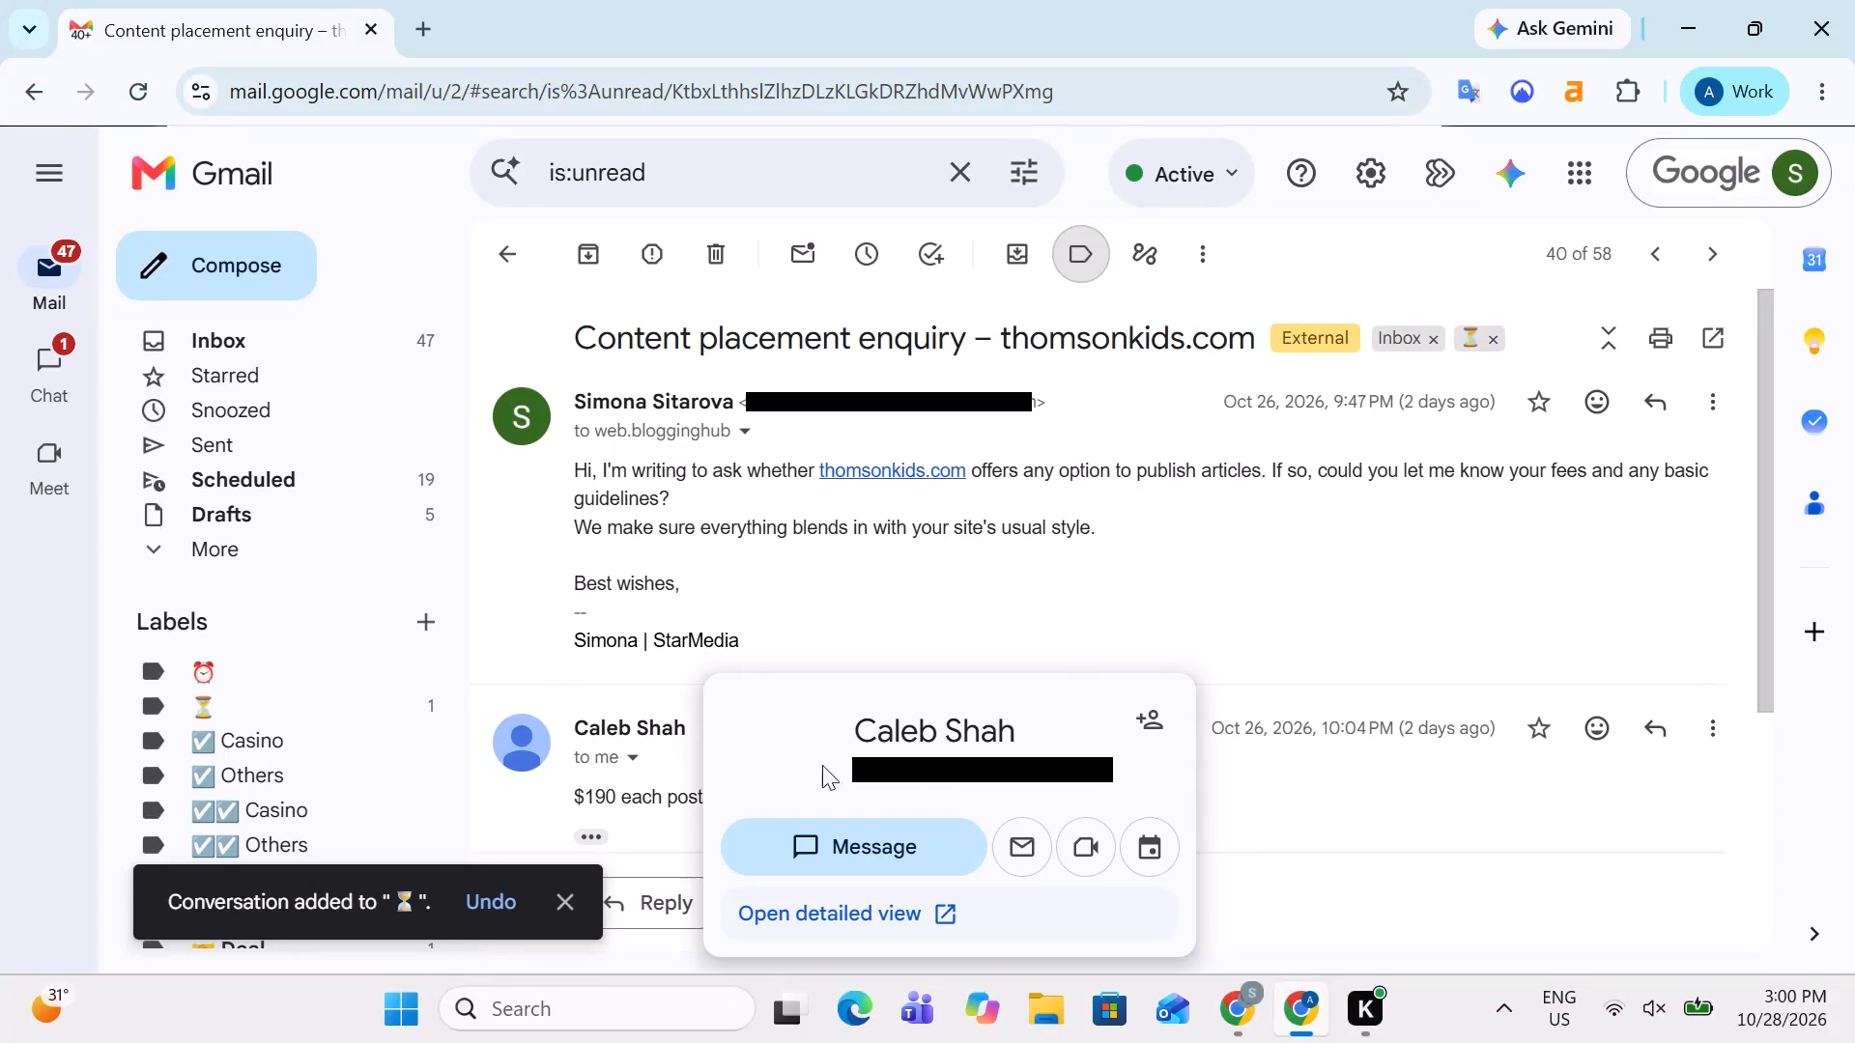
Copy the thomsonkids.com contact's email address and paste it into the CONTACT DETAILS cell of row 10841 in the New Master Sheet.
left_click(1102, 770)
key("alt+Tab")
key("ctrl+v")
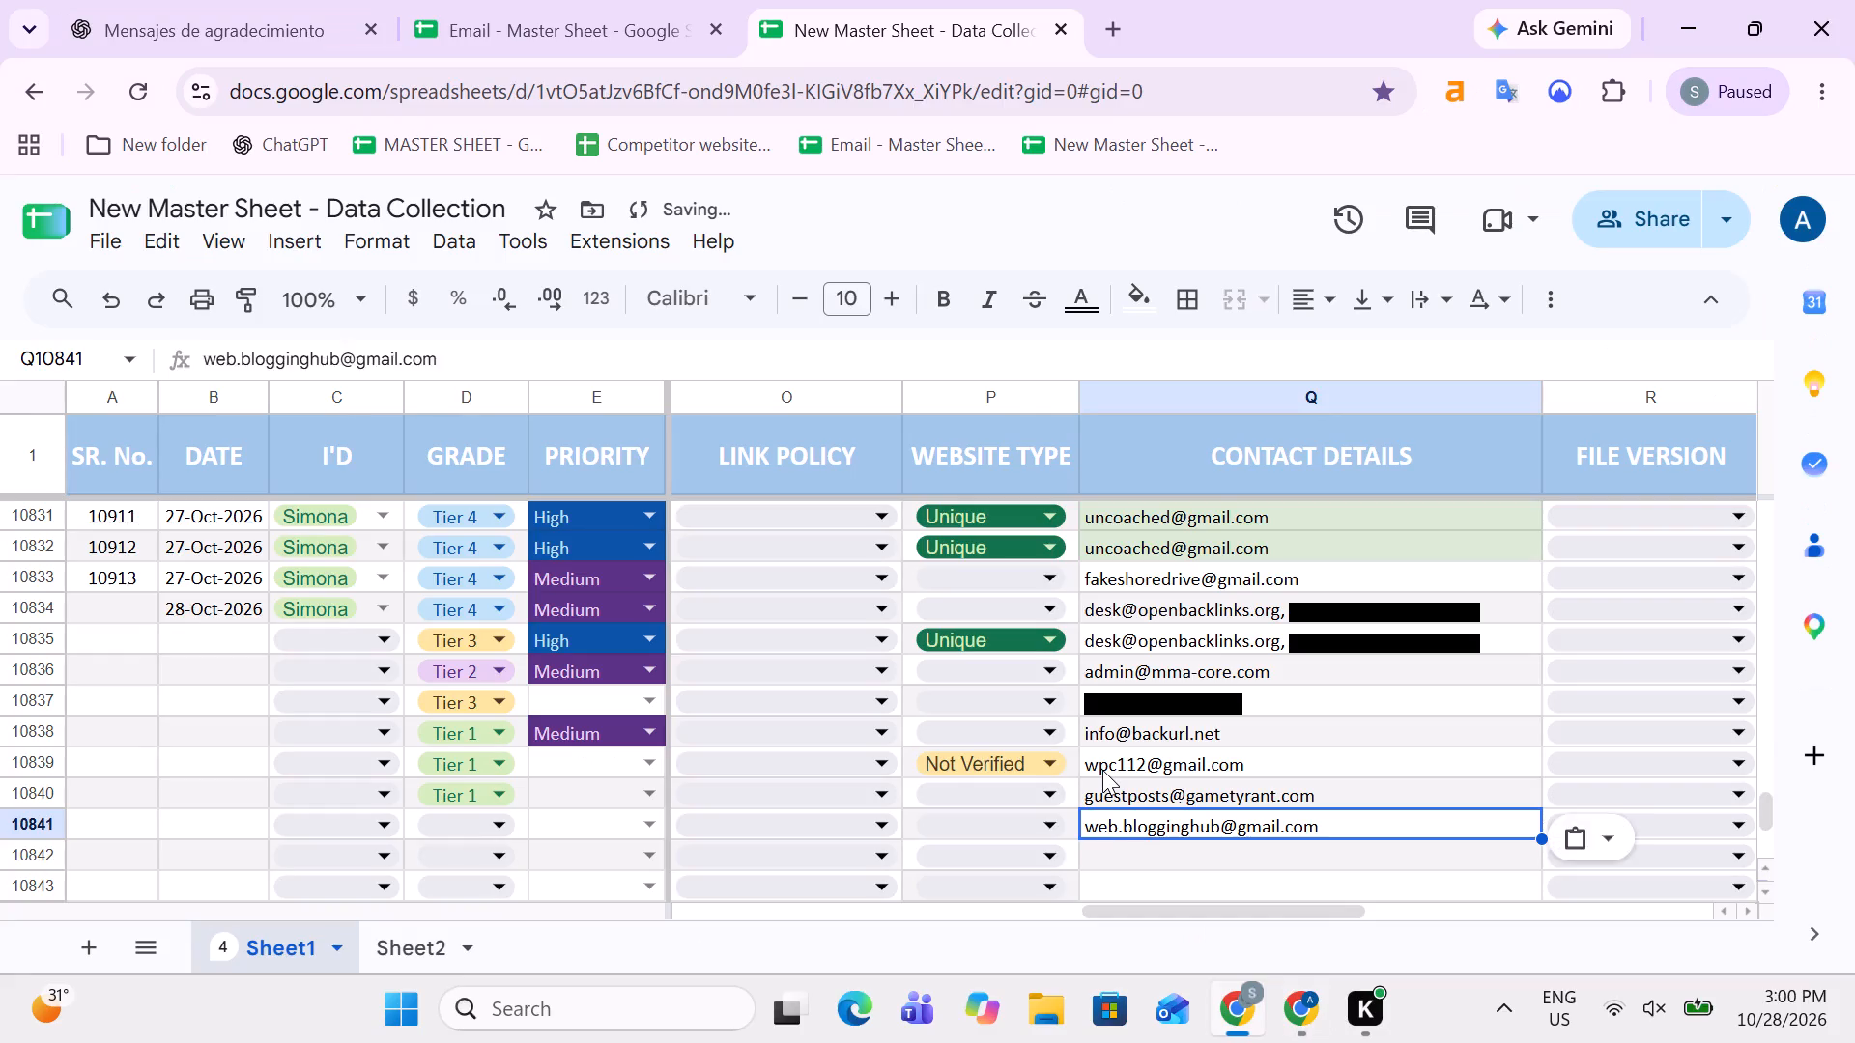
Set the website type in row 10841 to Unique.
key("Left")
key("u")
key("Down")
key("Return")
key("Up")
key("Right")
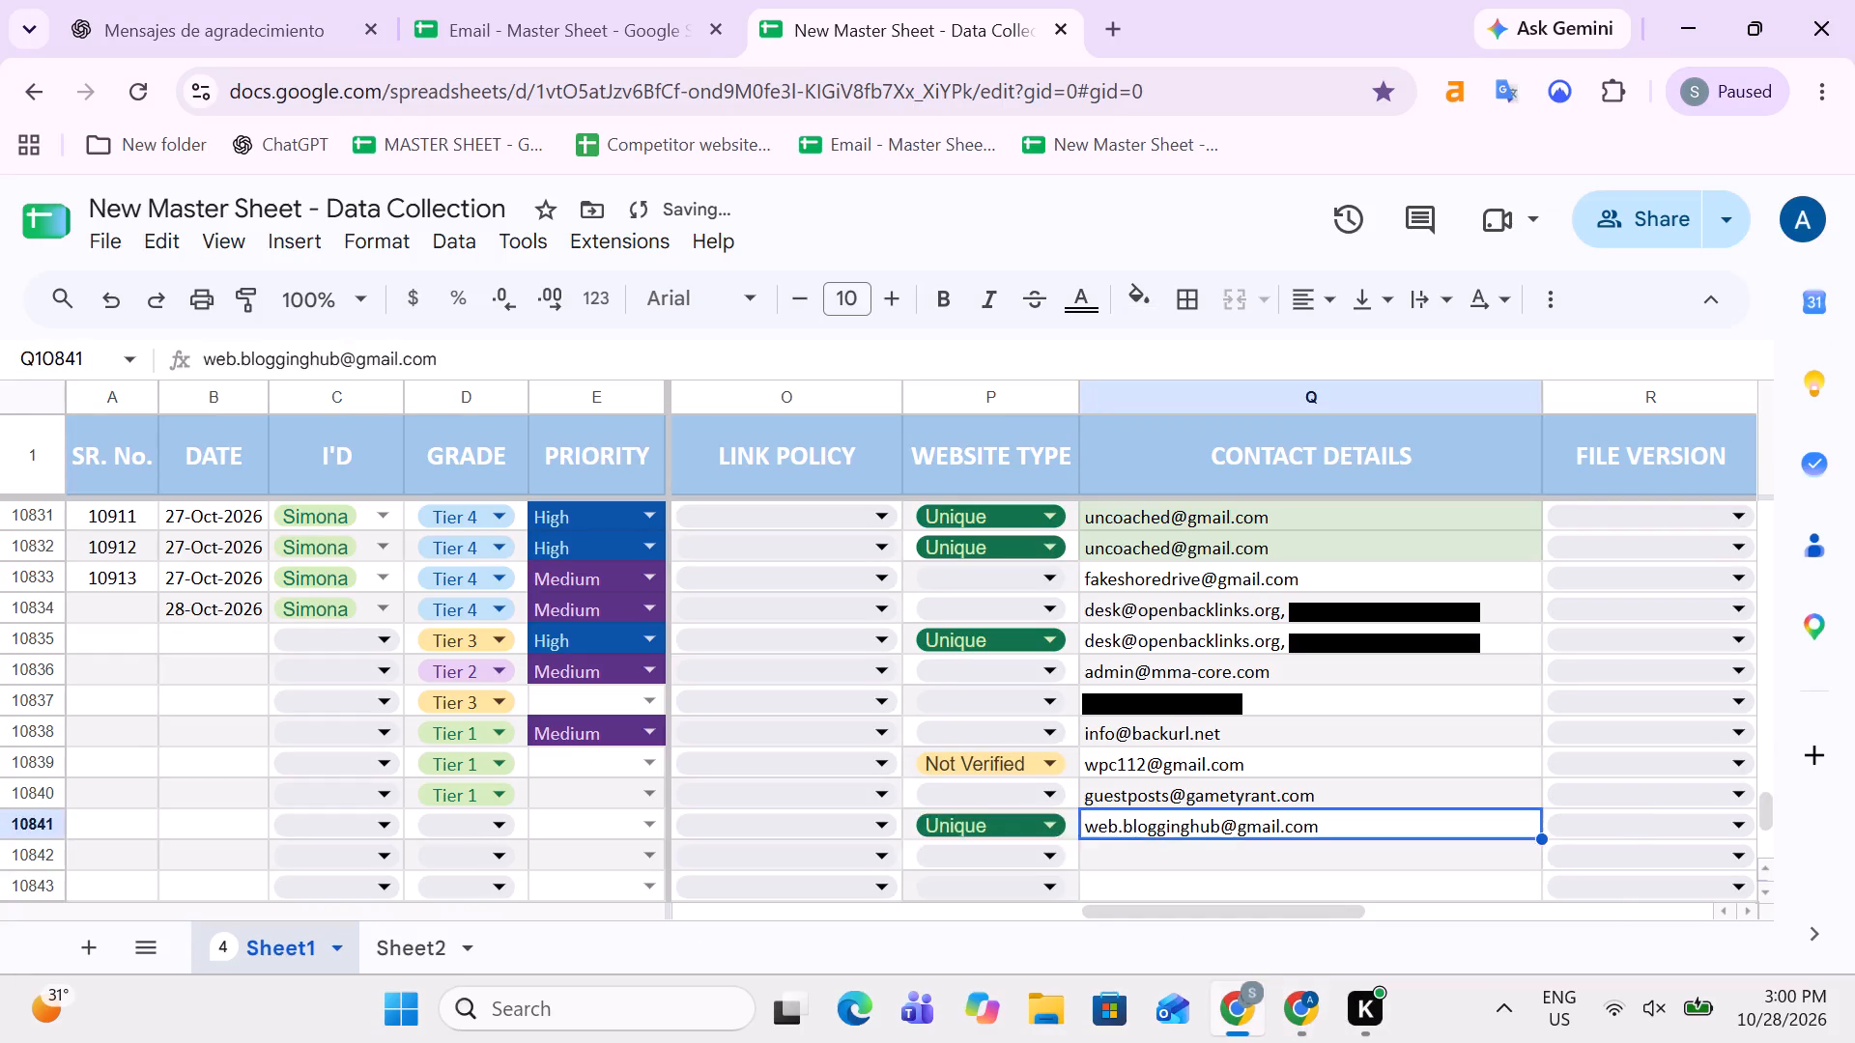
Review the thomsonkids.com row's entries from the website and metrics through niche, prices, status and link policy.
key("Left")
key("Left")
key("Left")
key("Left")
key("Left")
key("Left")
key("Right")
key("Right")
key("Right")
key("Left")
key("Left")
key("Left")
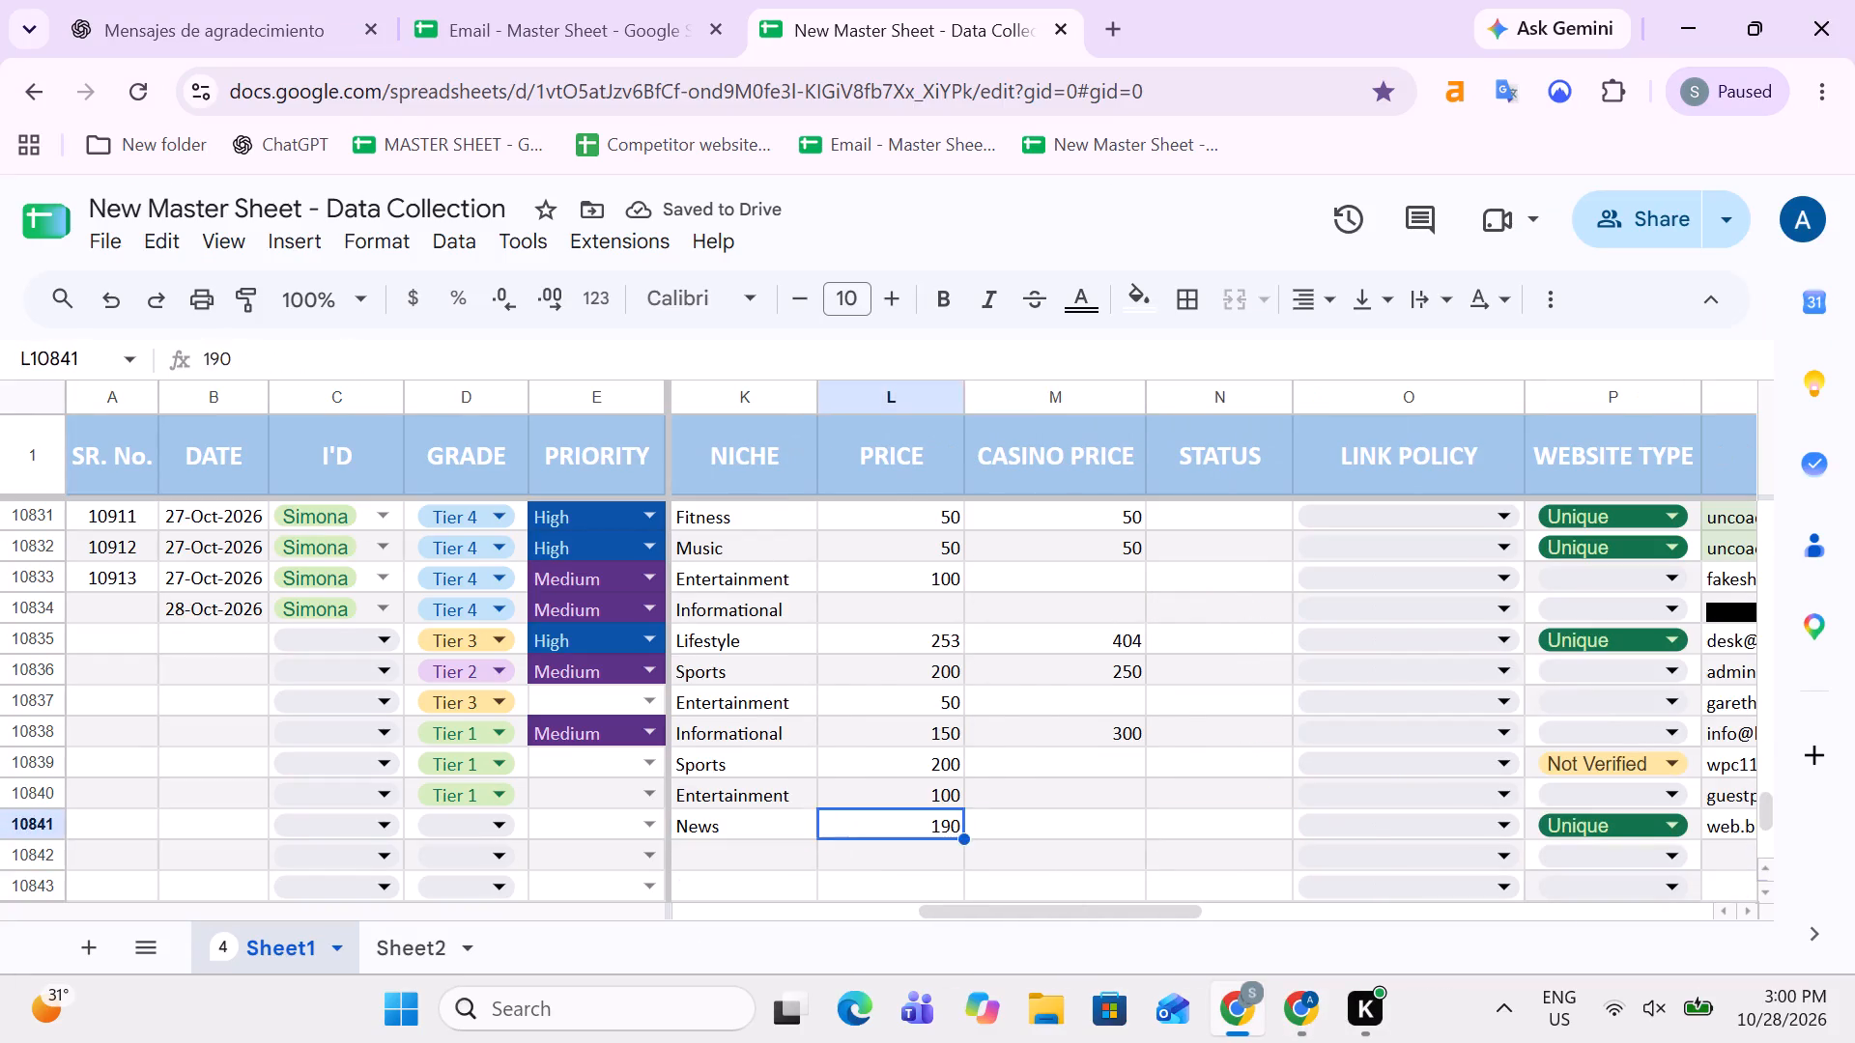
key("Right")
key("Right")
key("Left")
key("Right")
key("Right")
key("Right")
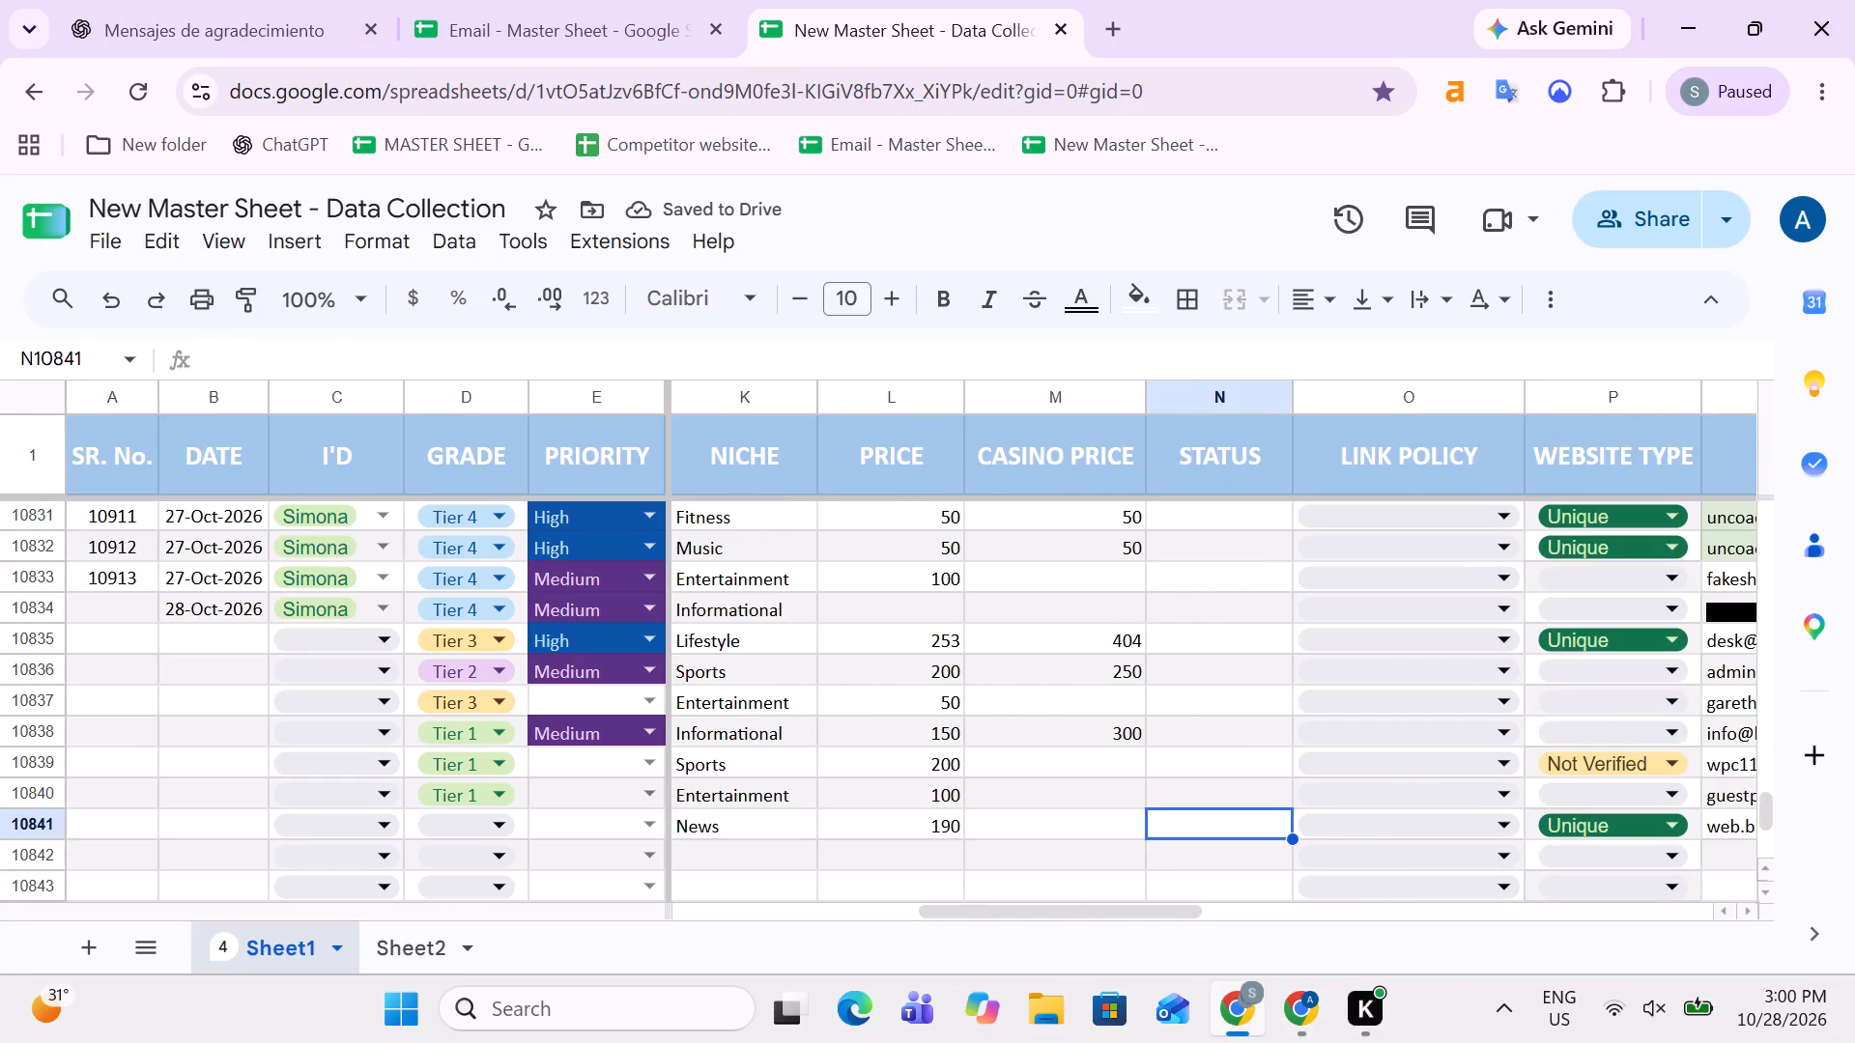
key("Left")
key("Left")
key("Left")
key("Left")
key("Right")
key("Right")
key("Left")
key("Left")
key("Left")
key("Left")
key("Left")
key("Left")
key("Left")
key("Left")
key("Left")
key("Left")
key("Left")
key("Left")
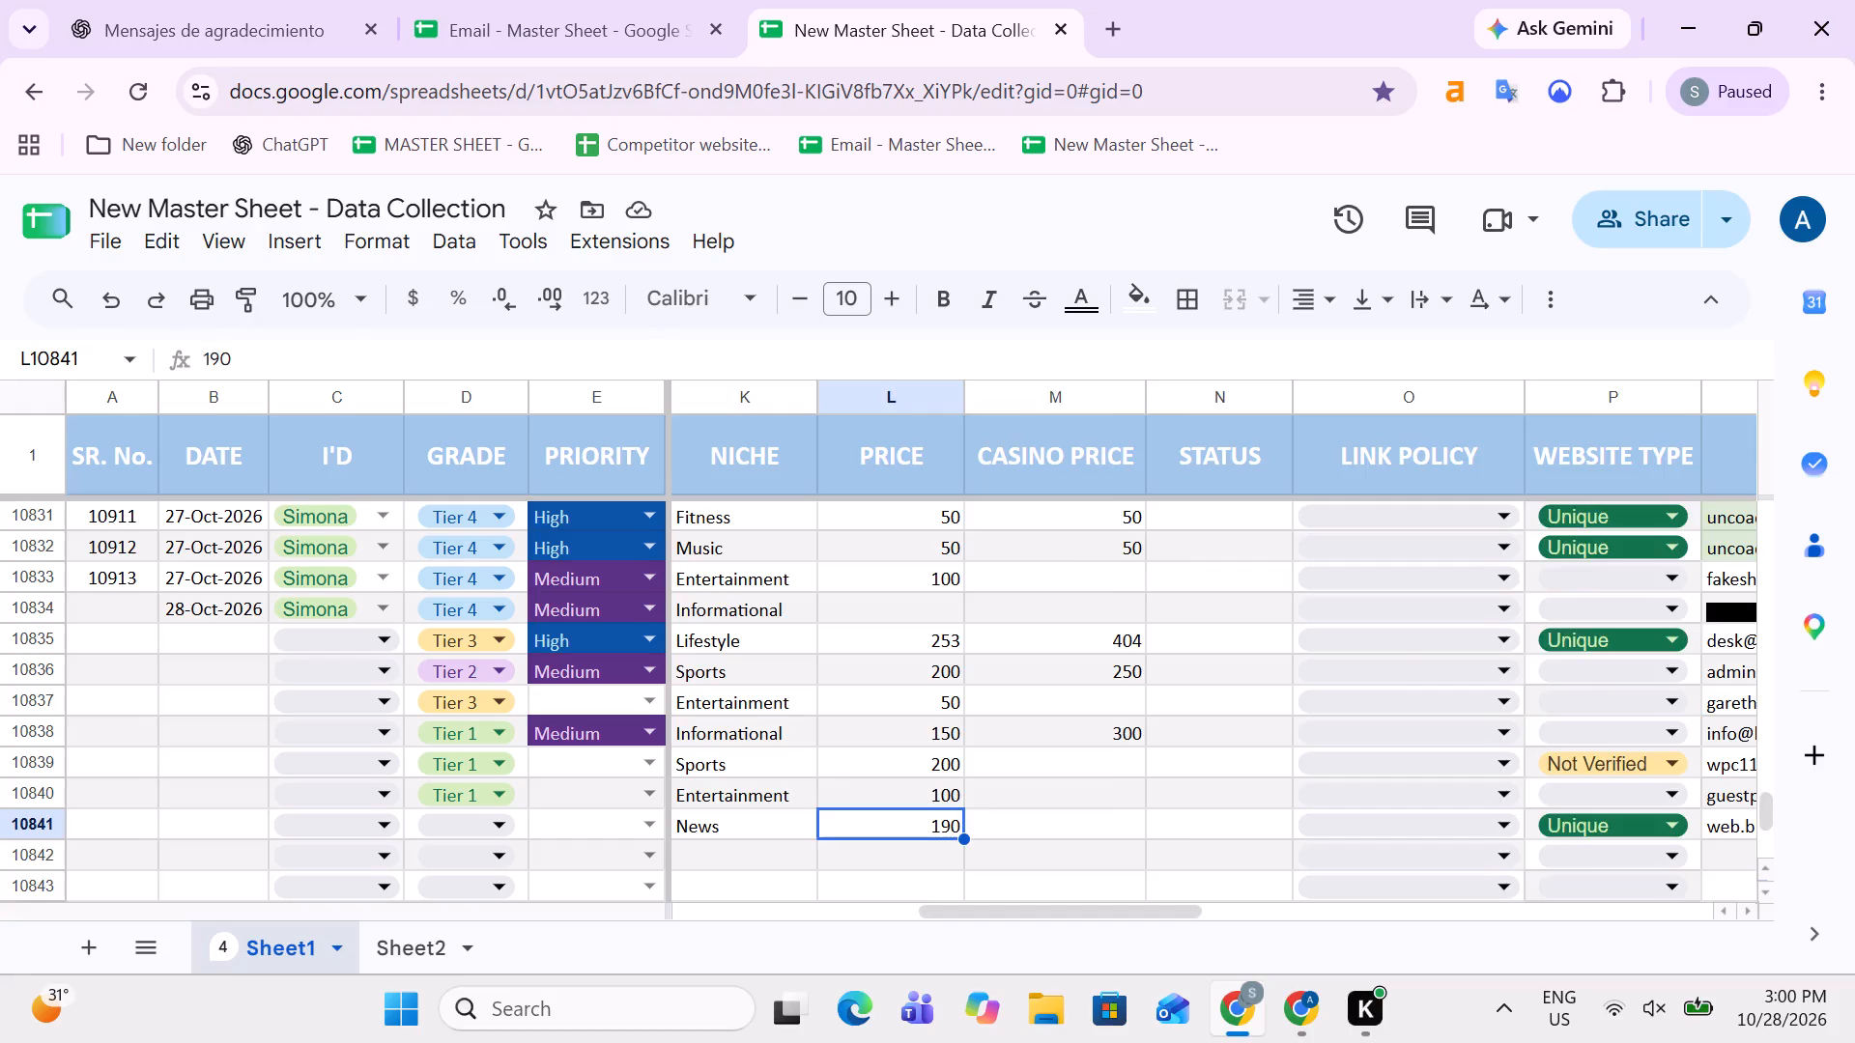
key("Right")
key("Right")
key("Right")
key("Right")
key("Right")
key("Right")
key("Left")
key("Right")
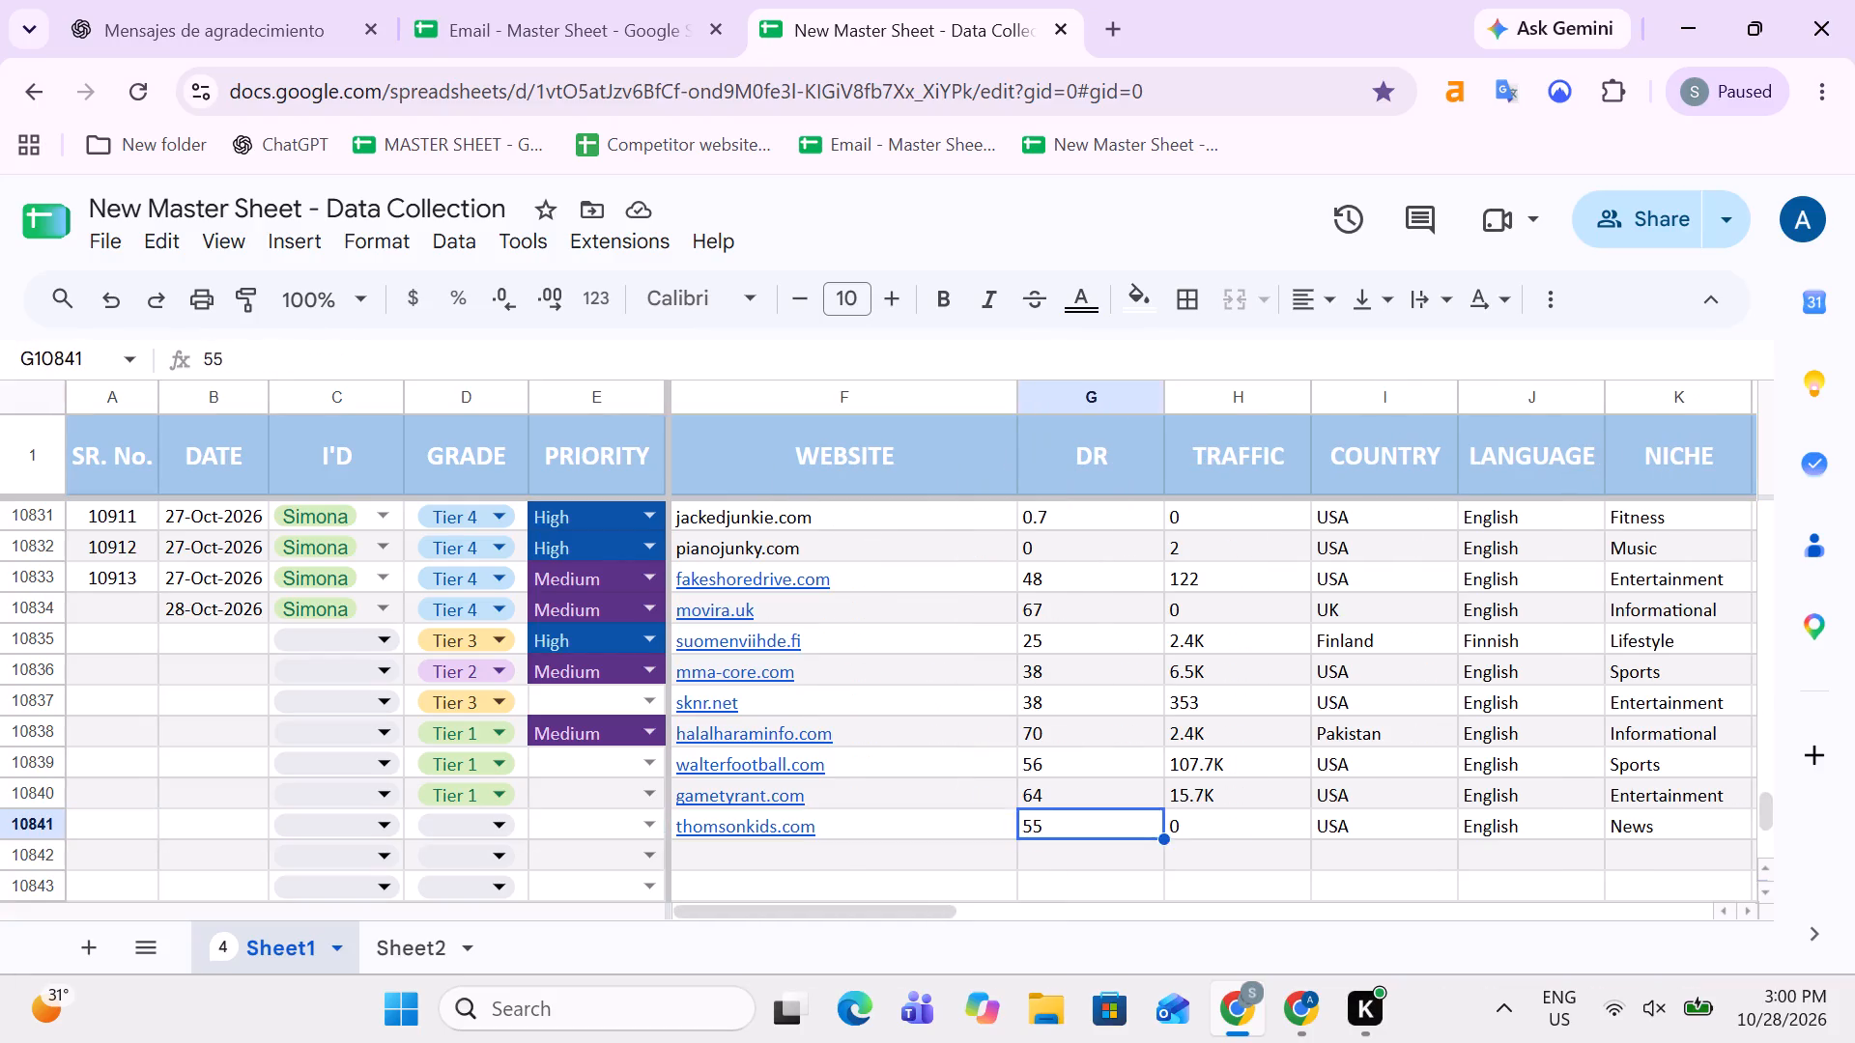
key("Left")
key("alt+Tab")
scroll(1146, 717, "down", 14)
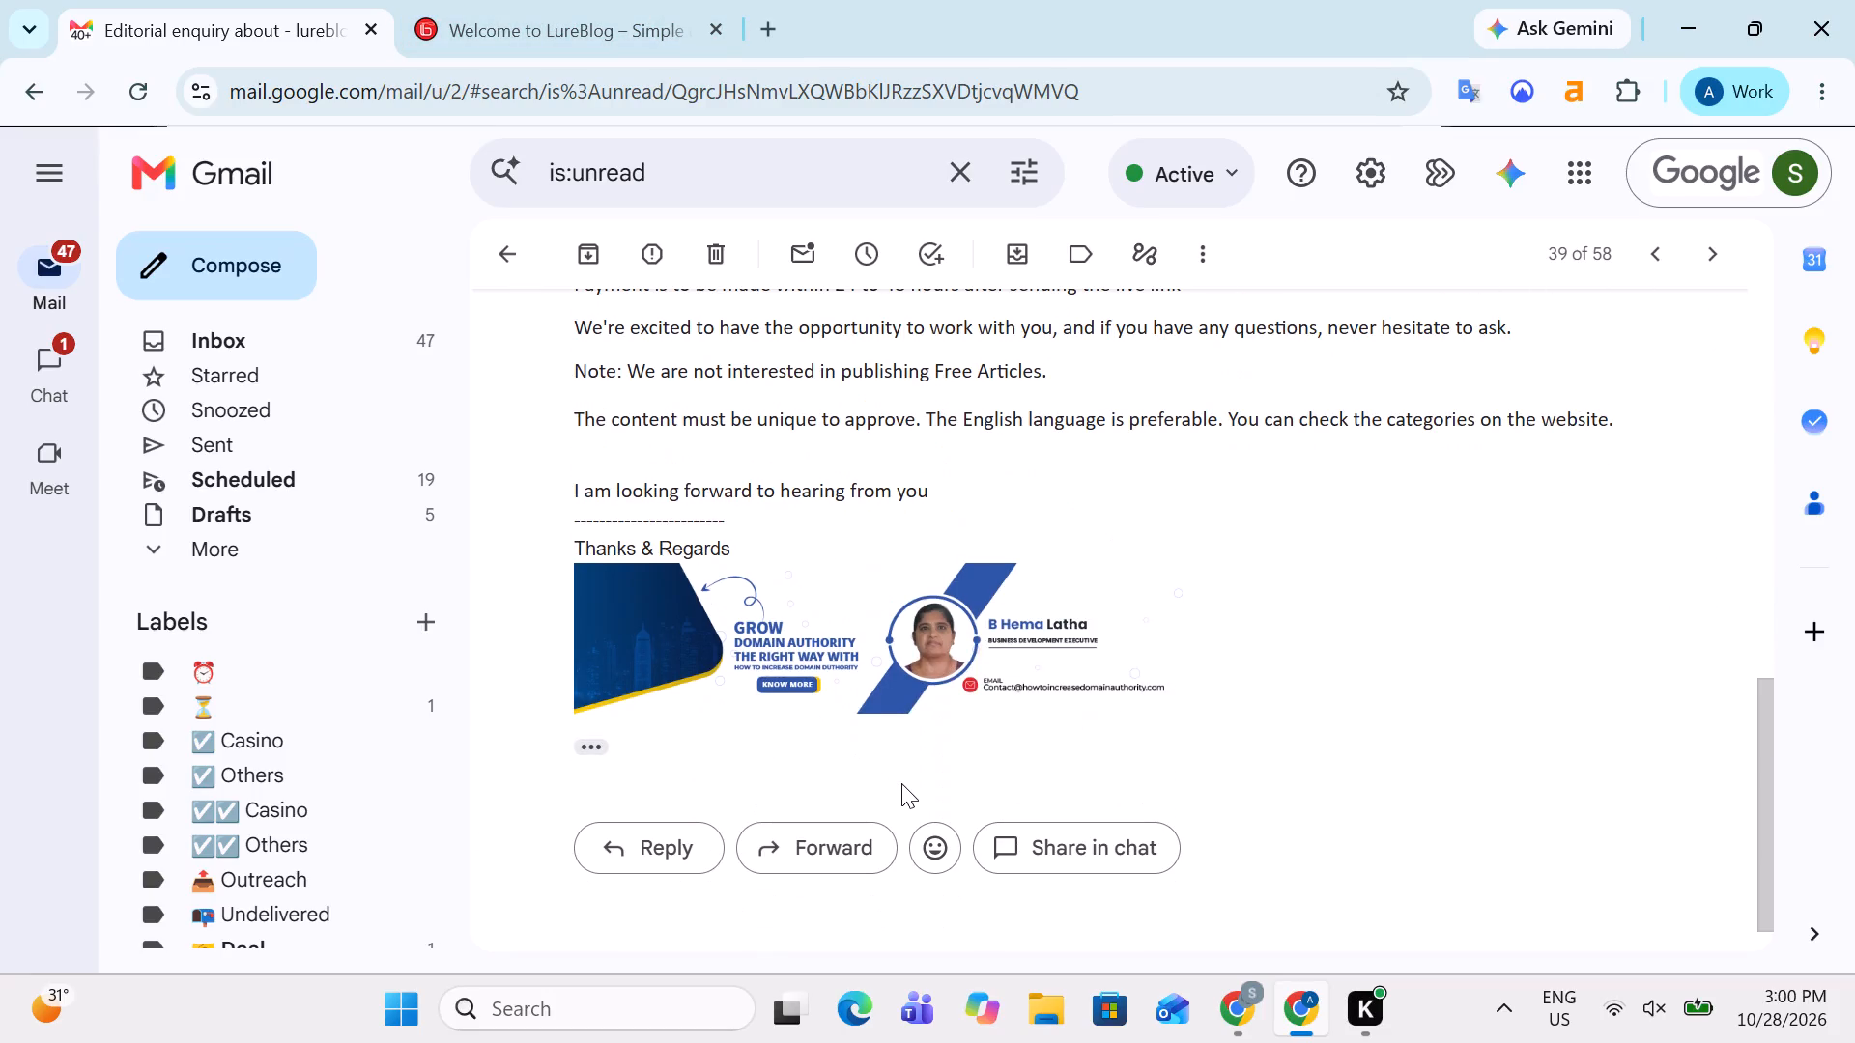
Switch from the enquiry email to the open LureBlog site and copy its domain, lureblog.com.
scroll(906, 778, "up", 6)
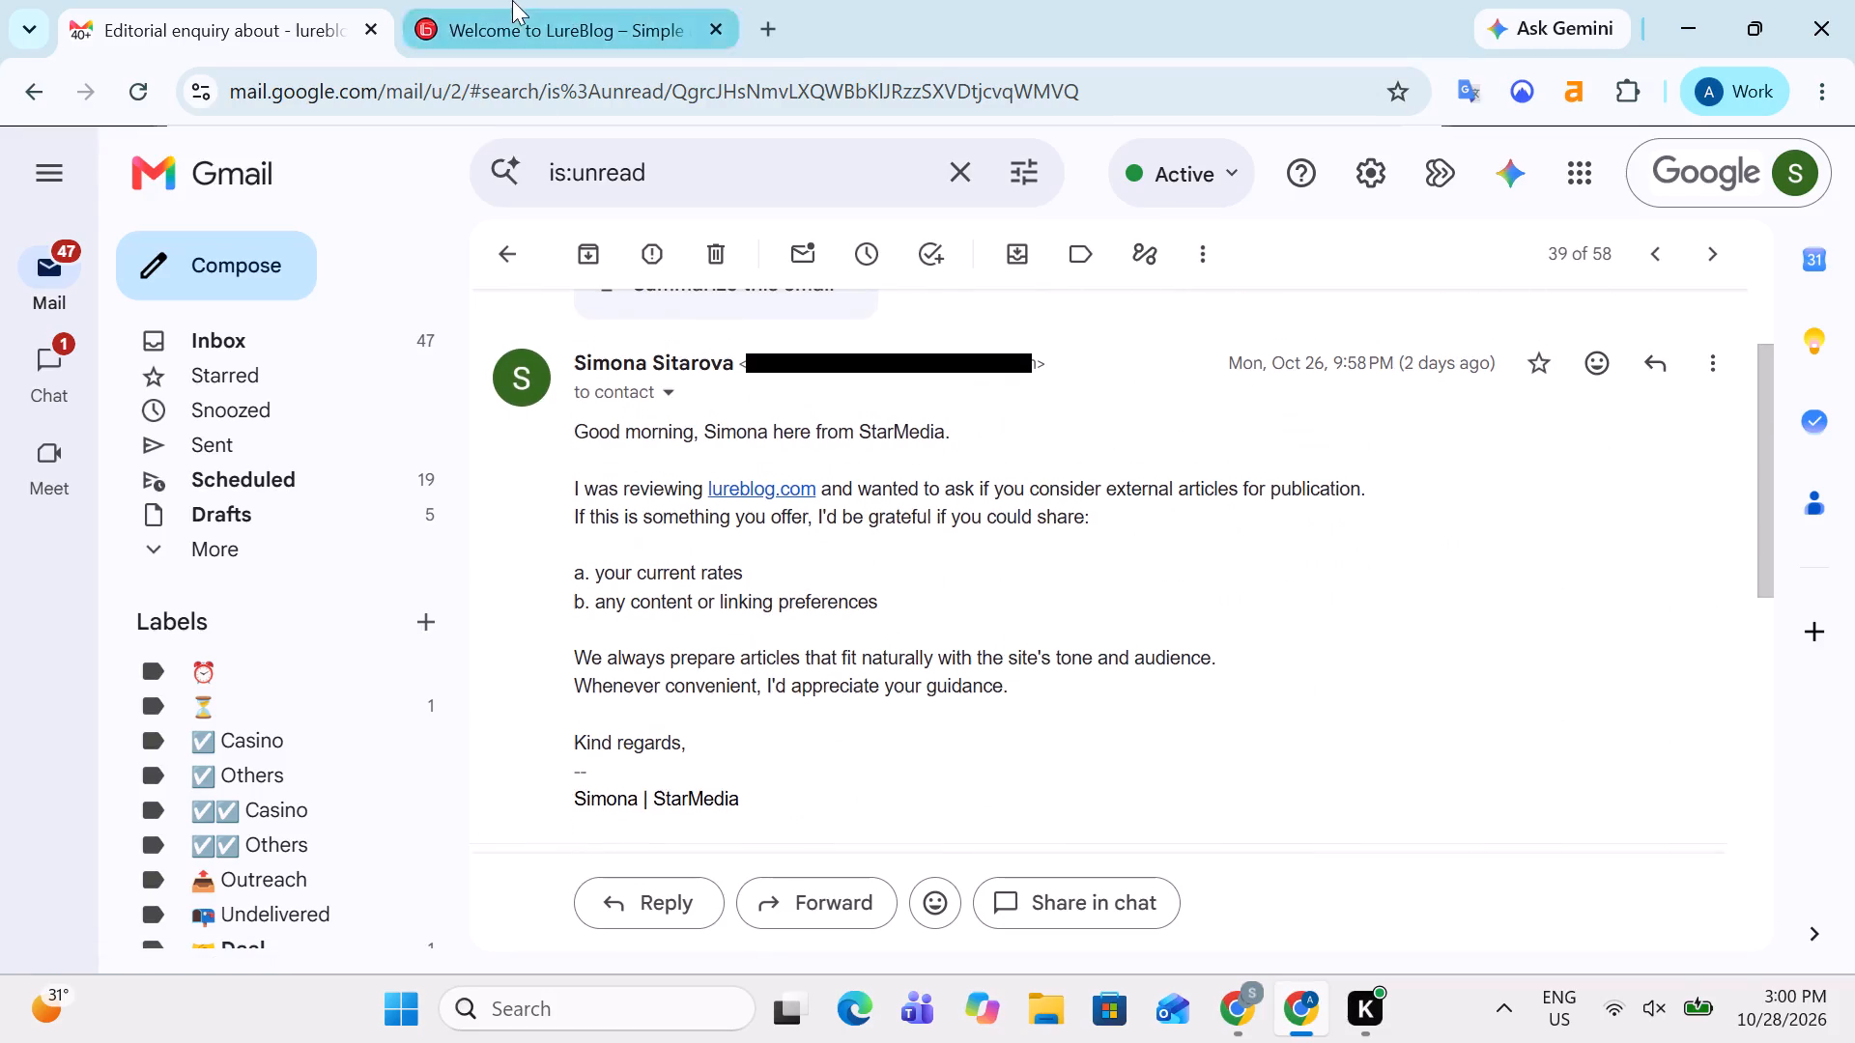
left_click(512, 0)
left_click(531, 91)
left_click_drag(531, 91, 407, 87)
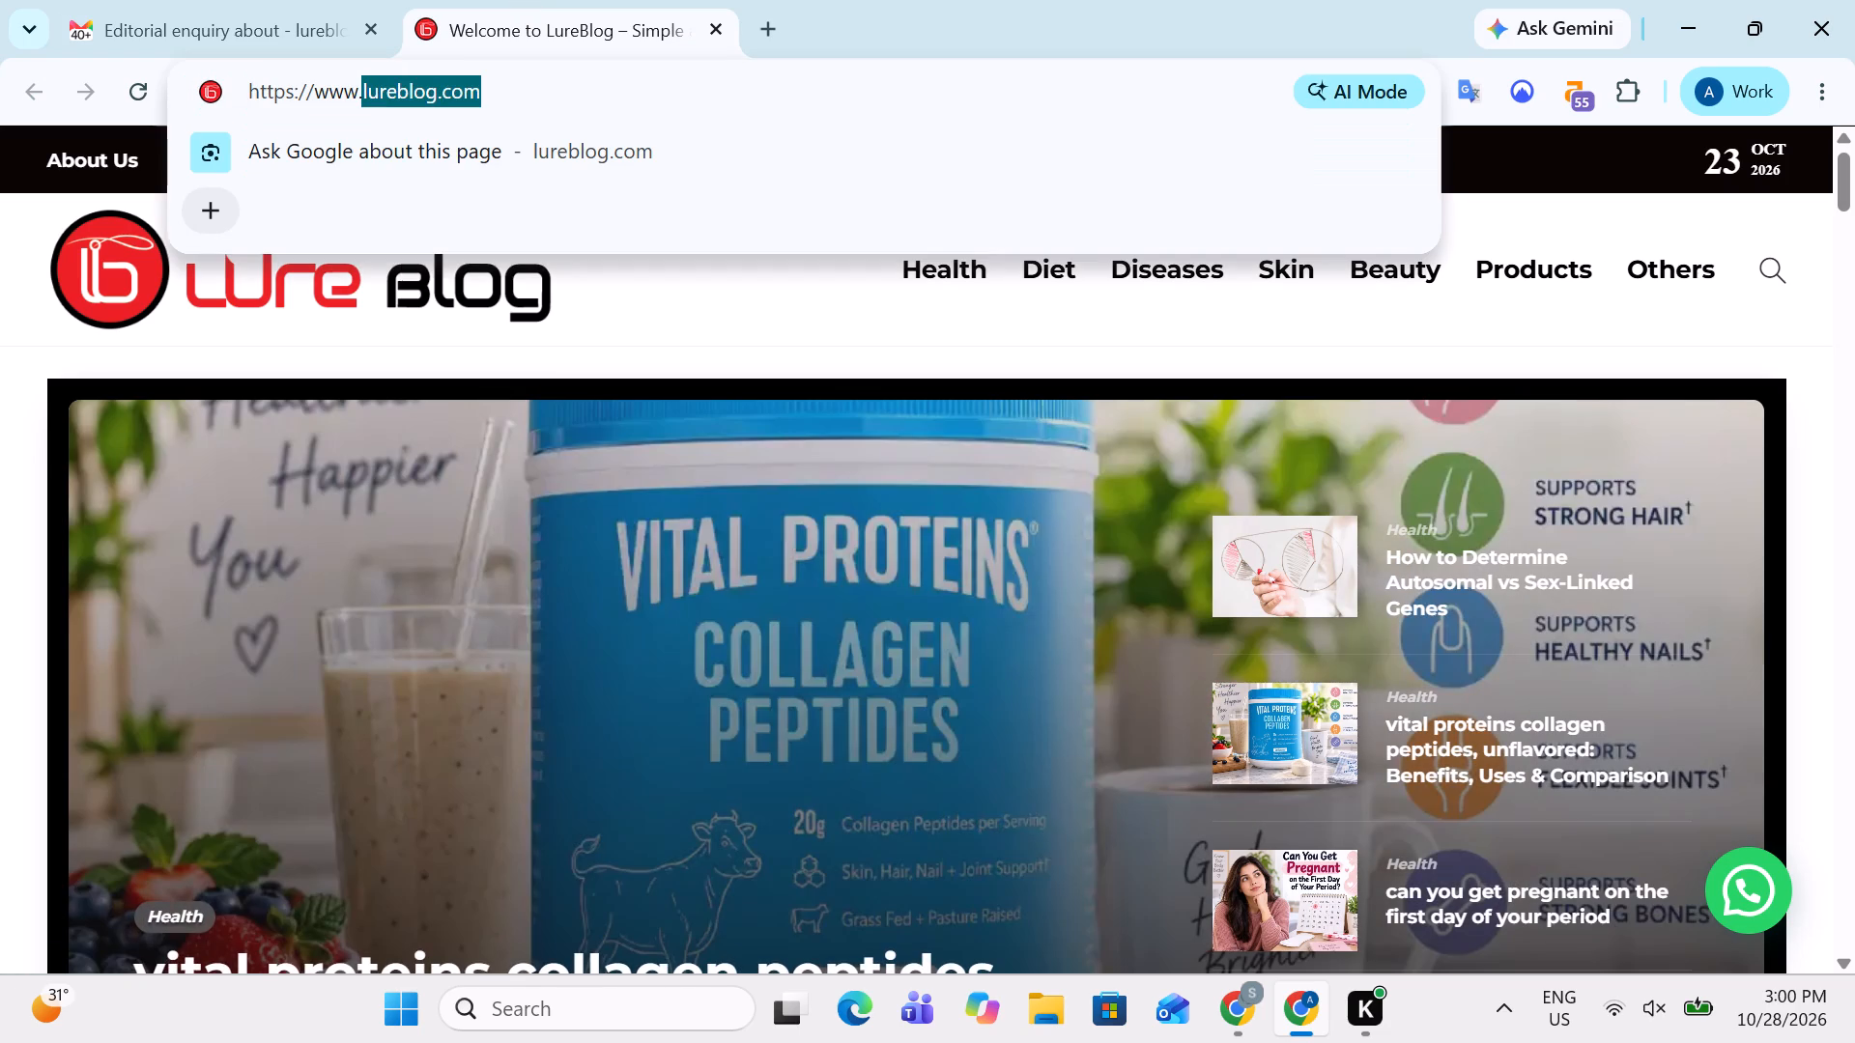
left_click_drag(407, 87, 406, 87)
key("ctrl+c")
key("ctrl+c")
Look through the LureBlog homepage articles to judge the site's topics and niche.
scroll(783, 584, "down", 14)
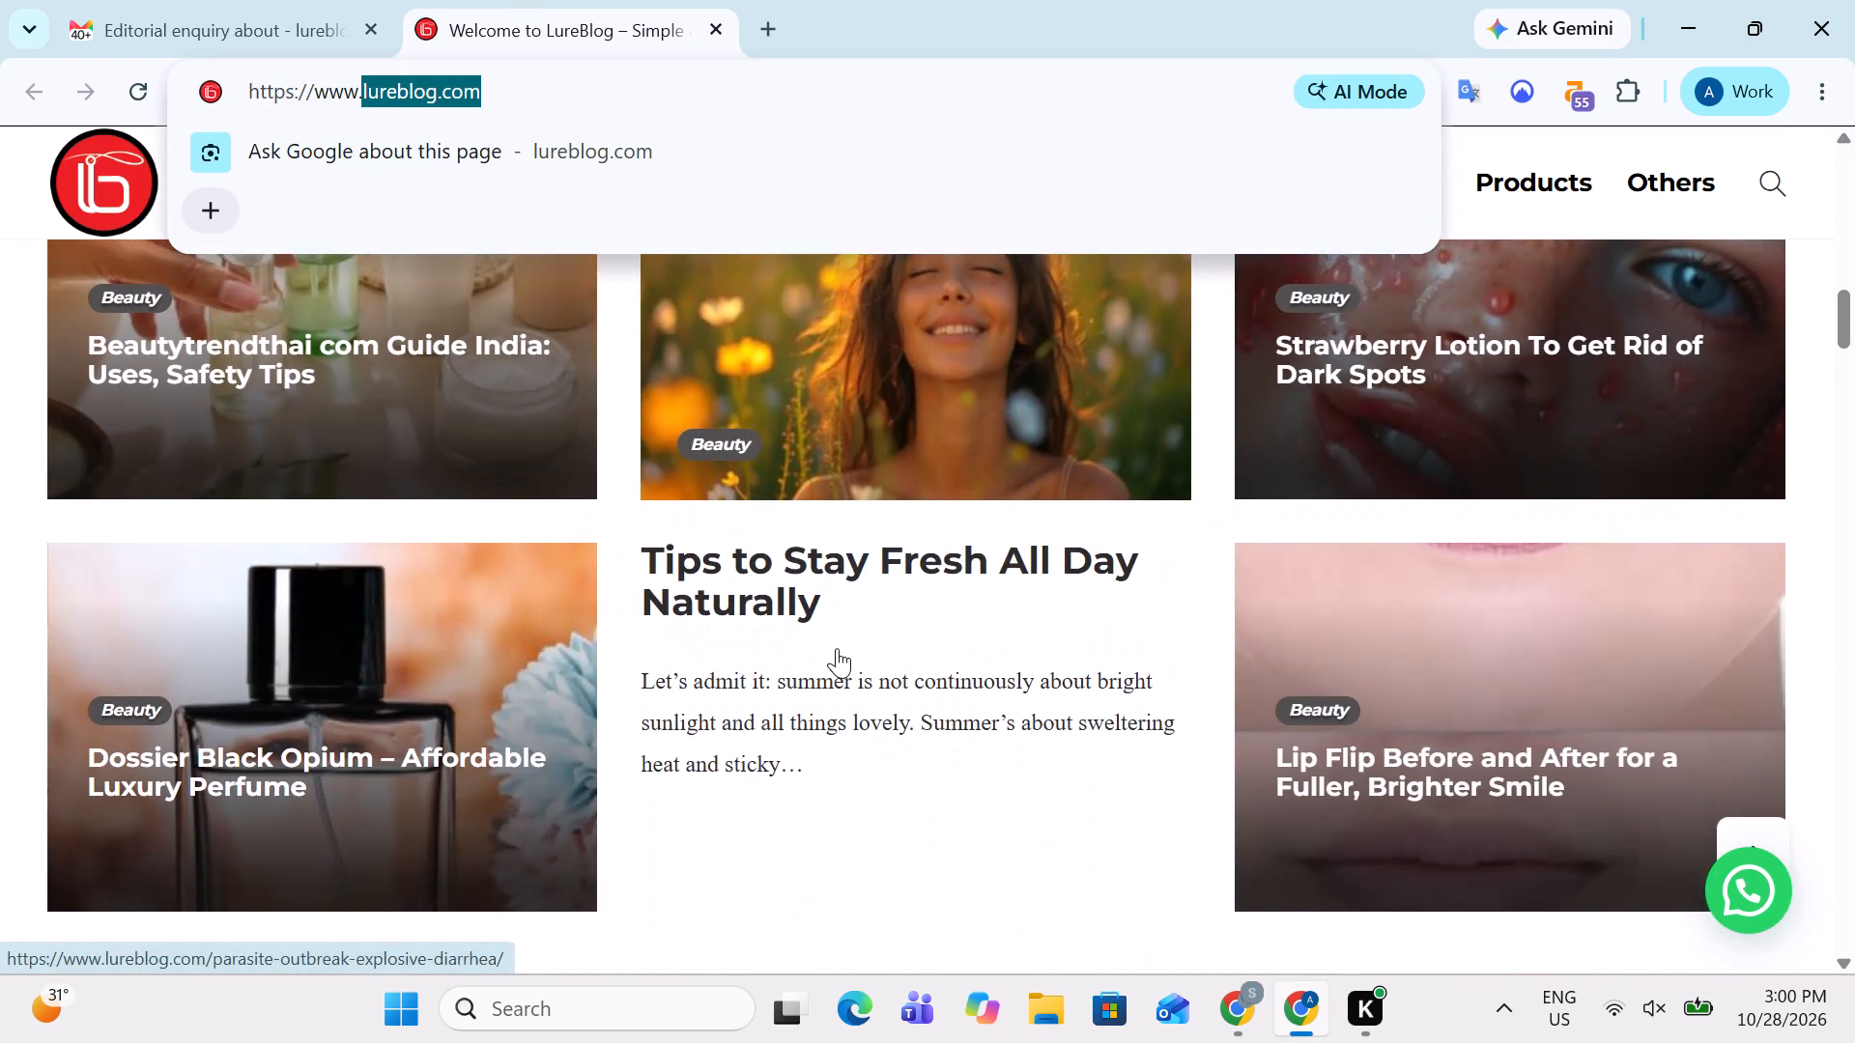
scroll(857, 642, "up", 3)
scroll(868, 639, "down", 20)
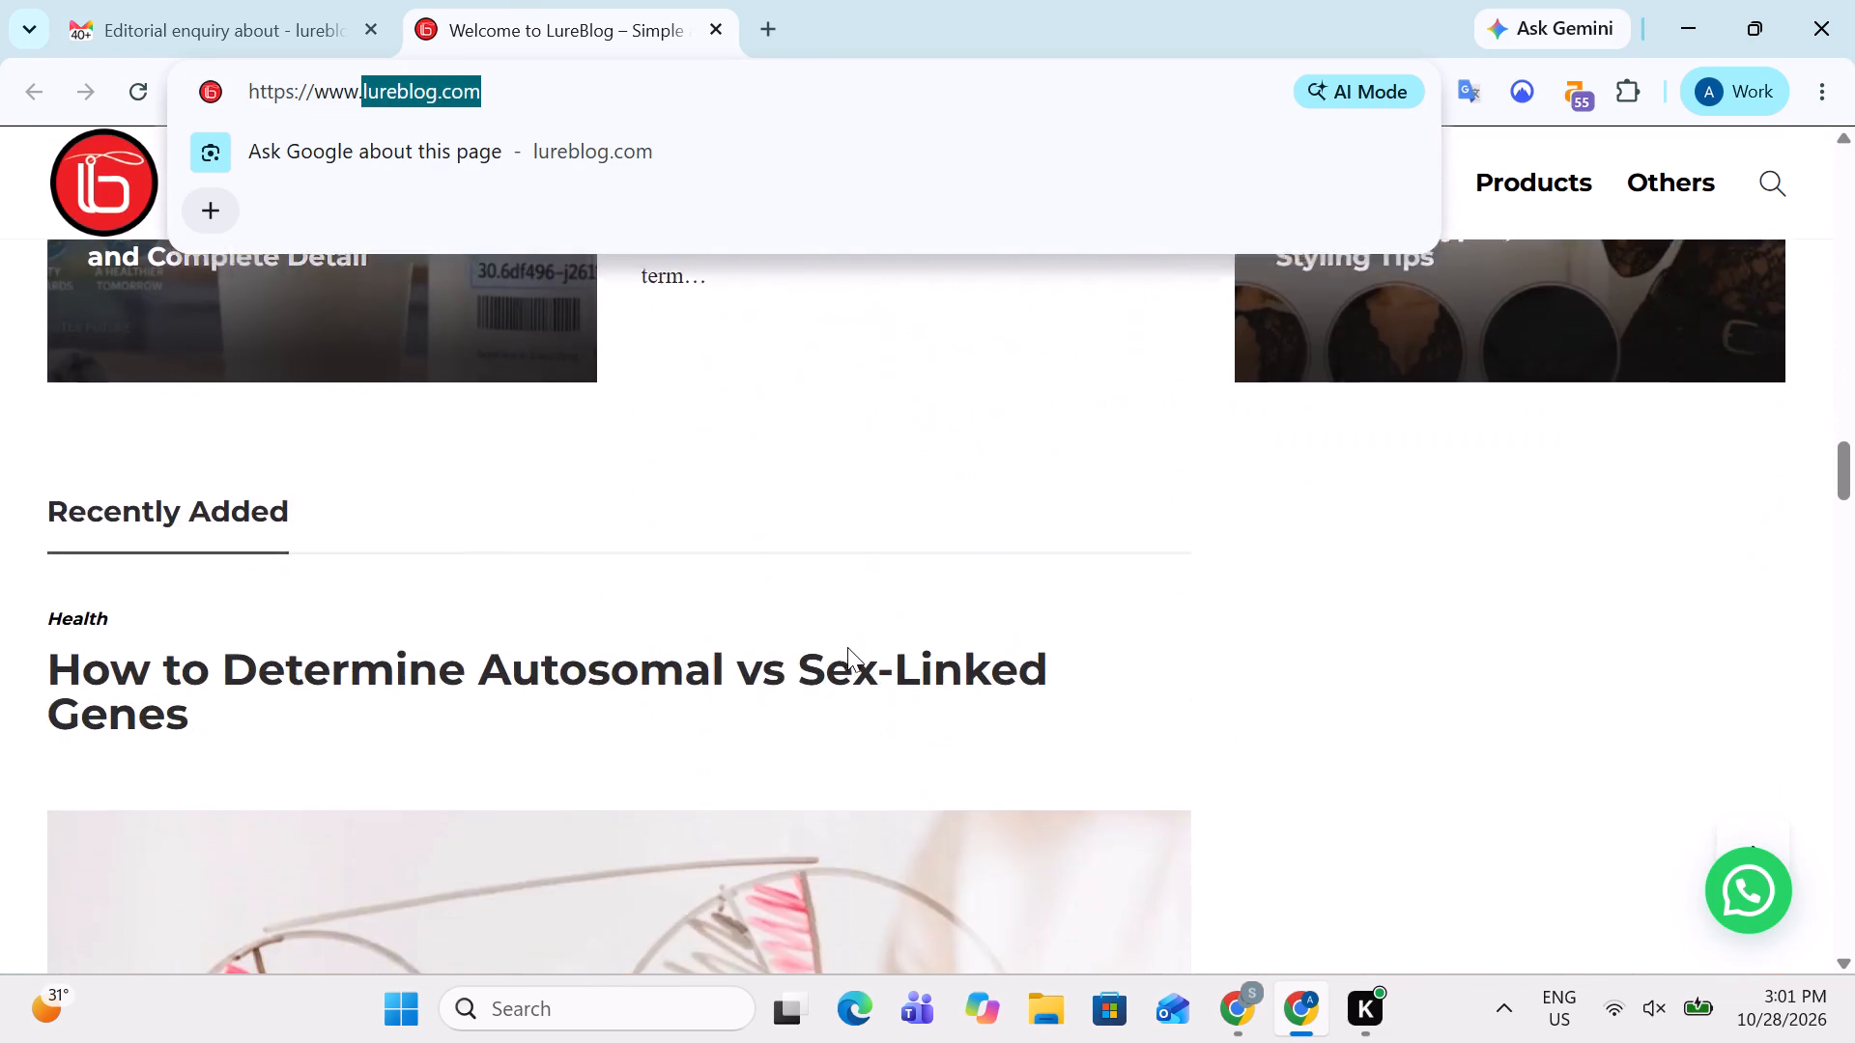
scroll(847, 647, "down", 9)
scroll(847, 647, "up", 9)
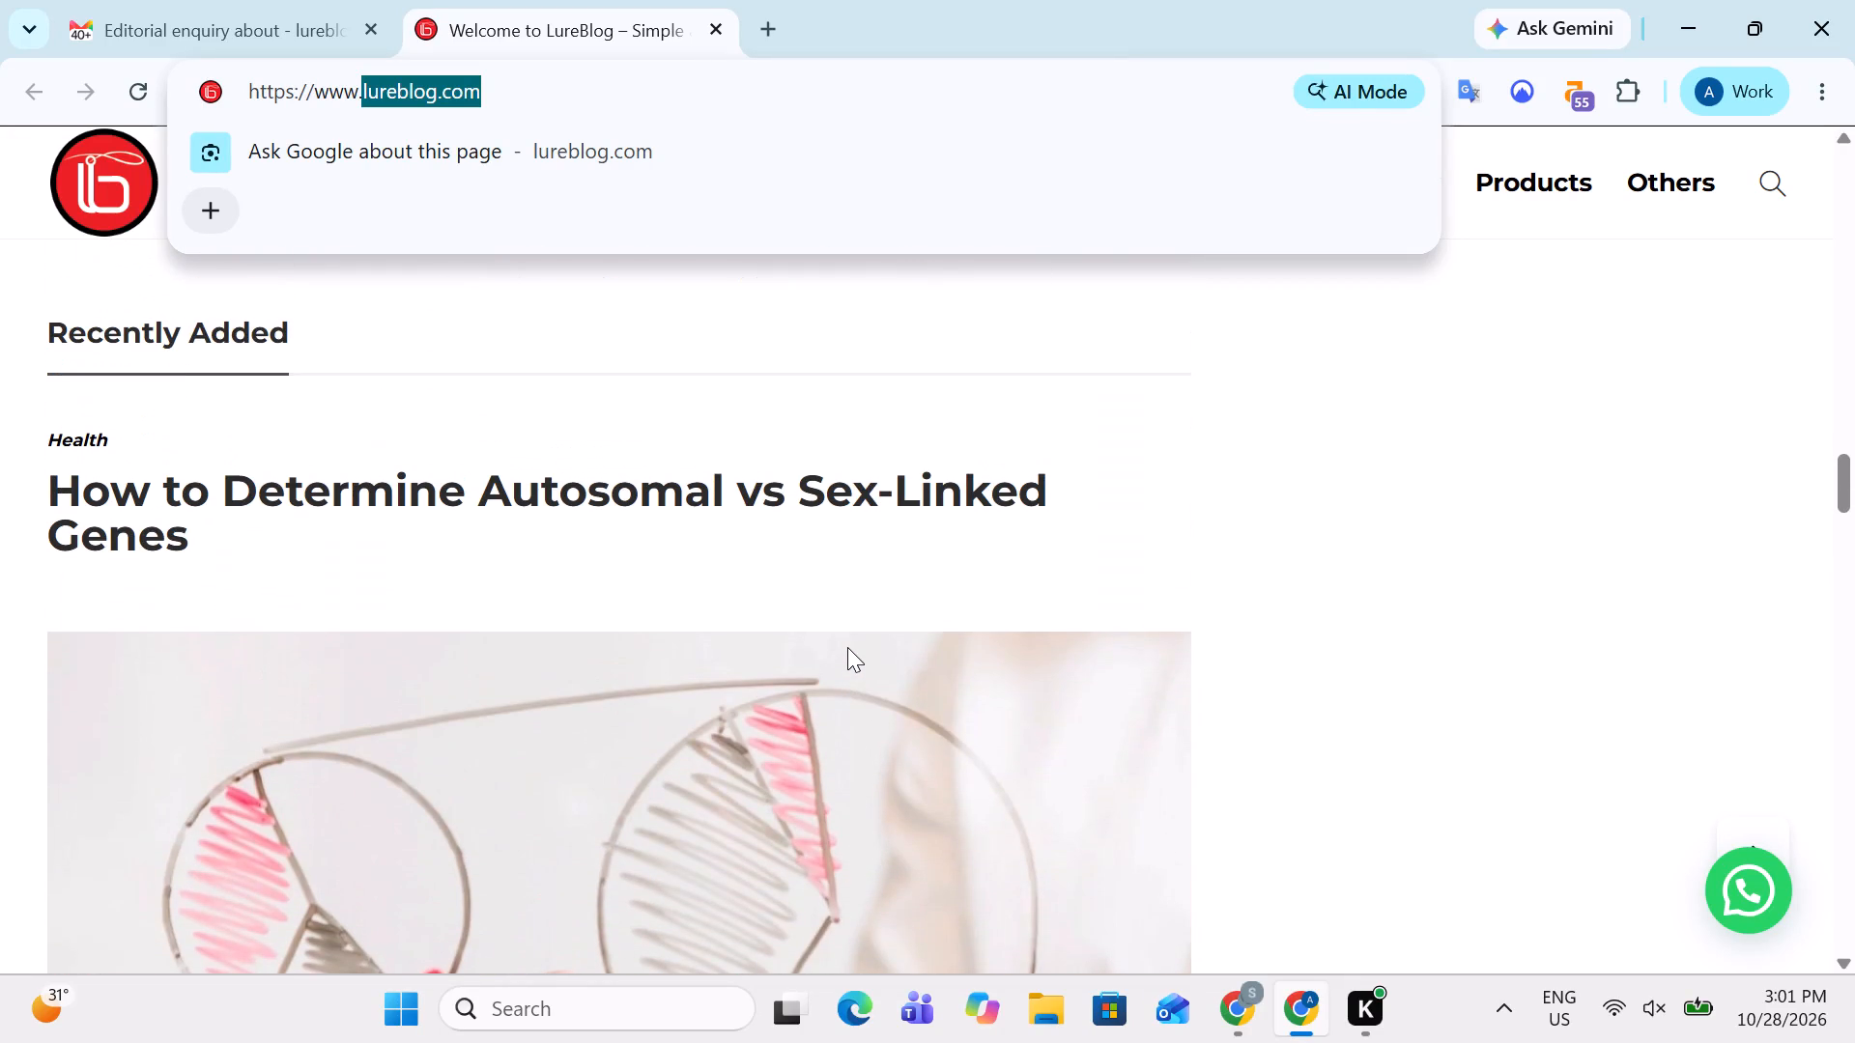
scroll(847, 647, "down", 16)
Paste lureblog.com as the website in row 10842 of the New Master Sheet - Data Collection spreadsheet.
key("alt+Tab")
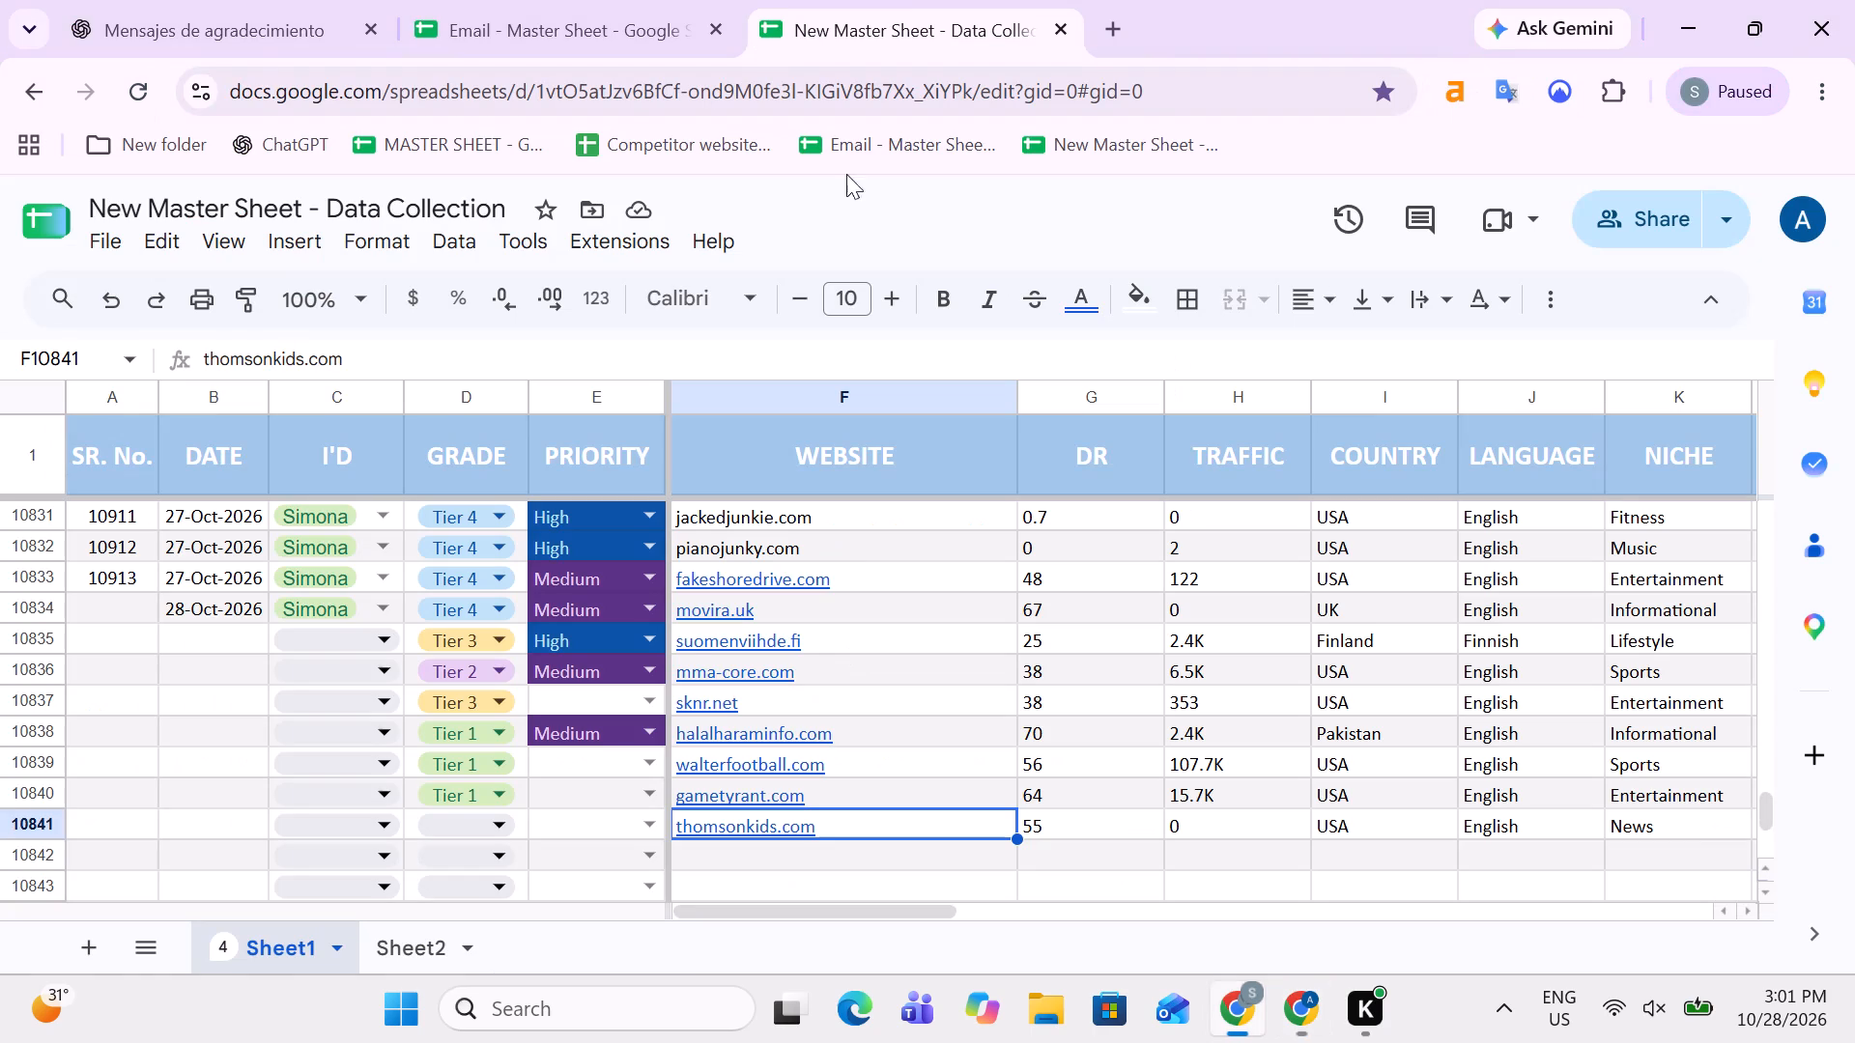
key("Down")
key("Return")
key("ctrl+v")
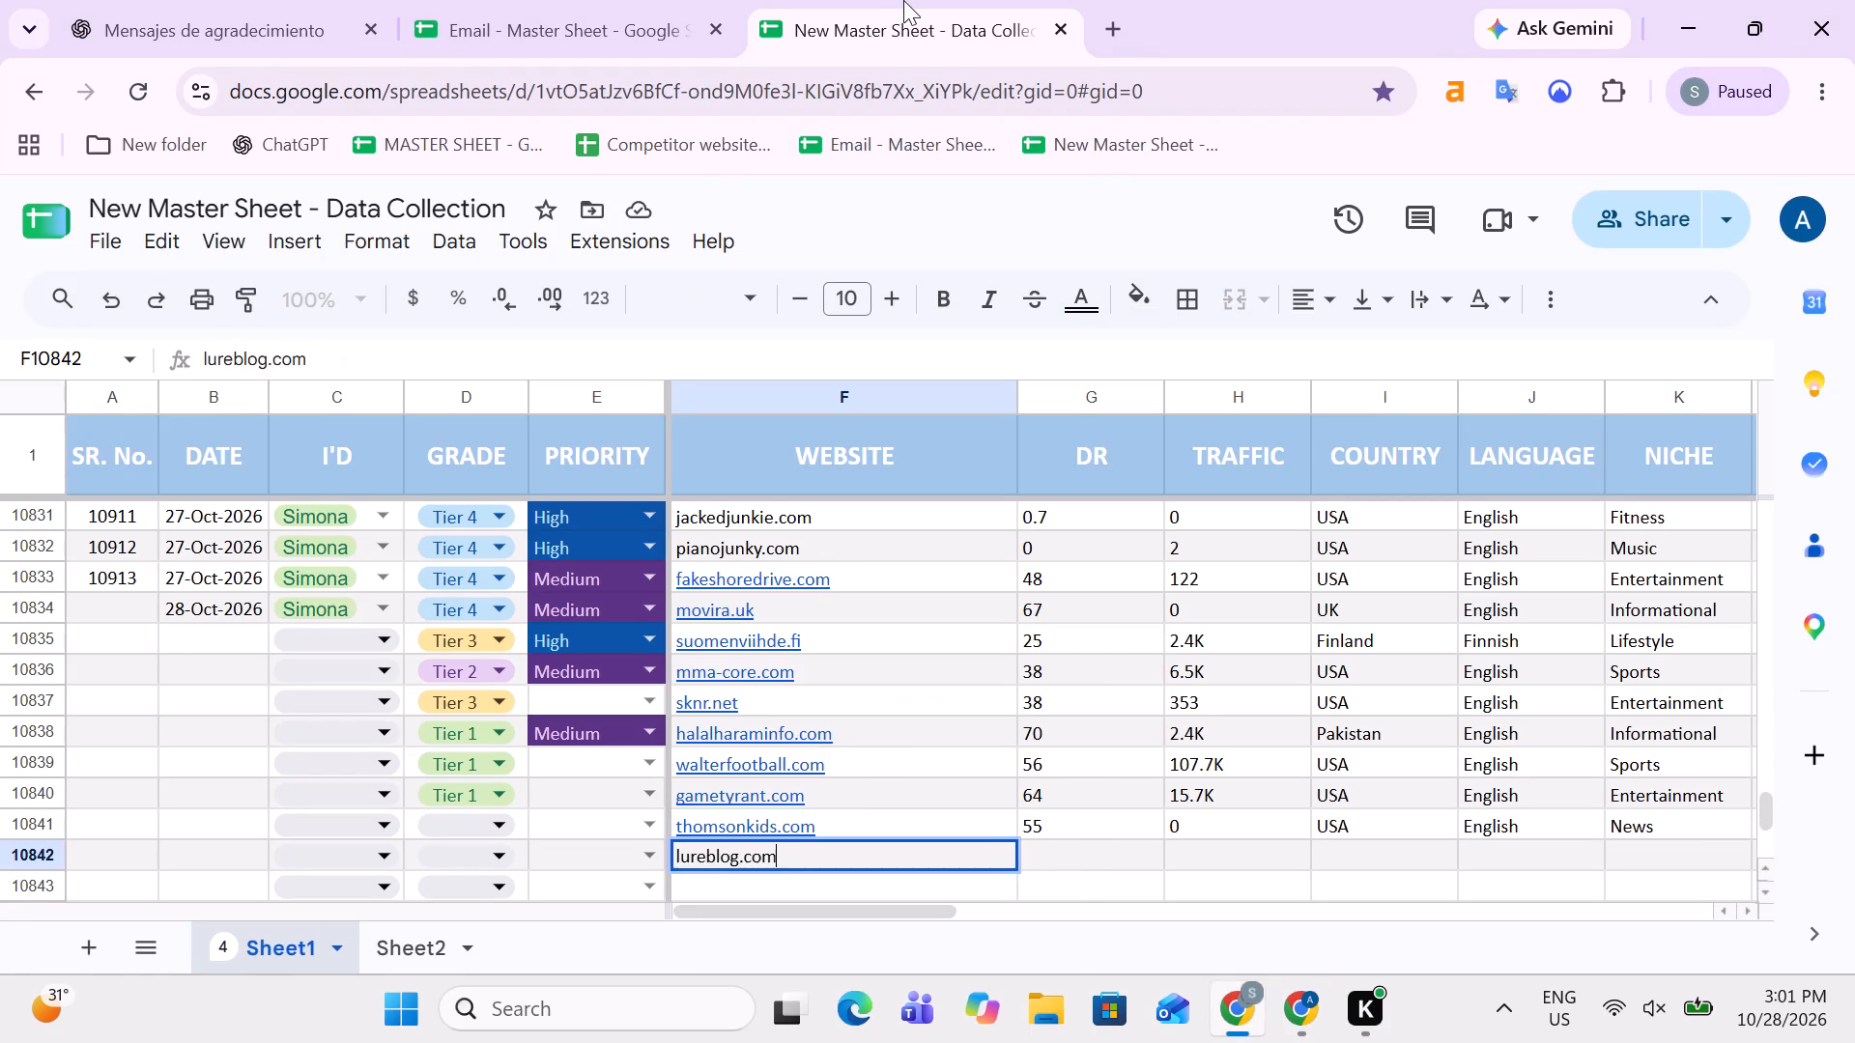
key("Tab")
key("Right")
key("Left")
Check LureBlog's domain metrics in Ahrefs and record DR 55 and traffic 0 in the lureblog.com row.
key("alt+Tab")
scroll(1313, 617, "down", 7)
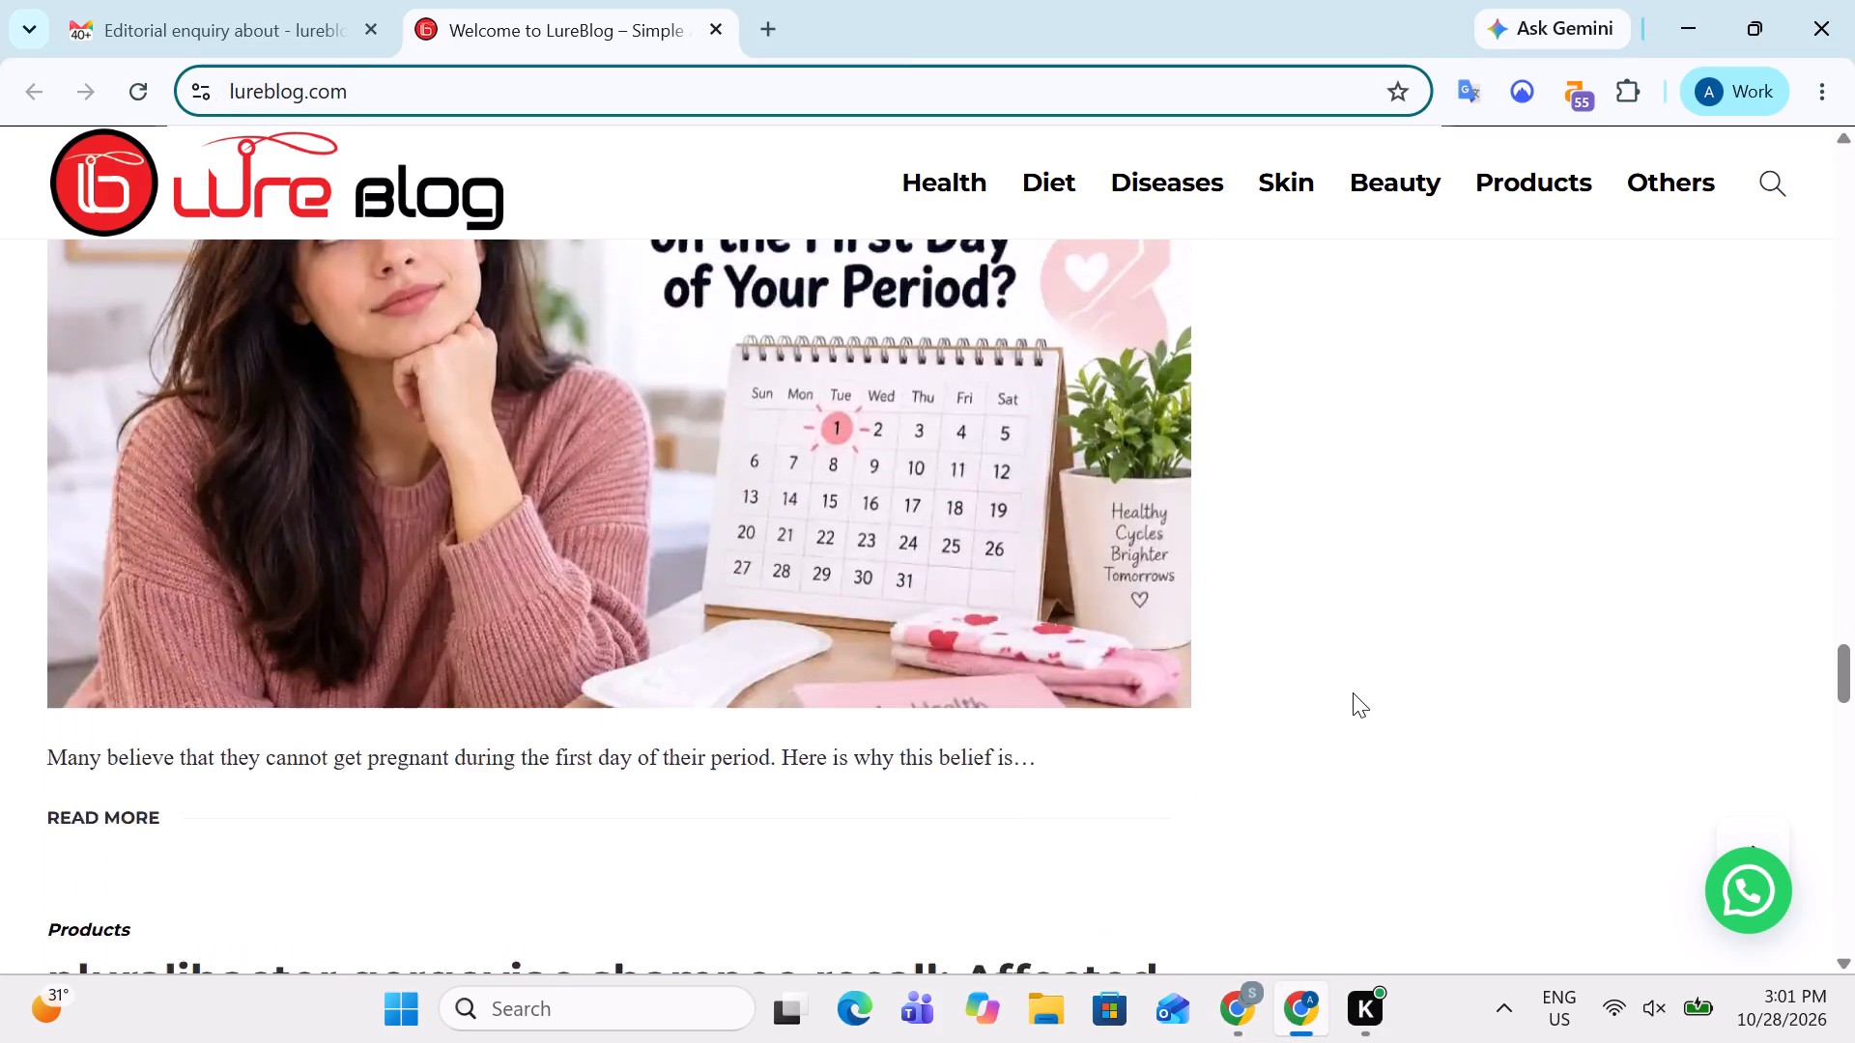
scroll(1353, 692, "up", 8)
left_click(1582, 89)
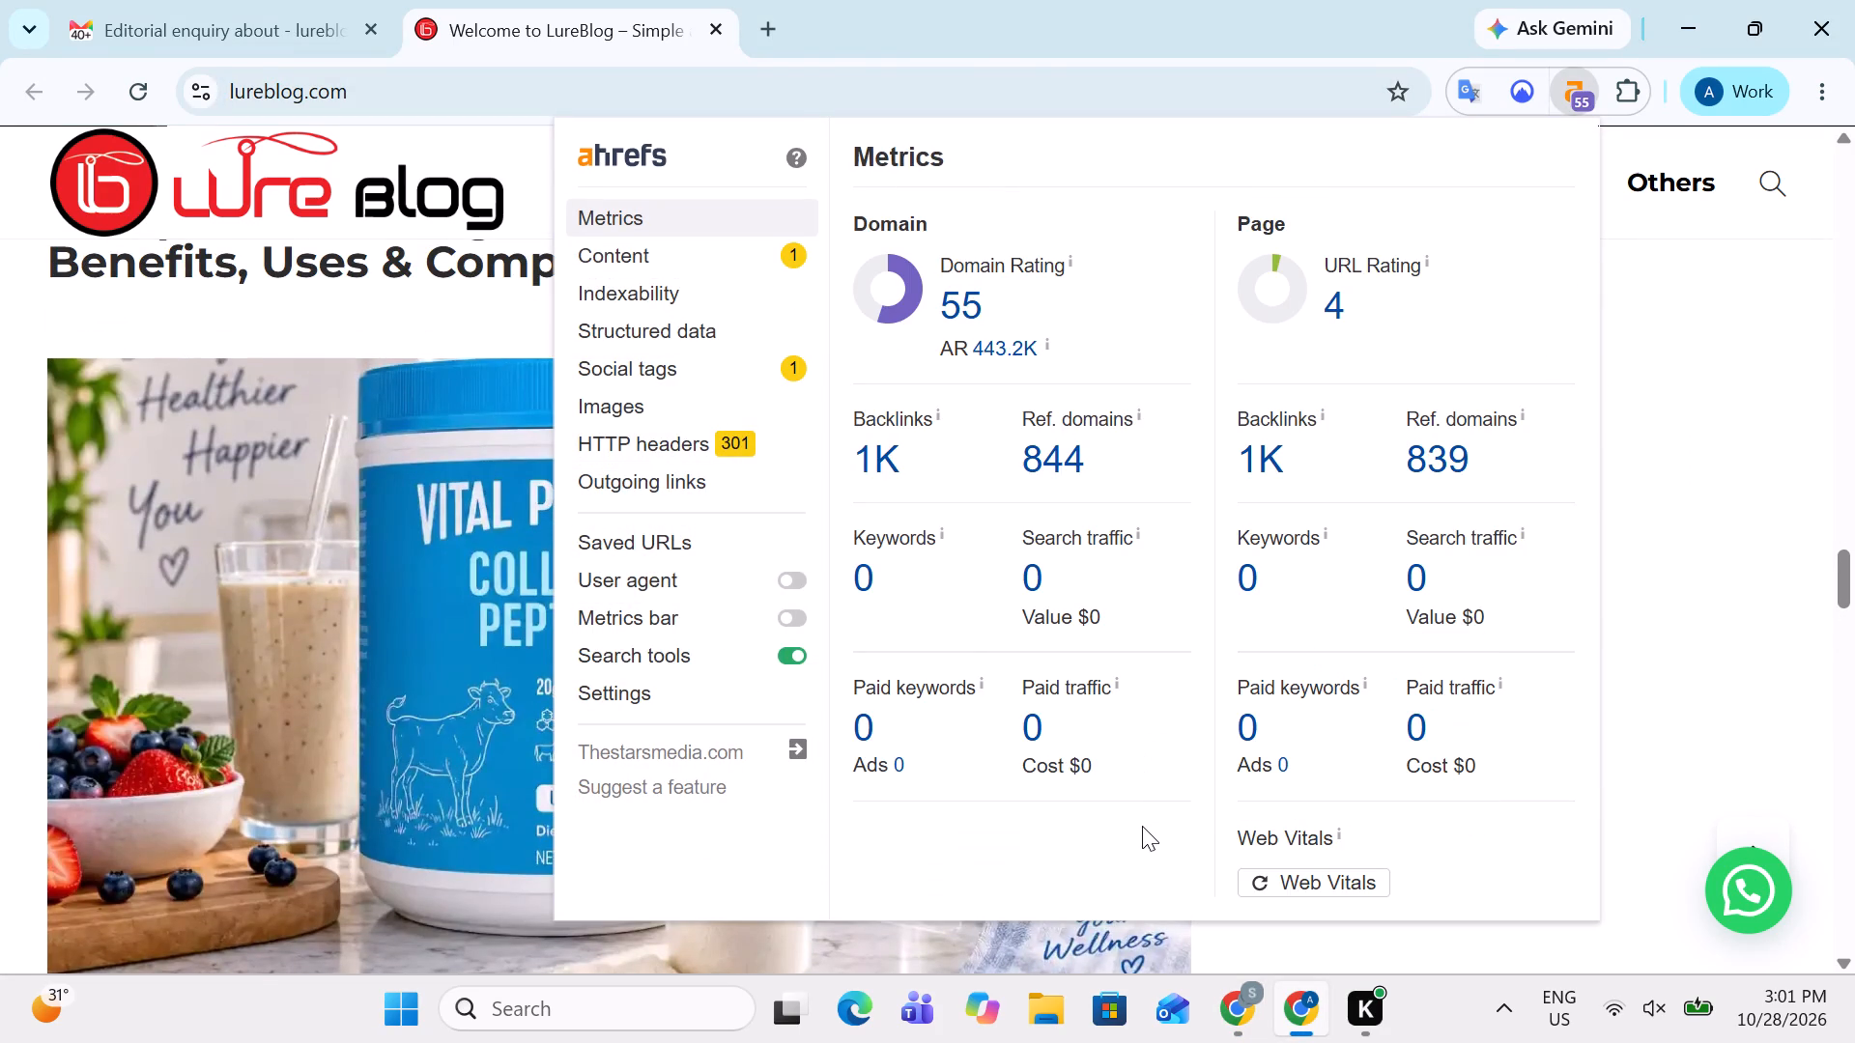
key("alt+Tab")
type("55")
key("Right")
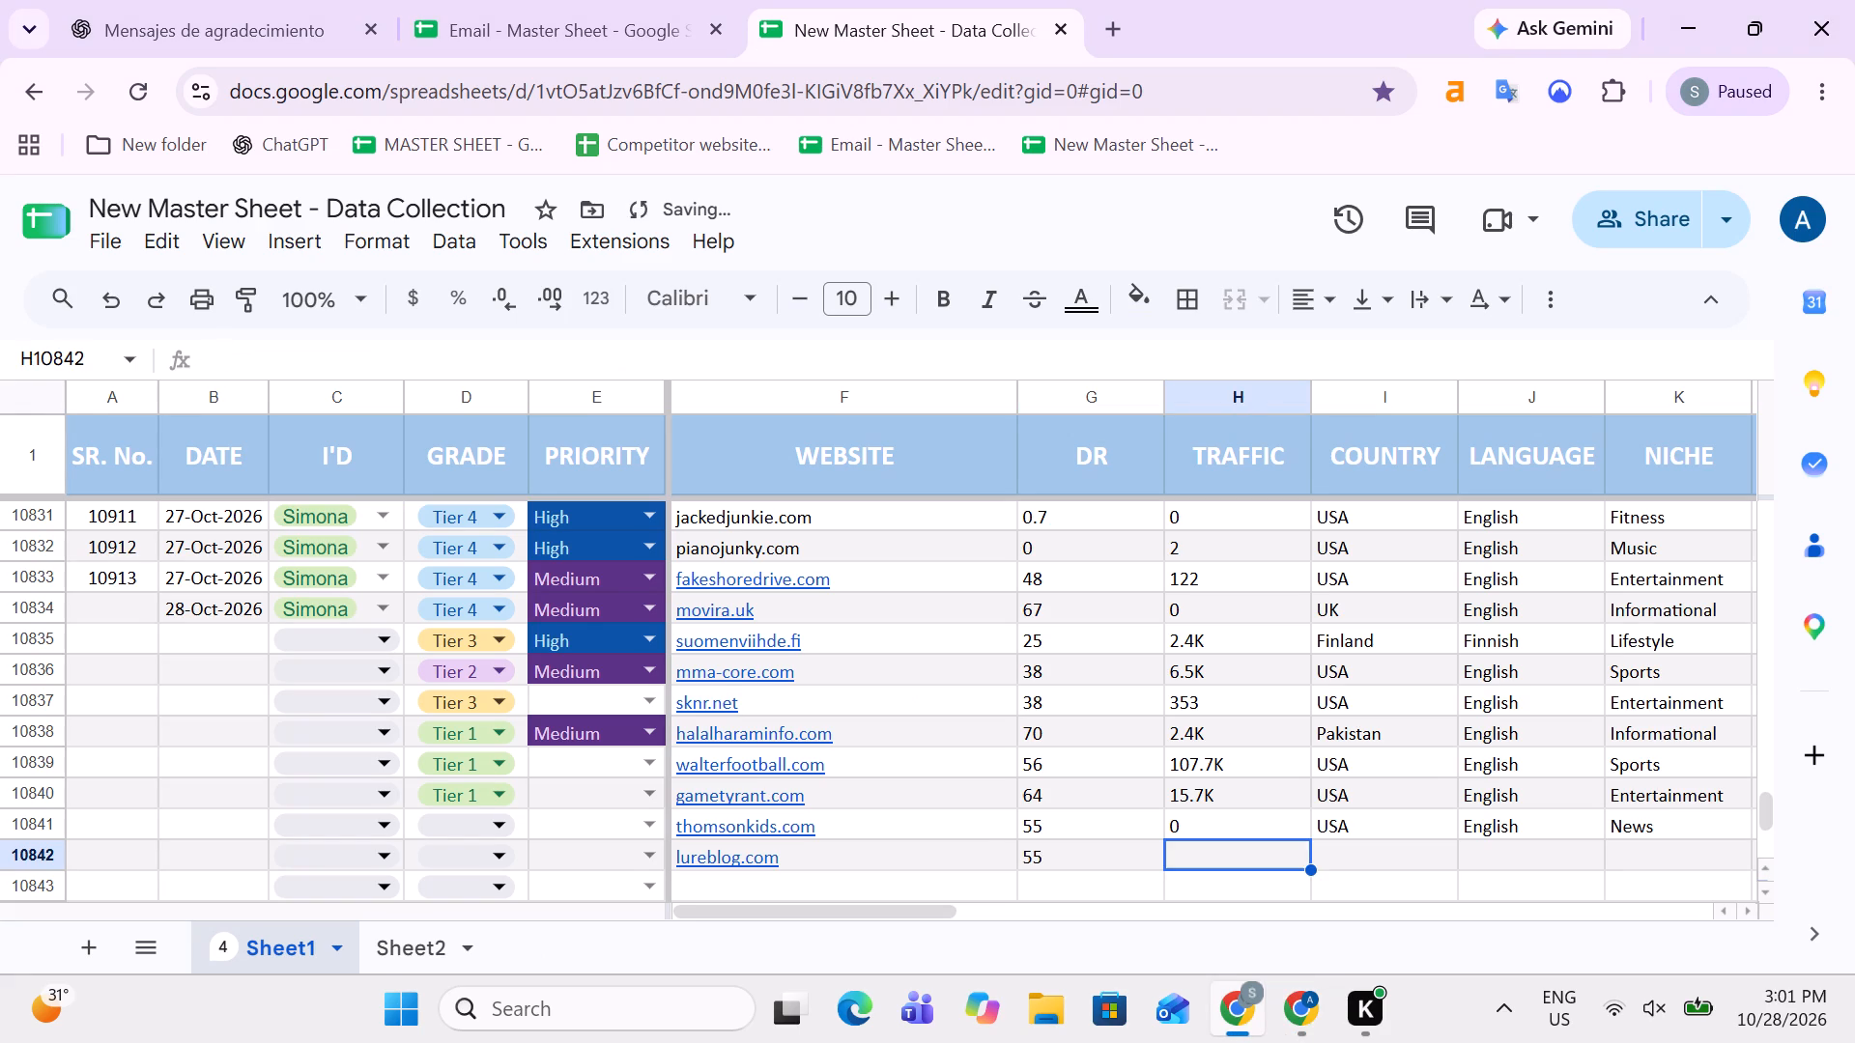
key("0")
key("Tab")
key("Left")
key("Right")
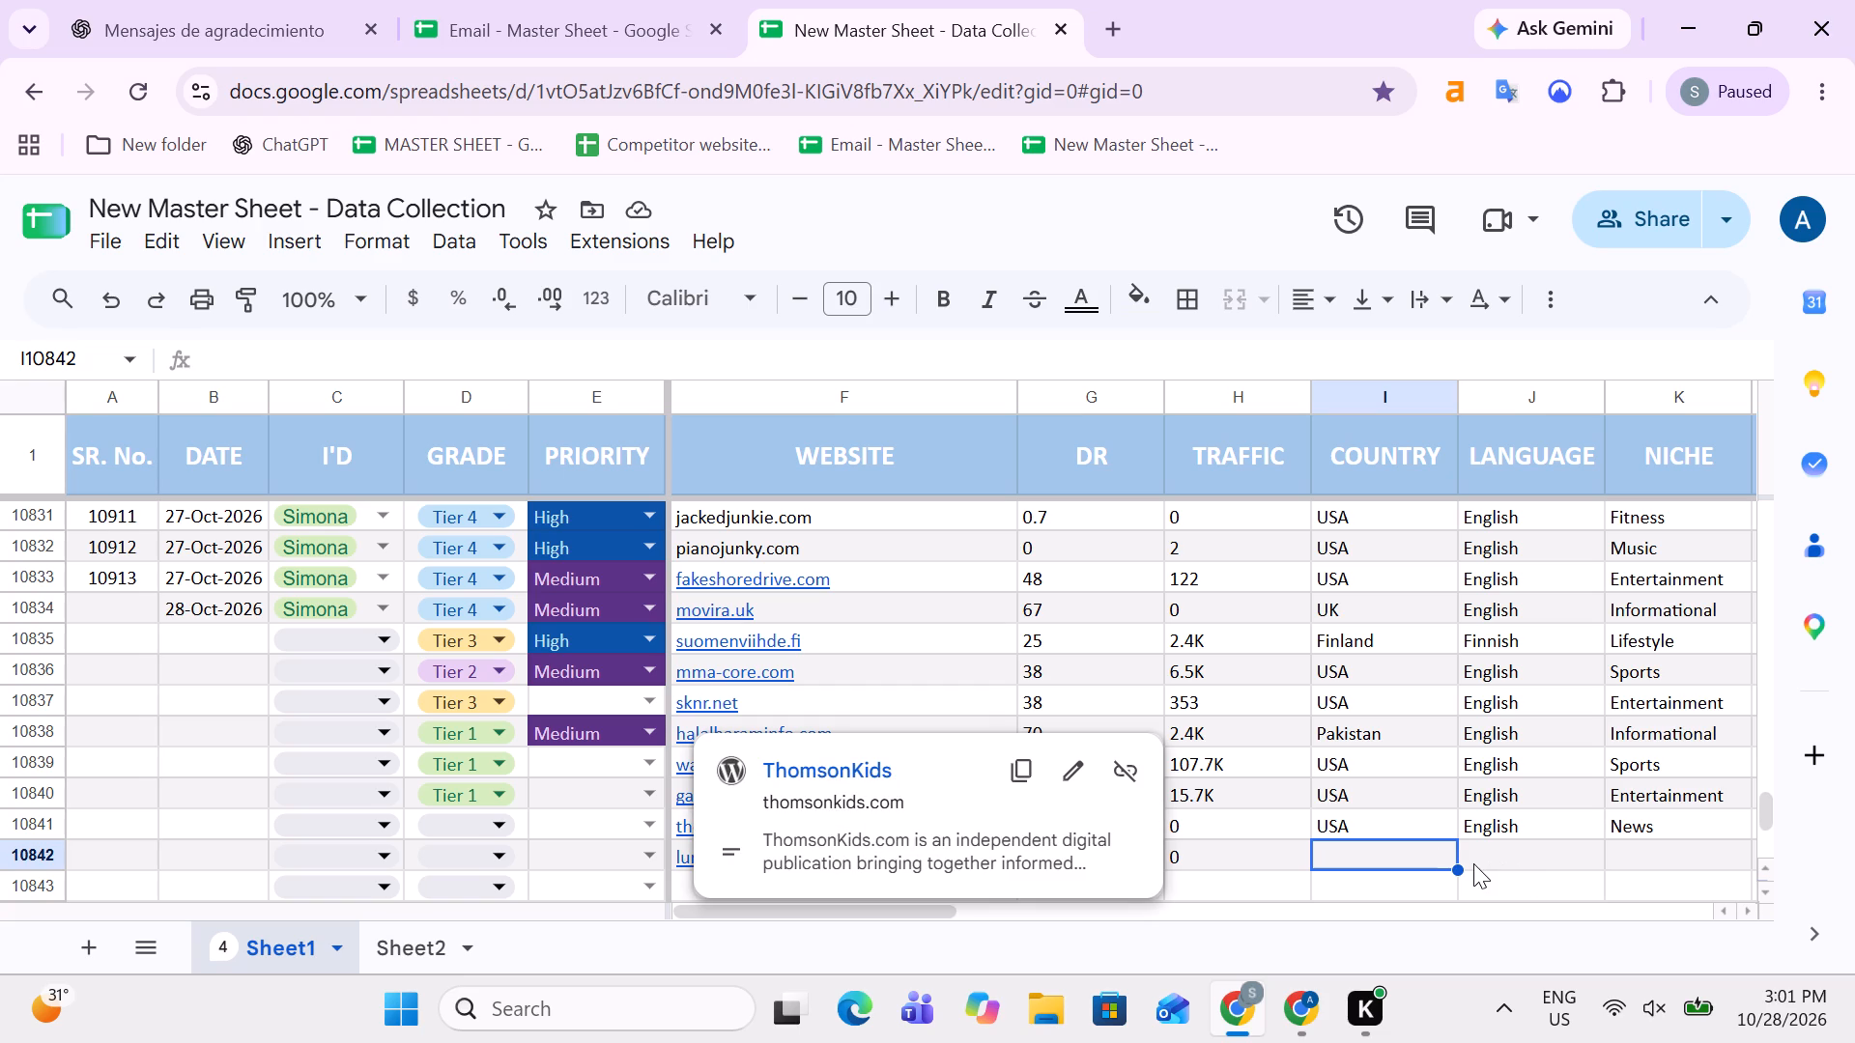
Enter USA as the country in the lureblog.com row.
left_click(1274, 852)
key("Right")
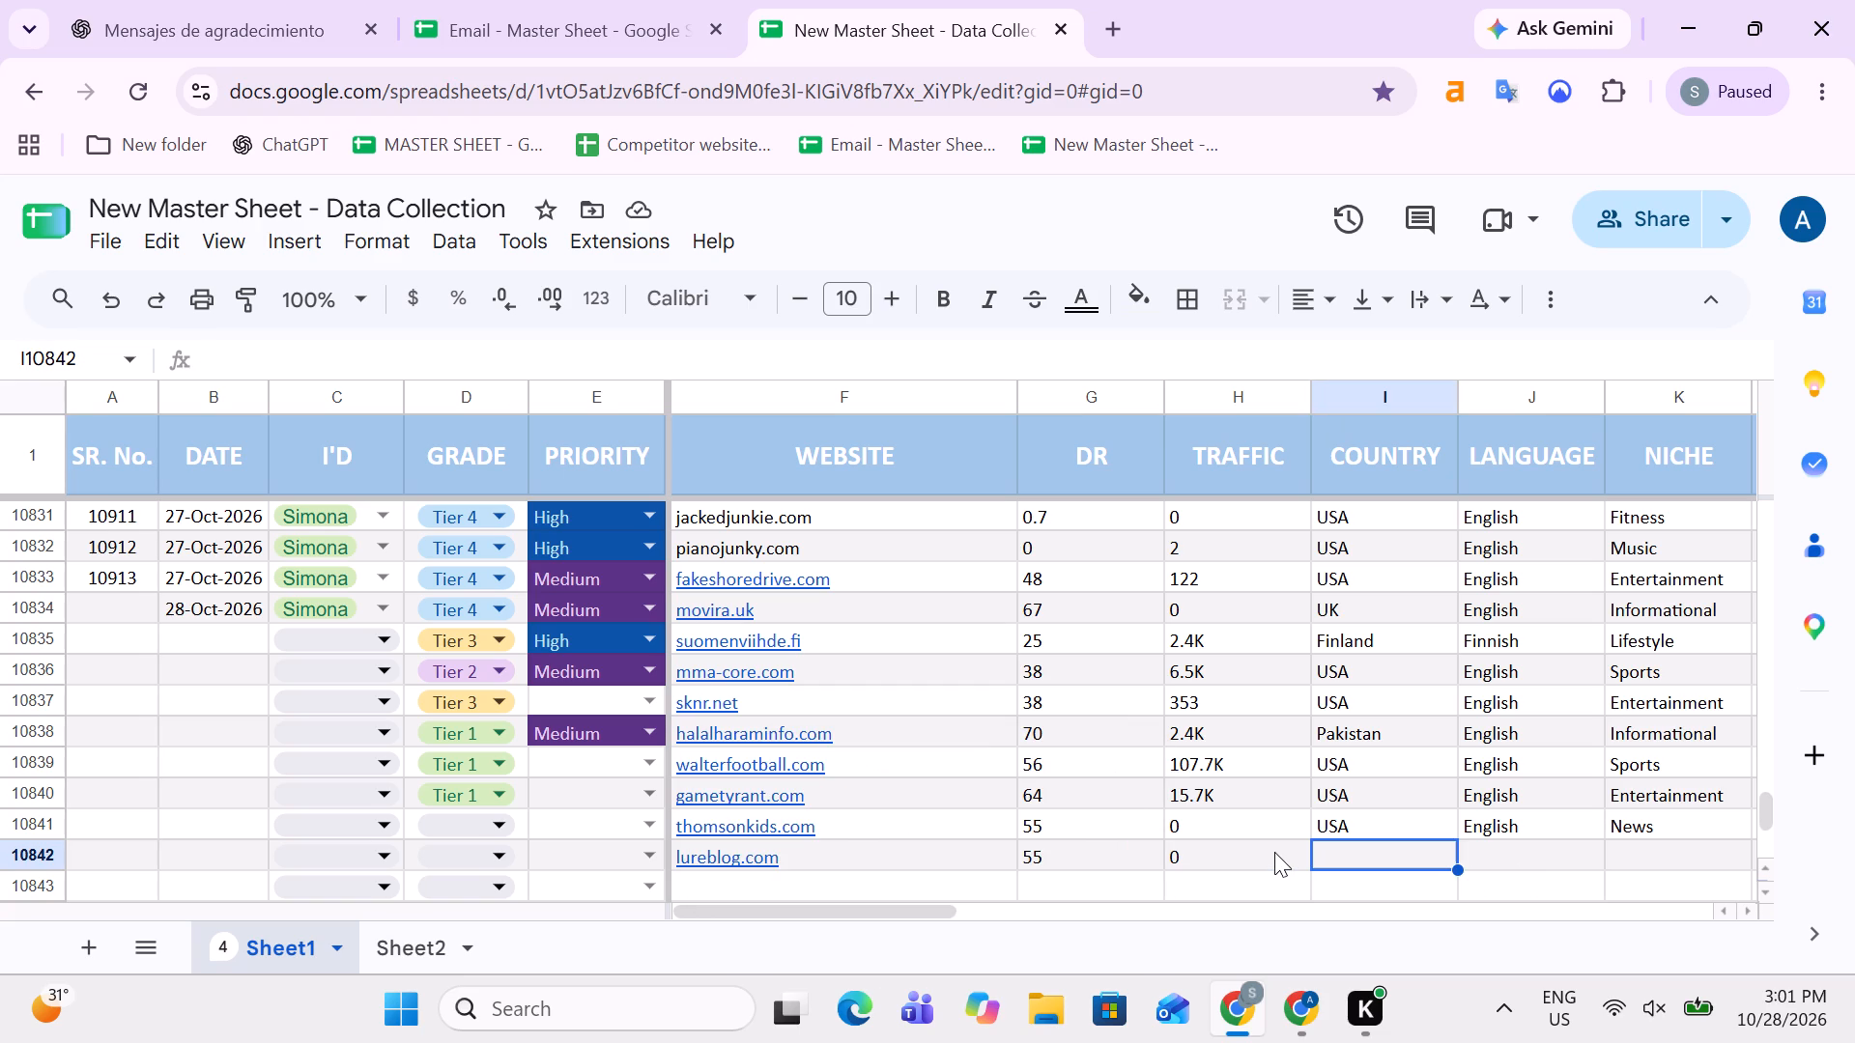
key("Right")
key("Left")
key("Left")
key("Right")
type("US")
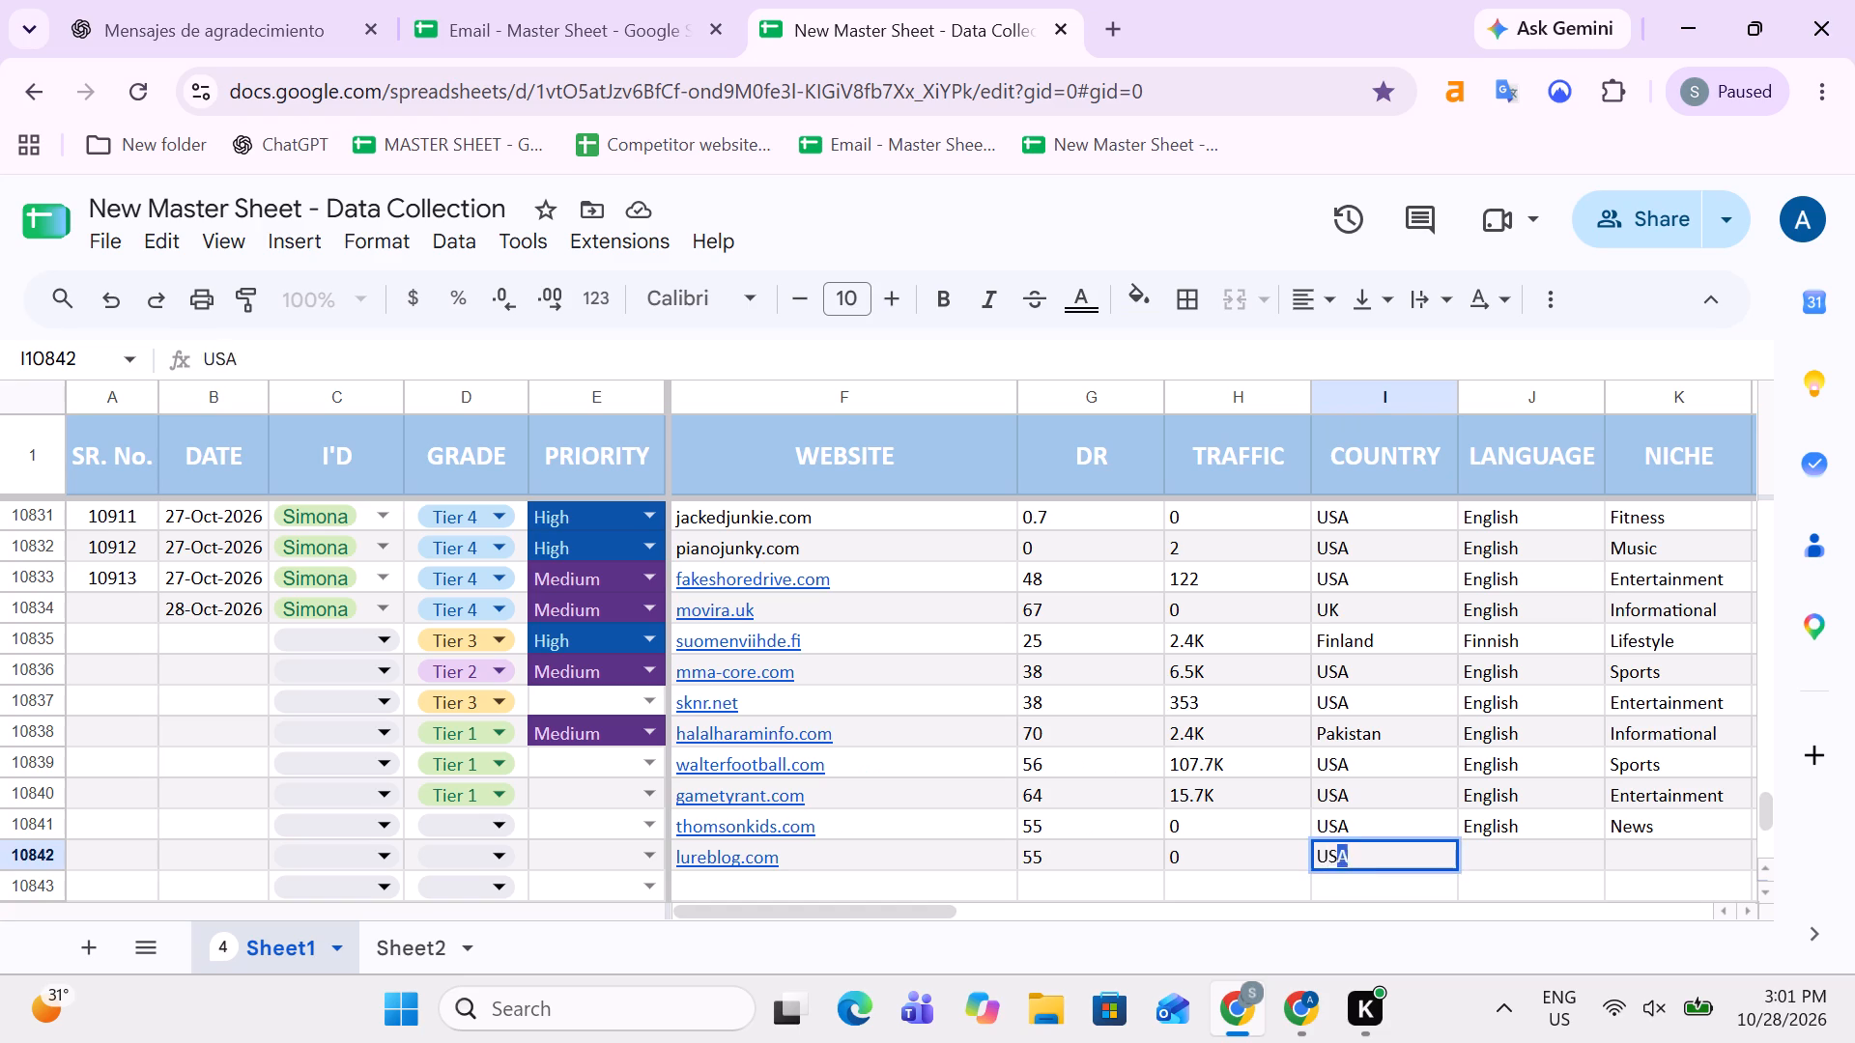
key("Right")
Fill in India in the language column and Entertainment as the niche for lureblog.com.
type("Inf")
key("BackSpace")
type("dia")
key("Right")
type("En")
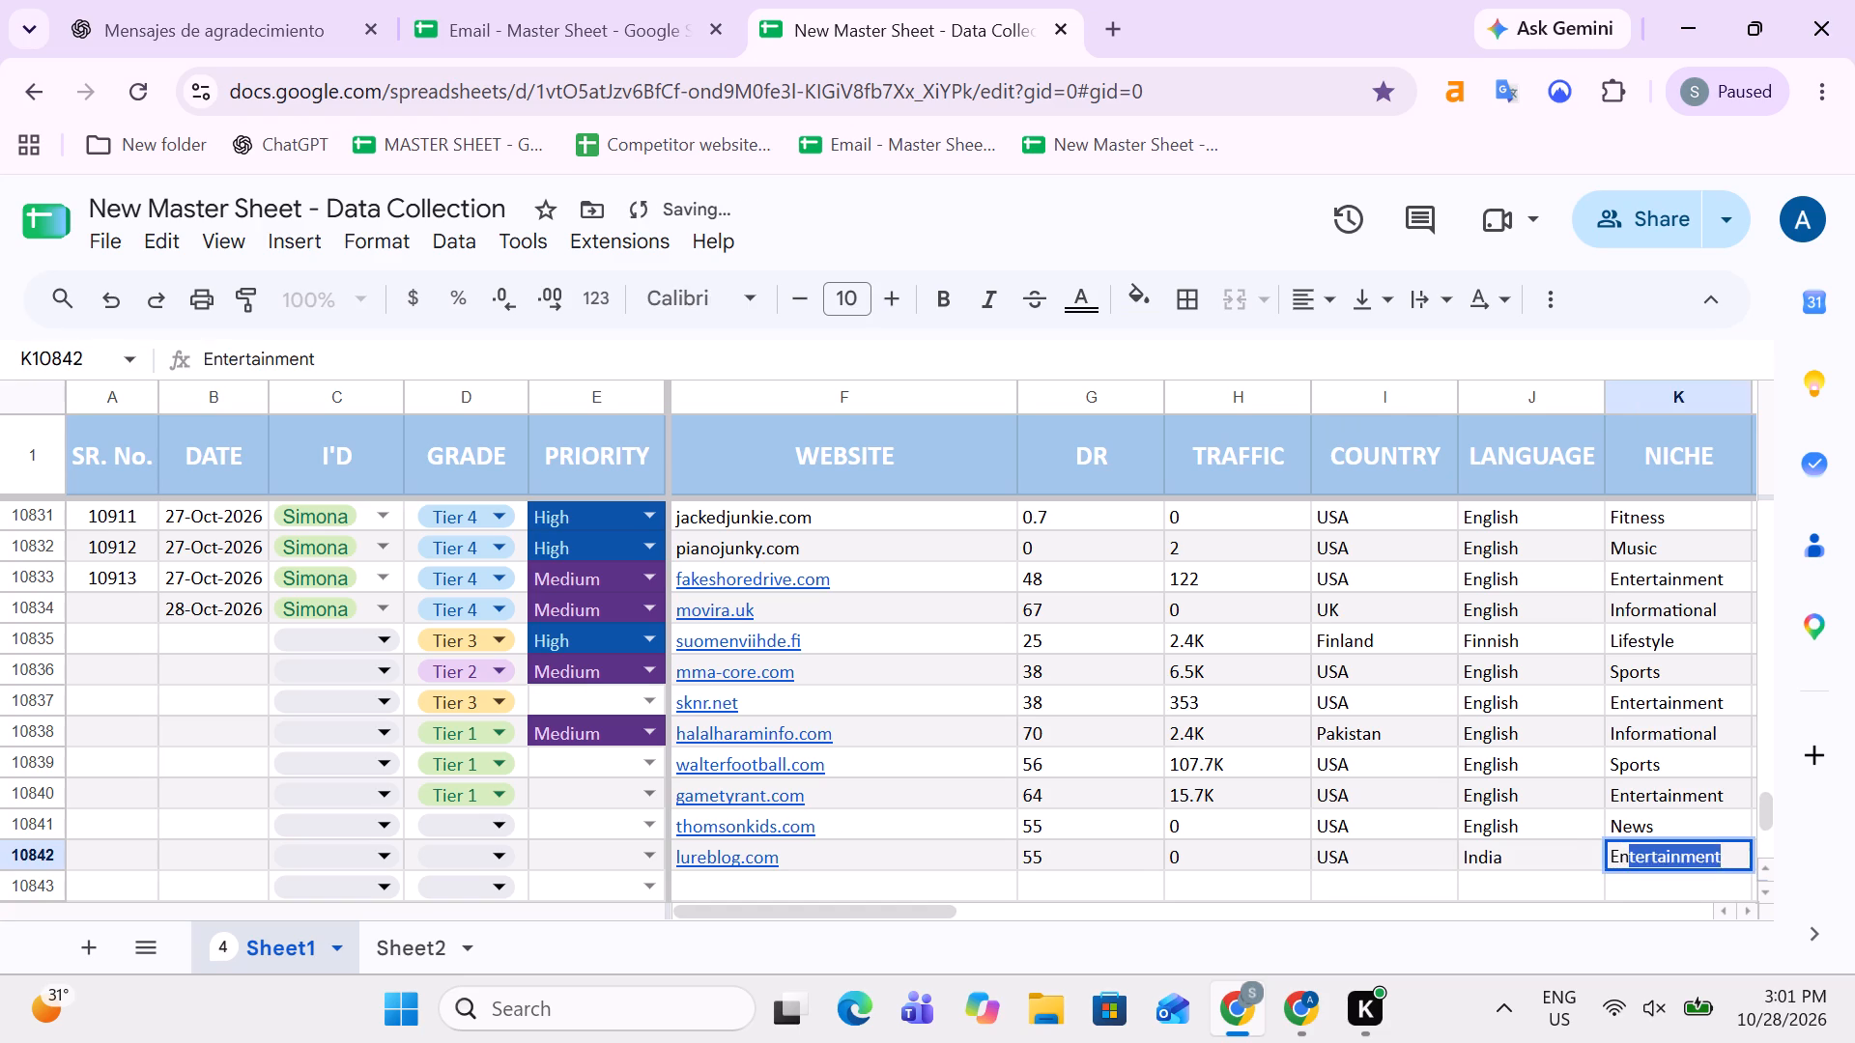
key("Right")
Set the country in the lureblog.com row to India.
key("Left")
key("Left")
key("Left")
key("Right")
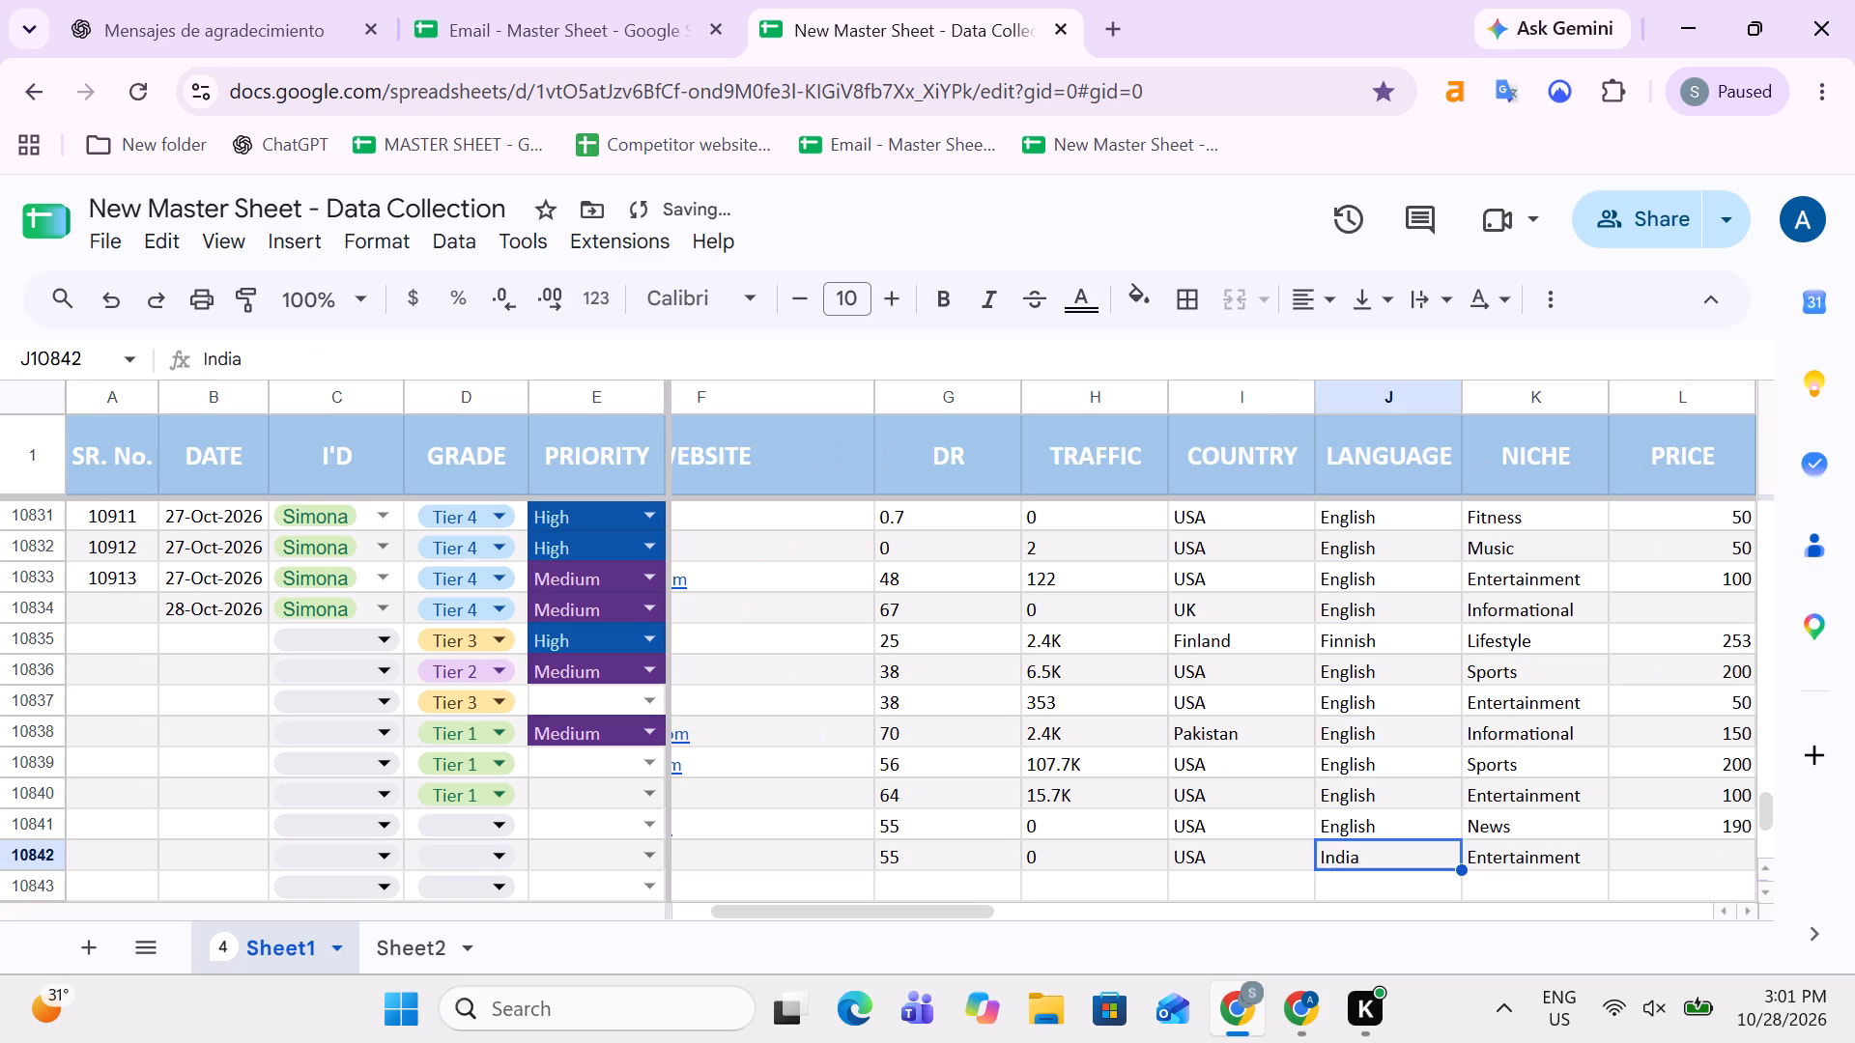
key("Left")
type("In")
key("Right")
Set the language to English and the niche to Lifestyle in the lureblog.com row.
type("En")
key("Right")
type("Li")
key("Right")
Search the LureBlog website for Netbet, check the results page, and close the site.
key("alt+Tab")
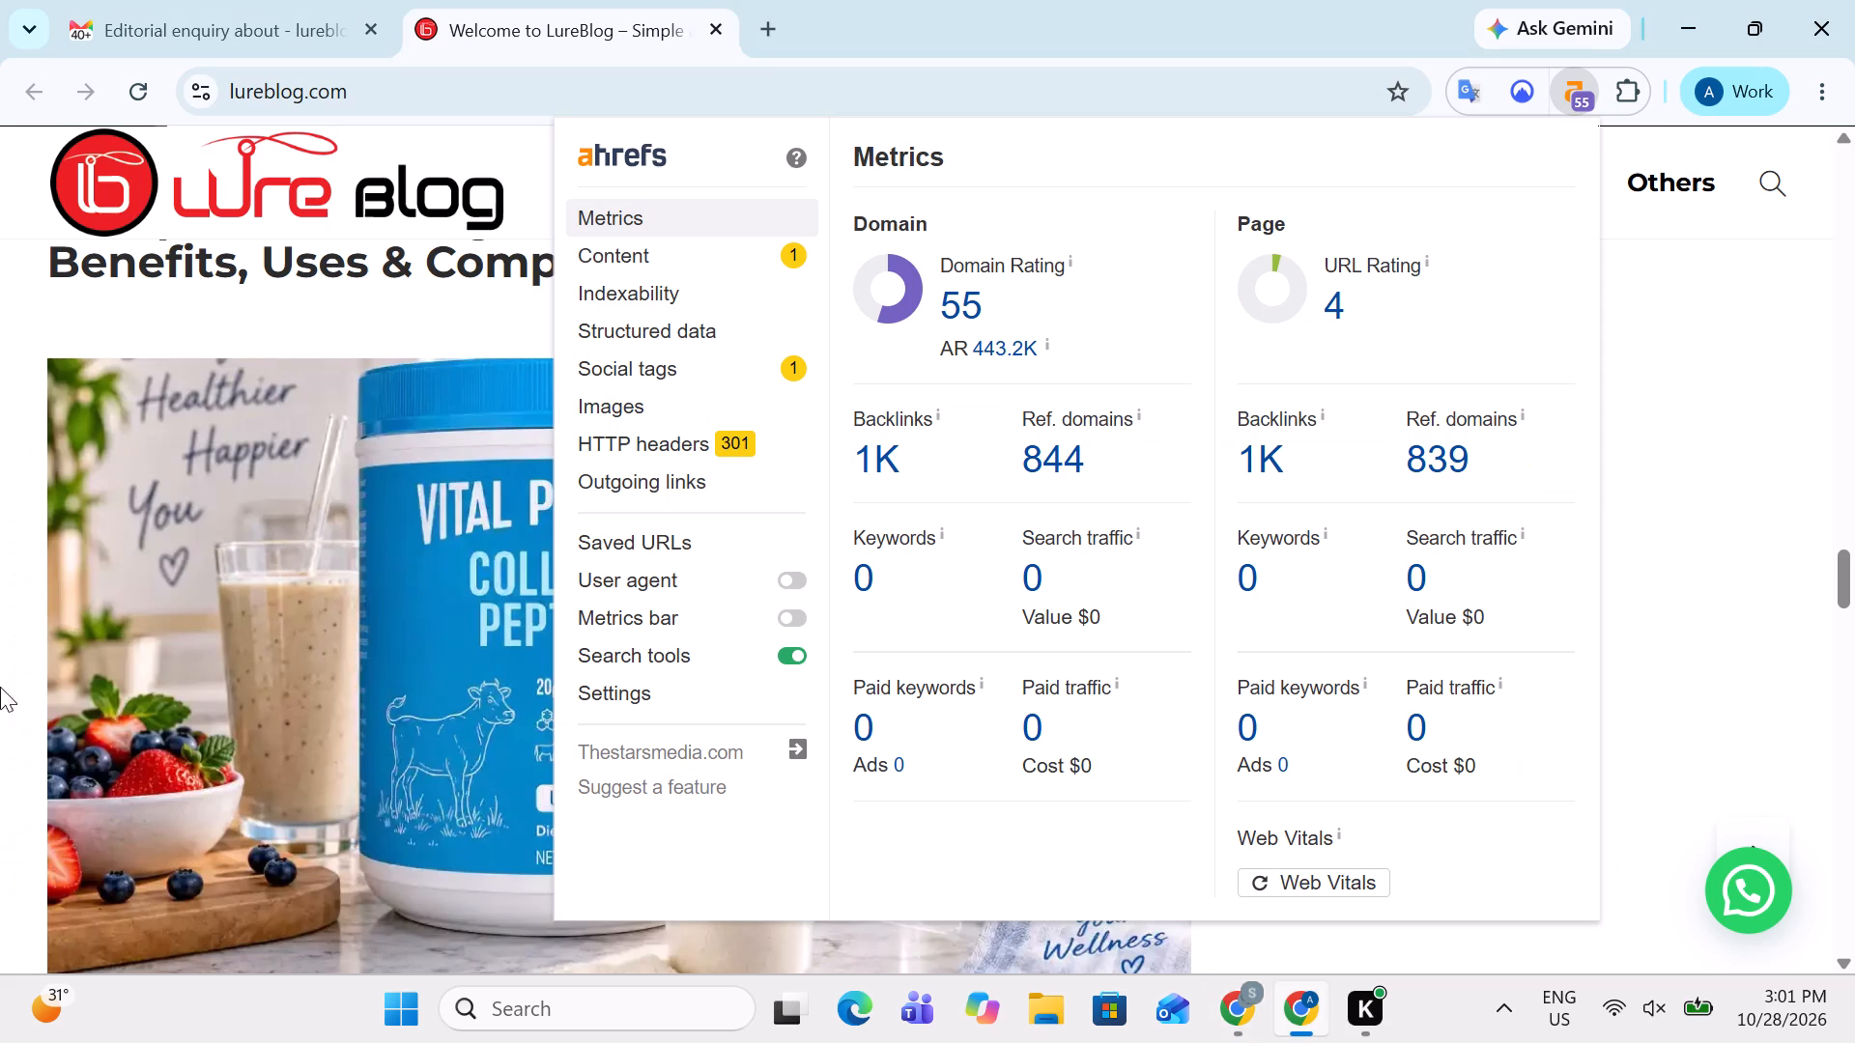
left_click(0, 512)
scroll(1278, 726, "up", 15)
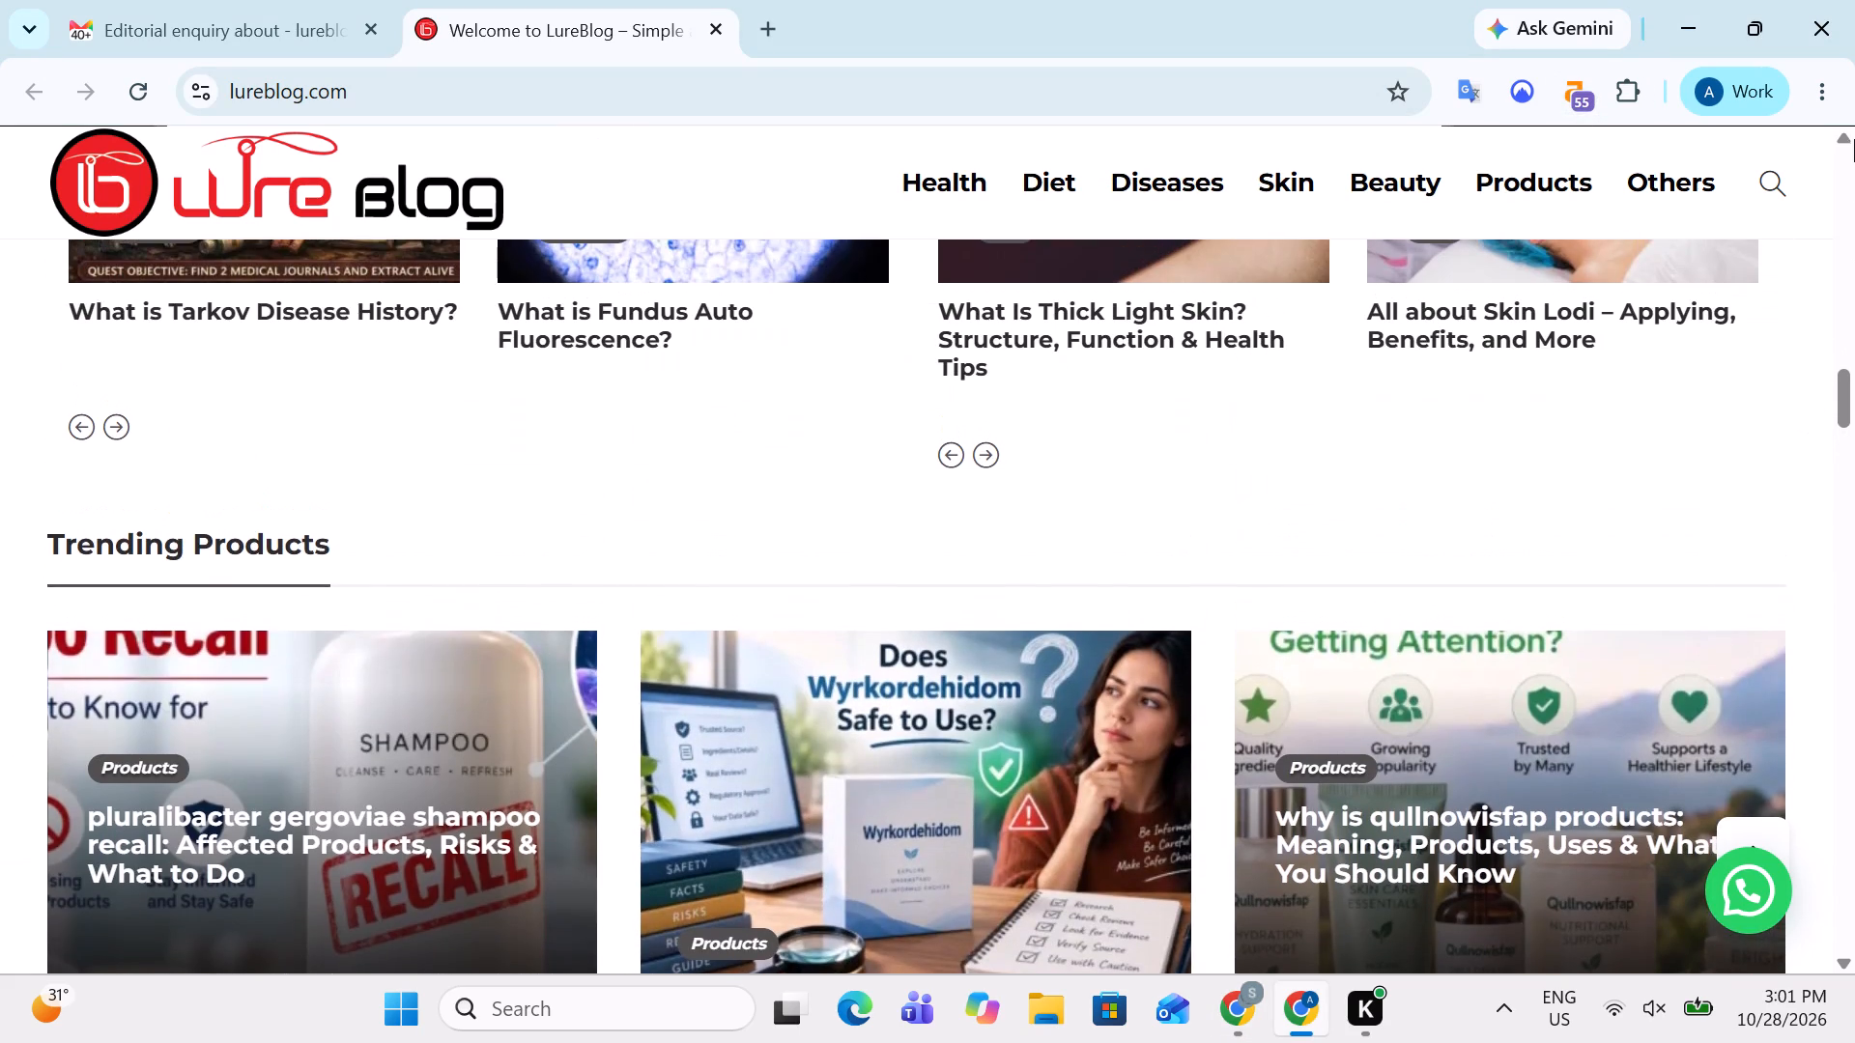
left_click(1749, 185)
left_click(1764, 183)
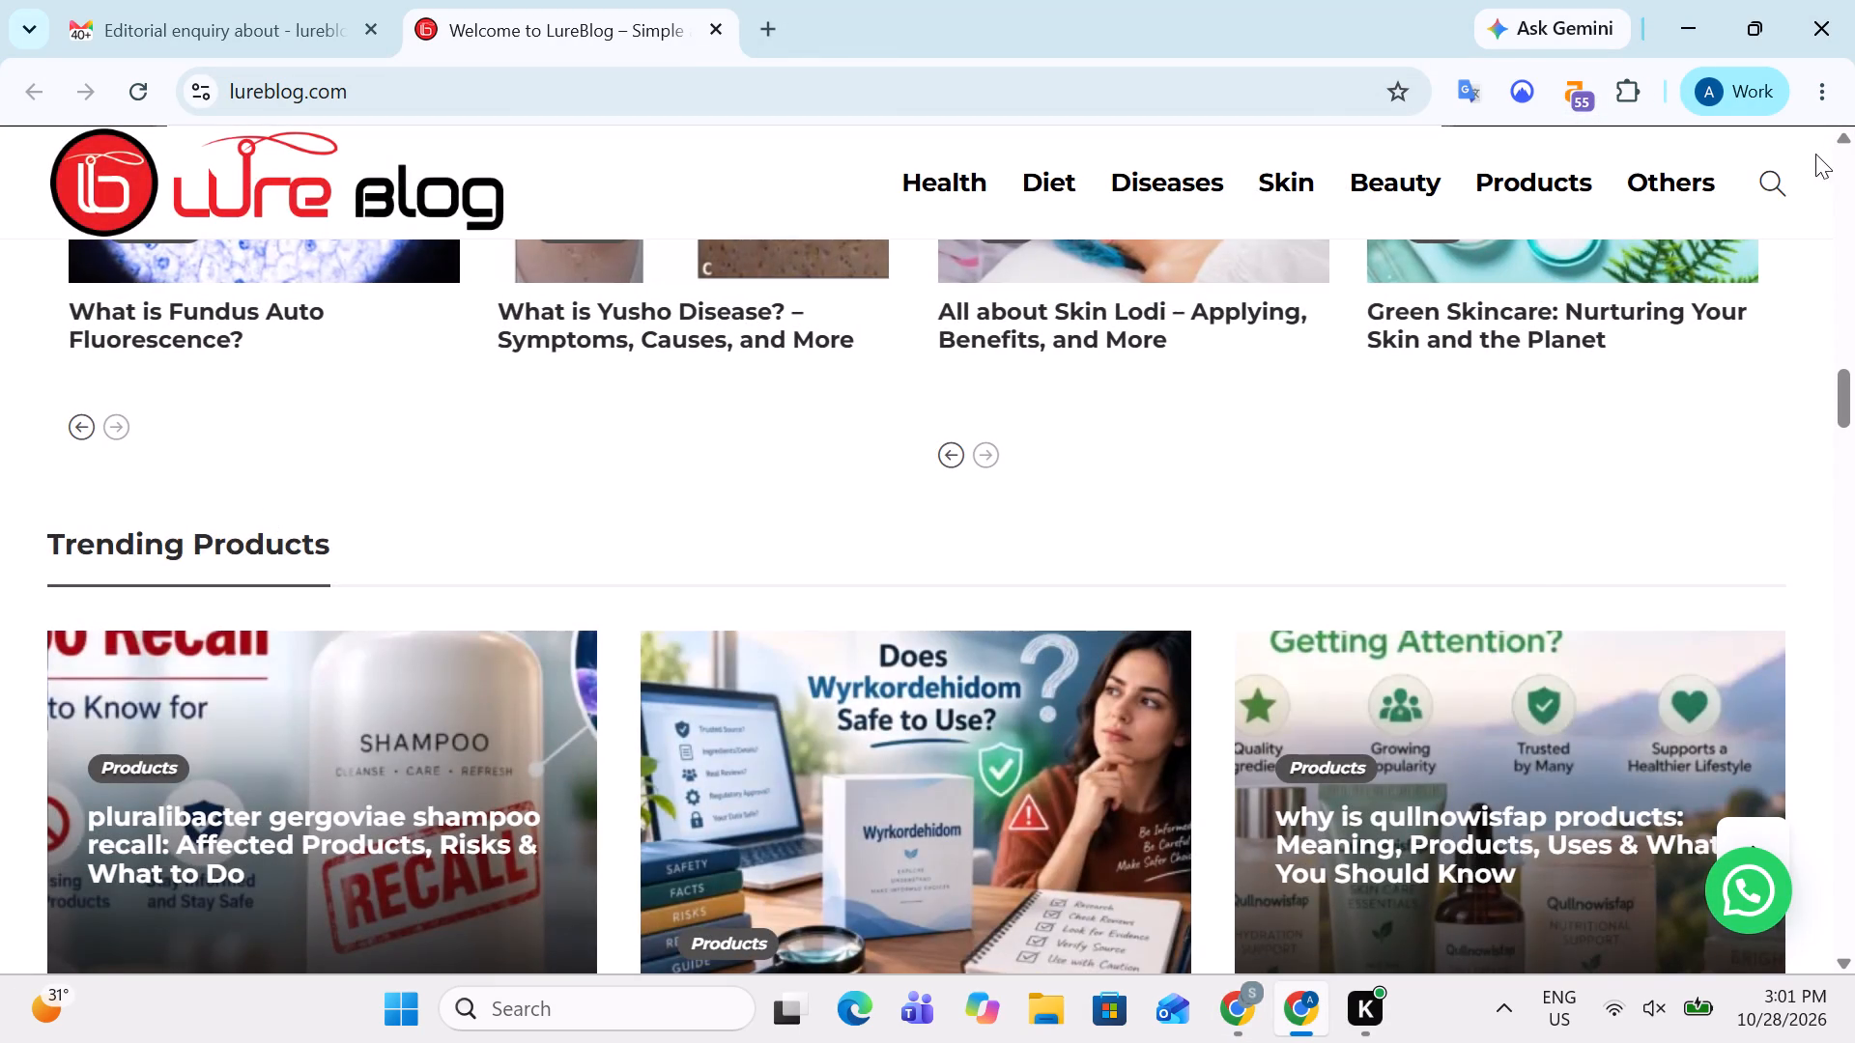
left_click(1769, 192)
left_click(1161, 523)
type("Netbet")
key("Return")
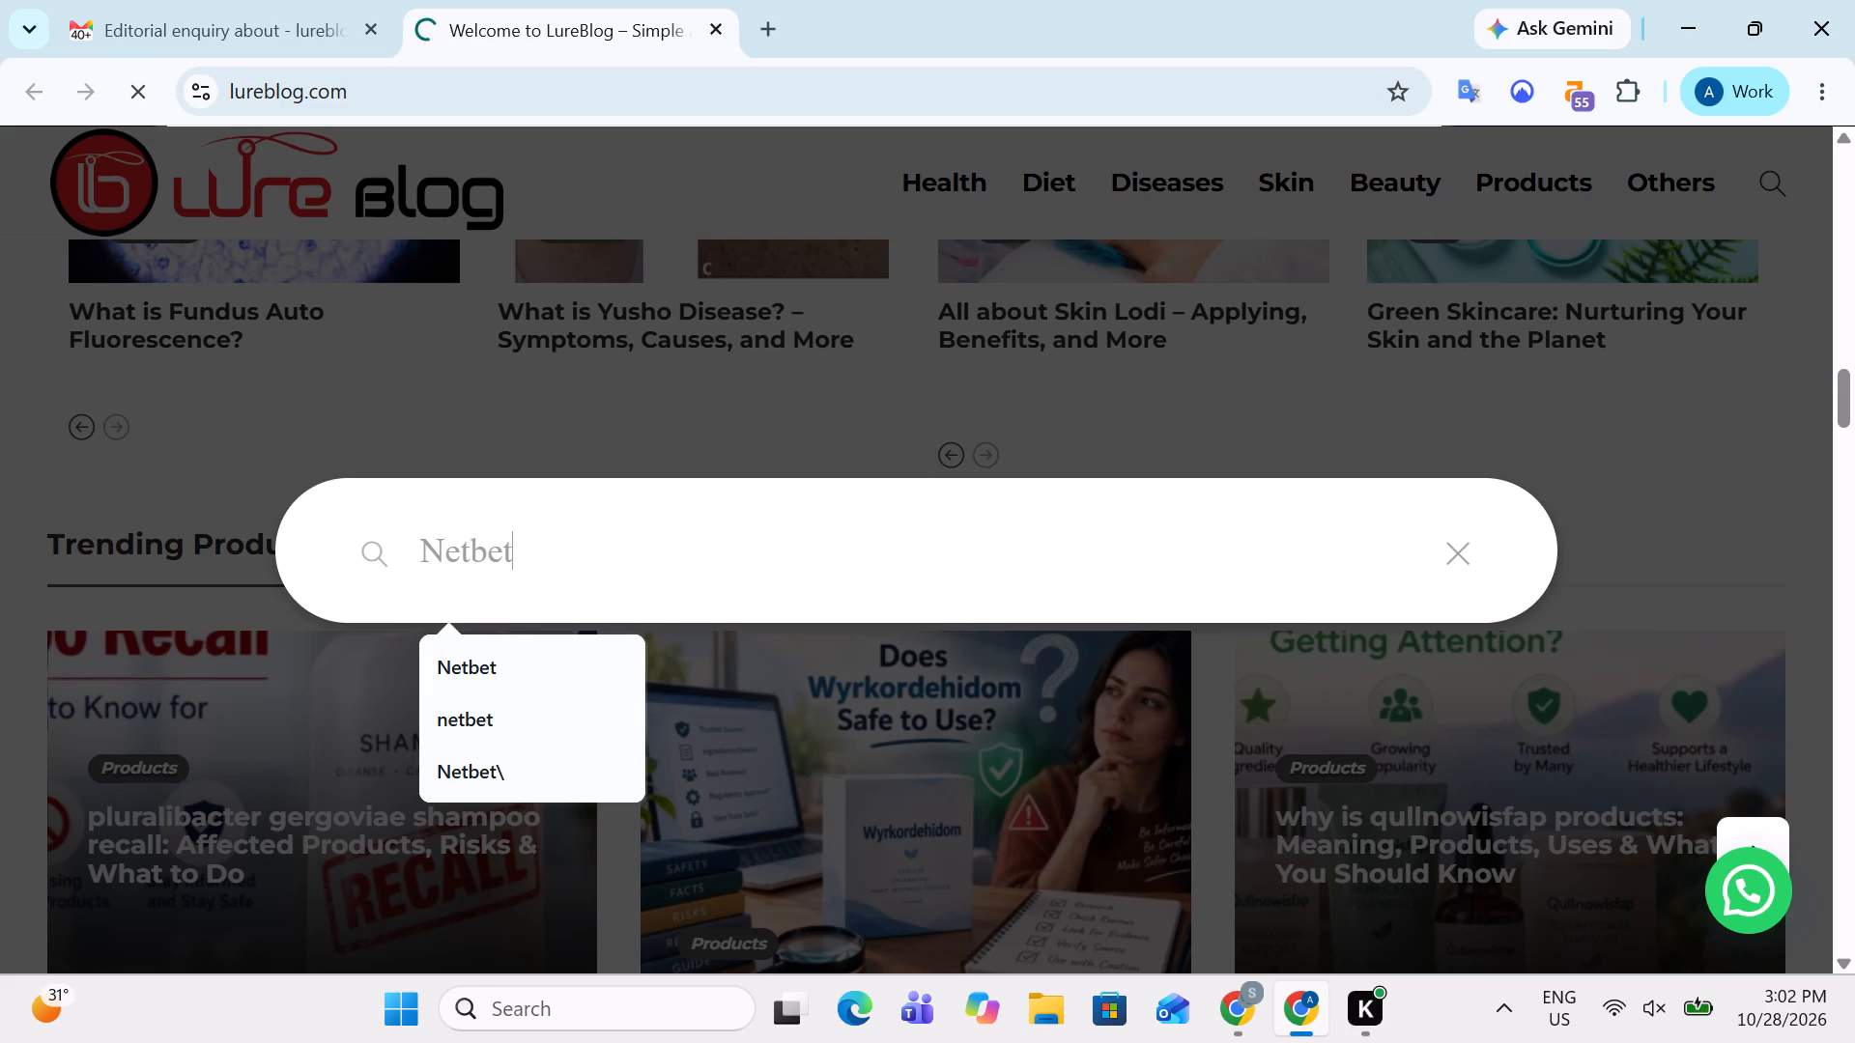
scroll(909, 576, "down", 3)
scroll(593, 564, "down", 2)
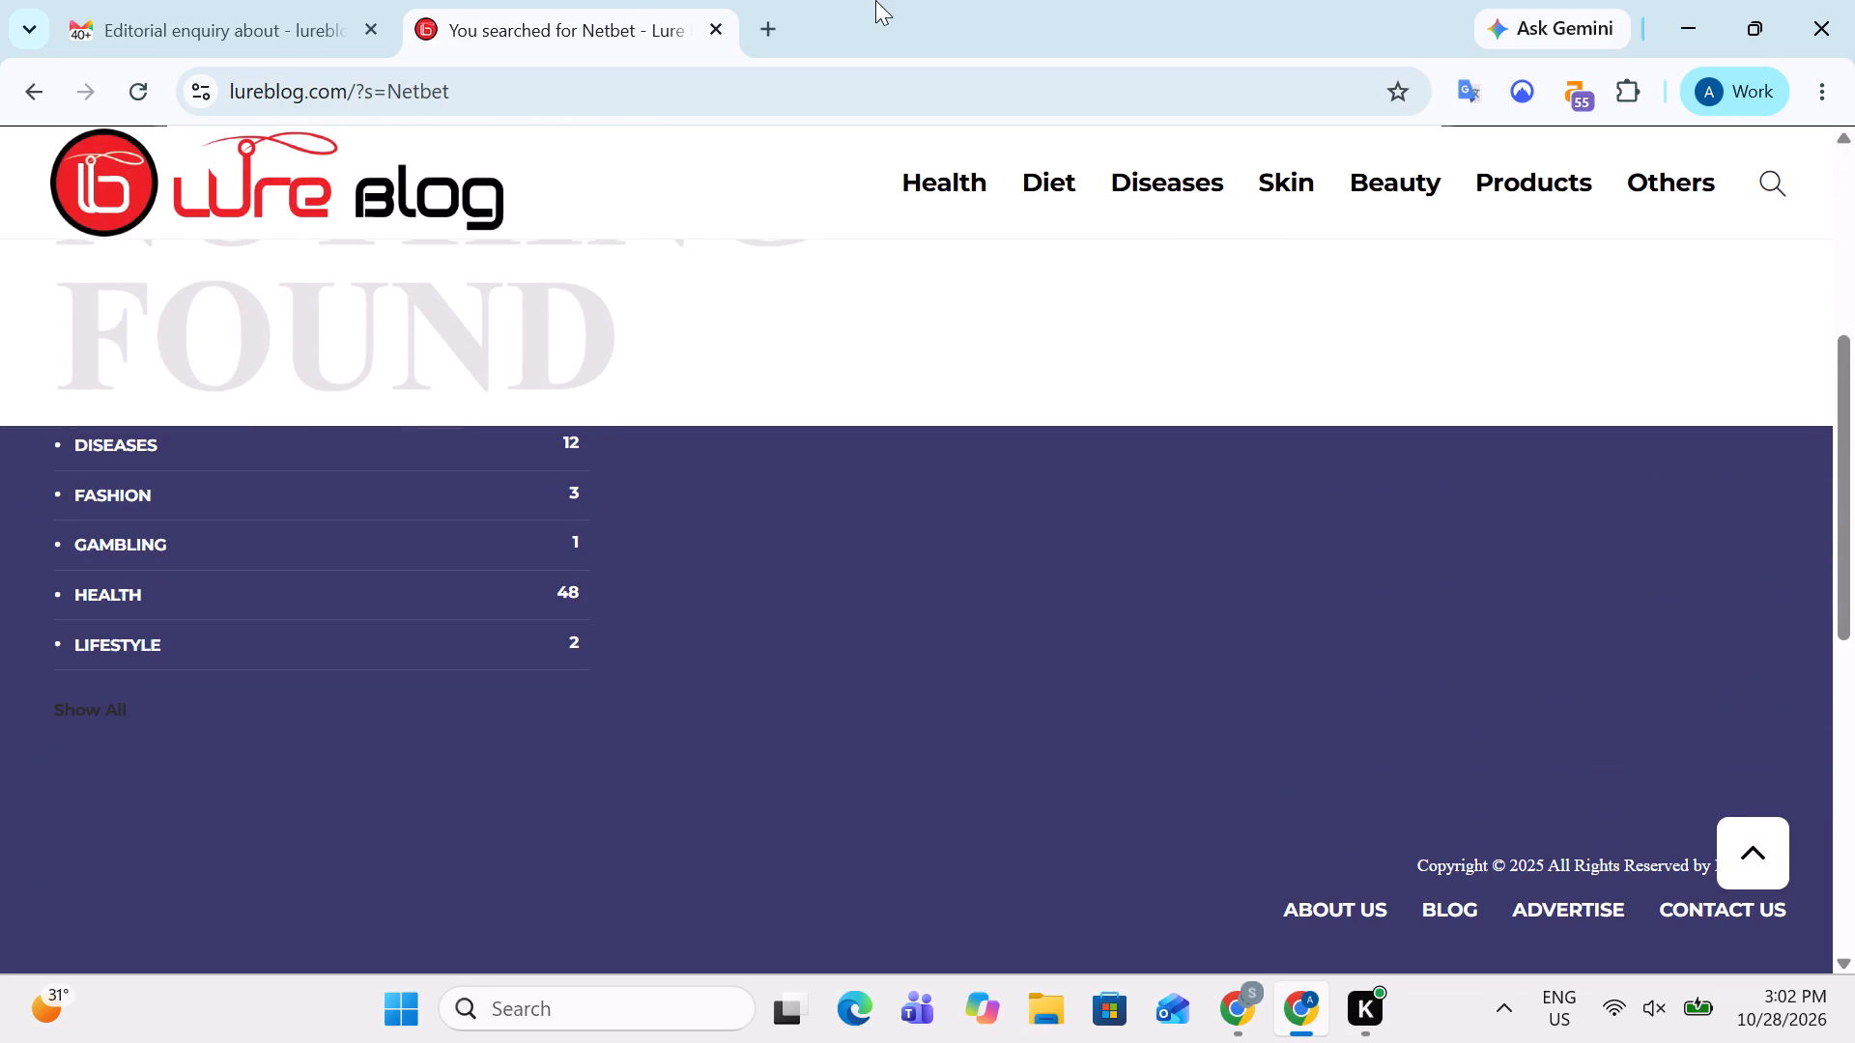
left_click(704, 30)
scroll(875, 613, "down", 6)
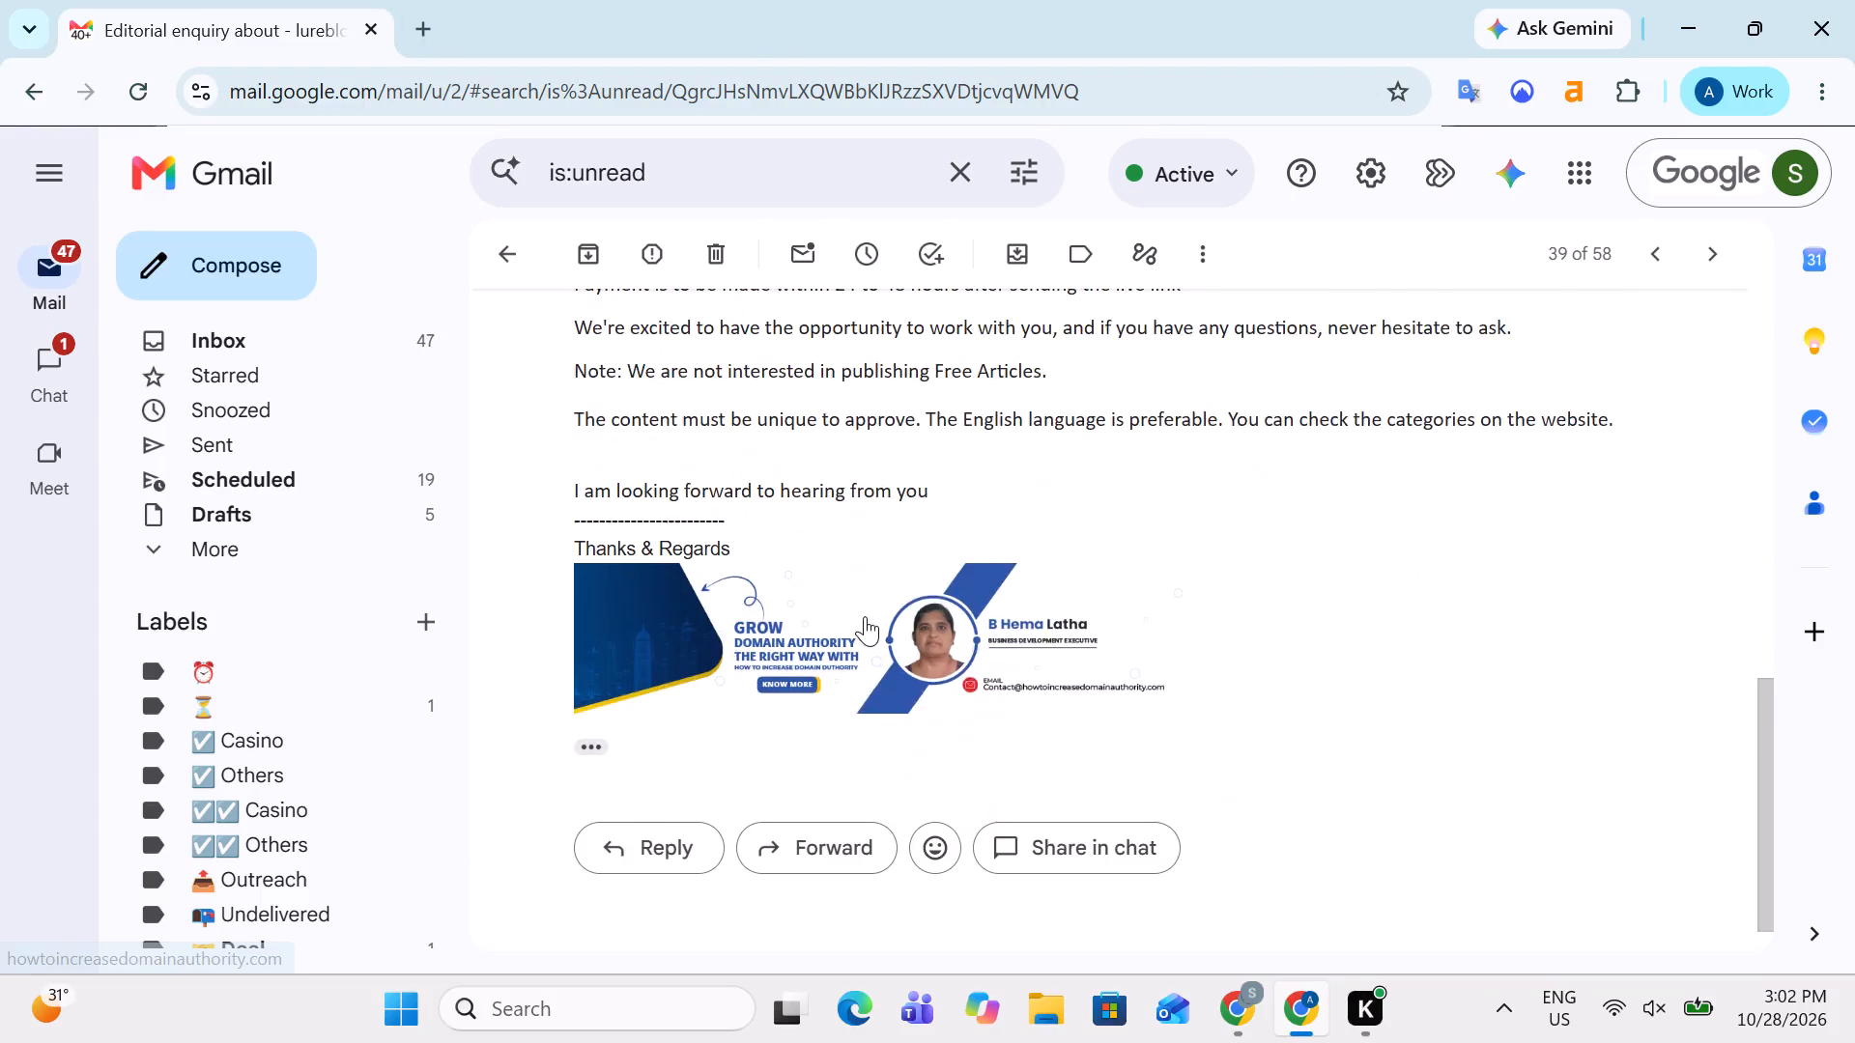
scroll(865, 616, "up", 2)
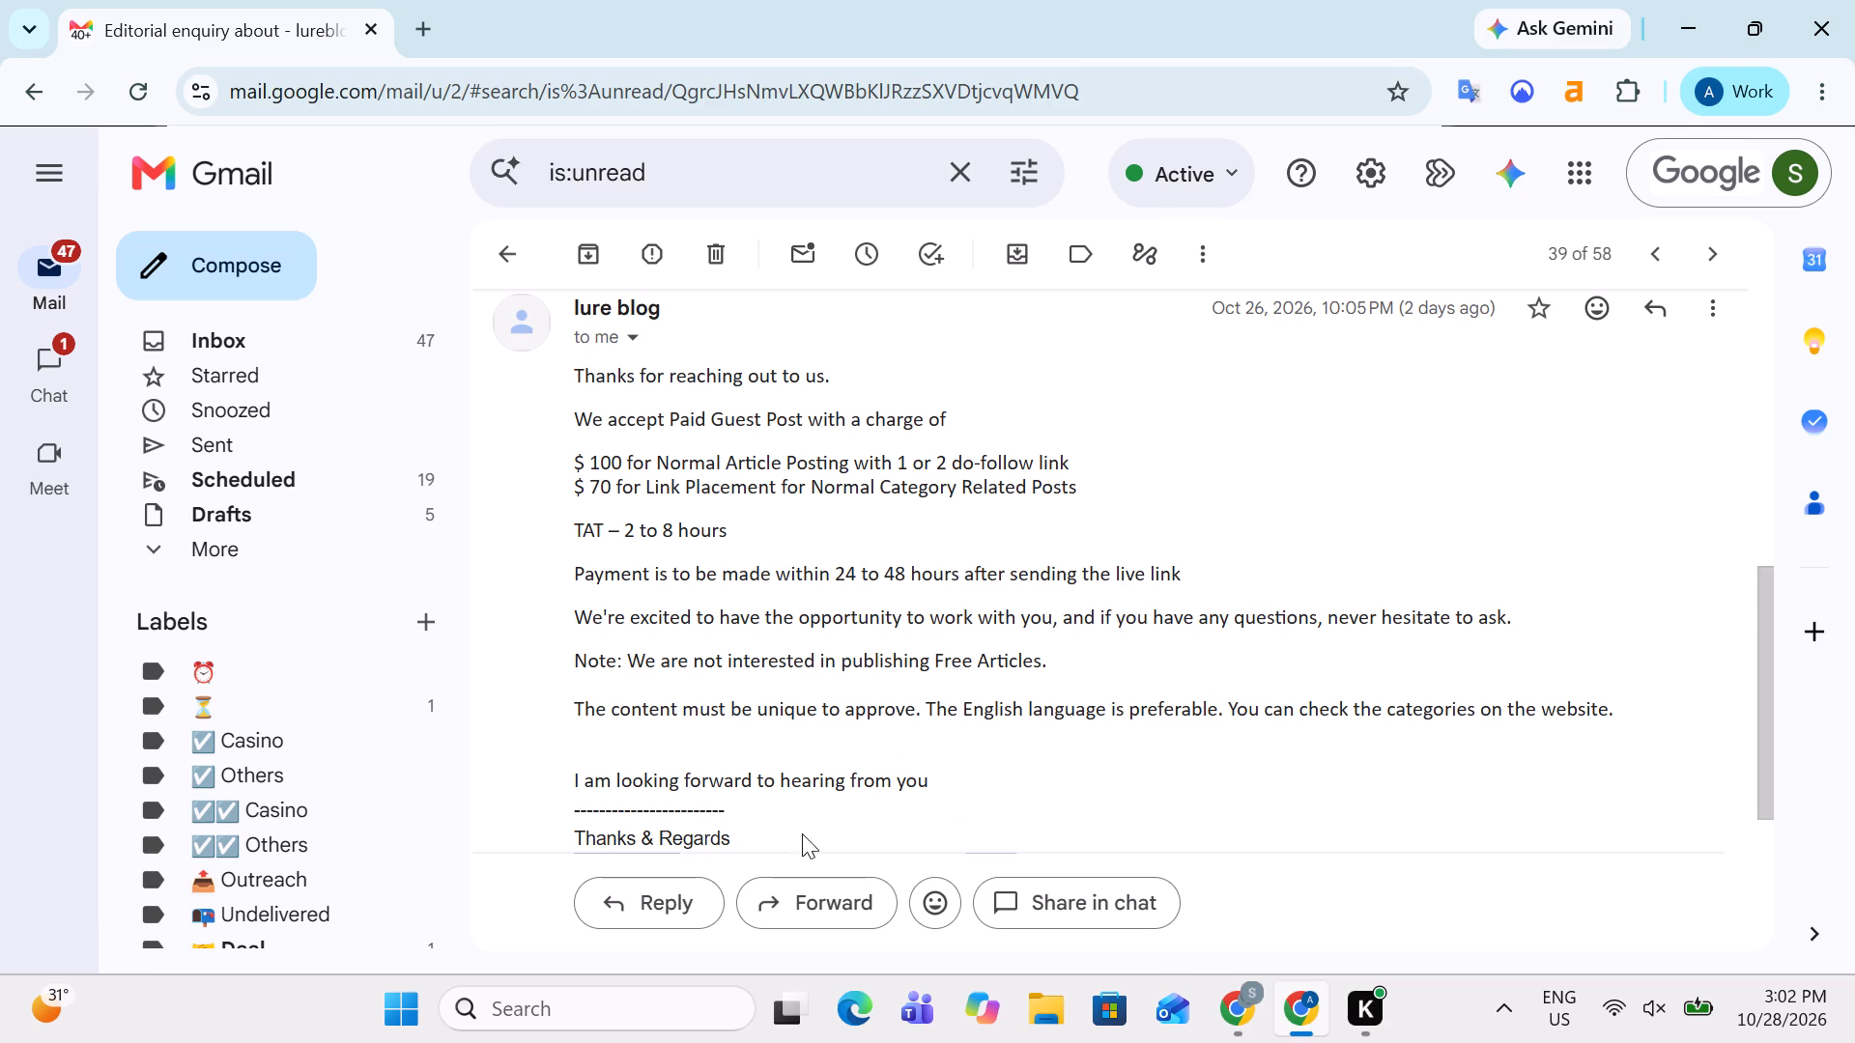
scroll(820, 682, "down", 1)
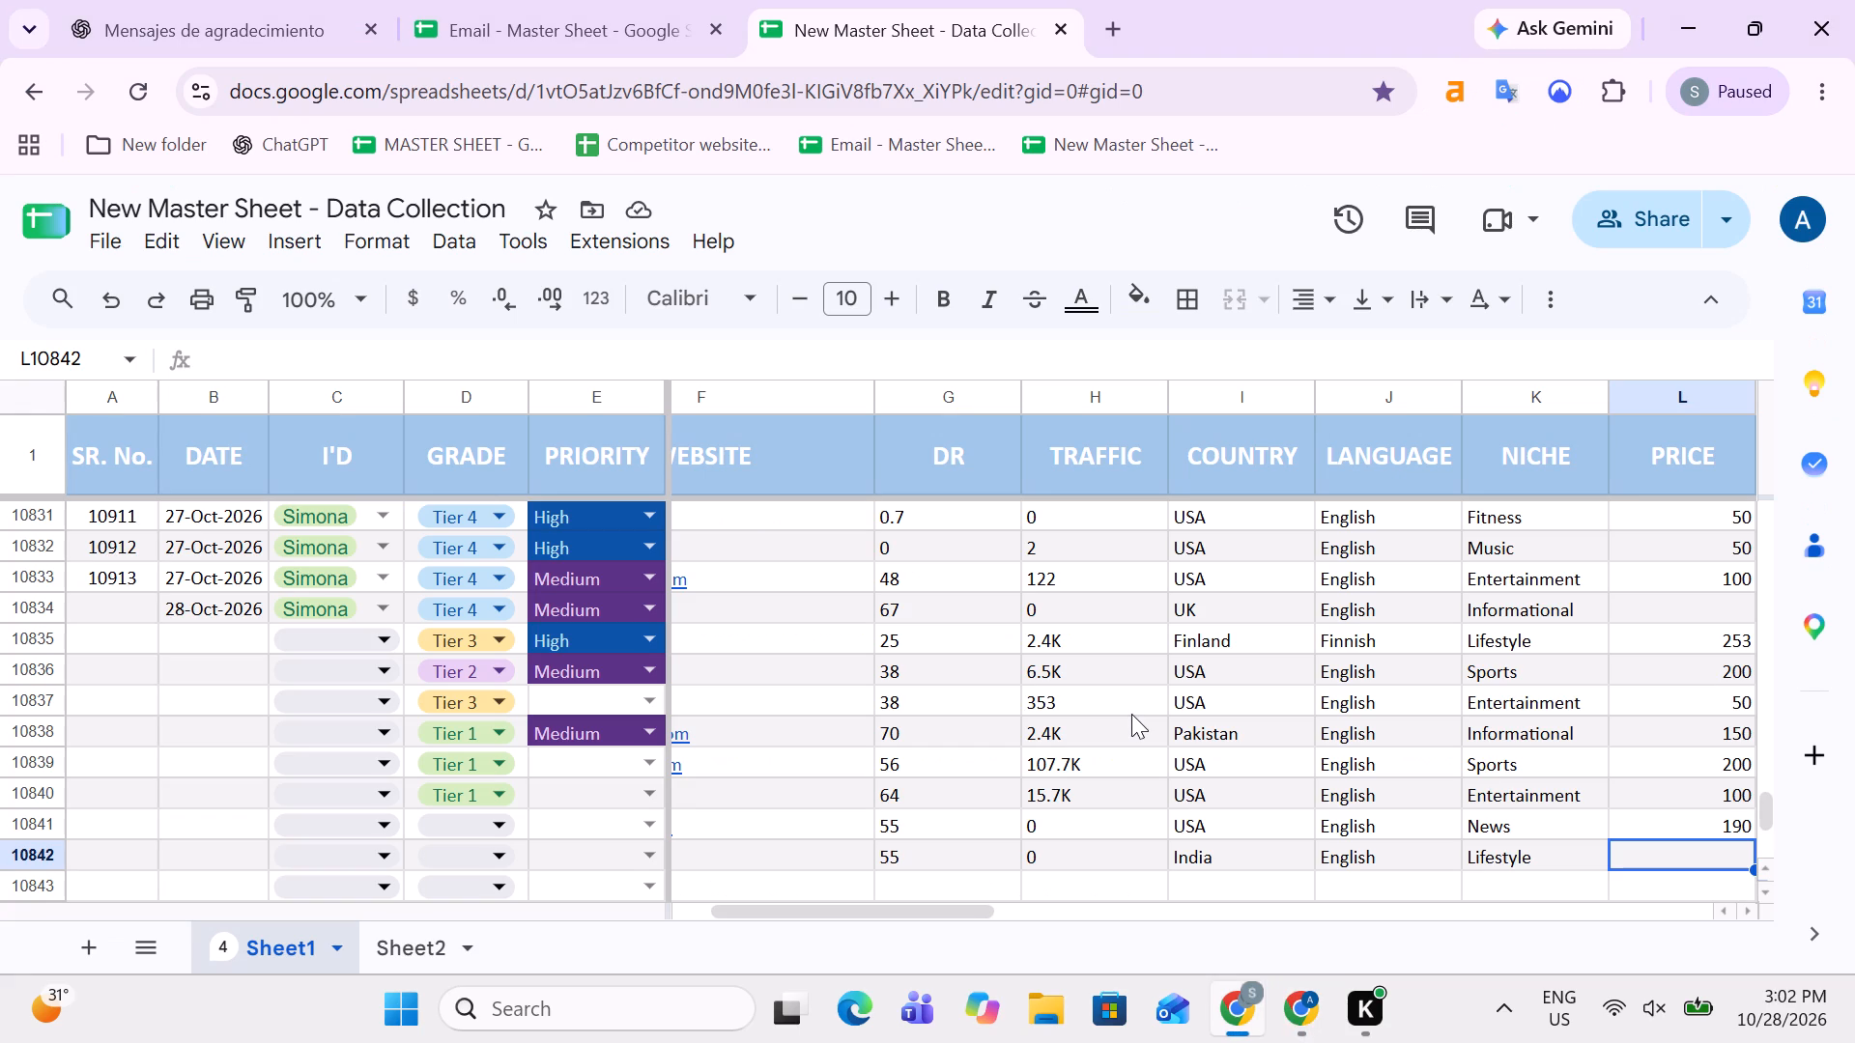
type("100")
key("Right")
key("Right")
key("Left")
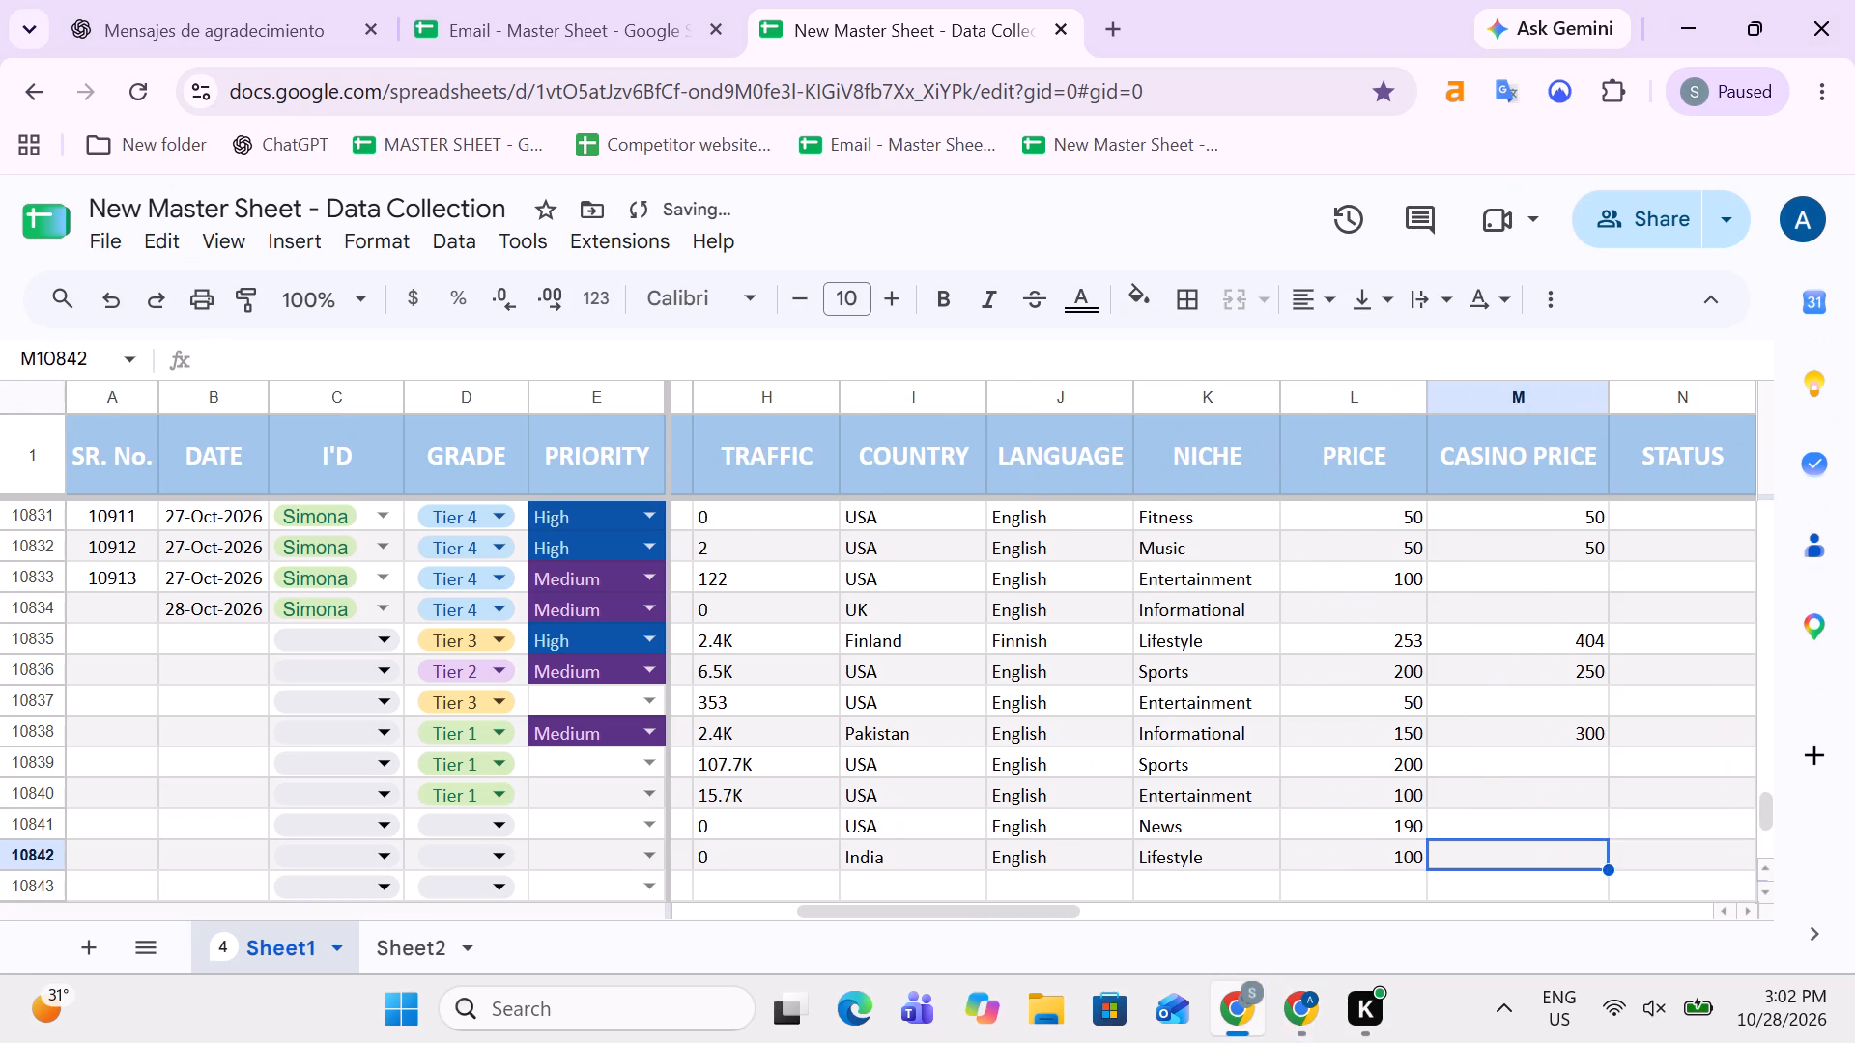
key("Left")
Copy the third message template in the ChatGPT conversation, asking whether iGaming (betting) links are permitted.
left_click(304, 0)
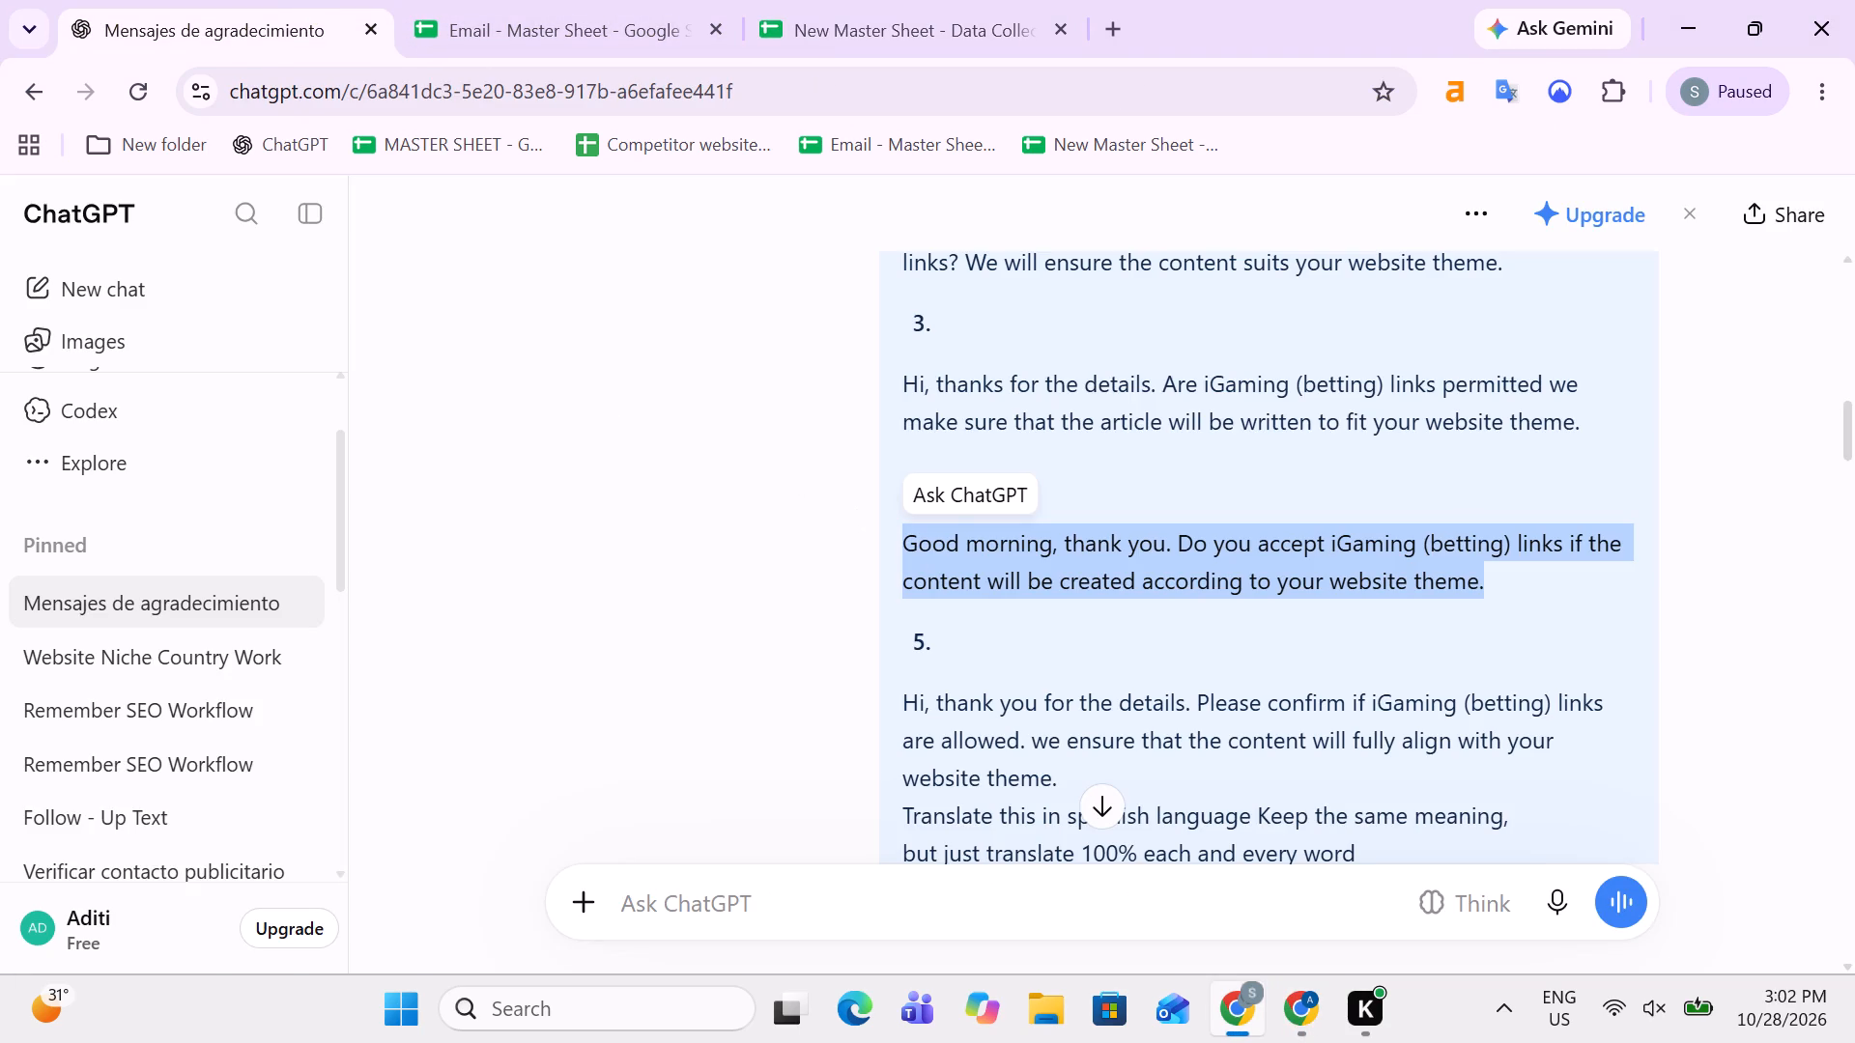
triple_click(924, 389)
key("ctrl+c")
key("ctrl+c")
key("ctrl+c")
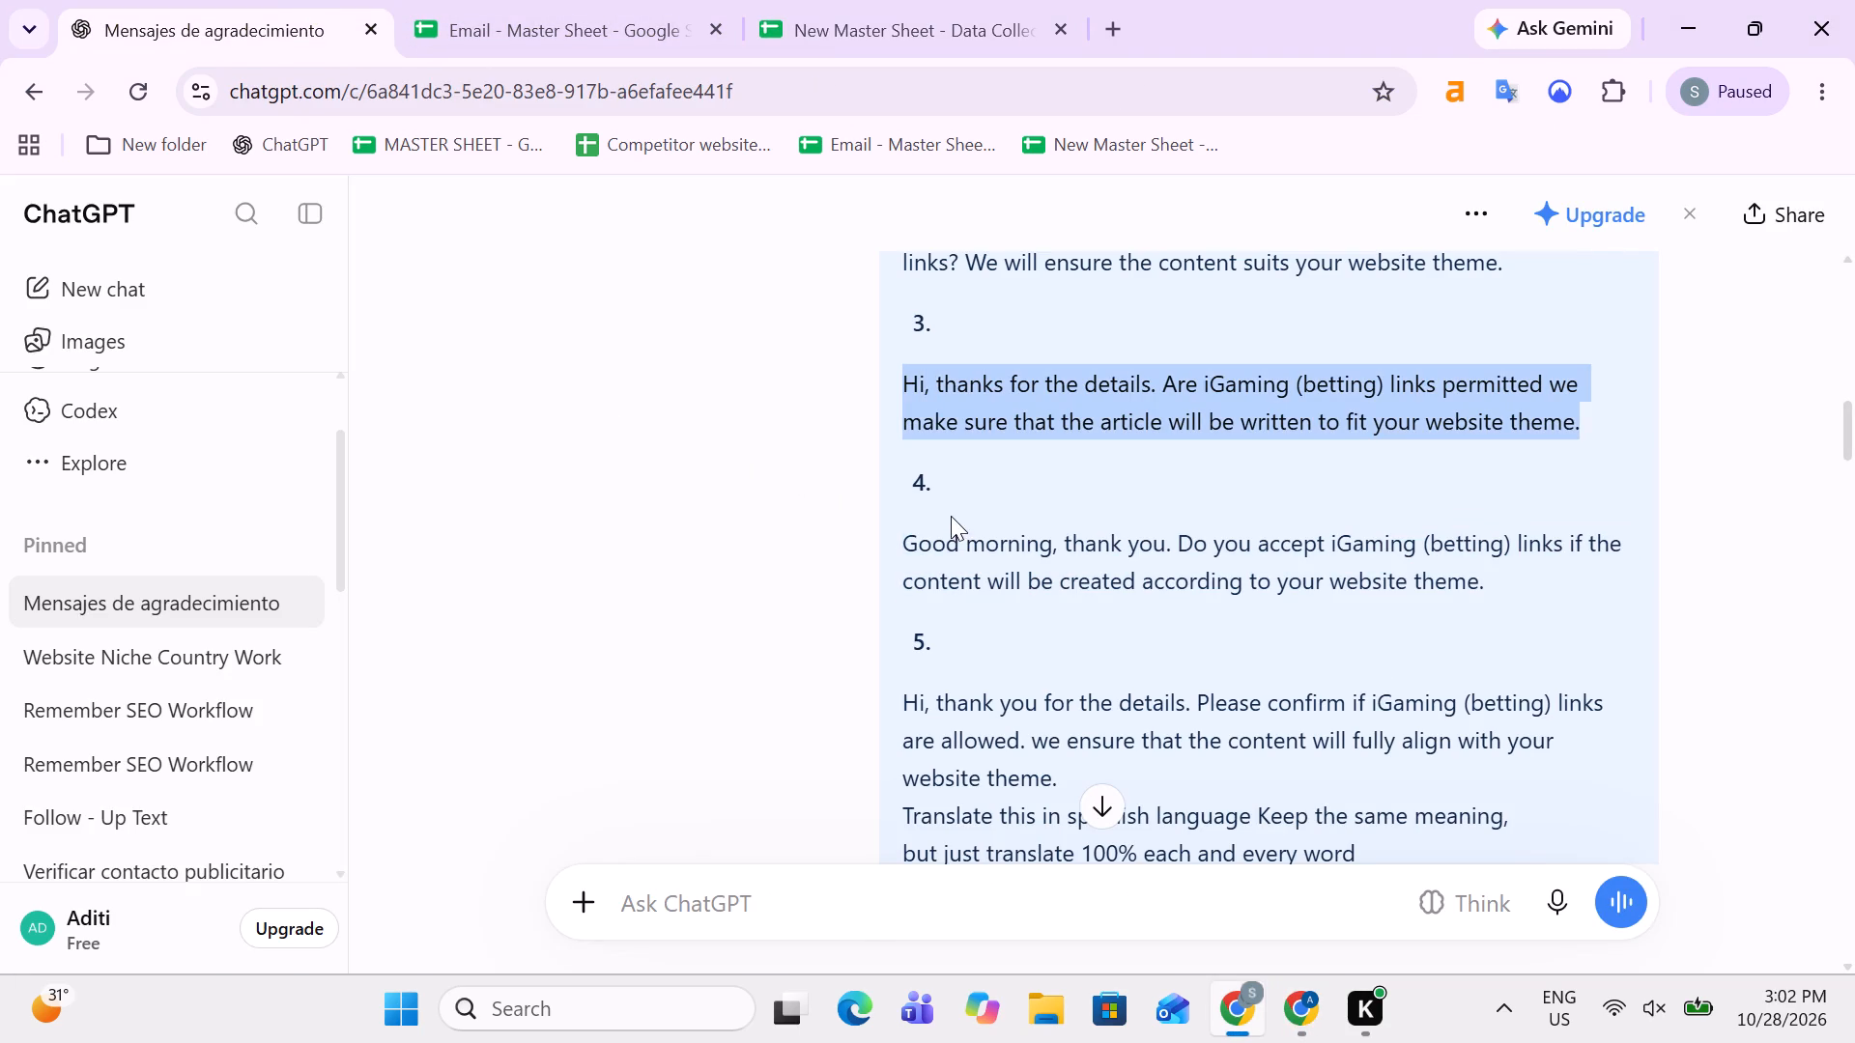
key("alt+Tab")
scroll(814, 663, "down", 6)
left_click(664, 783)
scroll(855, 582, "down", 4)
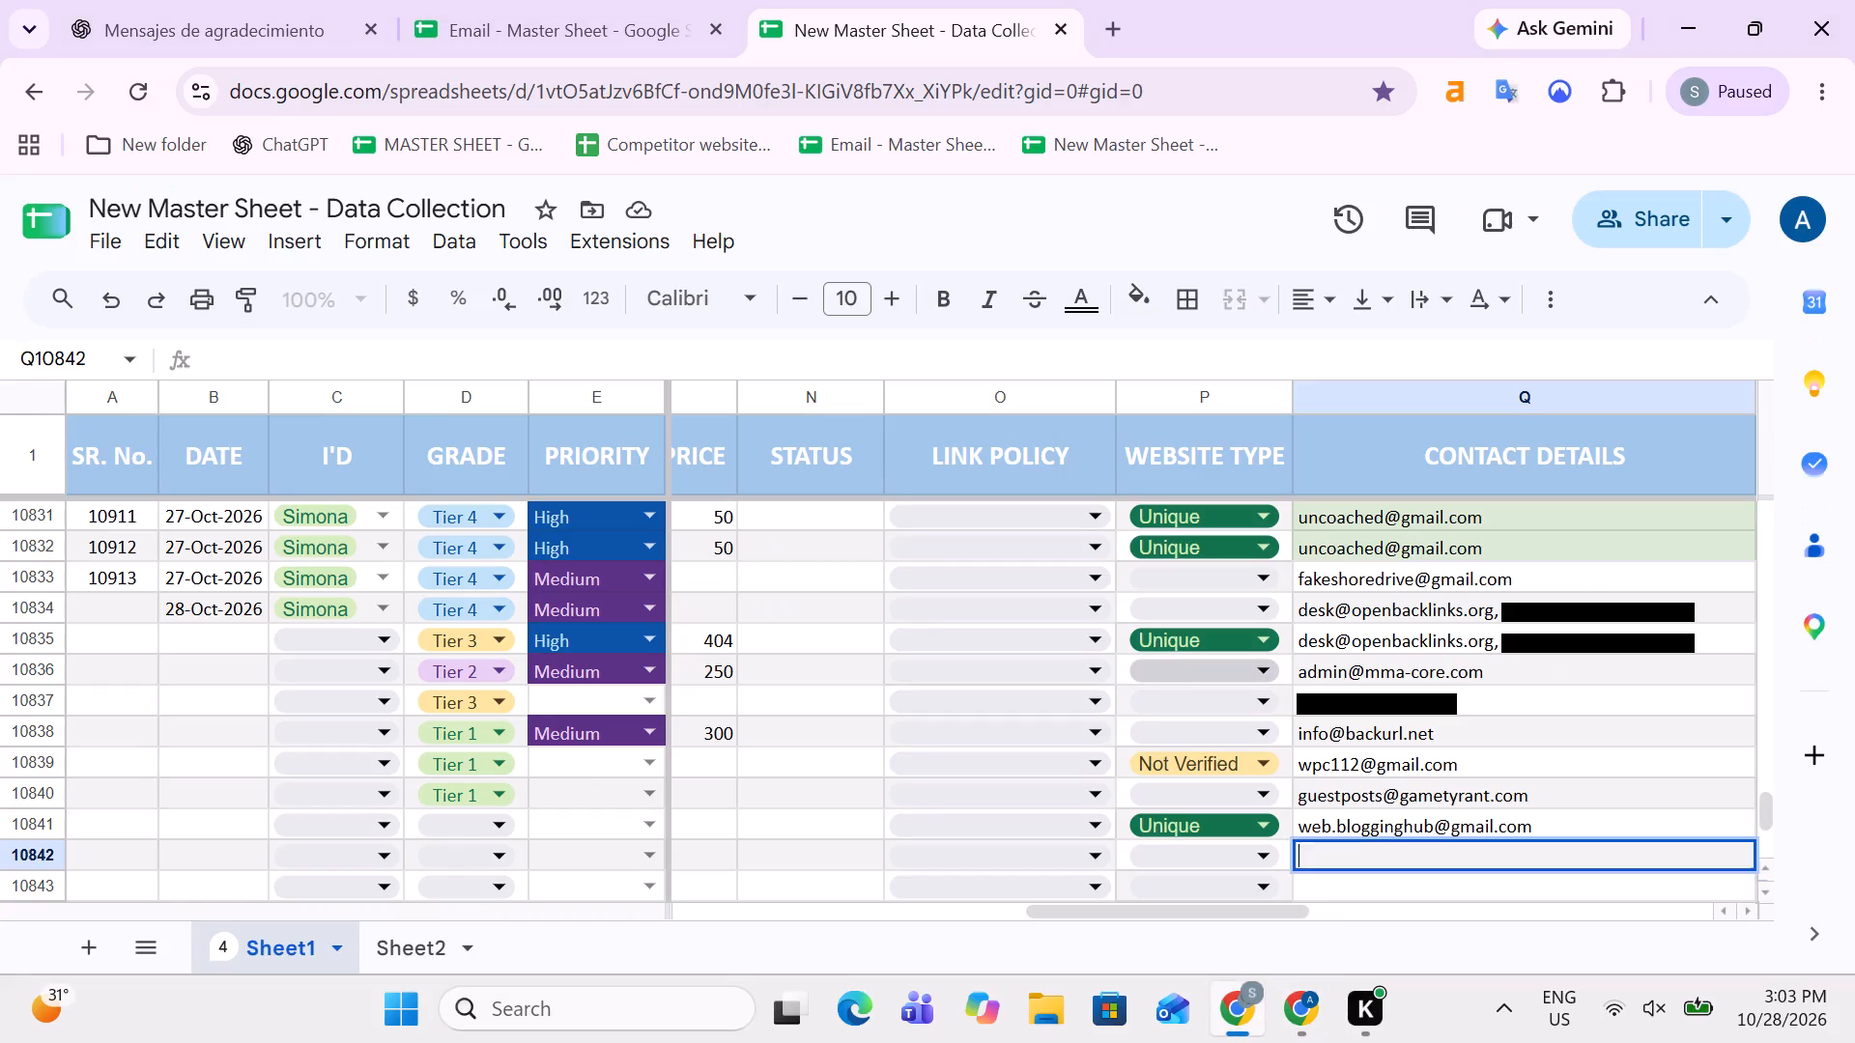
key("ctrl+v")
key("Tab")
Set the website type to Unique in the lureblog.com row.
key("Left")
key("Left")
key("Left")
key("Right")
key("Right")
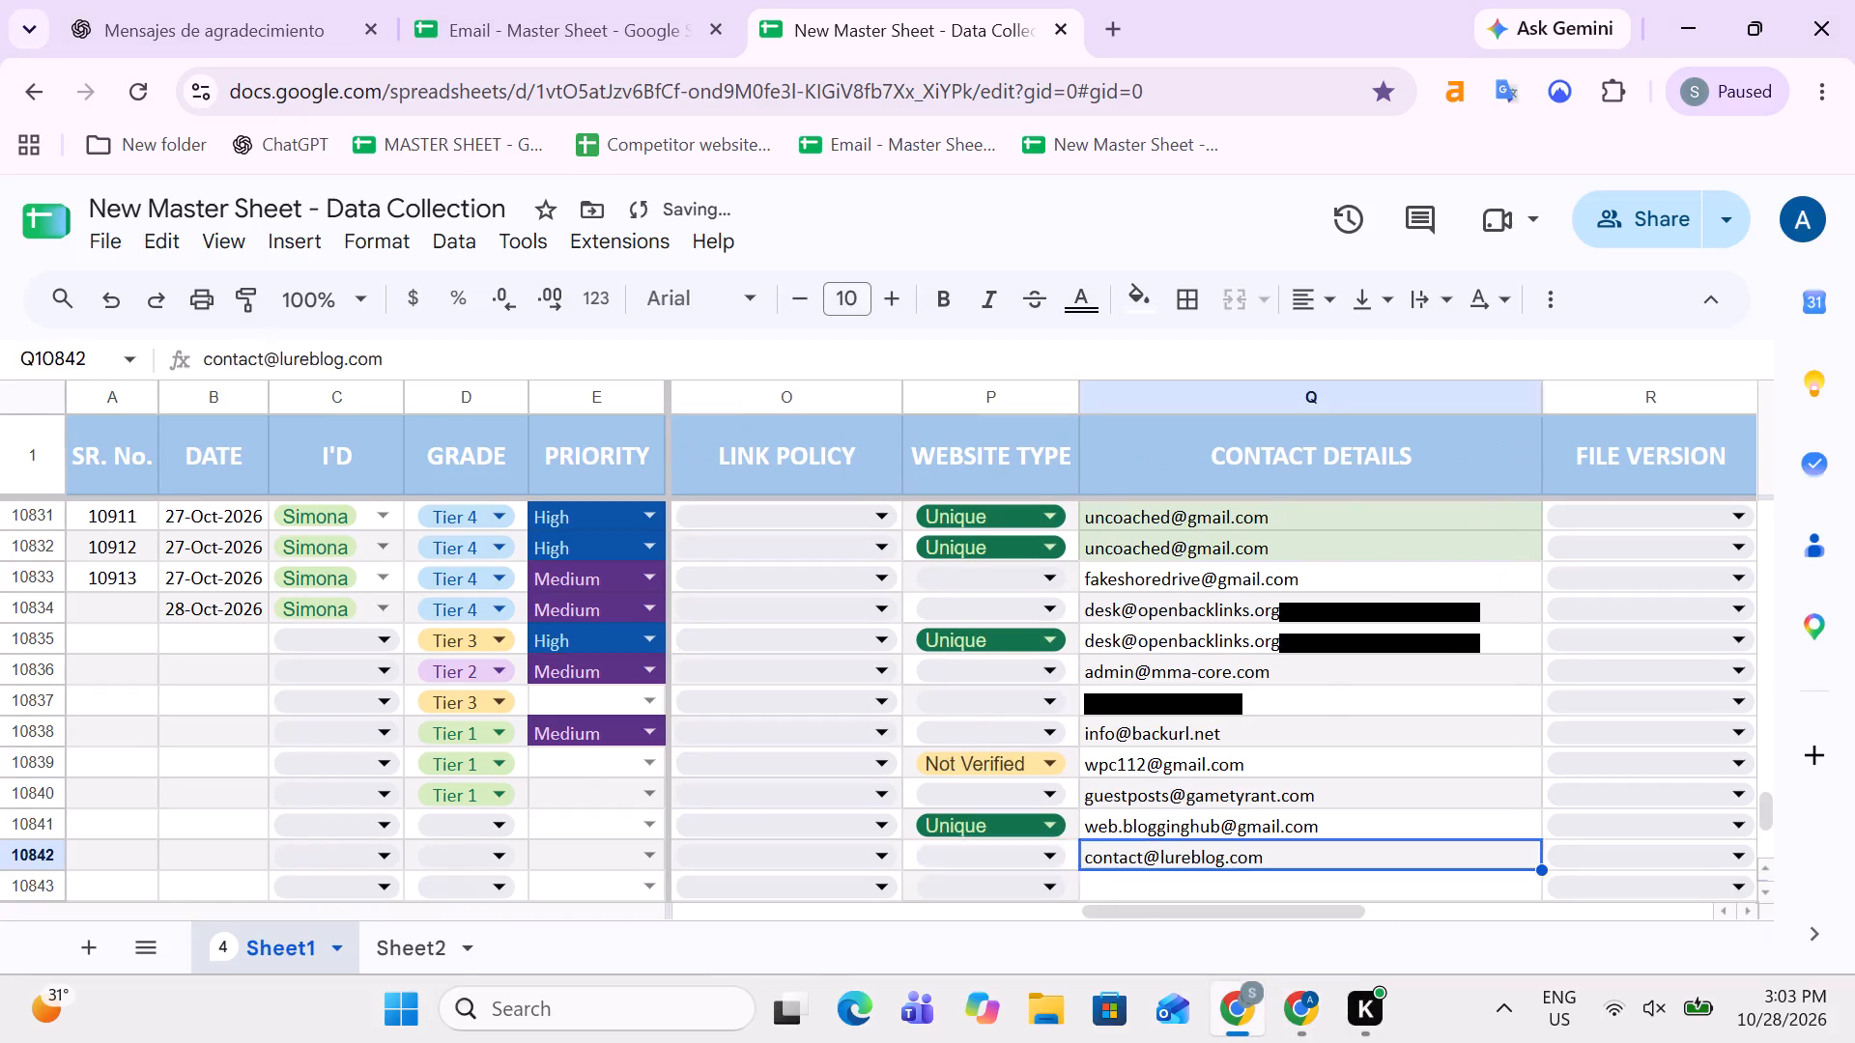
key("Left")
key("Left")
key("Right")
key("Right")
key("Left")
key("Right")
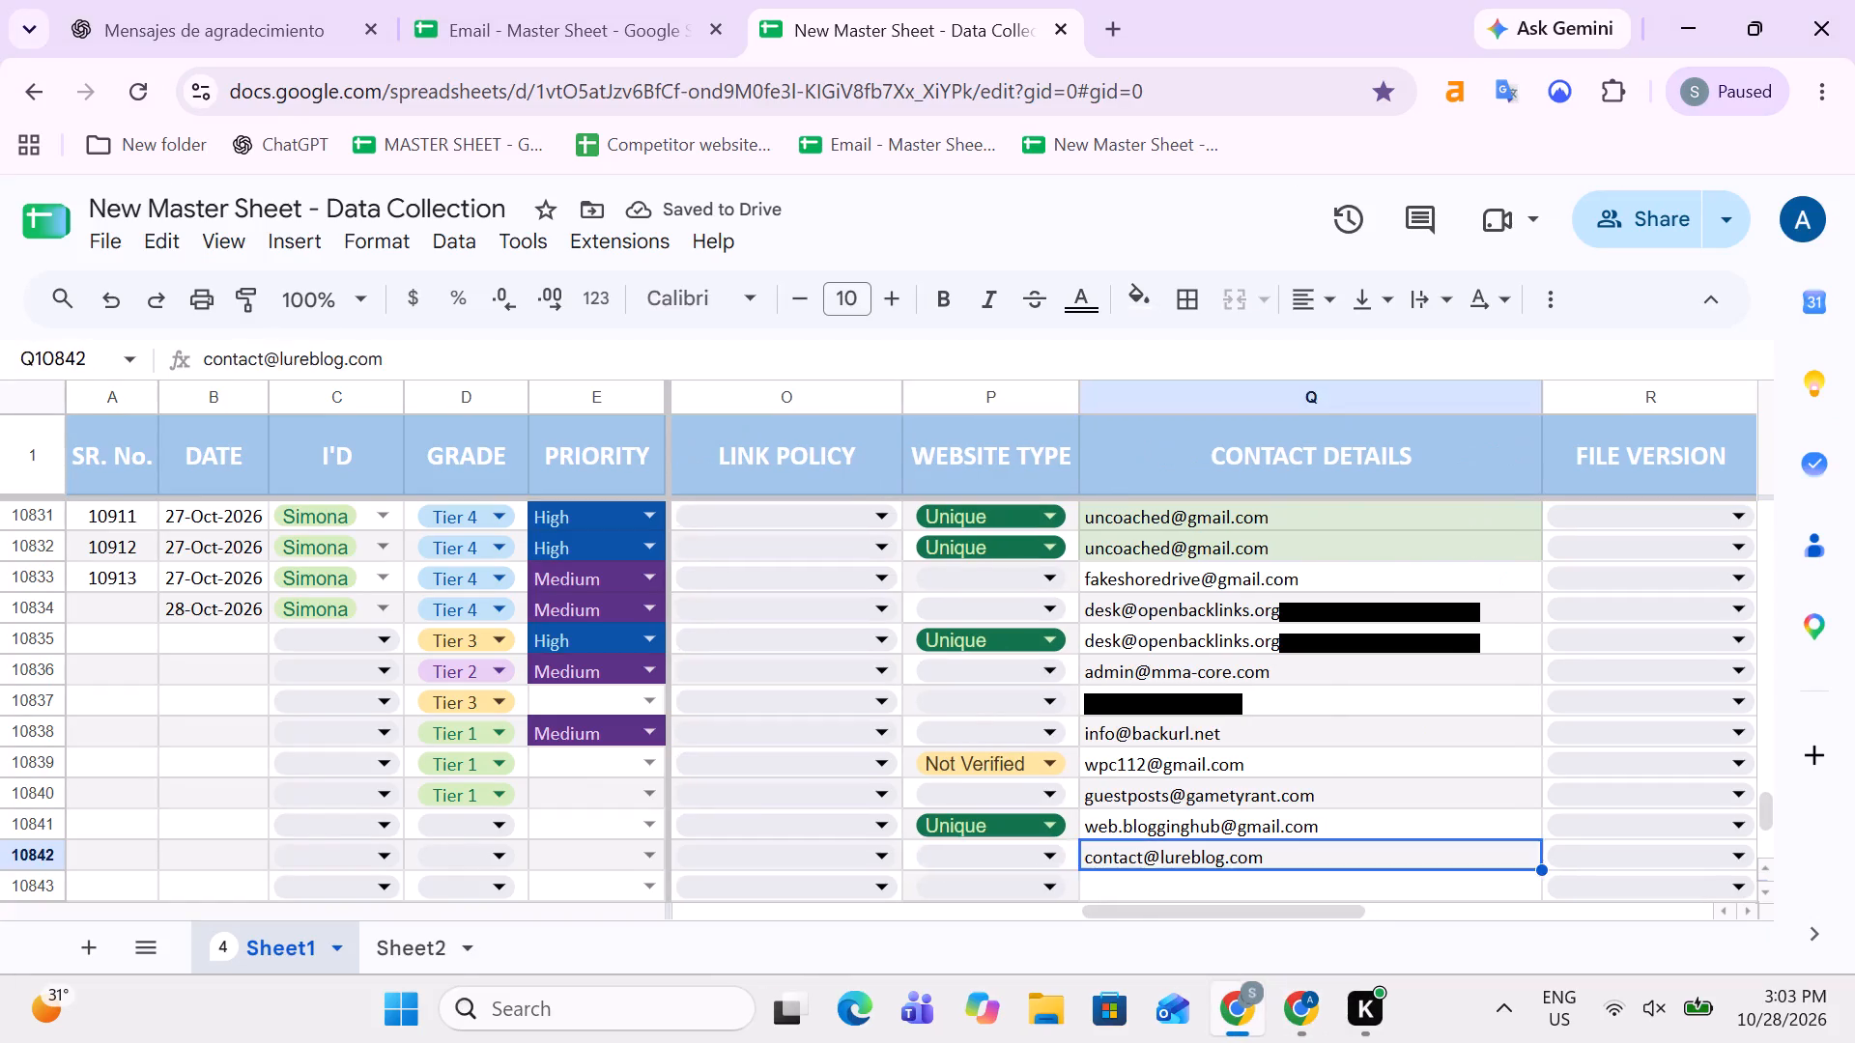
key("Left")
key("Right")
key("Left")
key("Right")
key("Left")
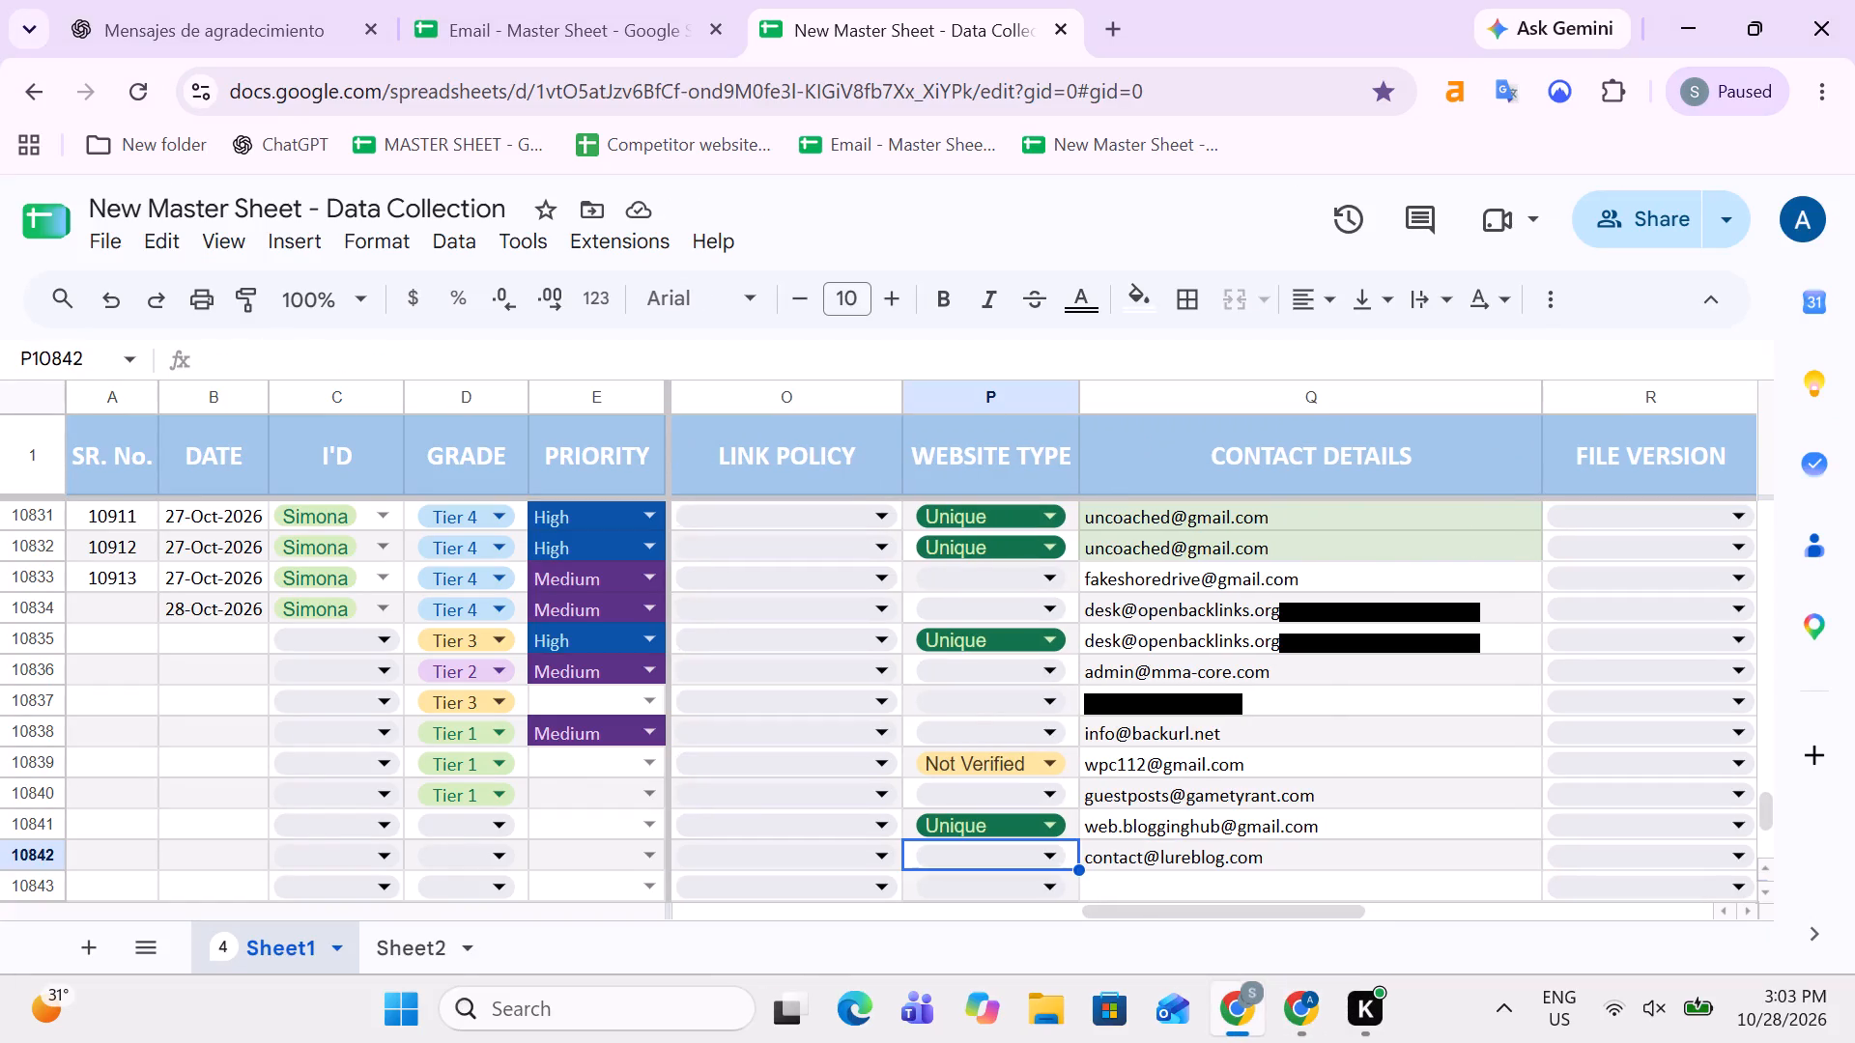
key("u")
key("Tab")
Set the grade of the lureblog.com row to Tier 4.
key("Left")
key("Left")
key("Left")
key("Left")
key("Left")
key("Left")
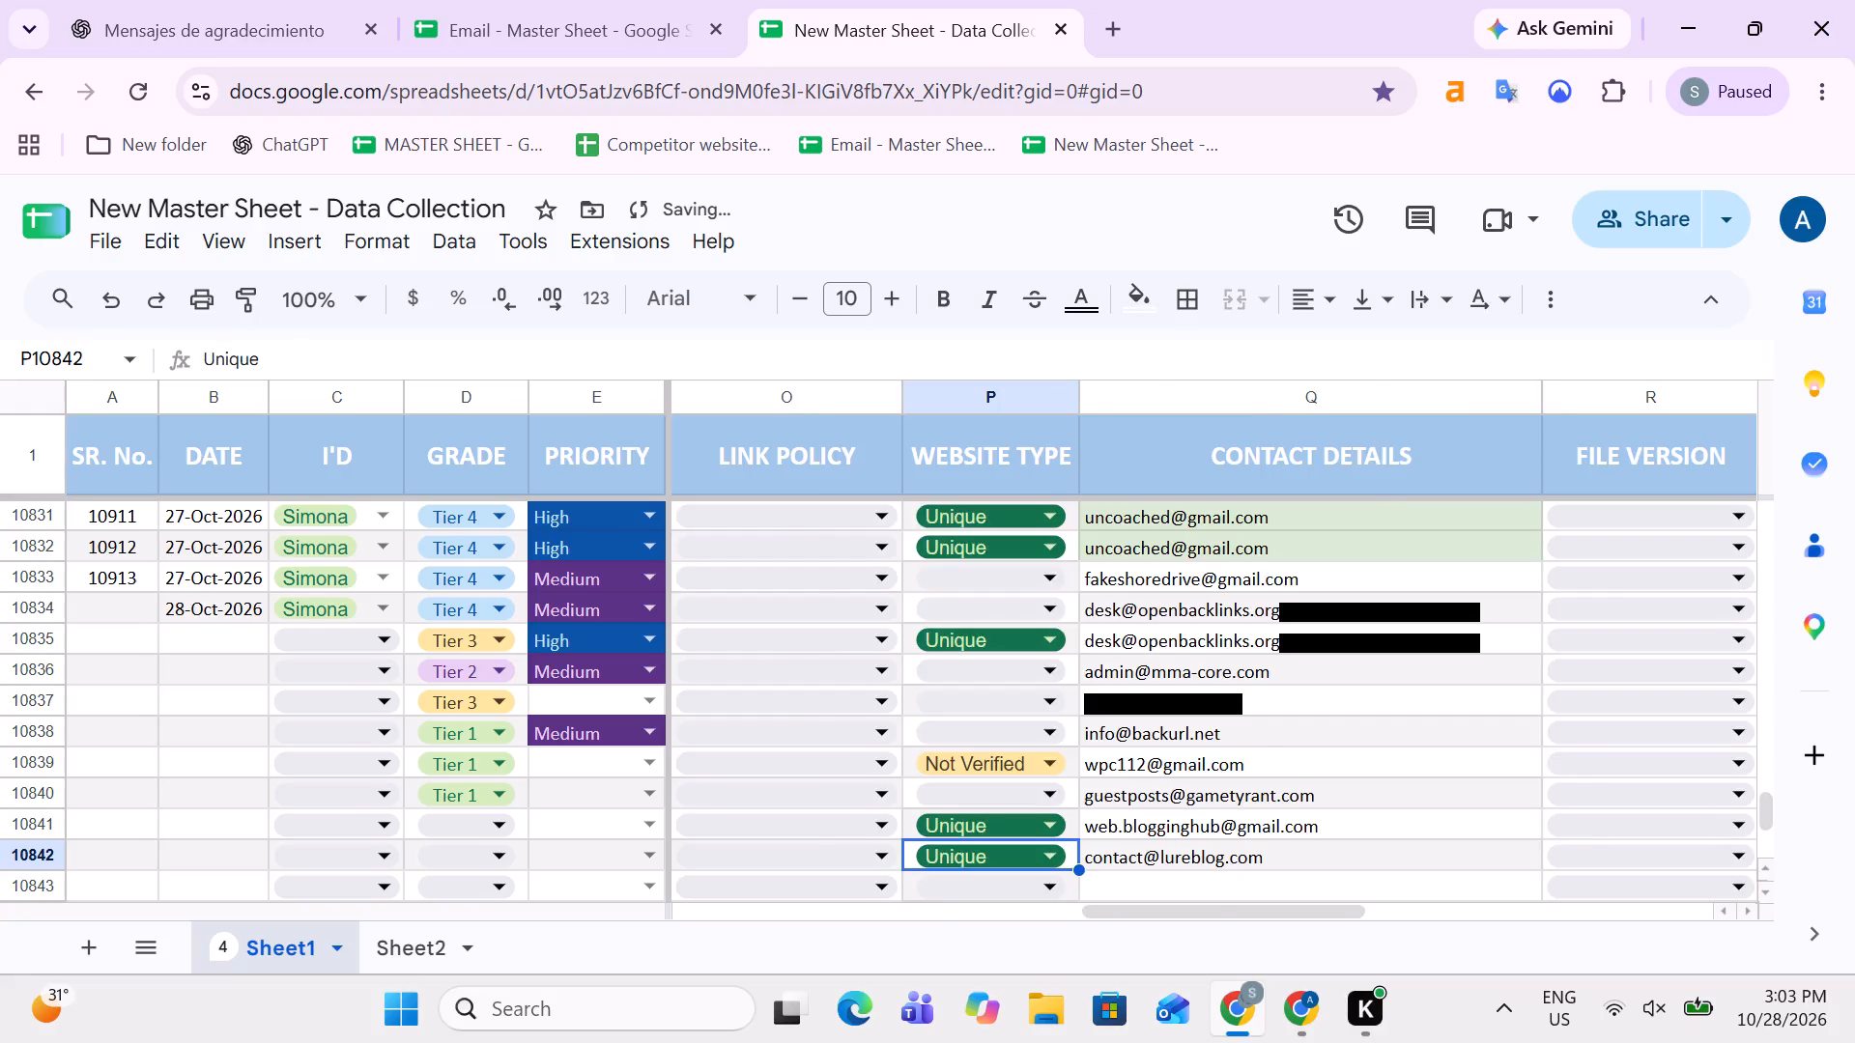
key("Right")
key("Right")
key("Left")
key("Left")
key("Left")
key("Left")
key("Left")
key("Left")
key("Left")
key("Left")
key("Left")
key("Left")
key("Left")
key("Left")
key("Left")
key("Left")
key("Left")
key("Right")
key("Right")
key("Right")
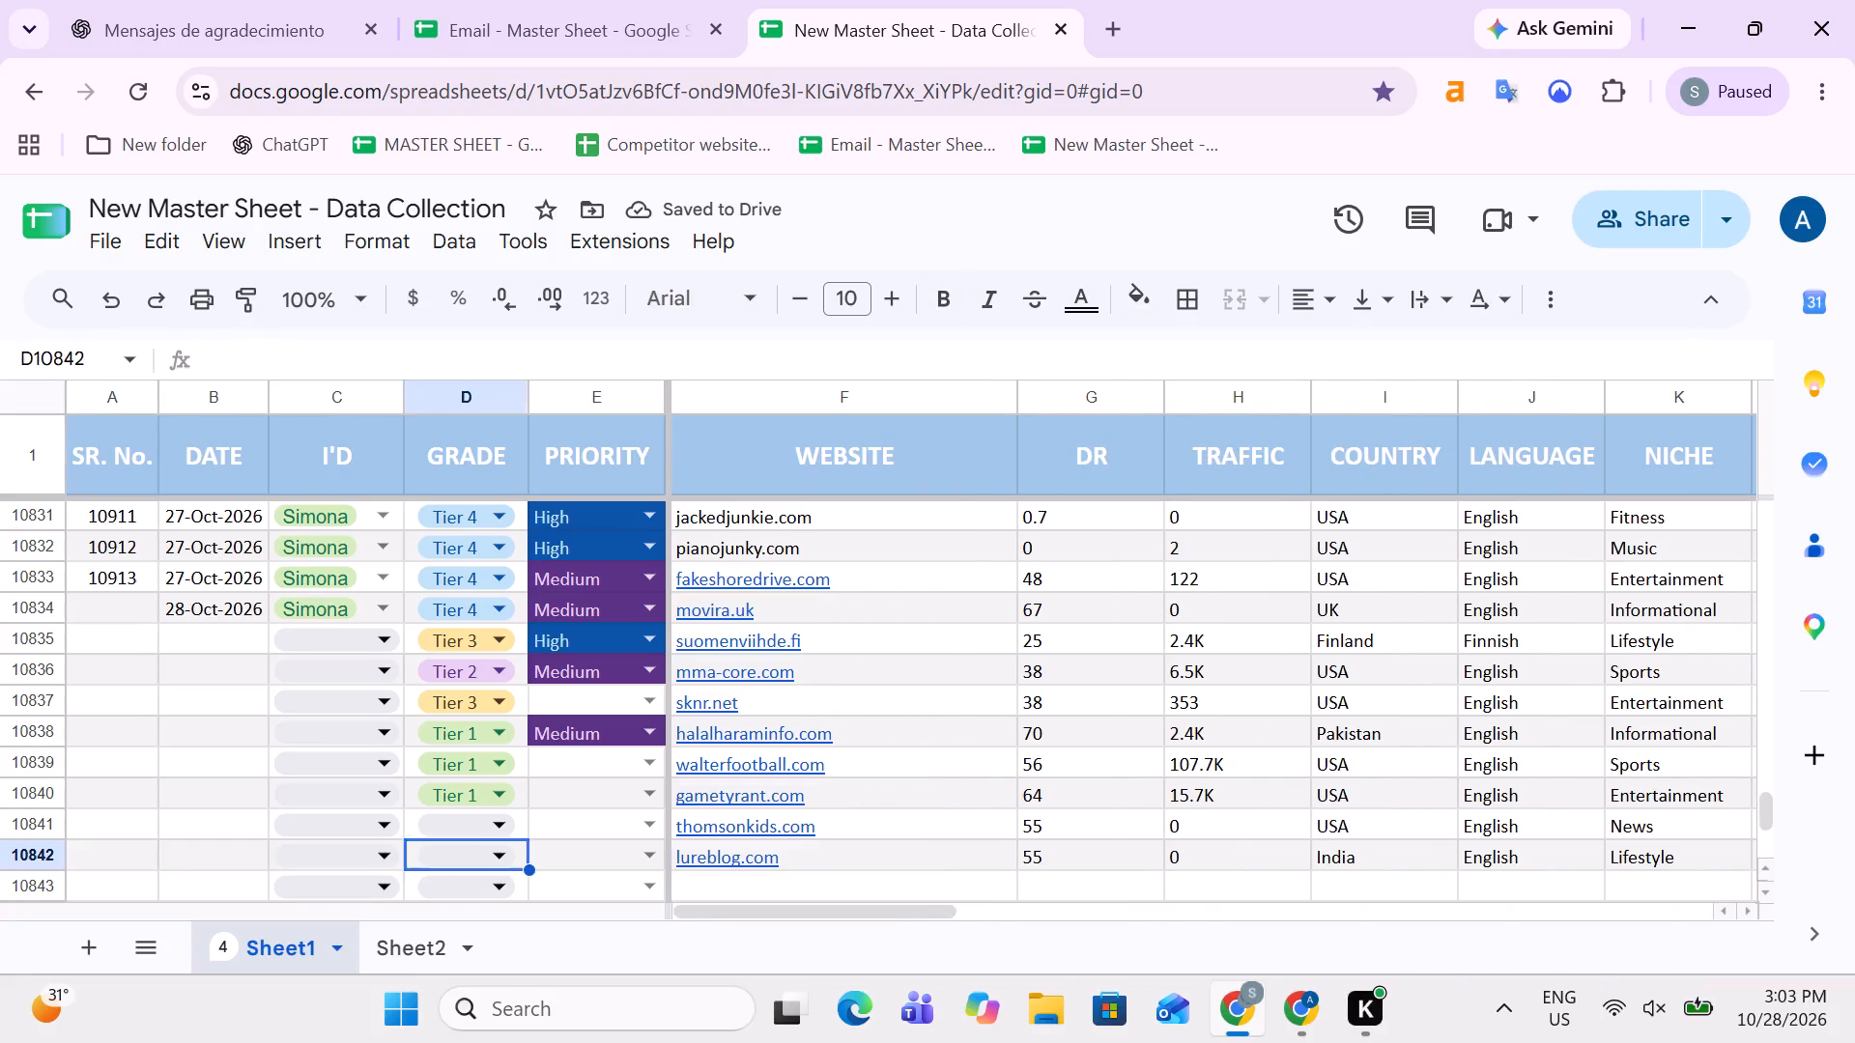
key("Right")
key("Right")
key("Left")
key("Left")
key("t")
key("Up")
key("Return")
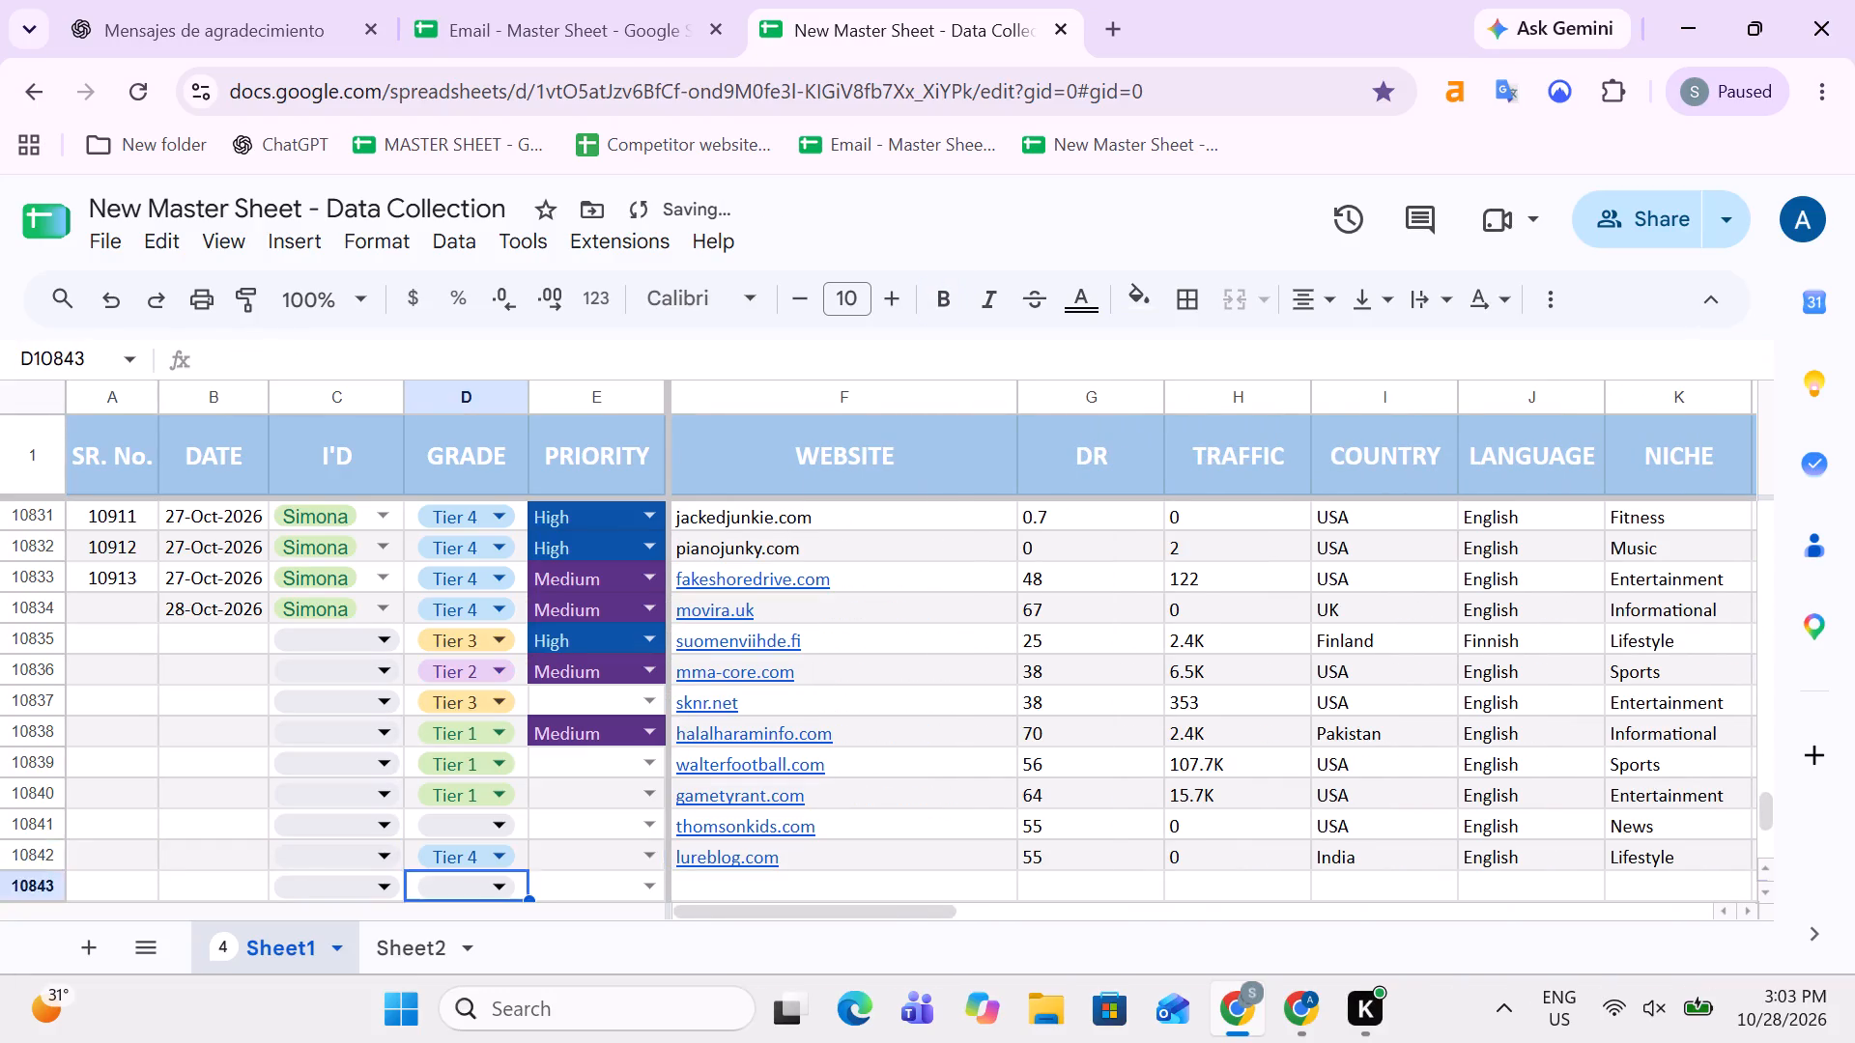
Copy the Tier 4 grade from the lureblog.com row into the thomsonkids.com row and return to the next empty row's website cell.
key("Up")
key("ctrl+c")
key("Up")
key("ctrl+v")
key("Down")
key("Down")
key("Right")
key("Right")
key("Right")
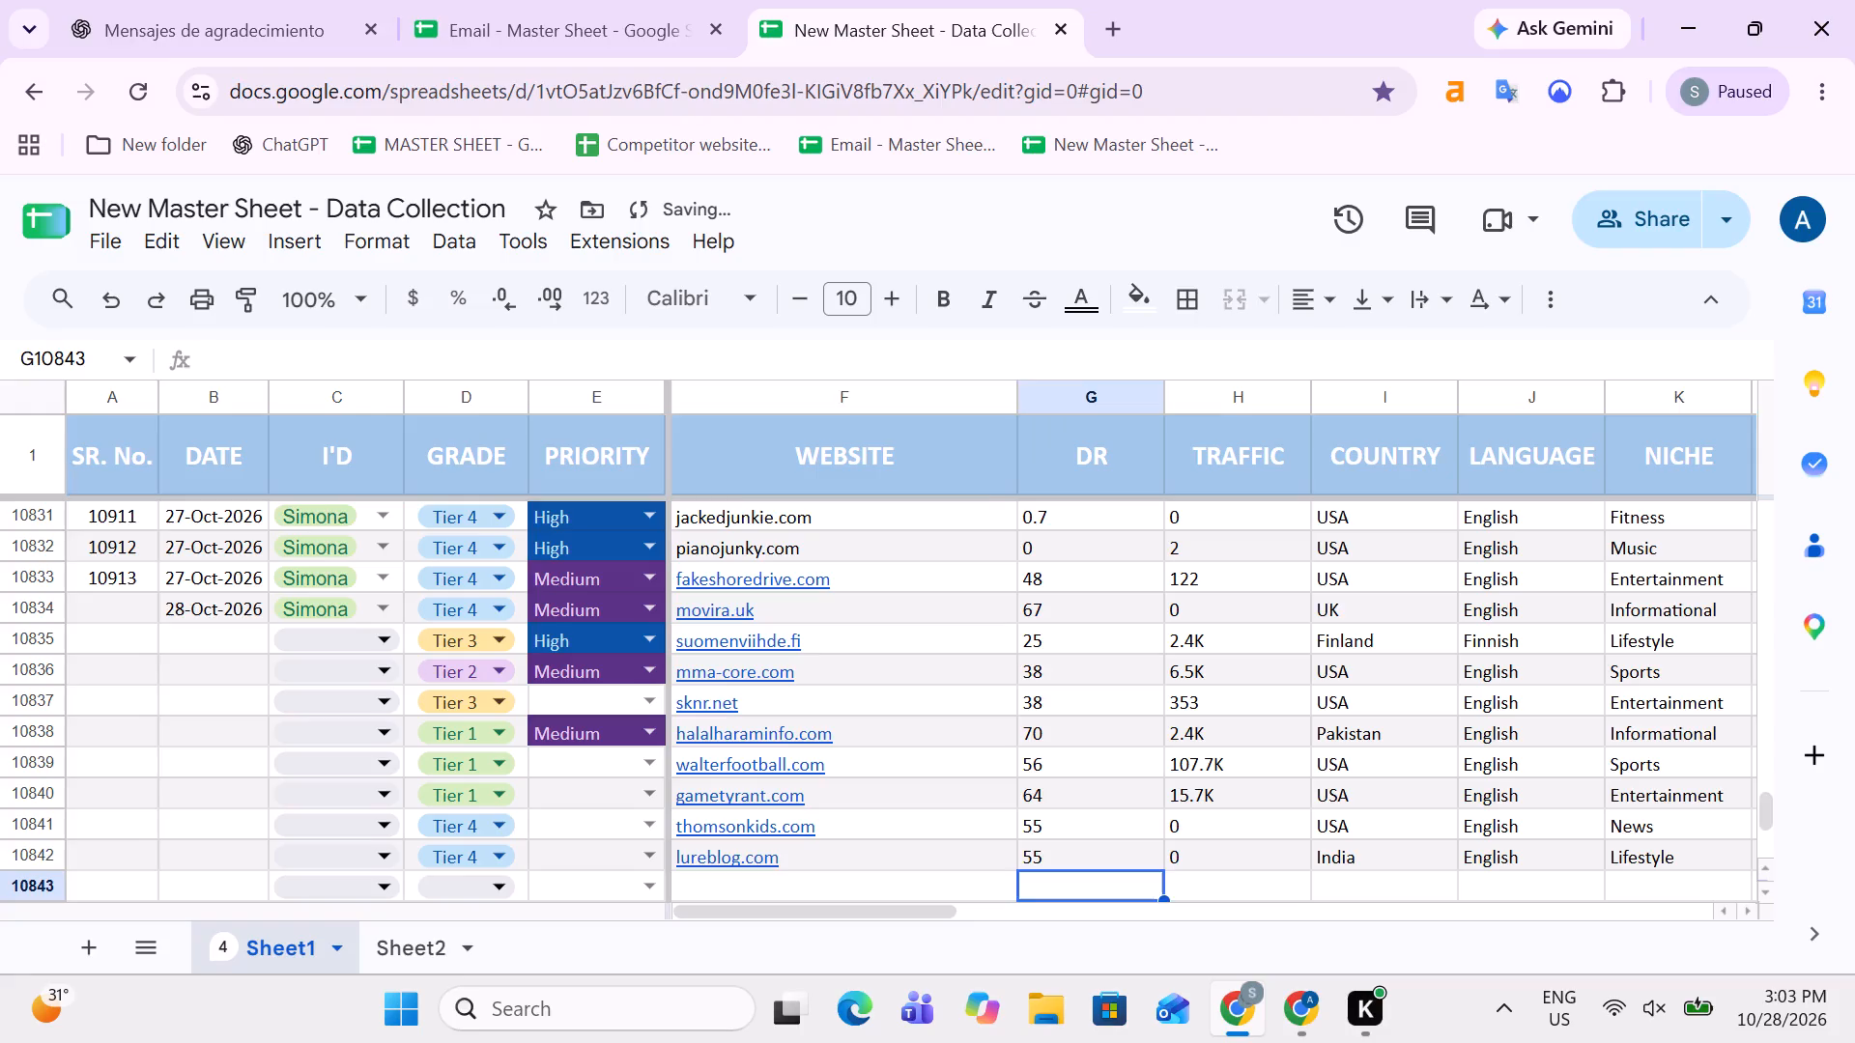
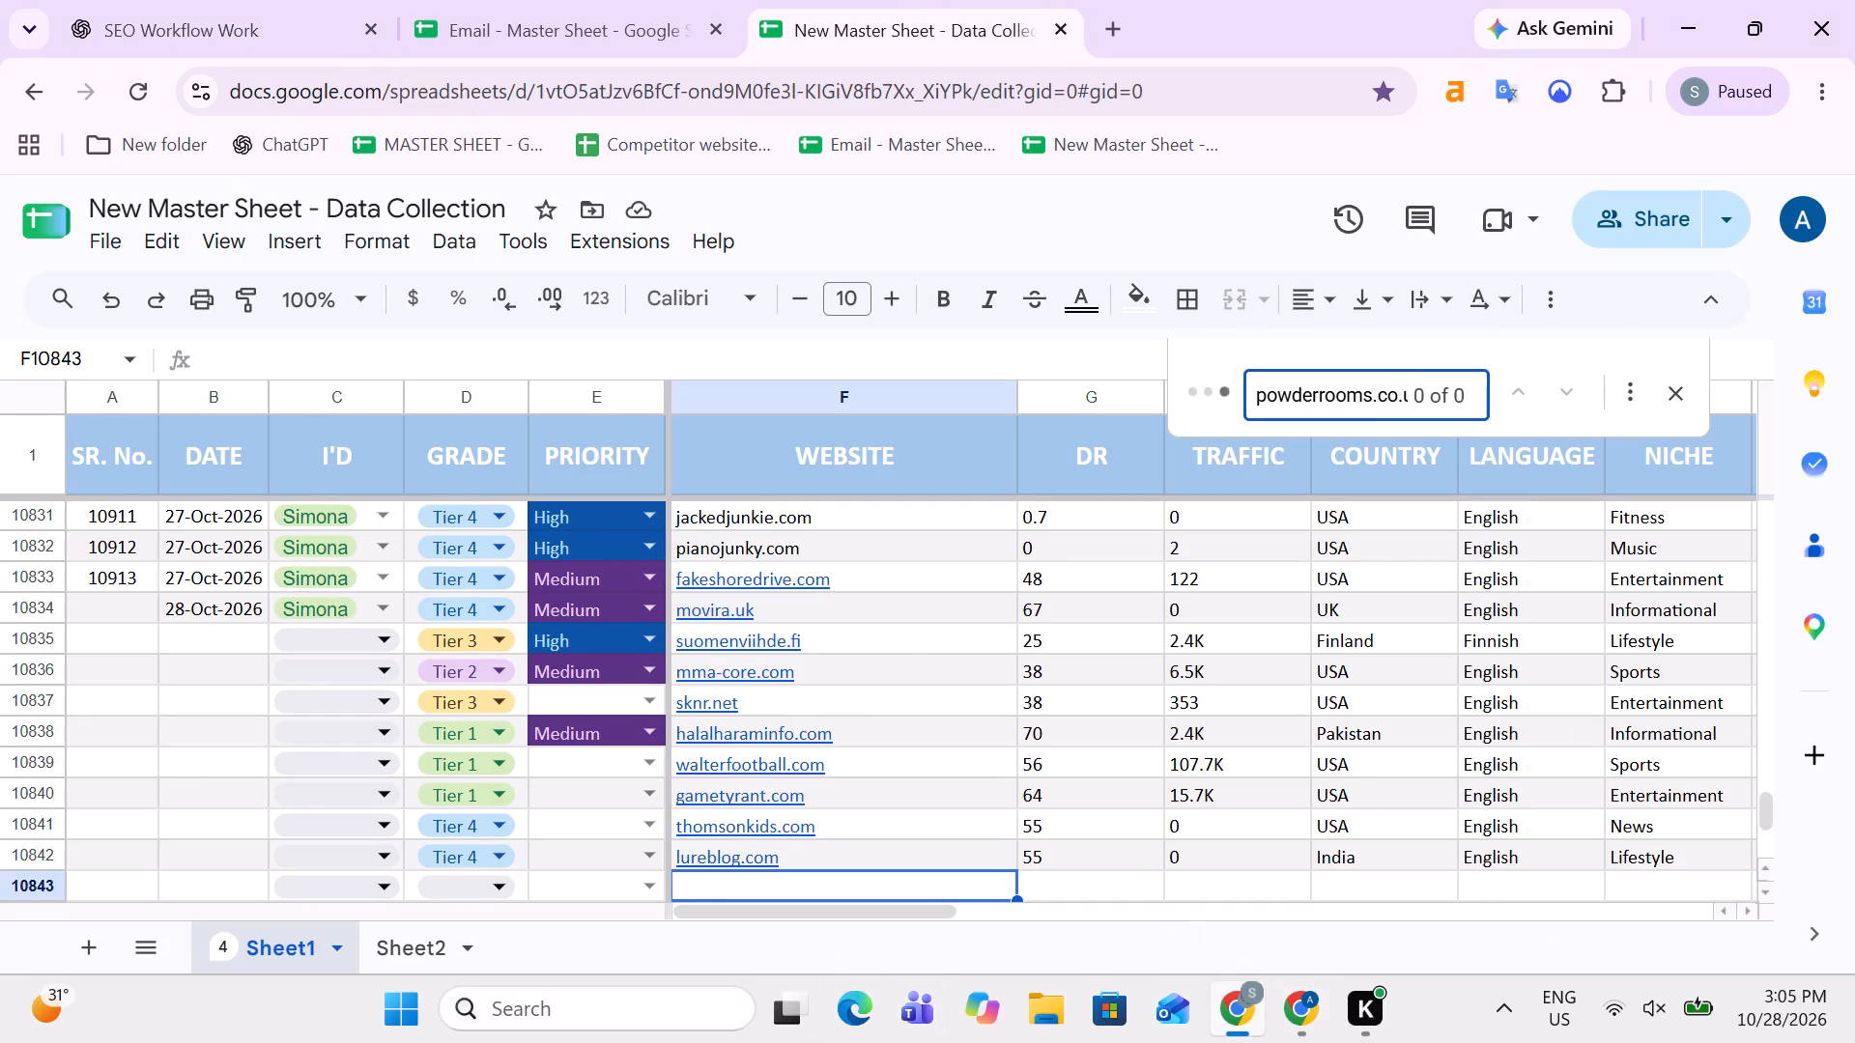
scroll(1130, 653, "up", 1)
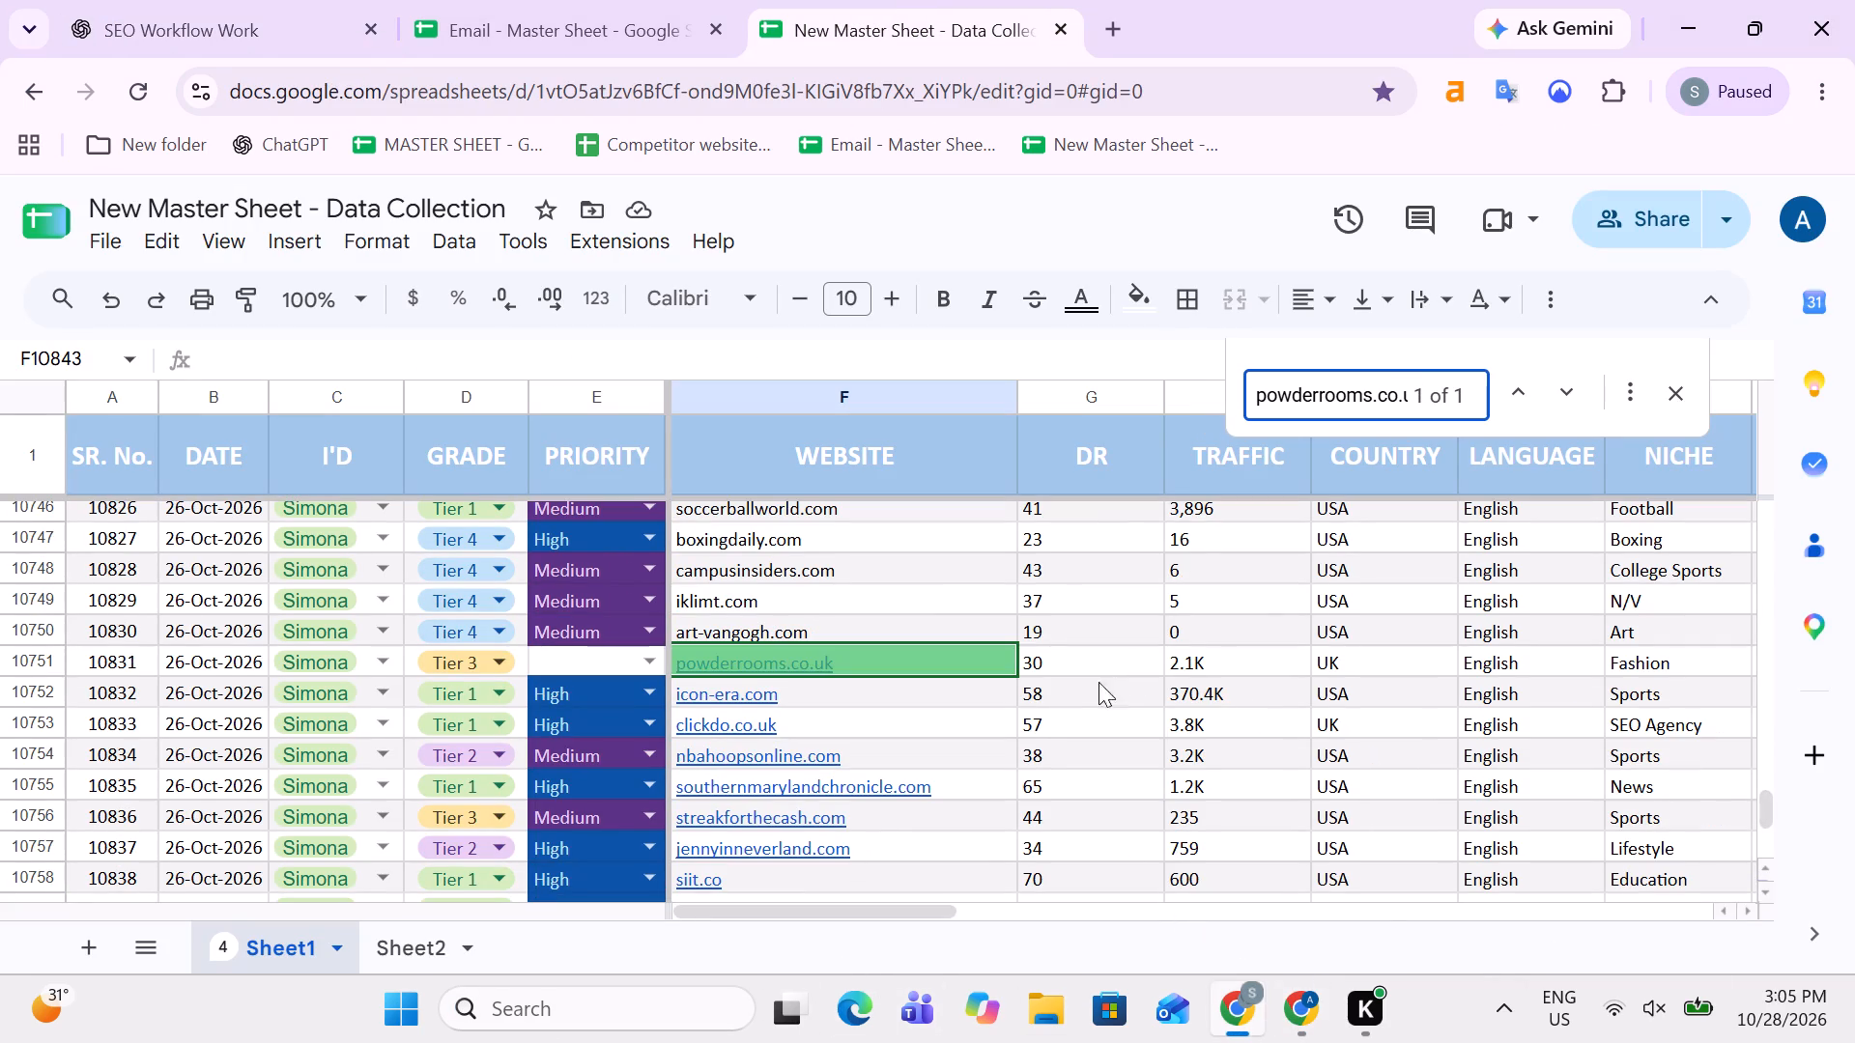
Check the pricing in the powderrooms.co.uk email thread against its sheet row and enter 65 as the casino price.
left_click(1077, 671)
key("Right")
key("Right")
key("Right")
key("Right")
key("Right")
key("Right")
key("Right")
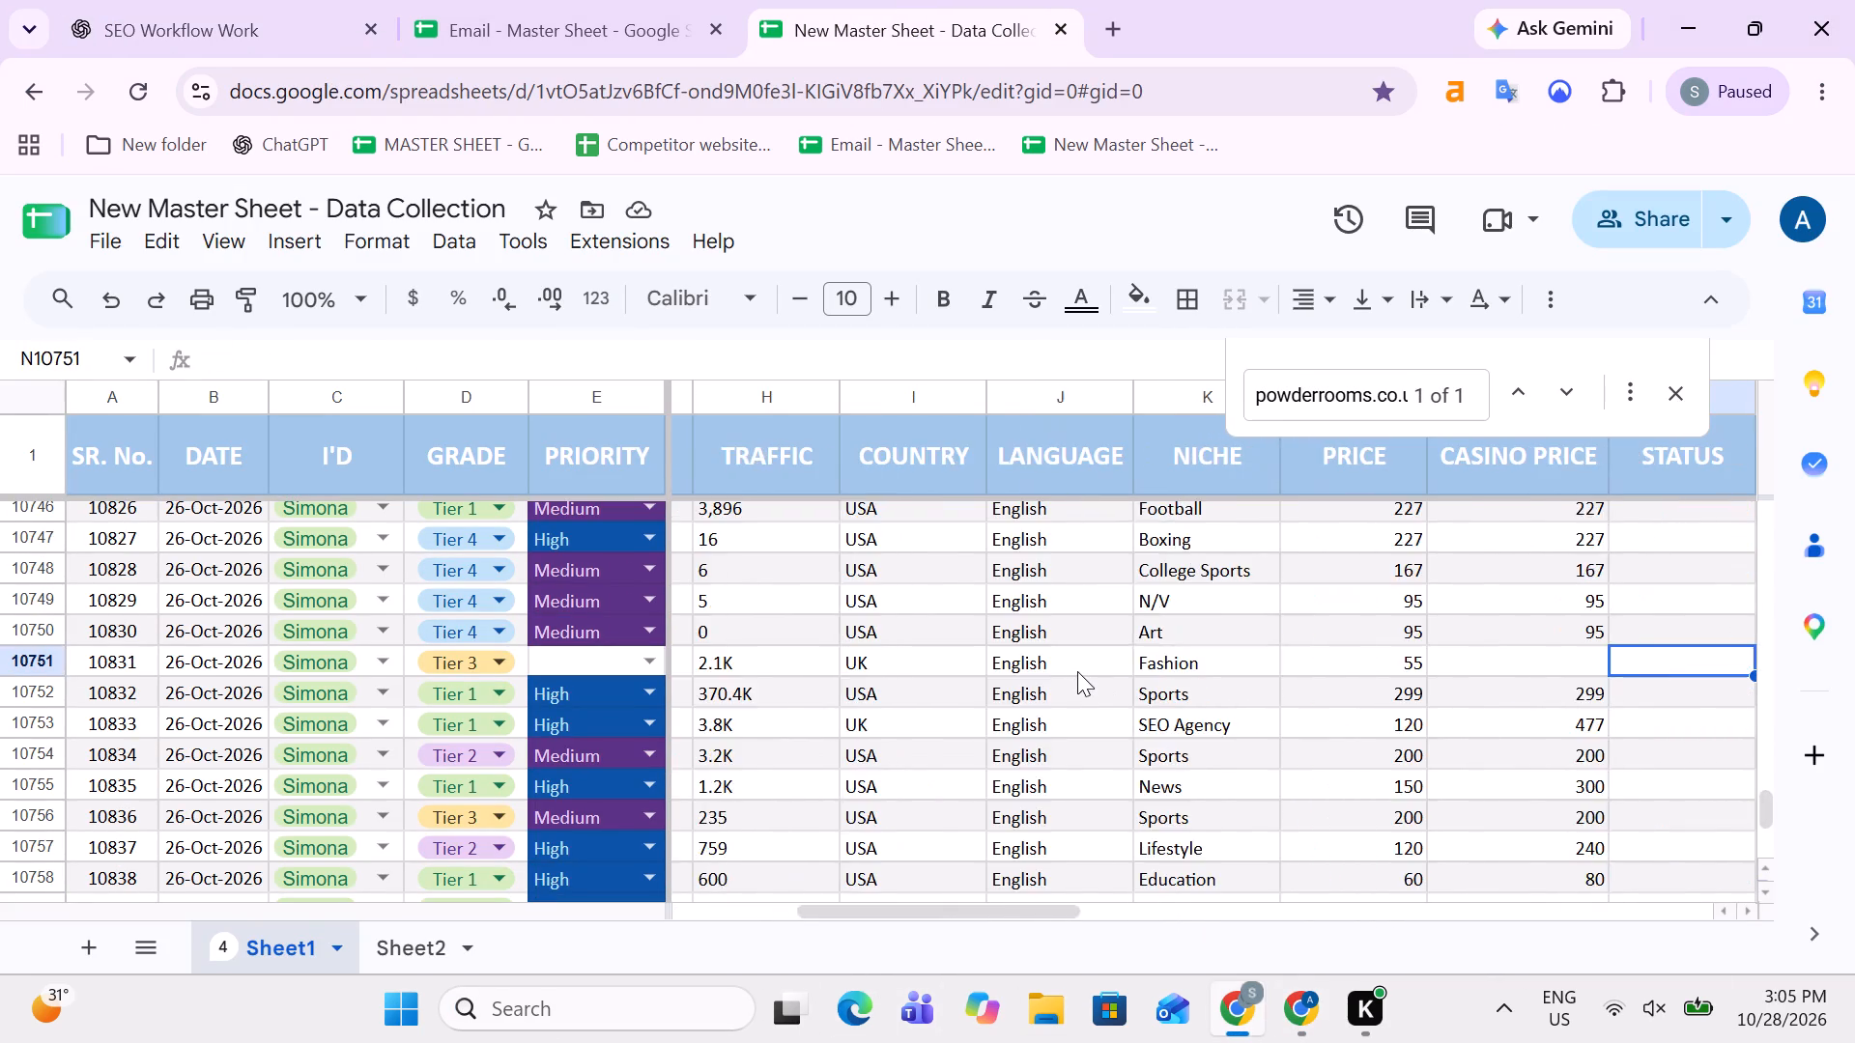
key("Right")
key("Left")
key("Left")
key("Left")
key("alt+Tab")
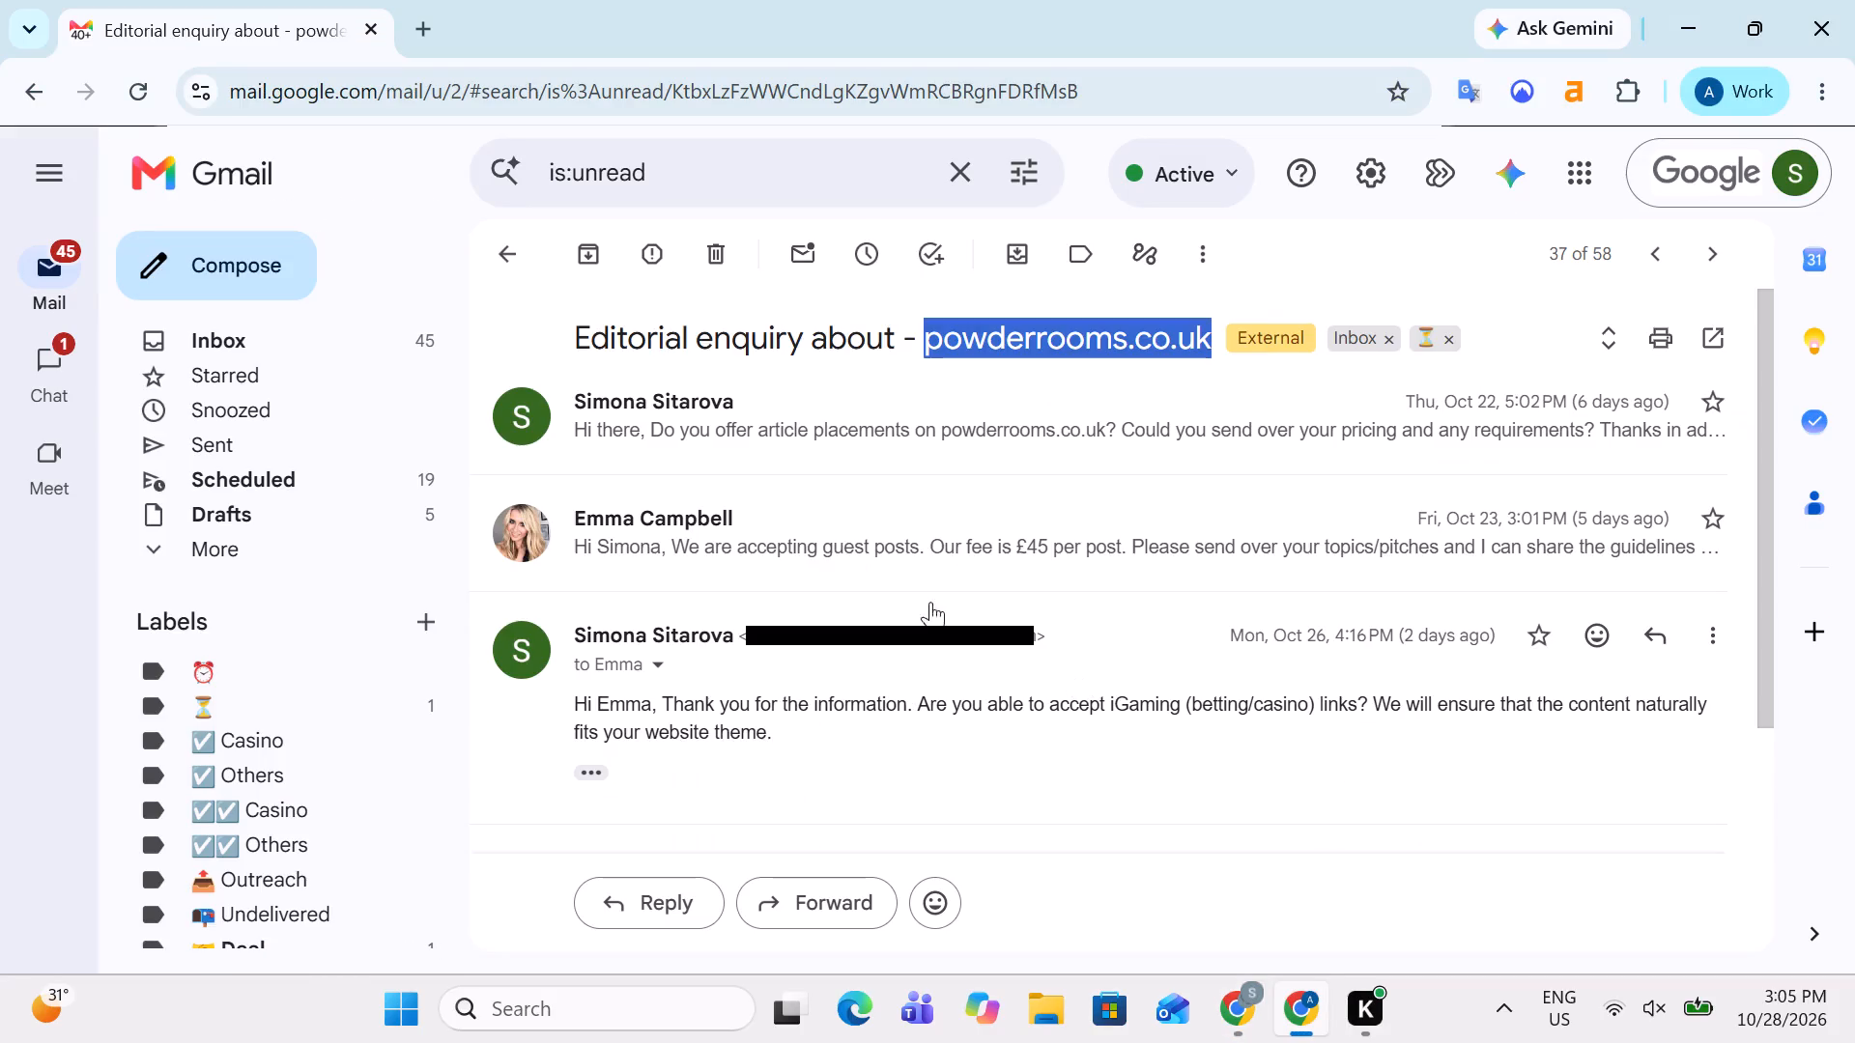
left_click(829, 536)
scroll(899, 709, "down", 1)
key("alt+Tab")
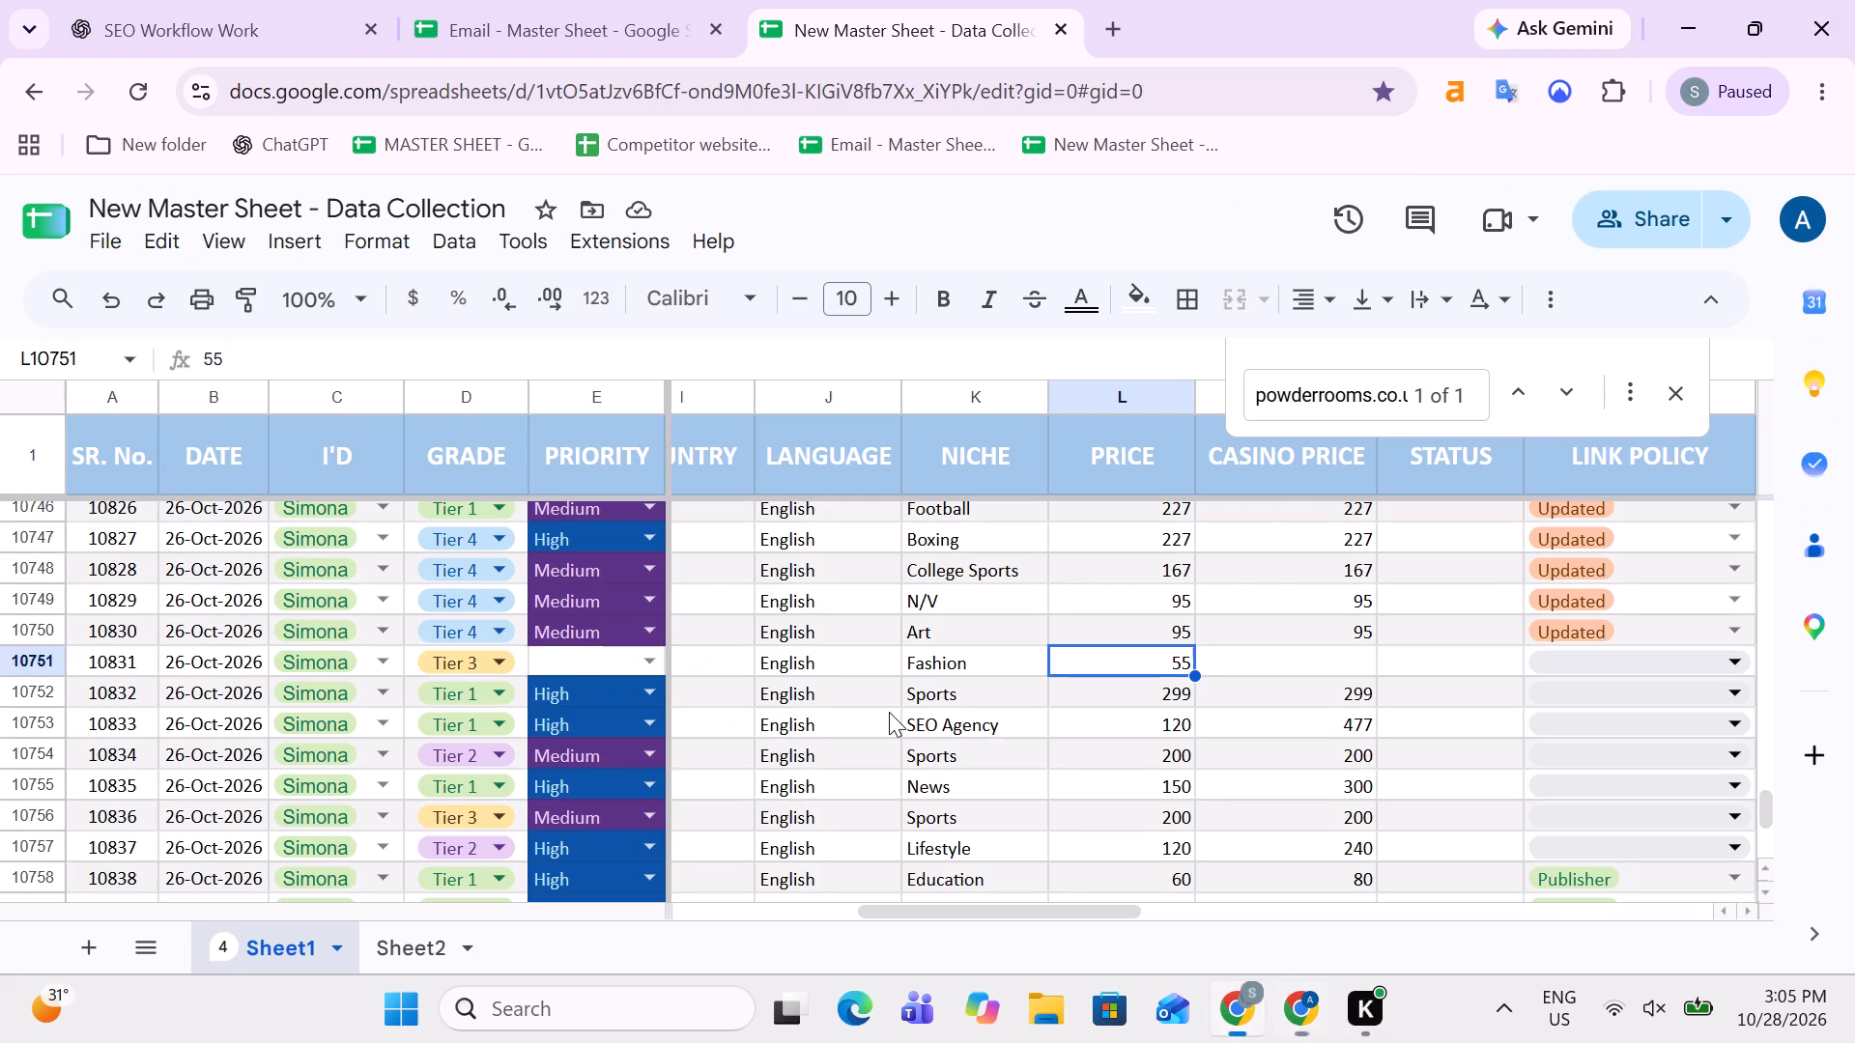
key("Right")
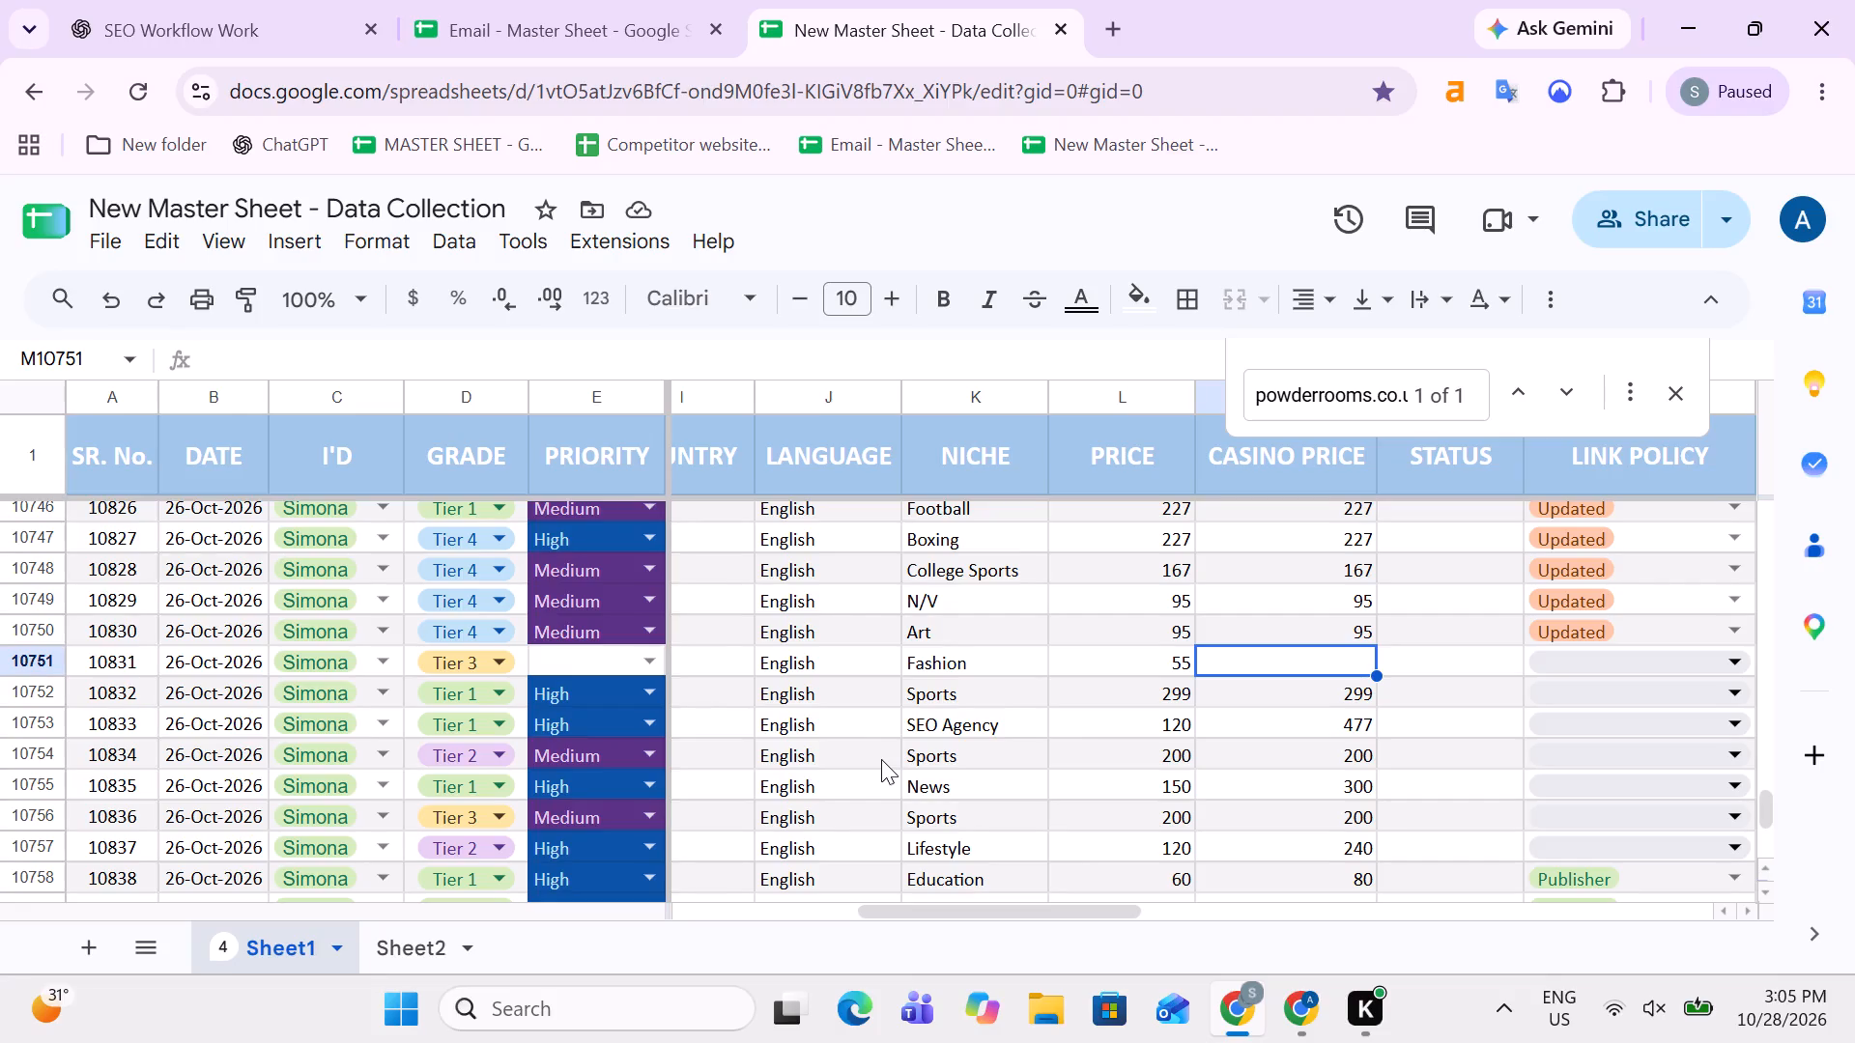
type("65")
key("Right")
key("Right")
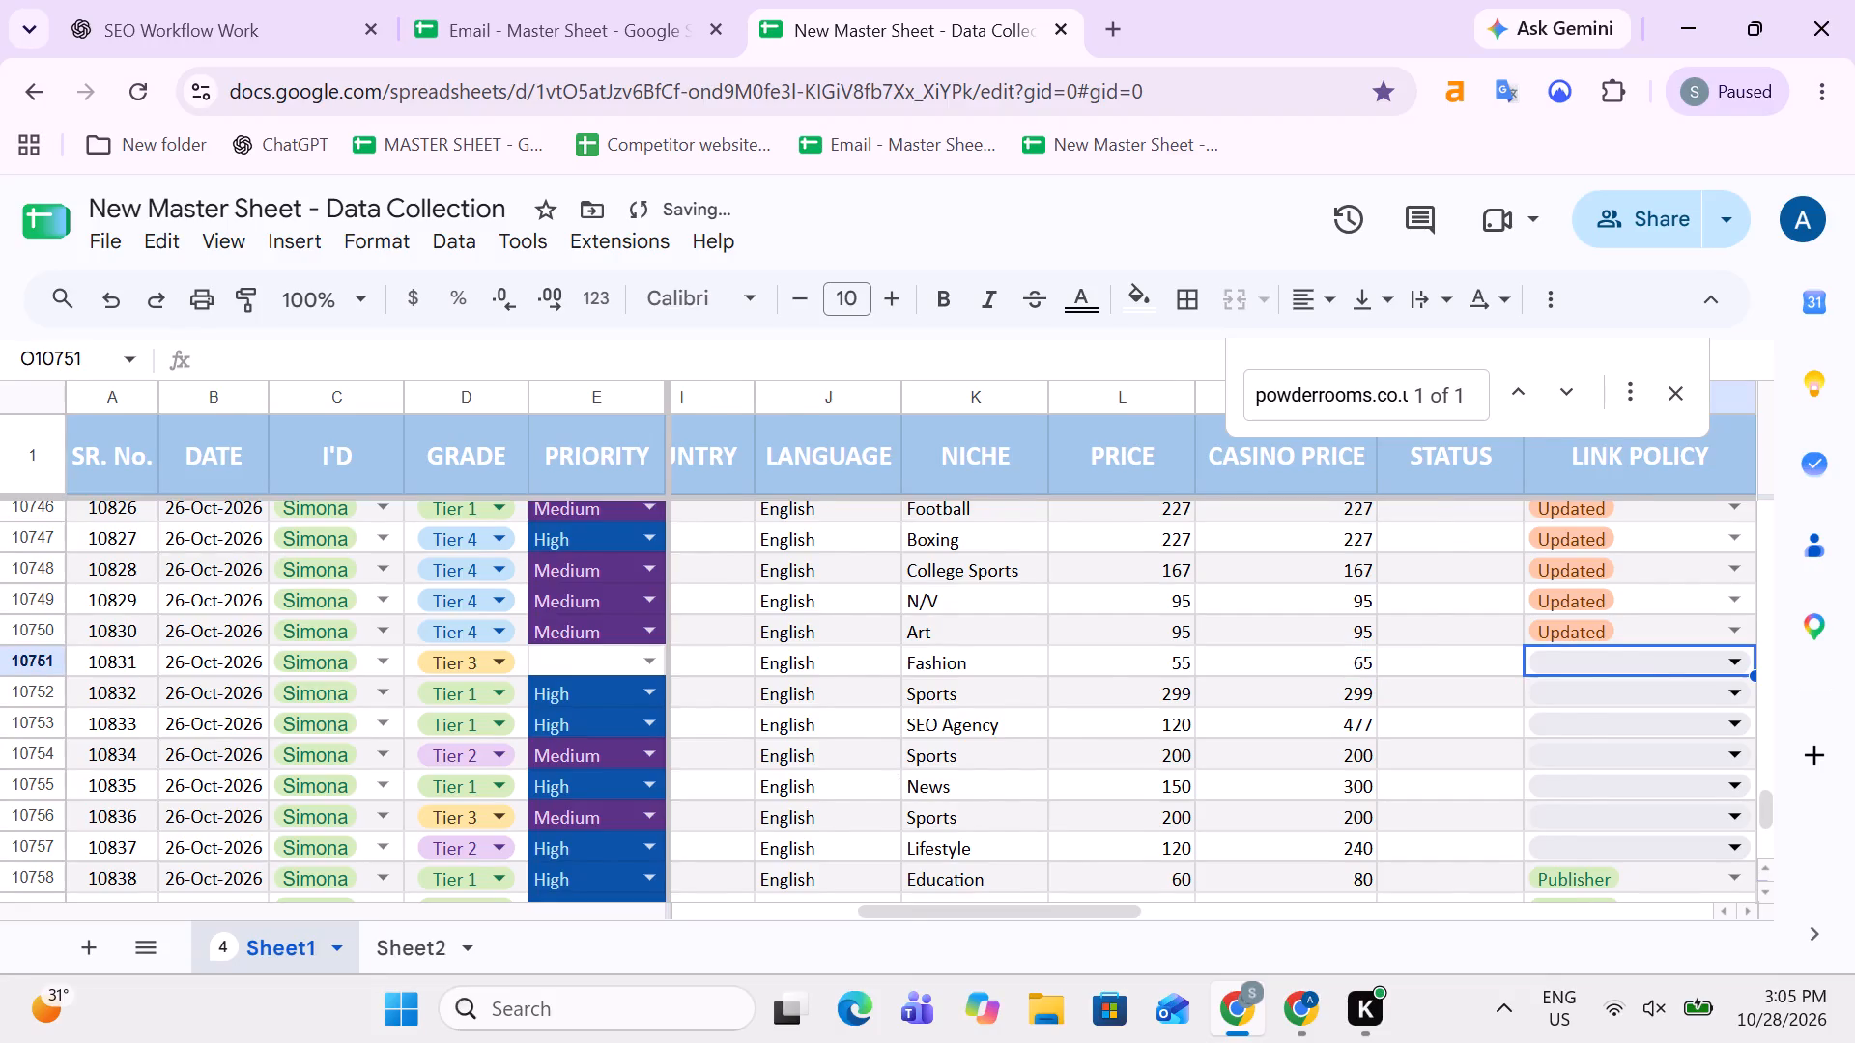
Set the priority in the powderrooms.co.uk row to Medium.
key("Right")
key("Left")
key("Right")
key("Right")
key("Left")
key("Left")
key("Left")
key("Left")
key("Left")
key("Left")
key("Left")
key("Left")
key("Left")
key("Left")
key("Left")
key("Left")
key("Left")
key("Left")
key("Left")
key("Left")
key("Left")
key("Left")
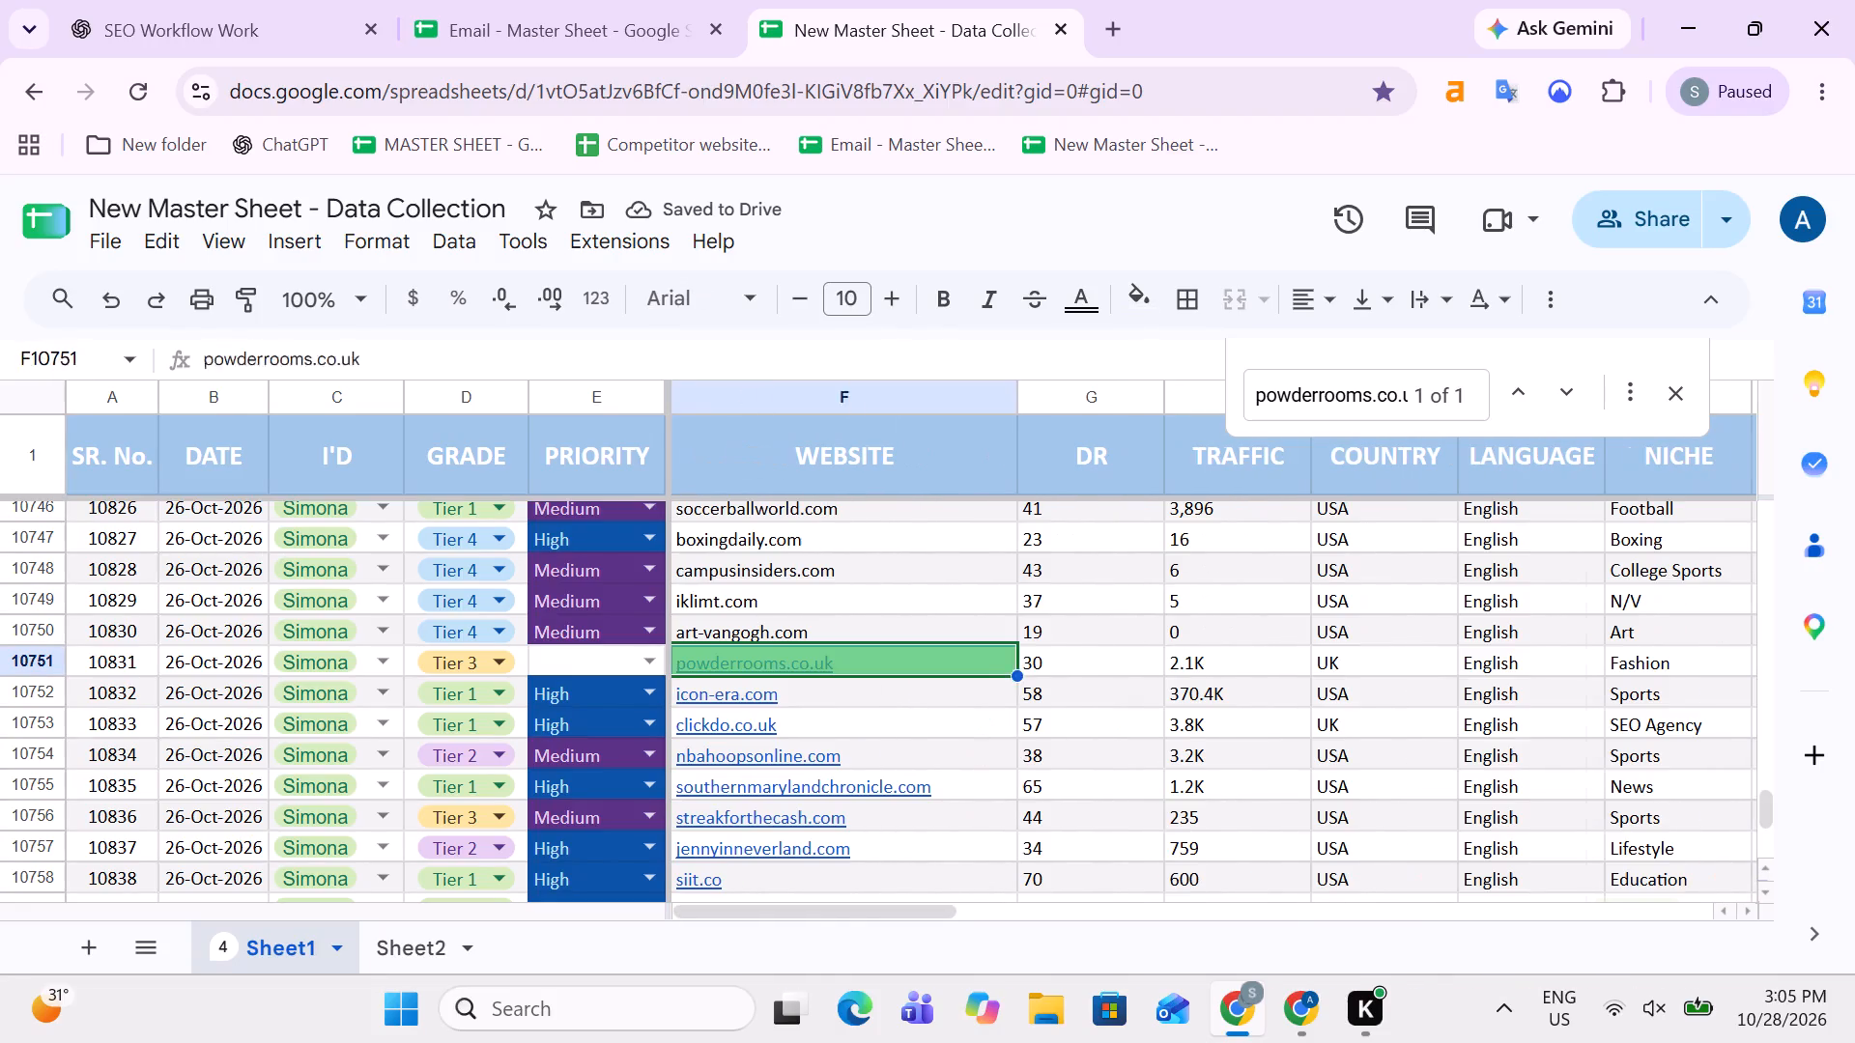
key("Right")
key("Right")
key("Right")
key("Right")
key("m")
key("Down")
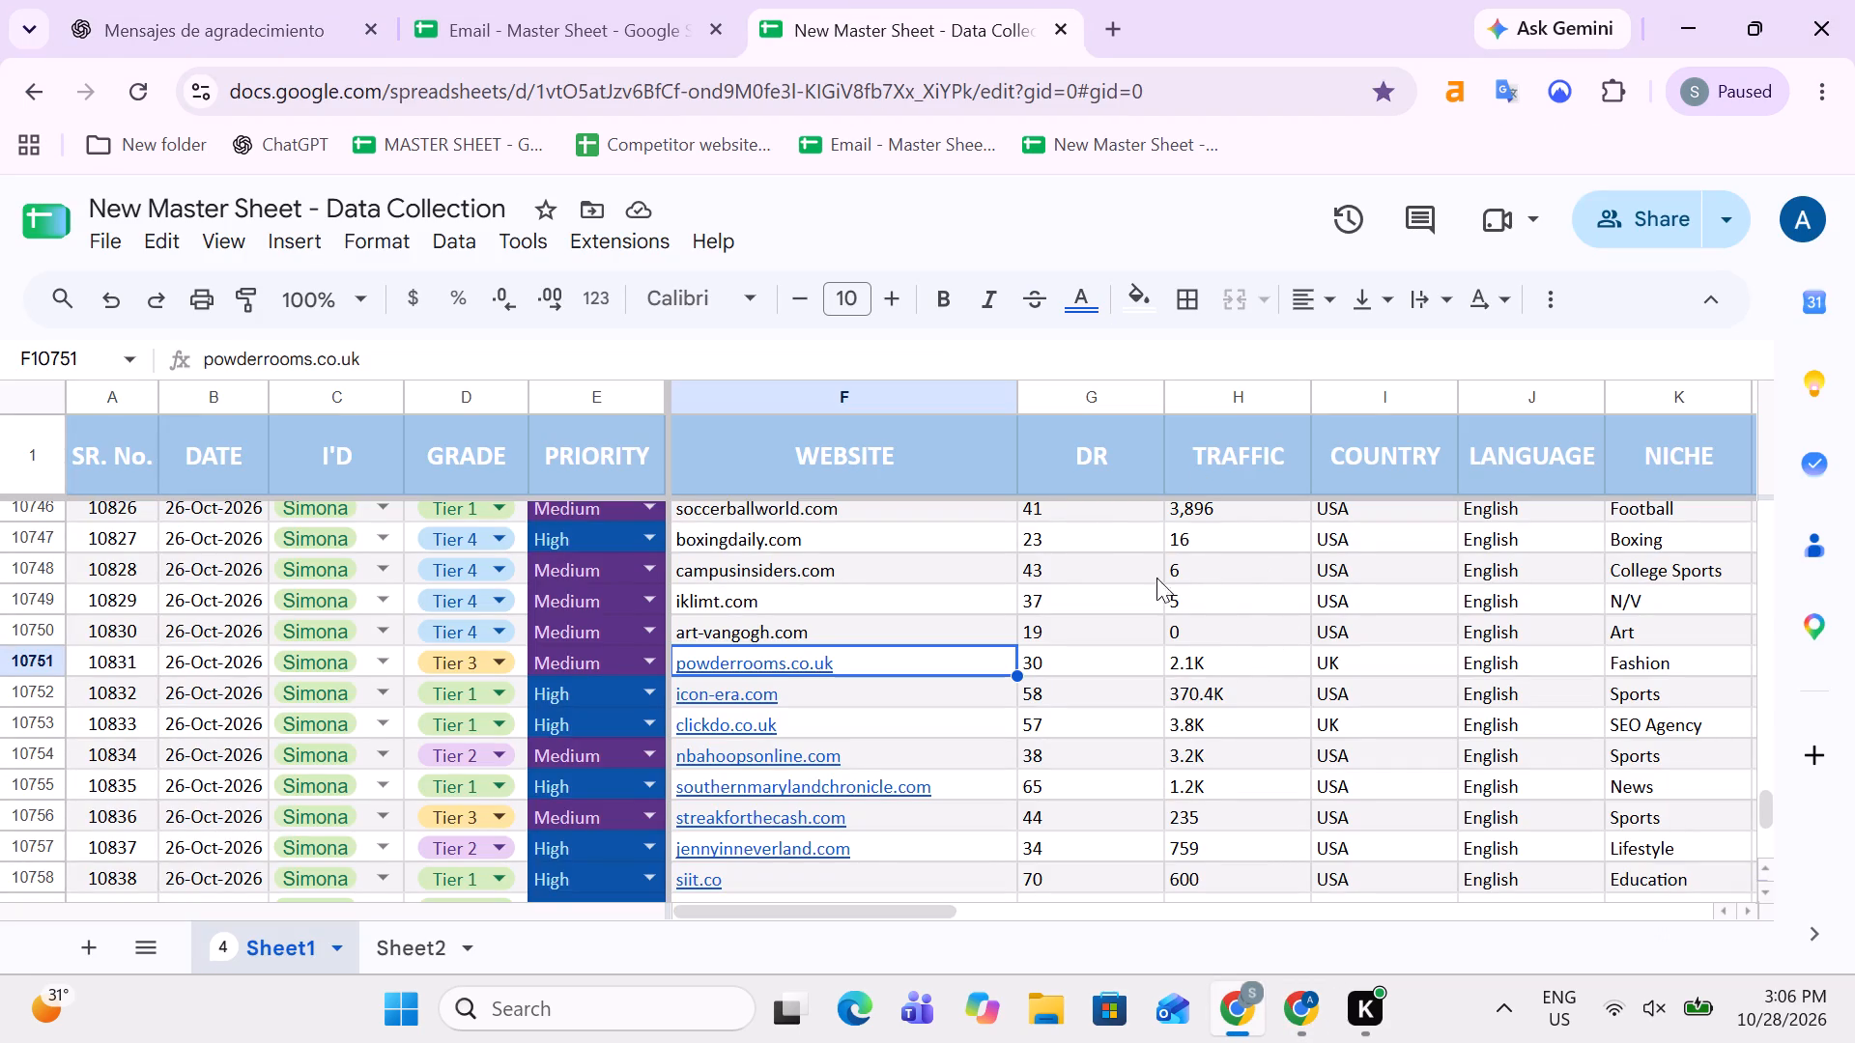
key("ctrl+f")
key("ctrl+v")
scroll(1041, 592, "up", 2)
left_click(1078, 812)
Examine the theeverydayman.co.uk row from serial number to contact details, checking its prices, website type, grade and priority.
key("Right")
key("Right")
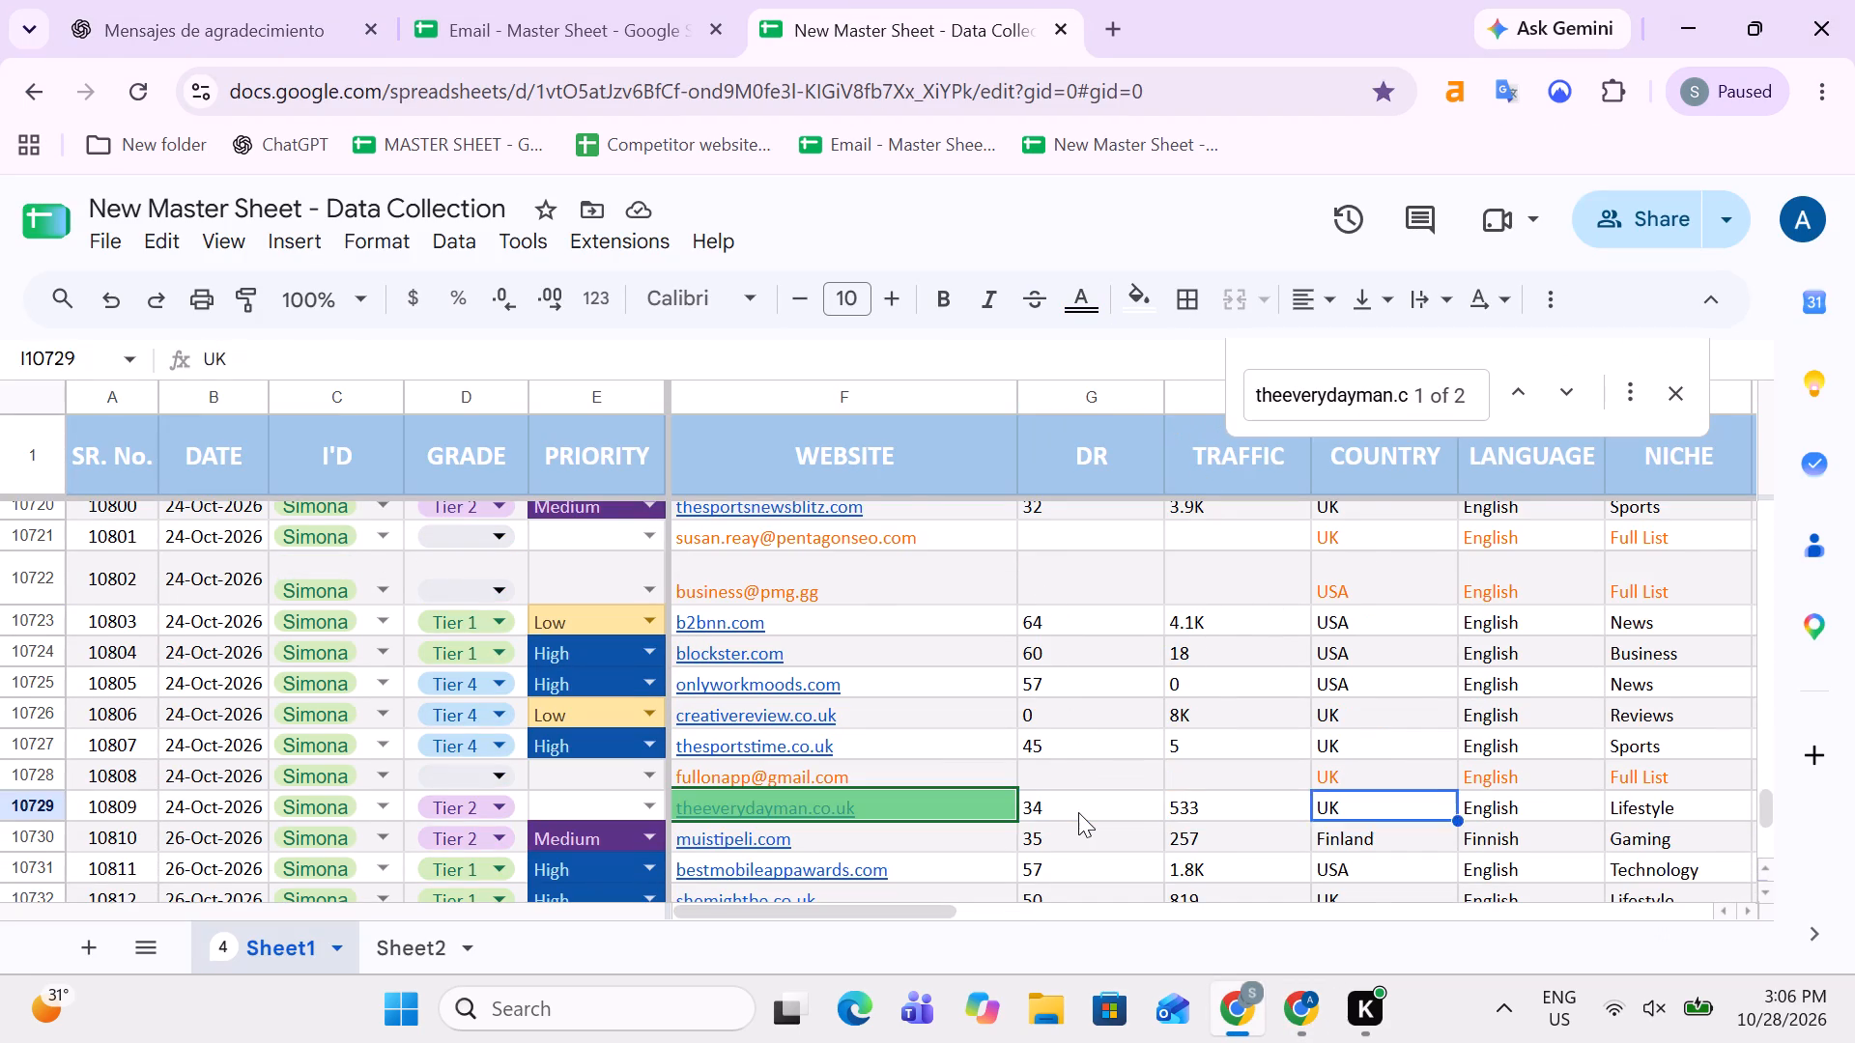
key("Right")
key("Right")
key("Right")
key("Right")
key("Right")
key("Right")
key("Right")
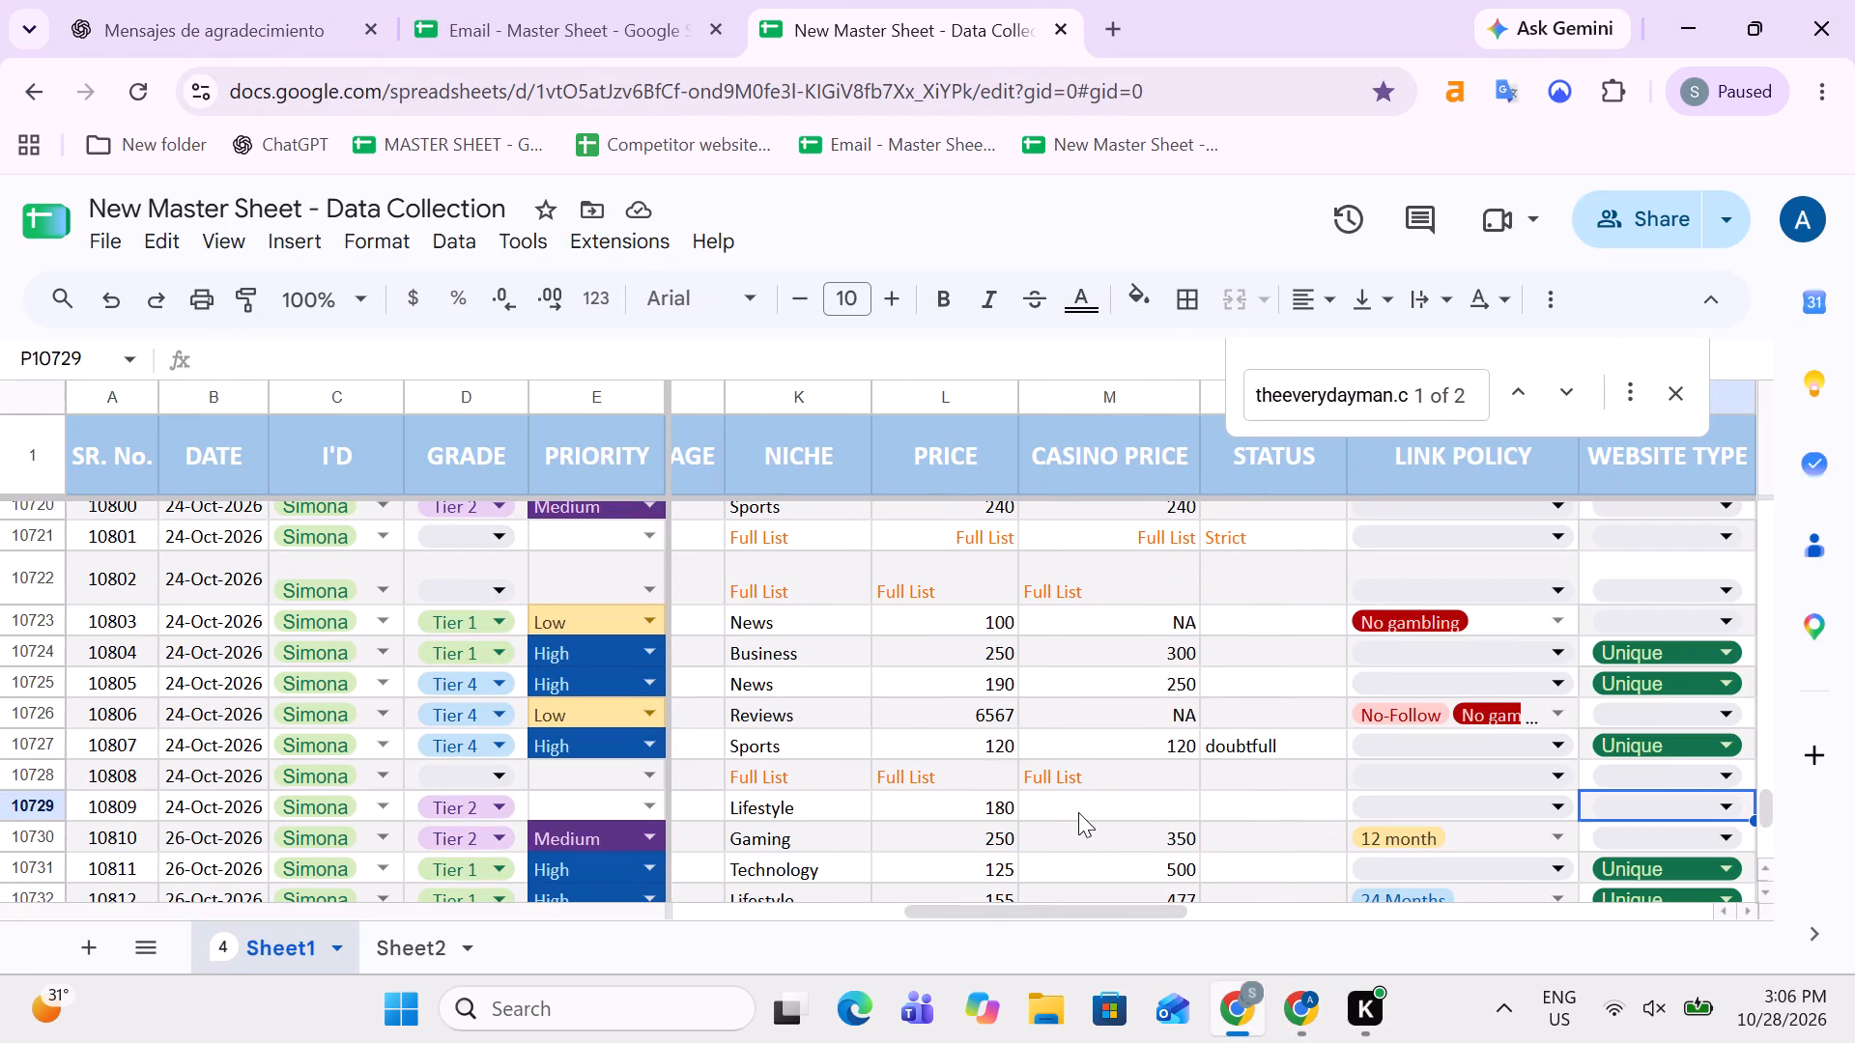
key("Left")
key("Right")
key("Right")
key("Left")
key("Left")
key("Left")
key("Left")
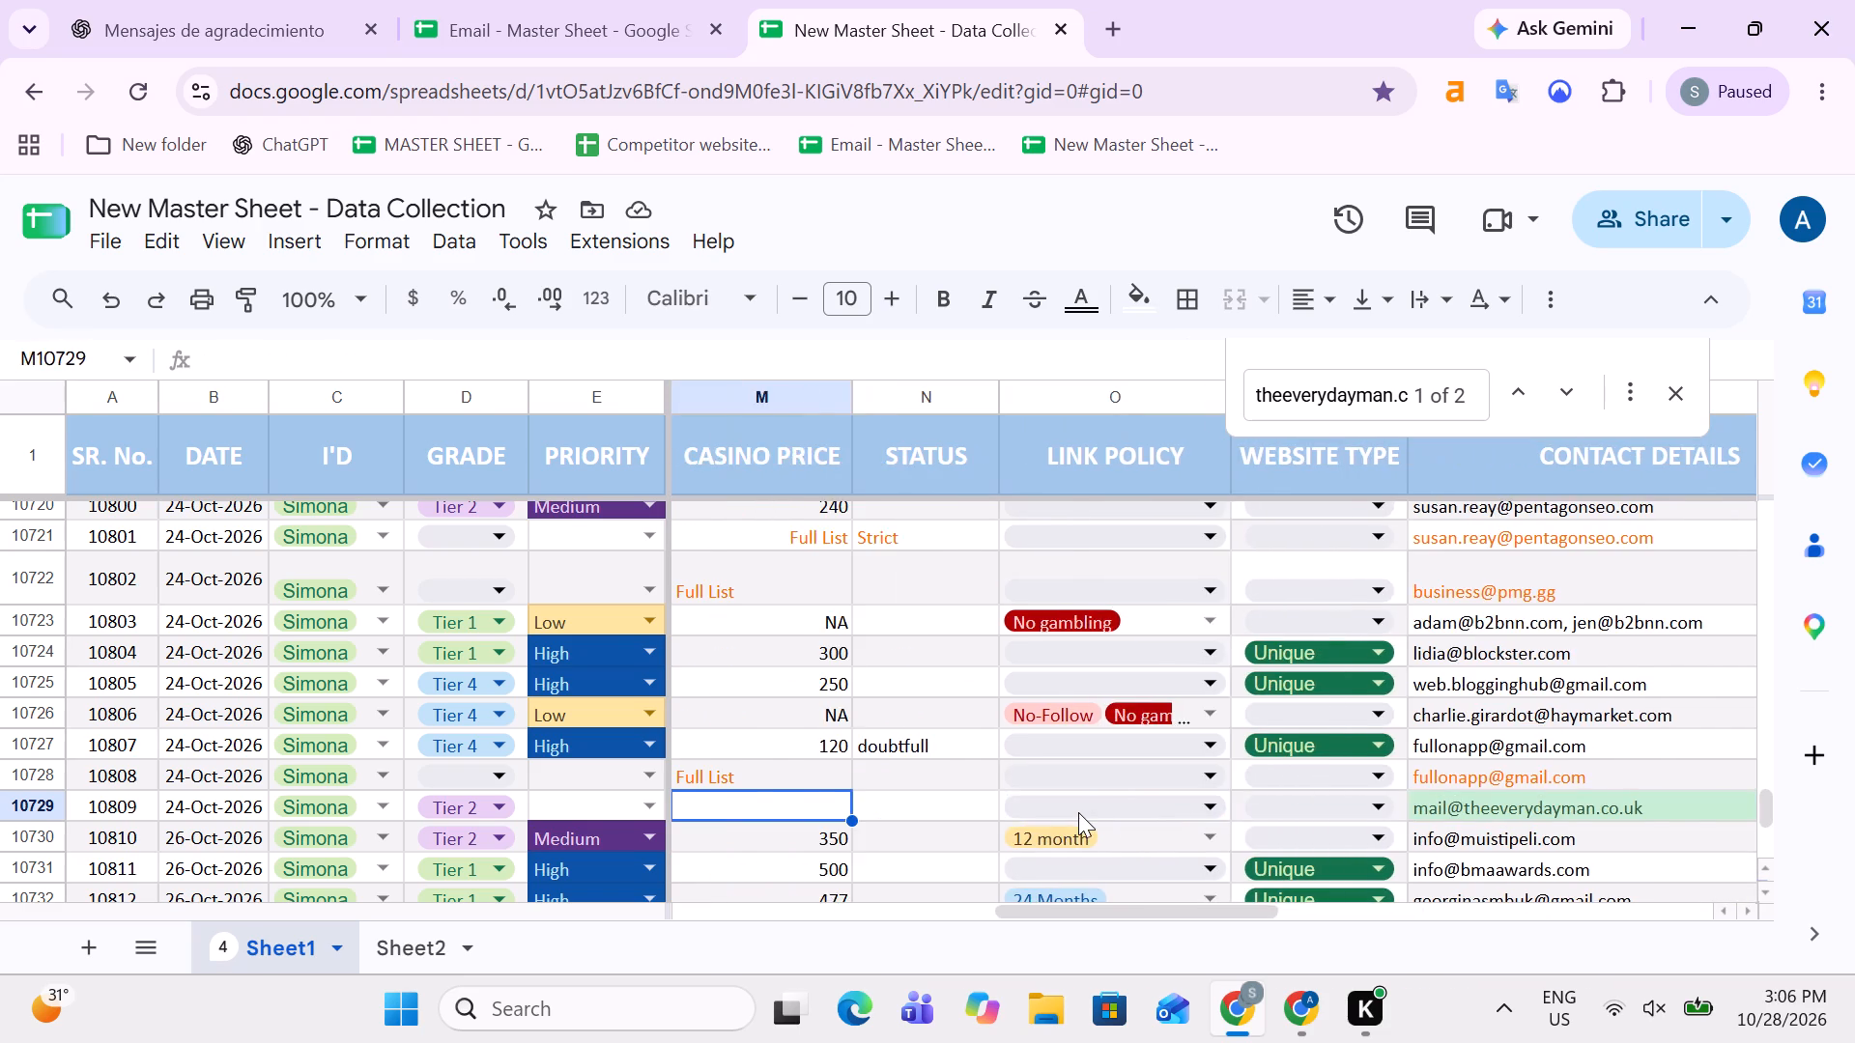
key("Left")
key("Left")
key("Right")
key("Right")
key("Left")
key("Left")
key("Left")
key("Left")
key("Left")
key("Left")
key("Left")
key("Left")
key("Left")
key("Left")
key("Left")
key("Left")
key("Left")
key("Left")
key("Left")
key("Left")
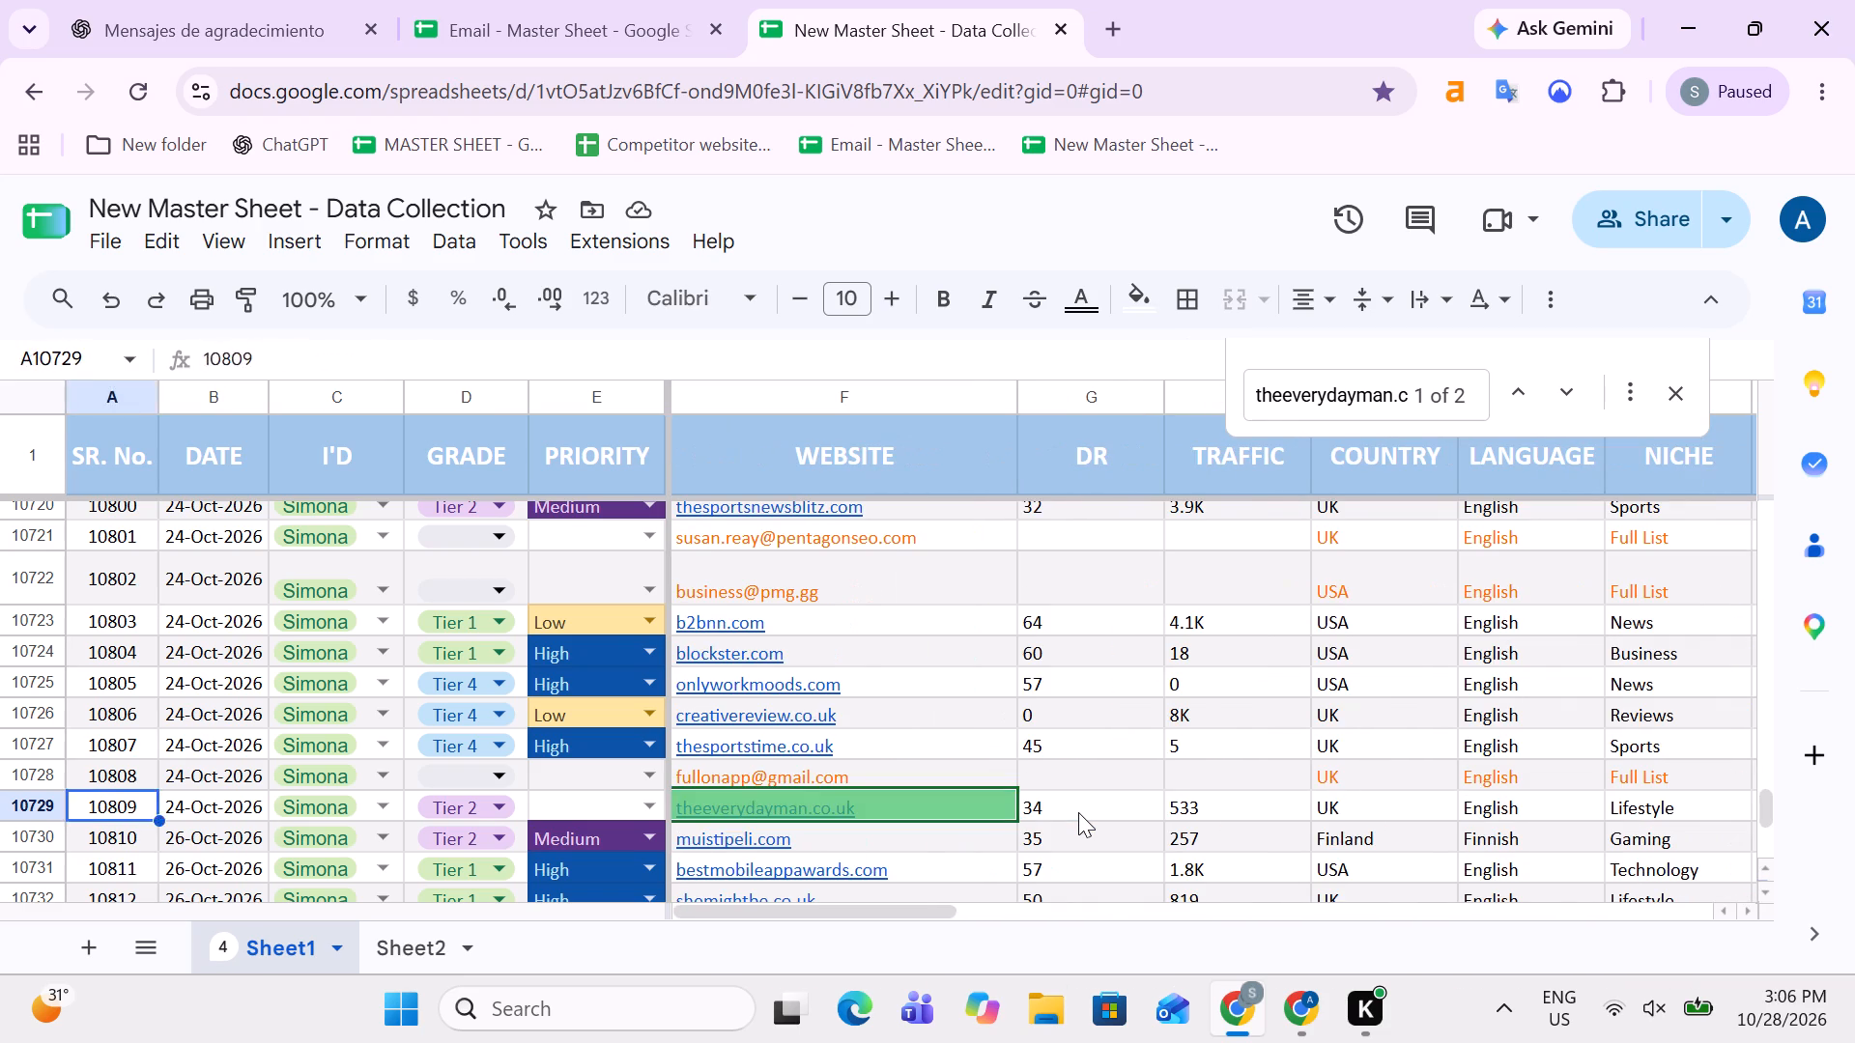
key("Right")
key("Right")
key("Right")
key("Right")
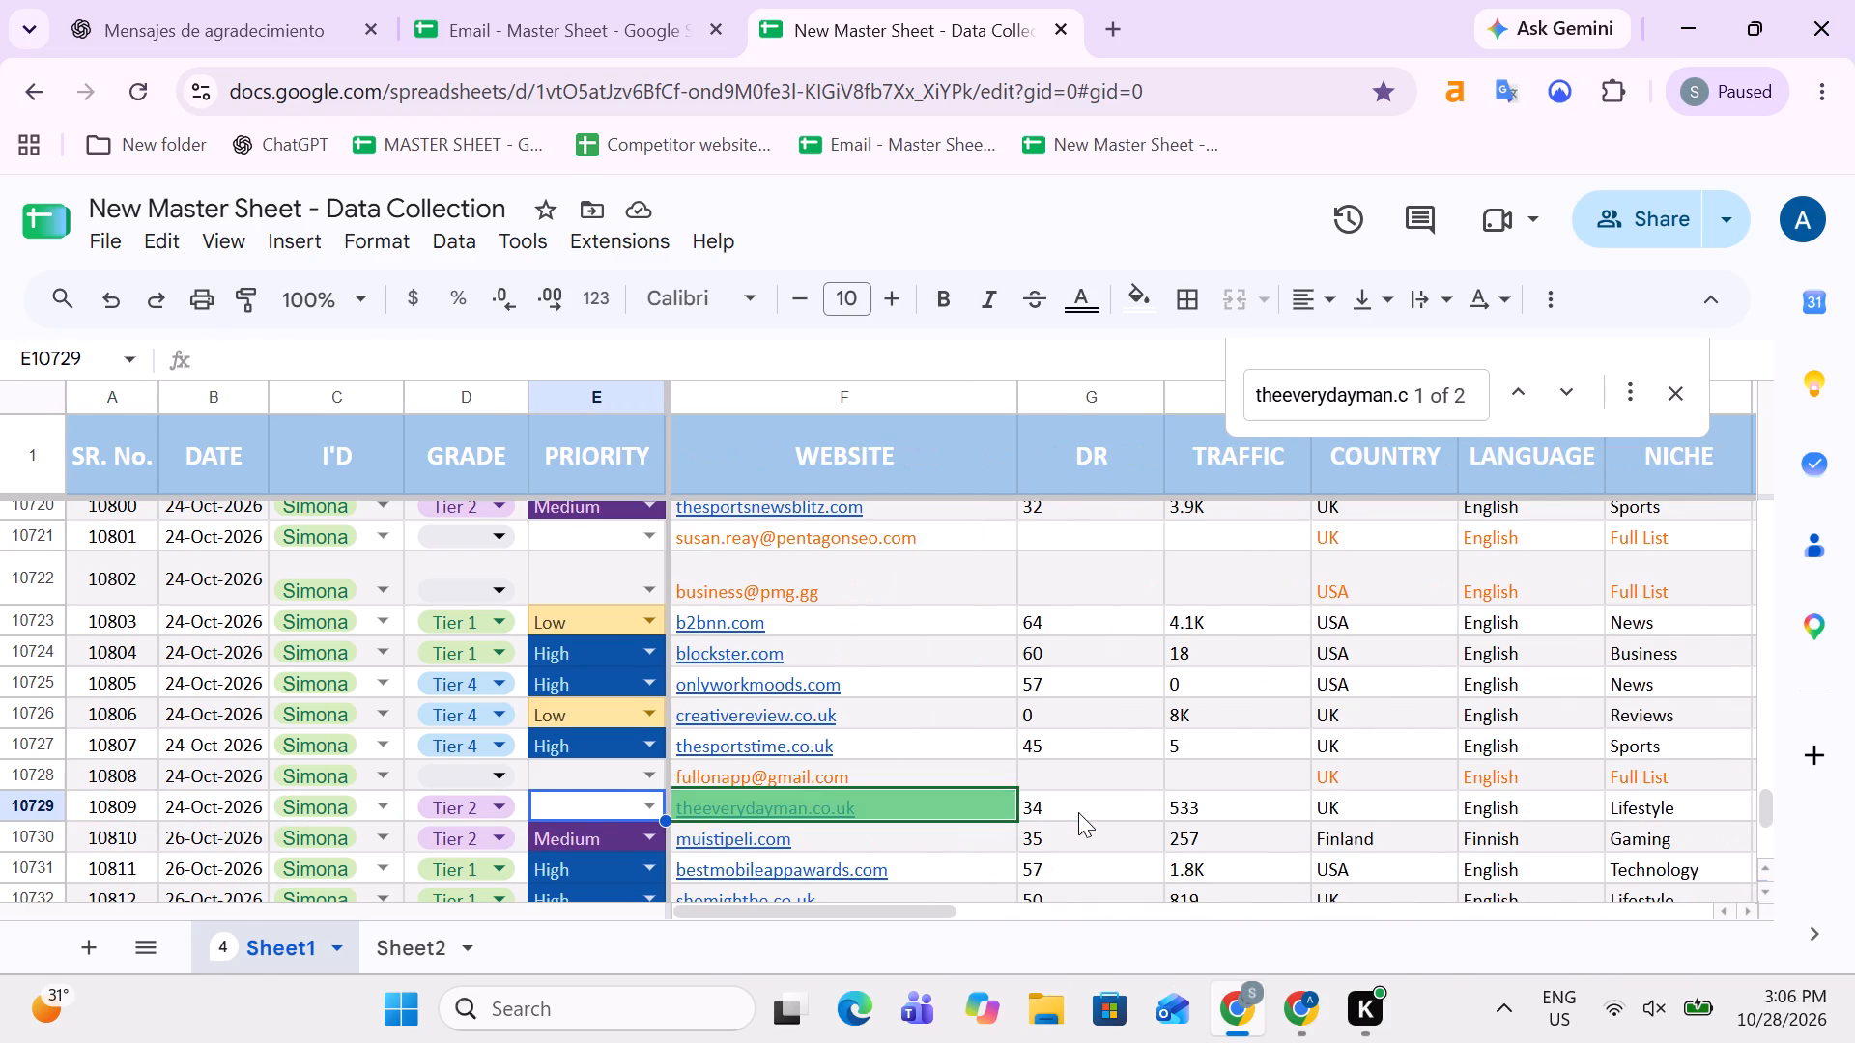
key("Right")
key("Right")
key("Right")
key("Right")
key("Right")
key("Right")
key("Right")
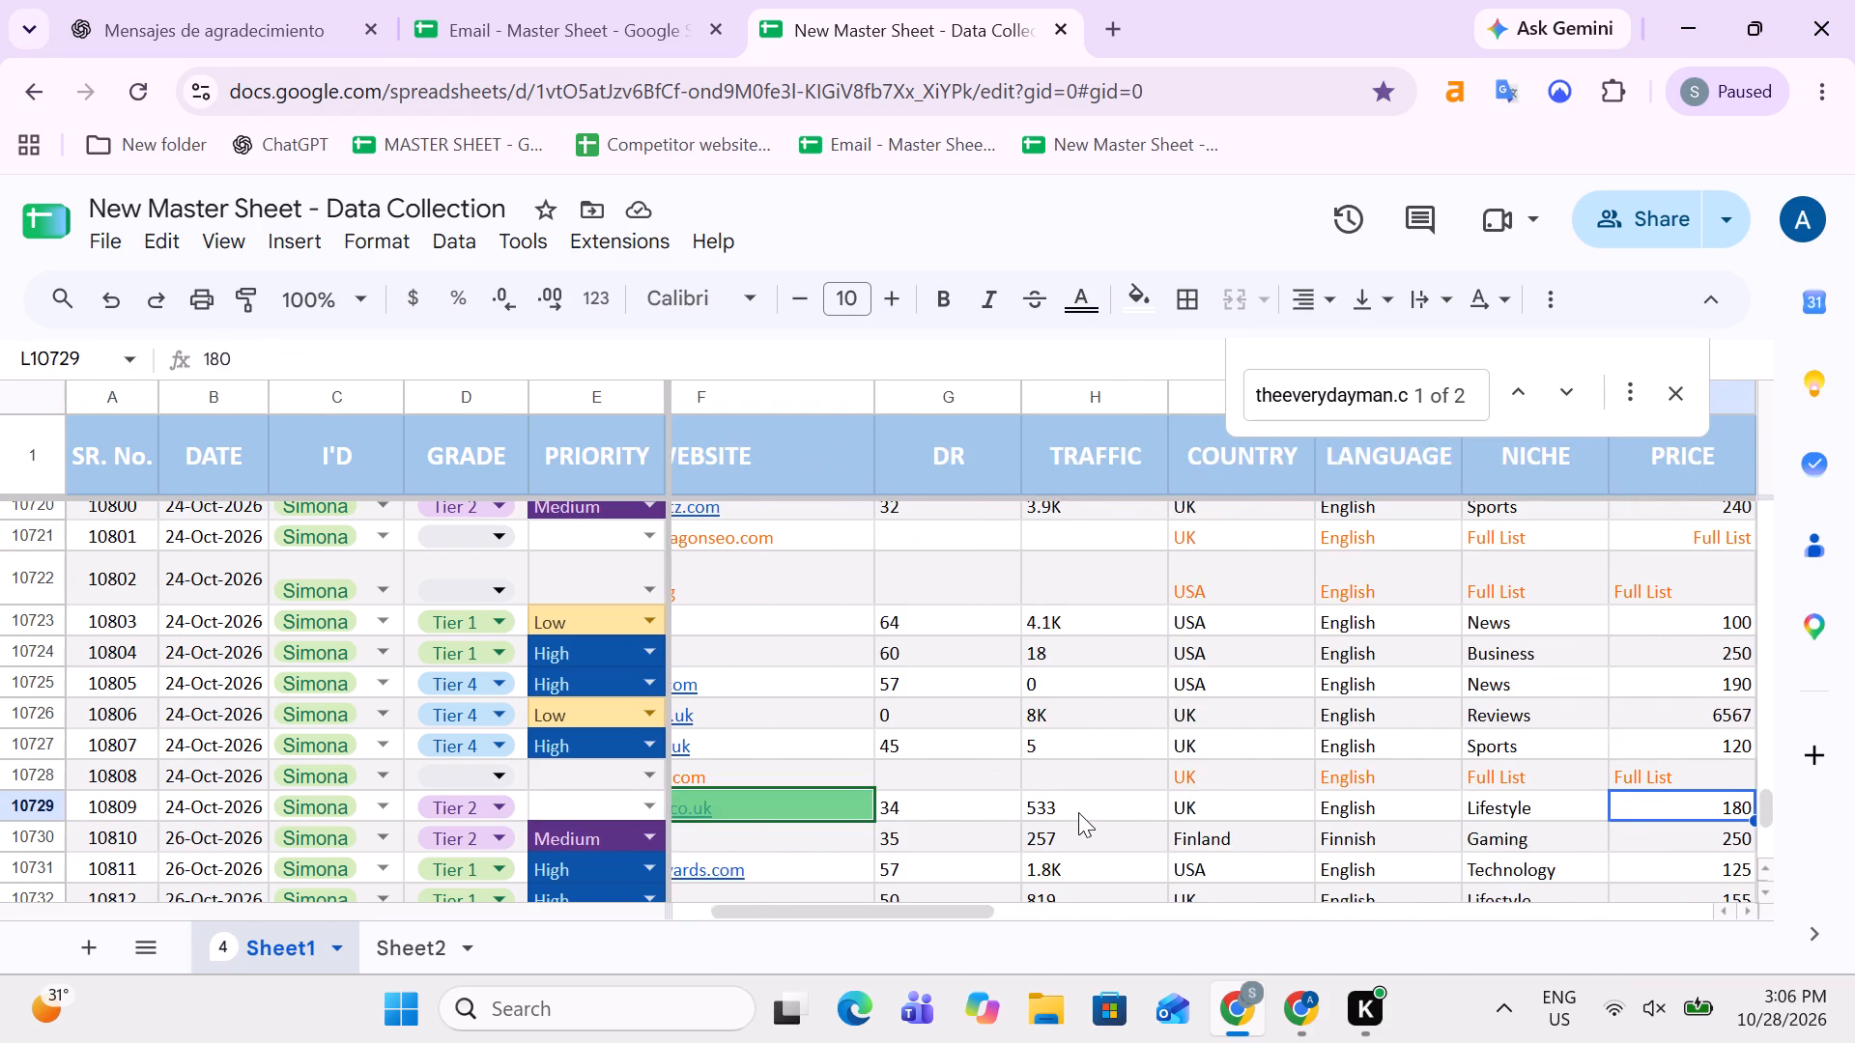
key("Right")
key("Left")
key("ctrl+c")
key("Right")
key("Left")
key("alt+Tab")
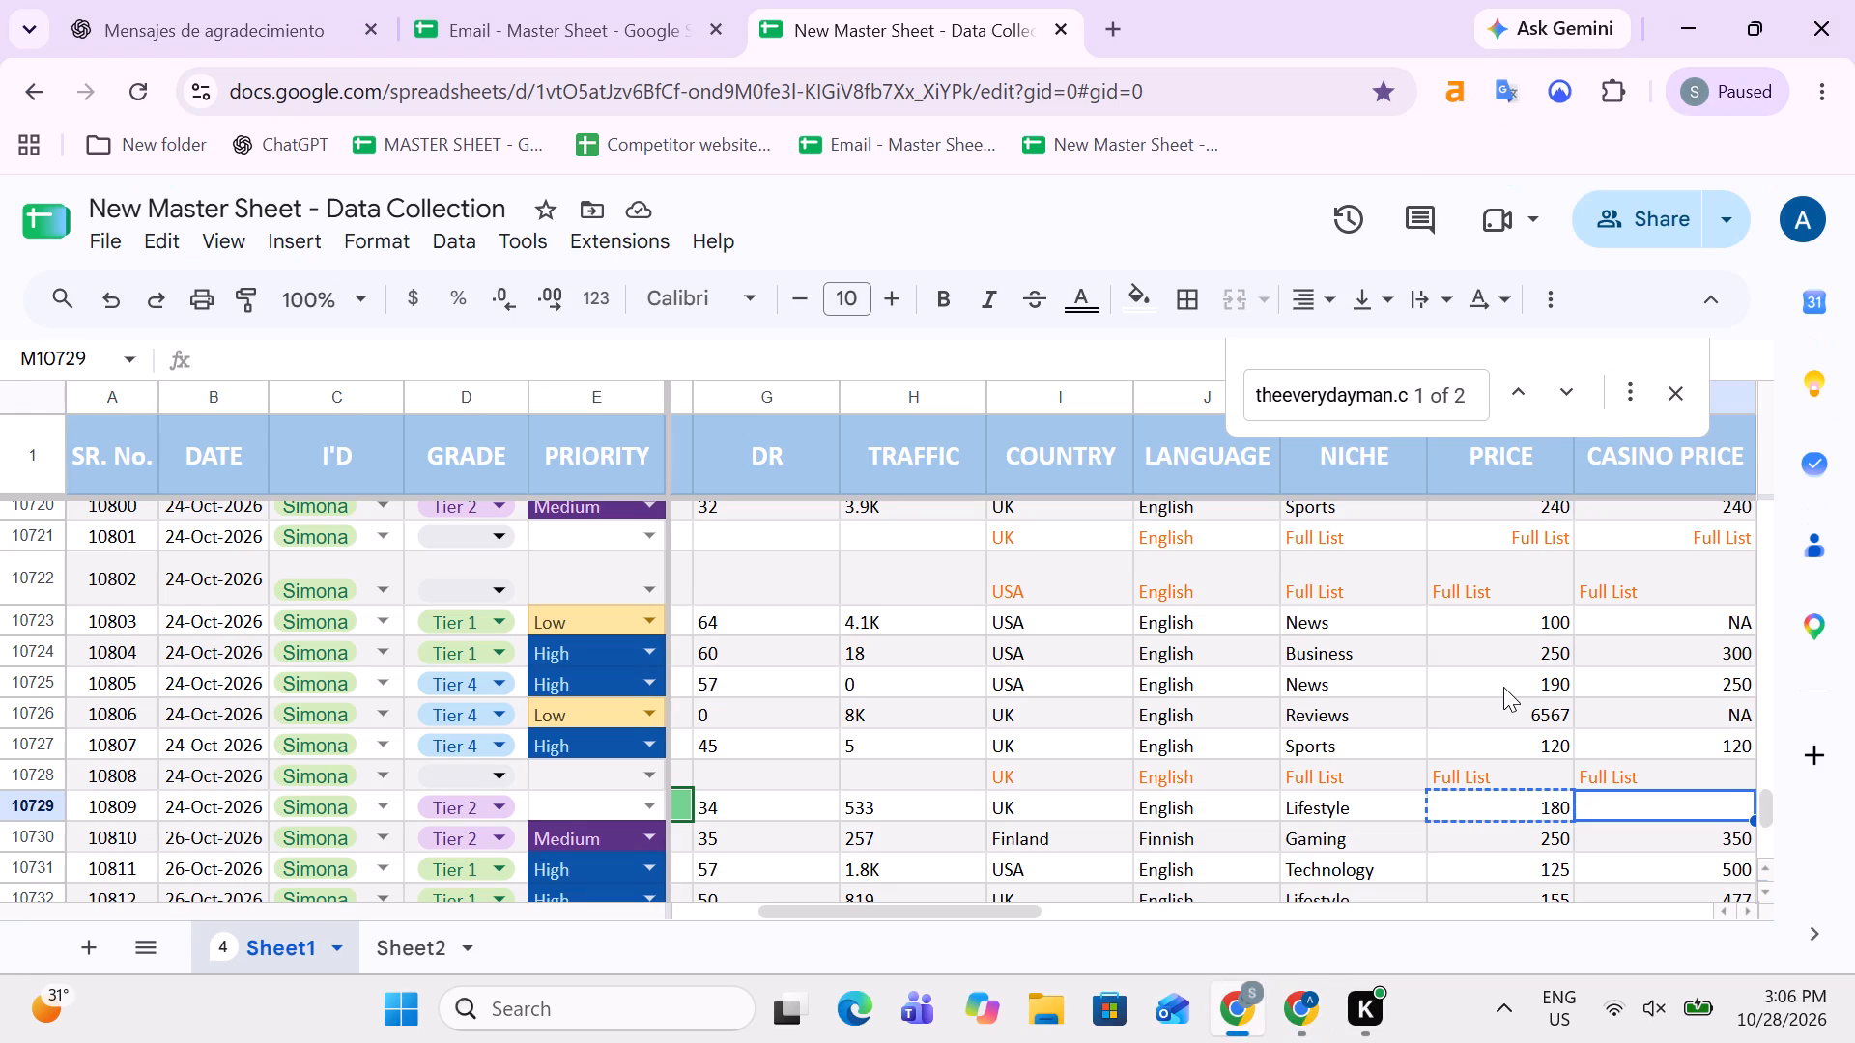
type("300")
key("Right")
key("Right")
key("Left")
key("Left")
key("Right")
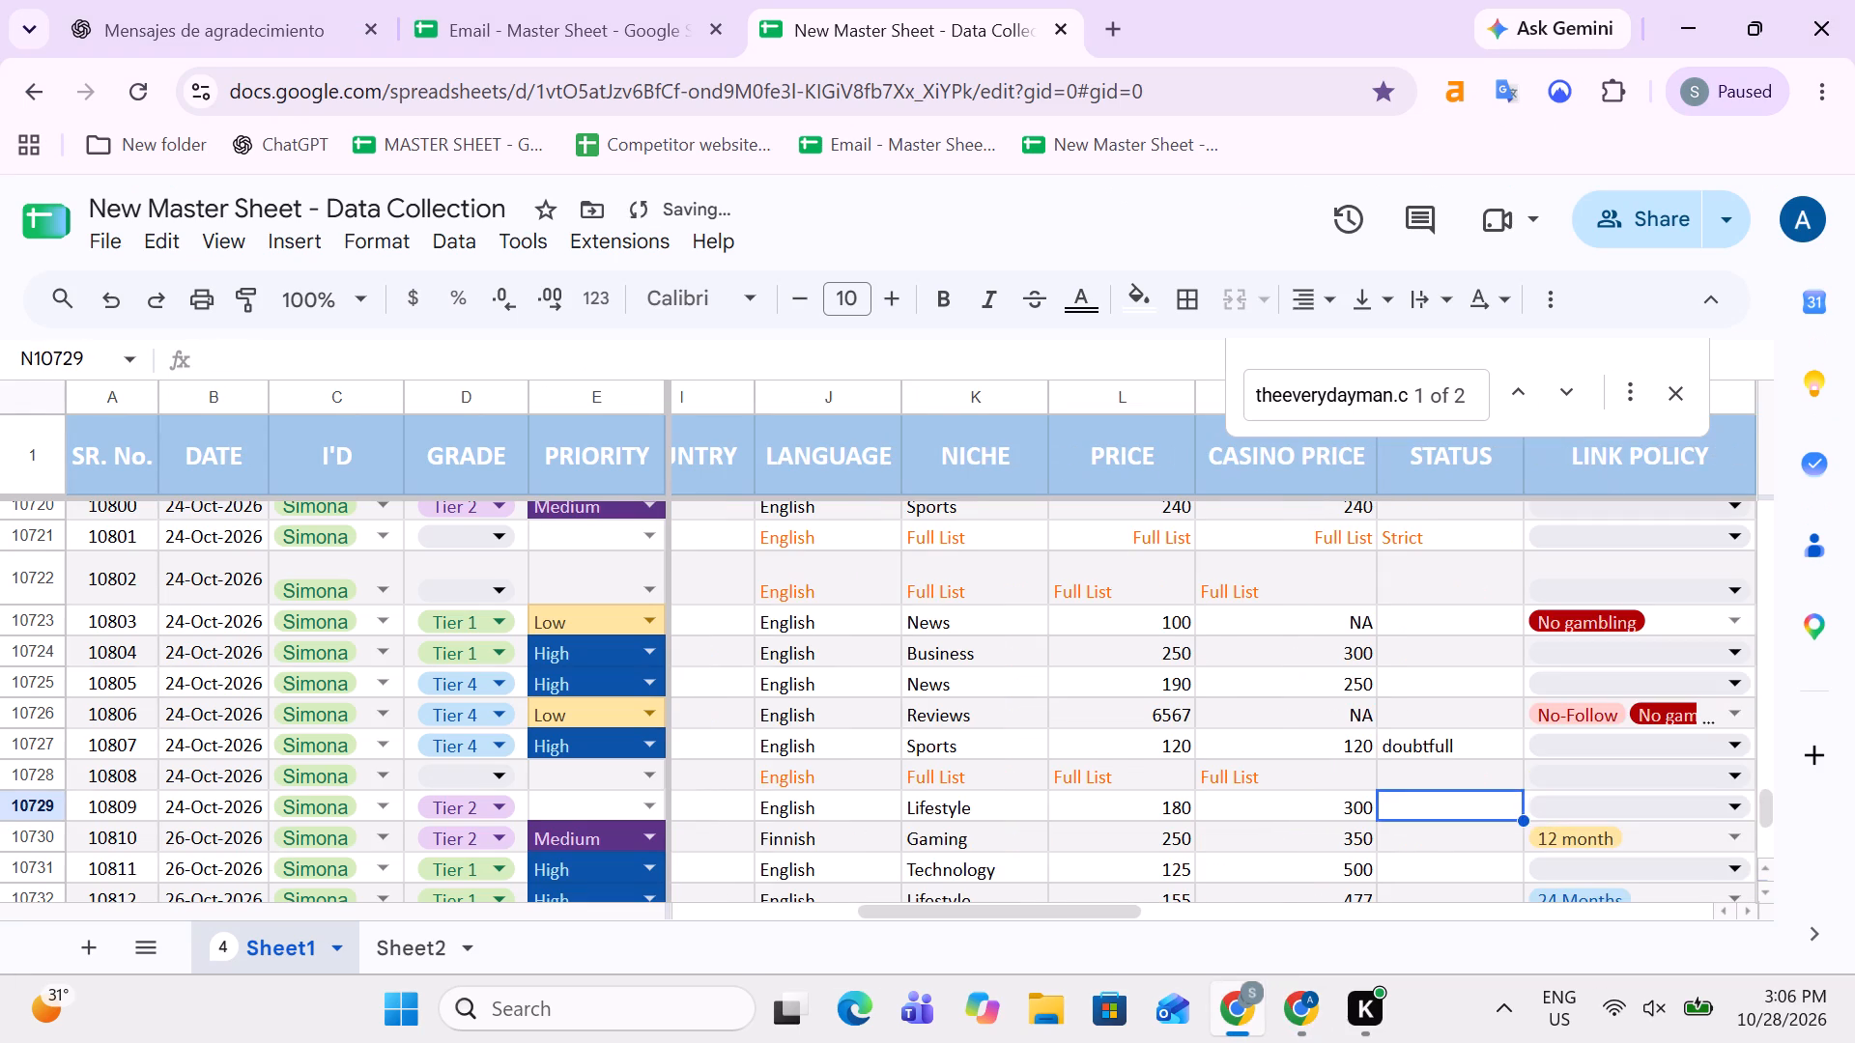
Open theeverydayman.co.uk from its sheet row in a new browser tab and search the site for Netbet.
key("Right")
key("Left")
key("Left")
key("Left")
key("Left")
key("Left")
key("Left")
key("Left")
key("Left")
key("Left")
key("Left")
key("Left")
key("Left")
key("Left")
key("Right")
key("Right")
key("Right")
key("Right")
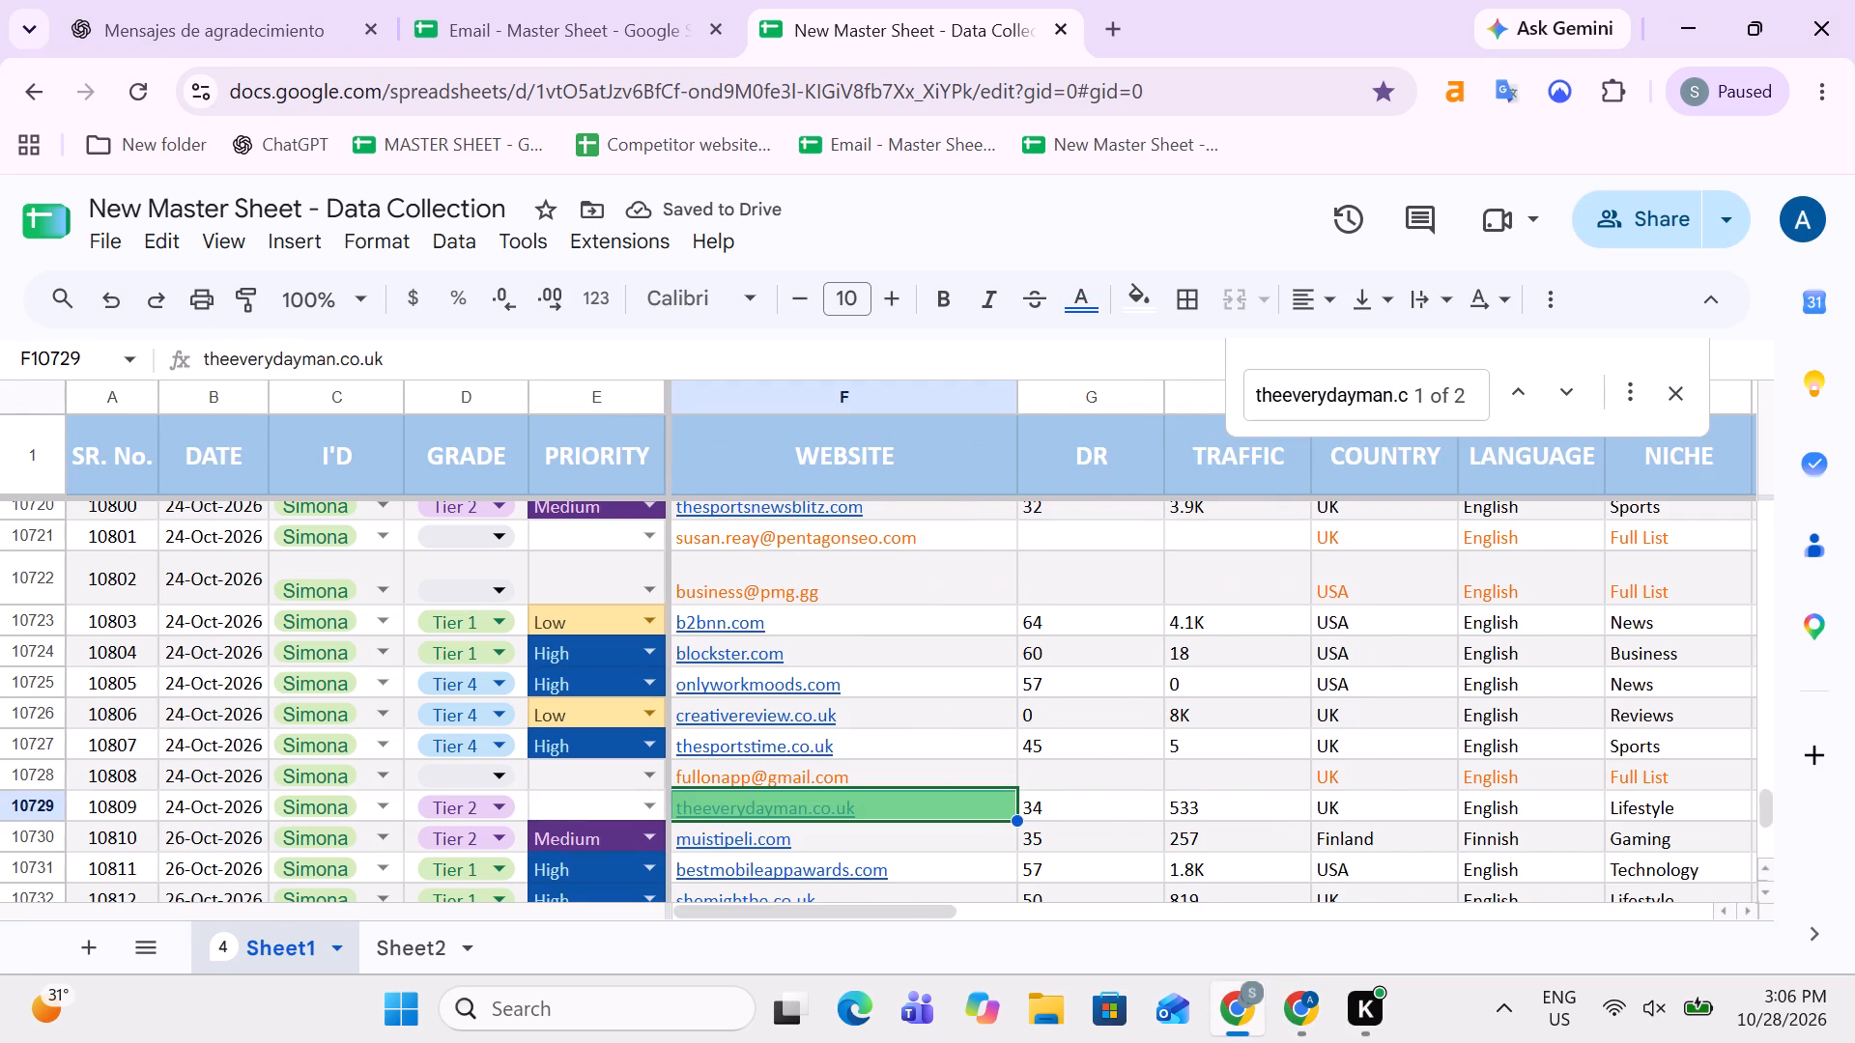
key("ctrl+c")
left_click(1117, 34)
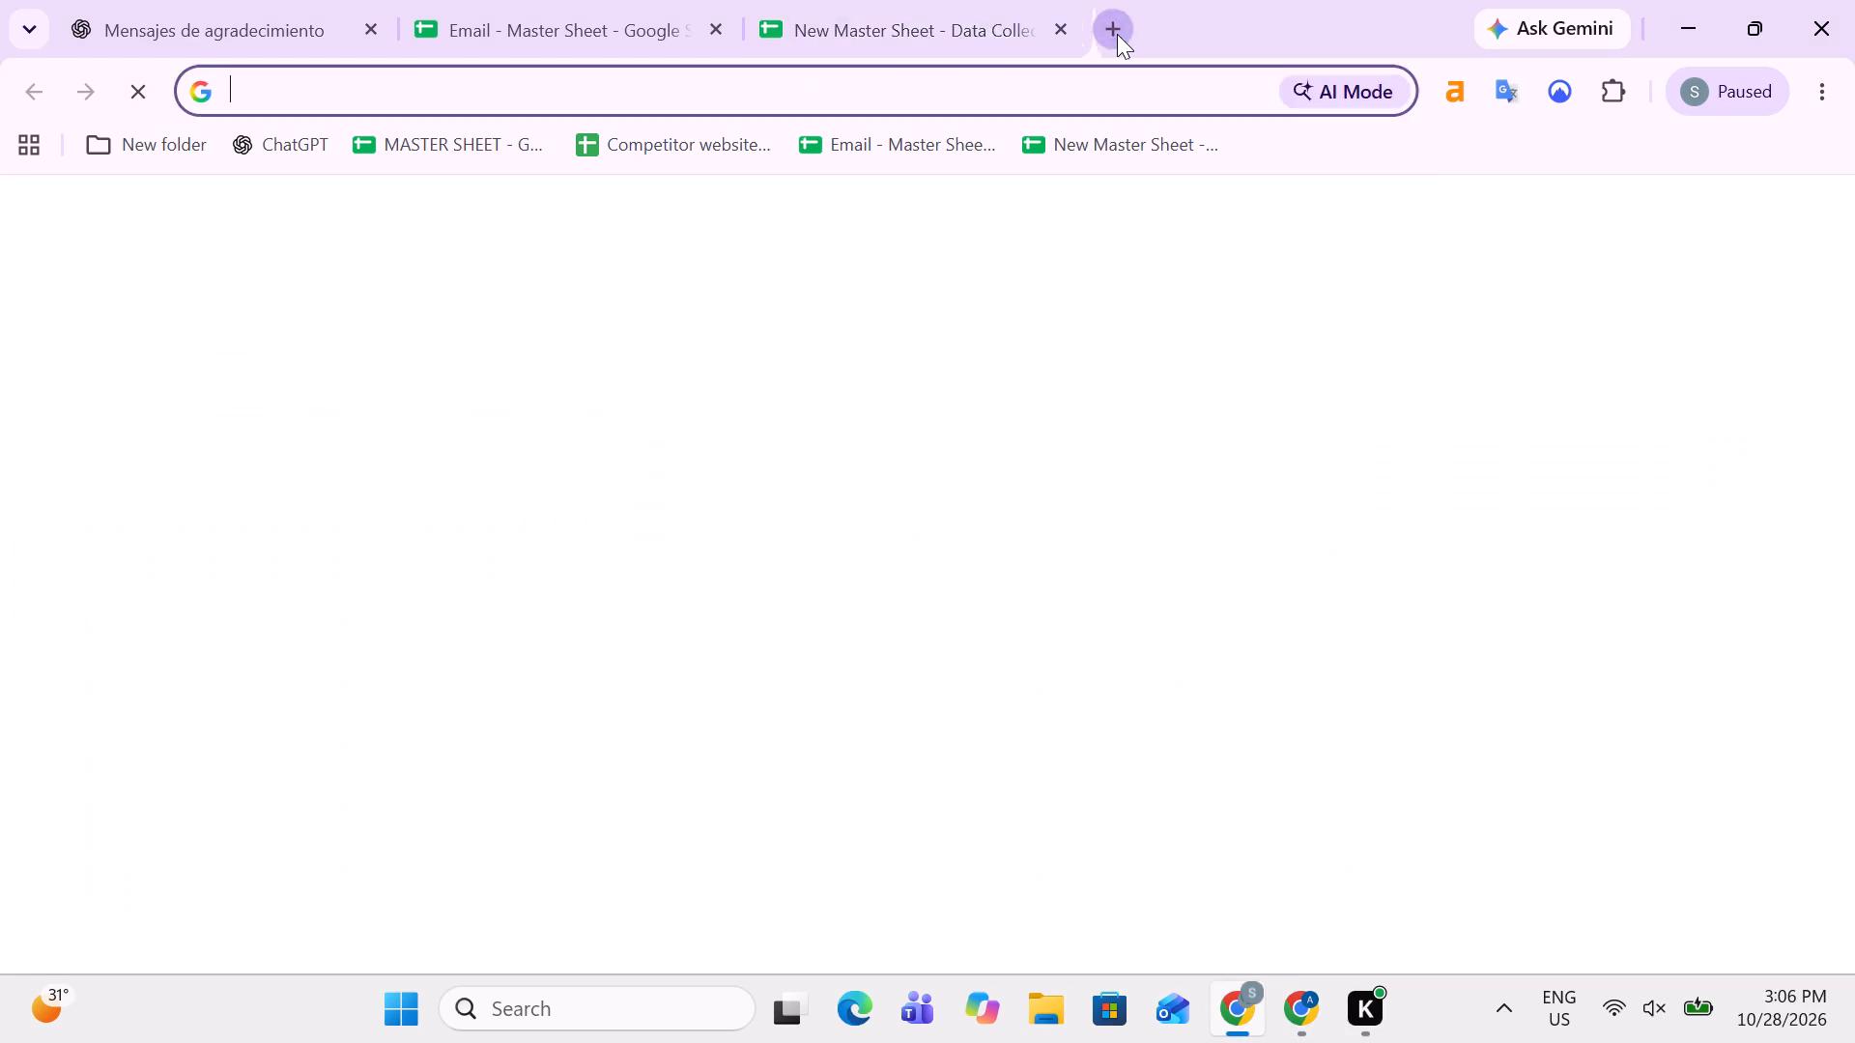
key("ctrl+v")
key("Return")
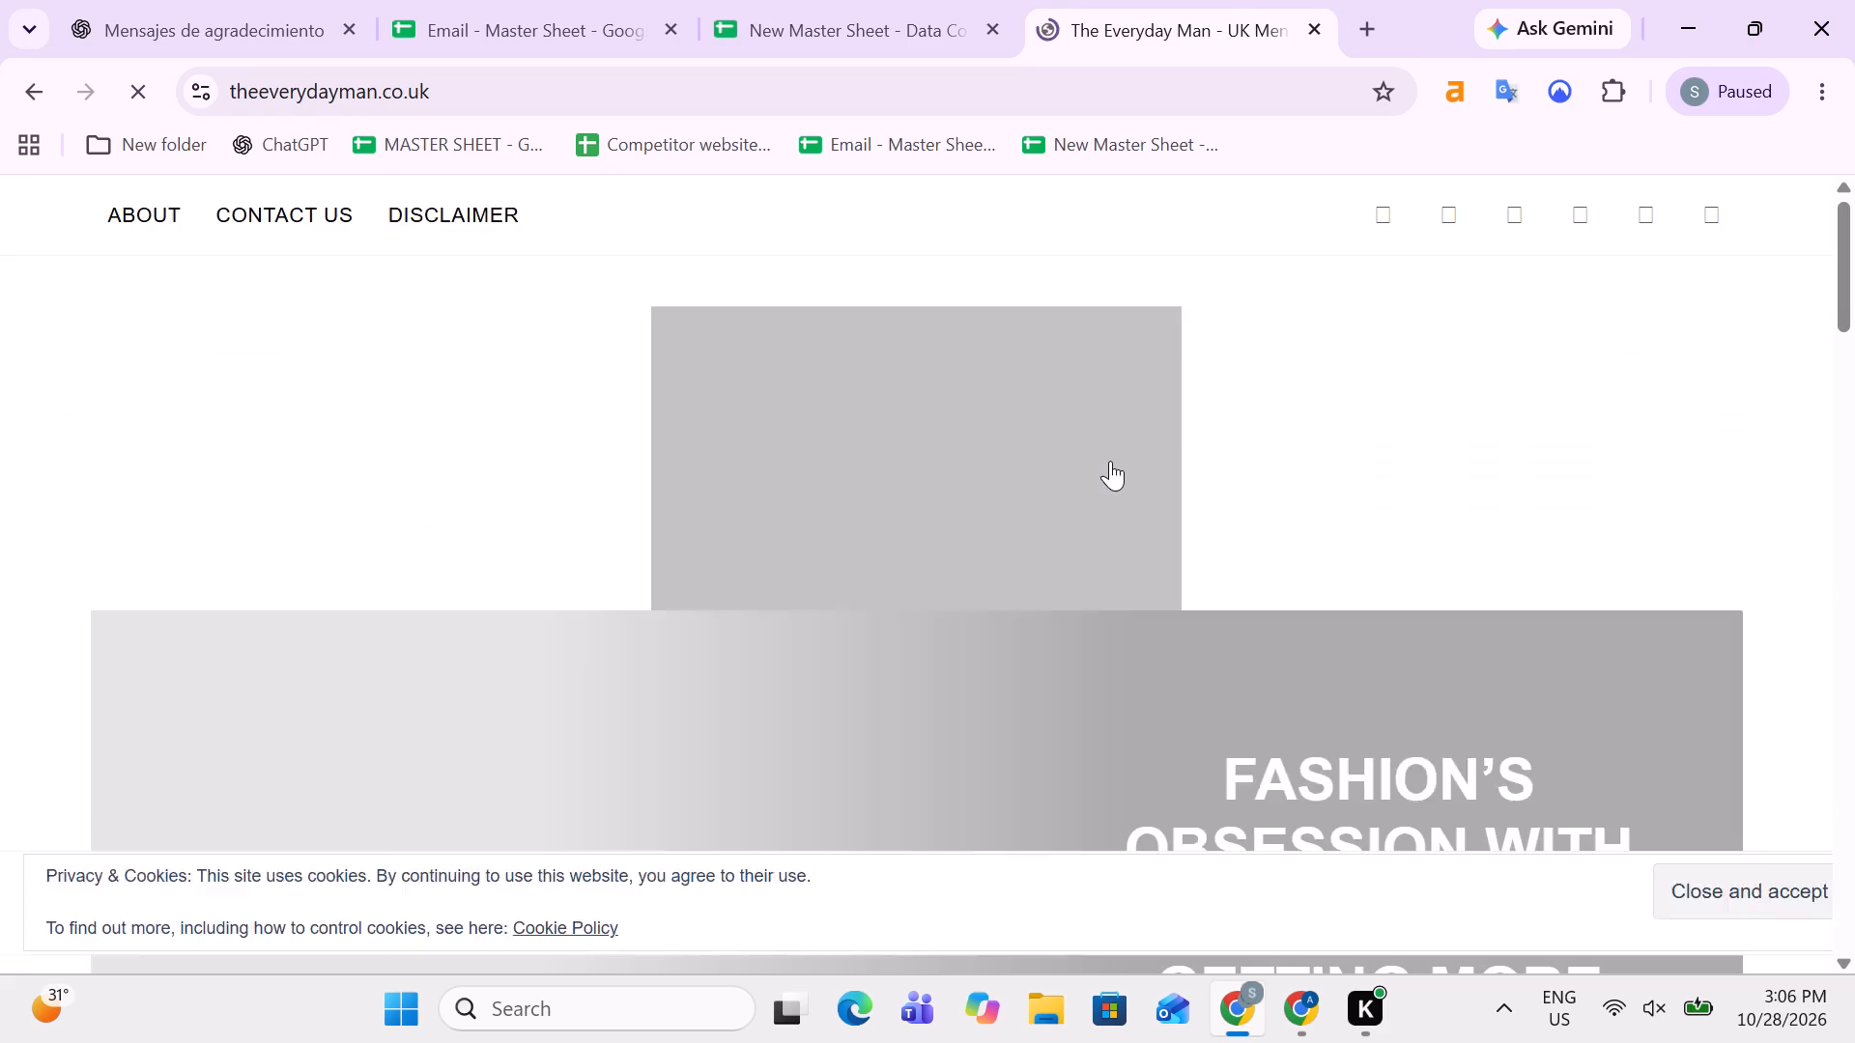
scroll(1647, 527, "up", 5)
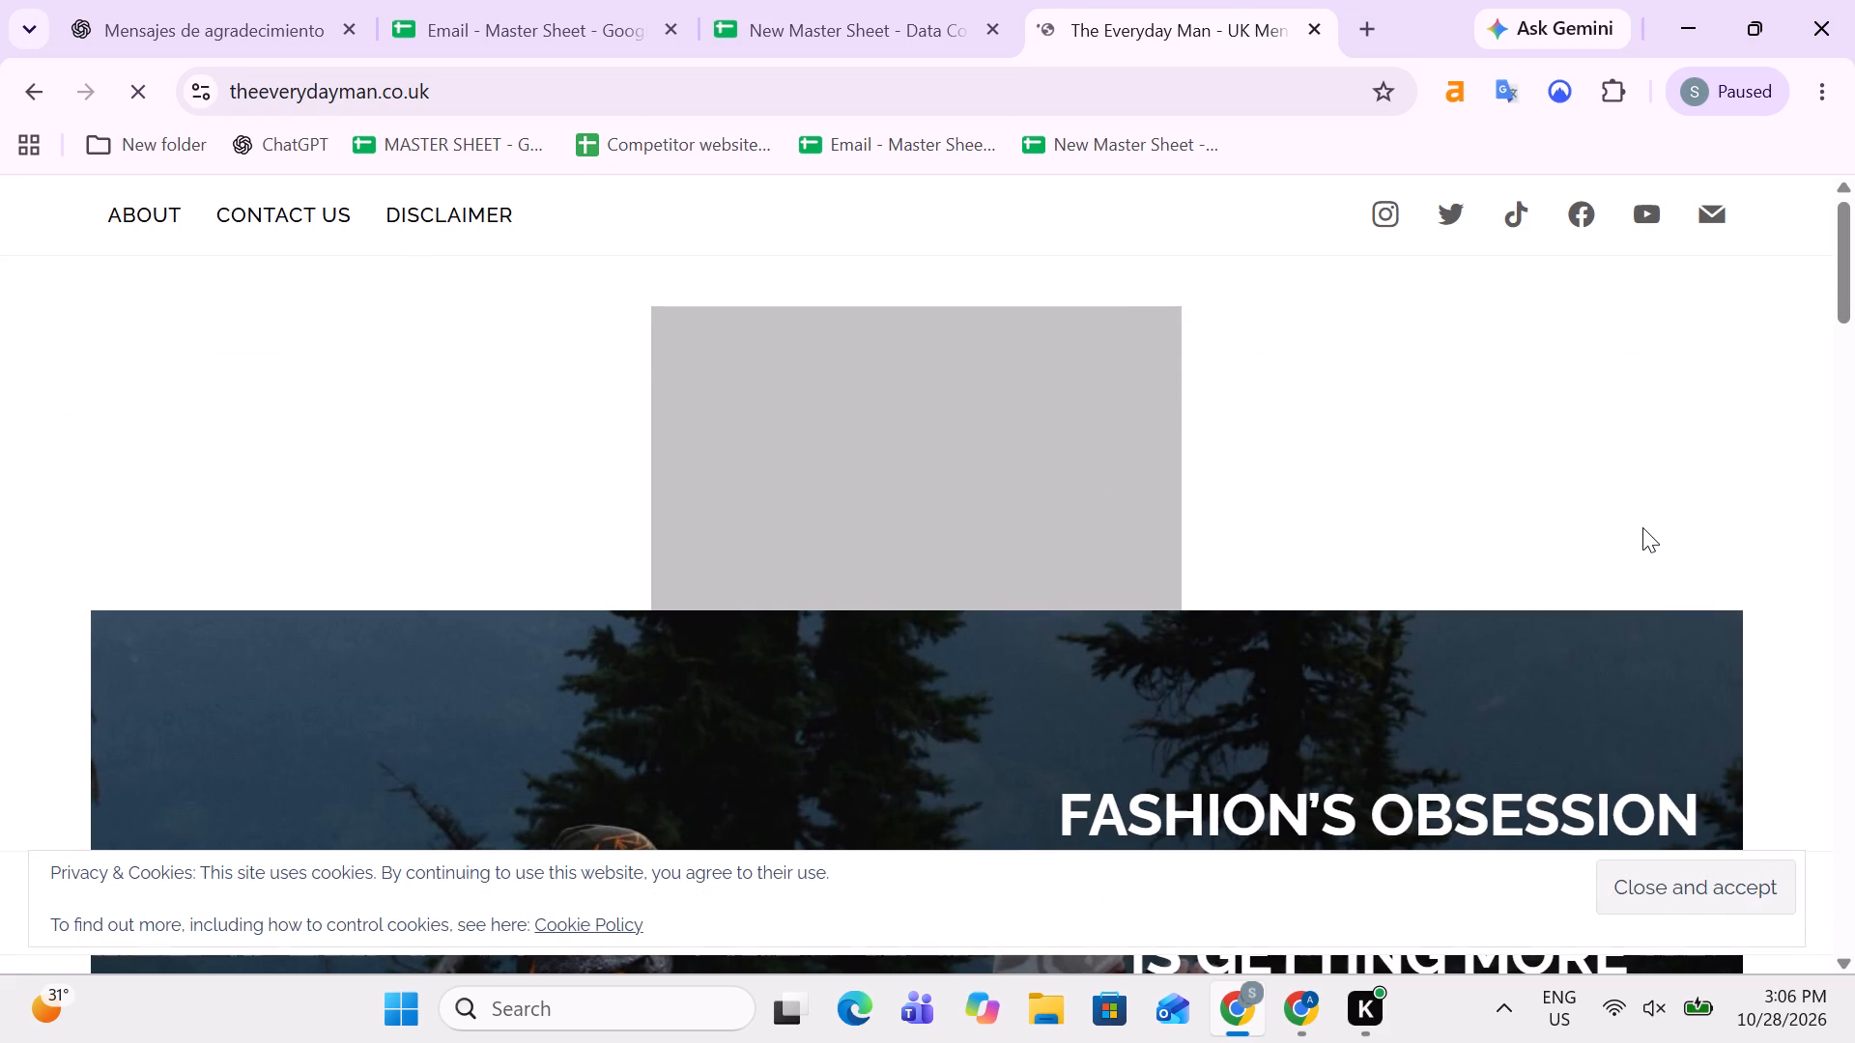
left_click(1709, 448)
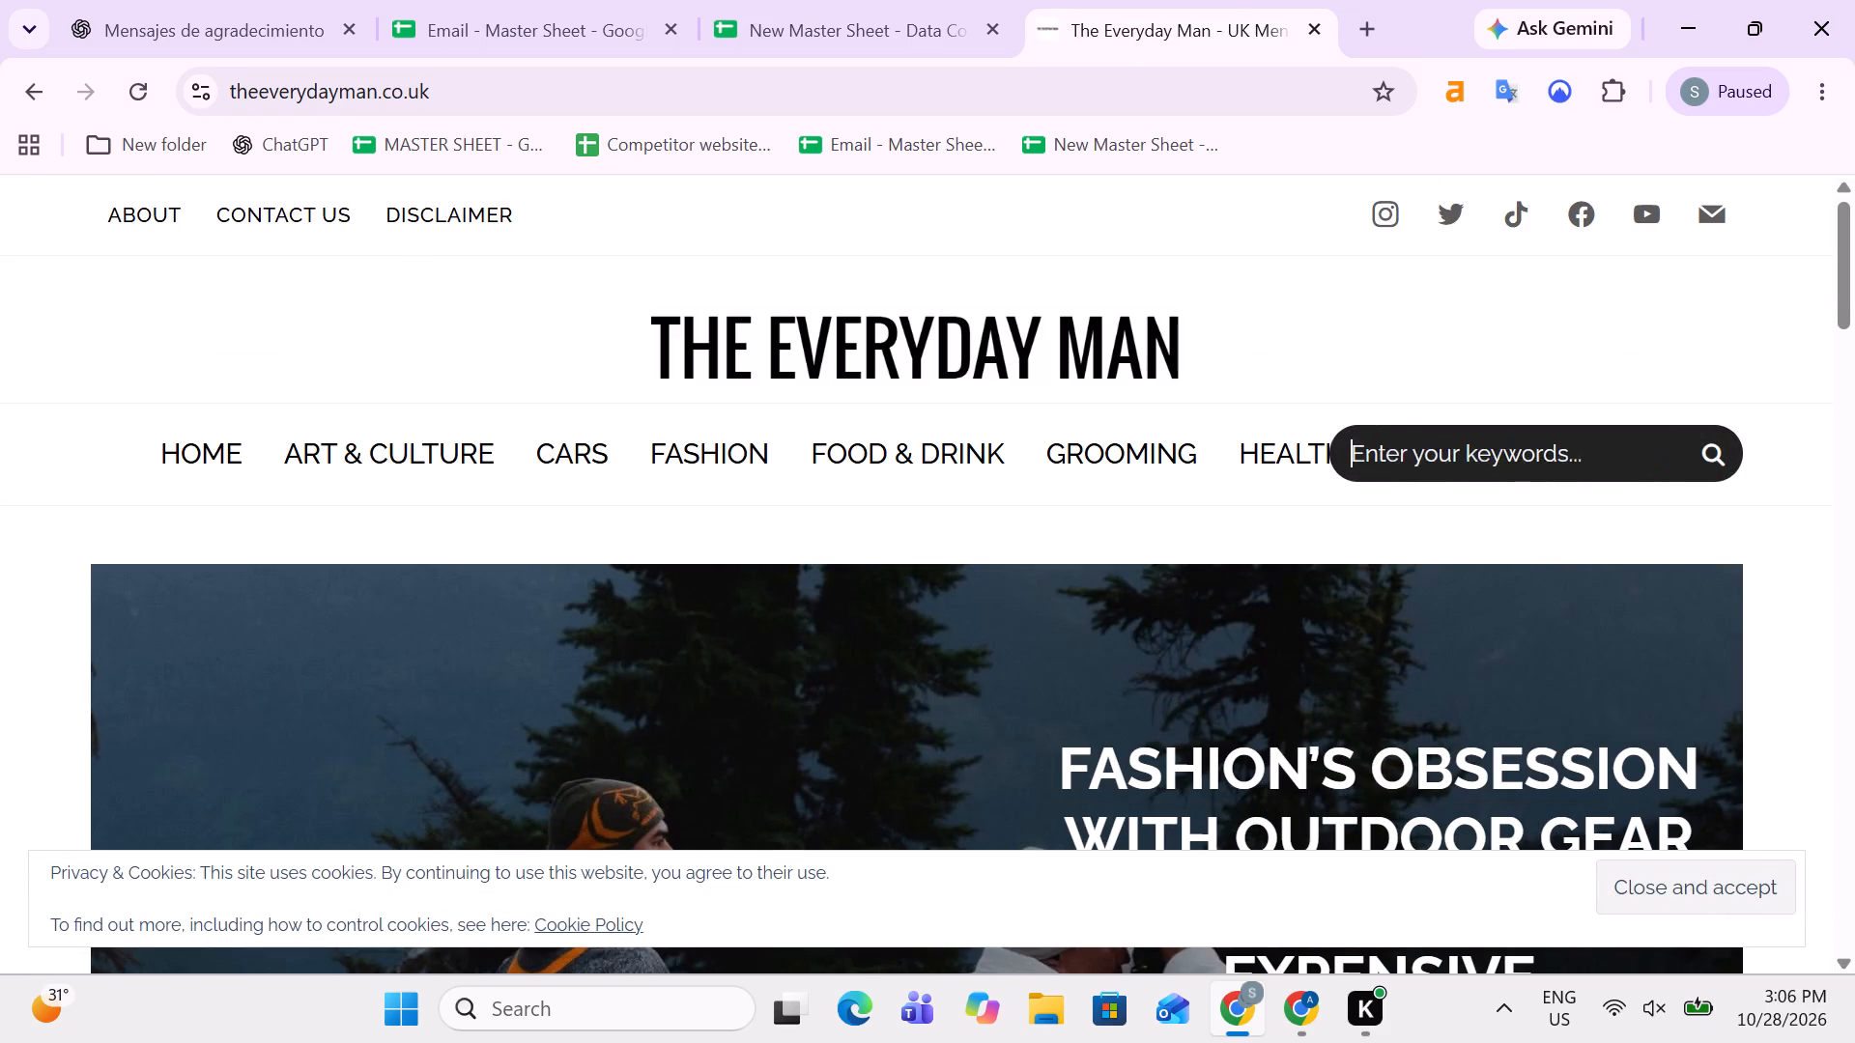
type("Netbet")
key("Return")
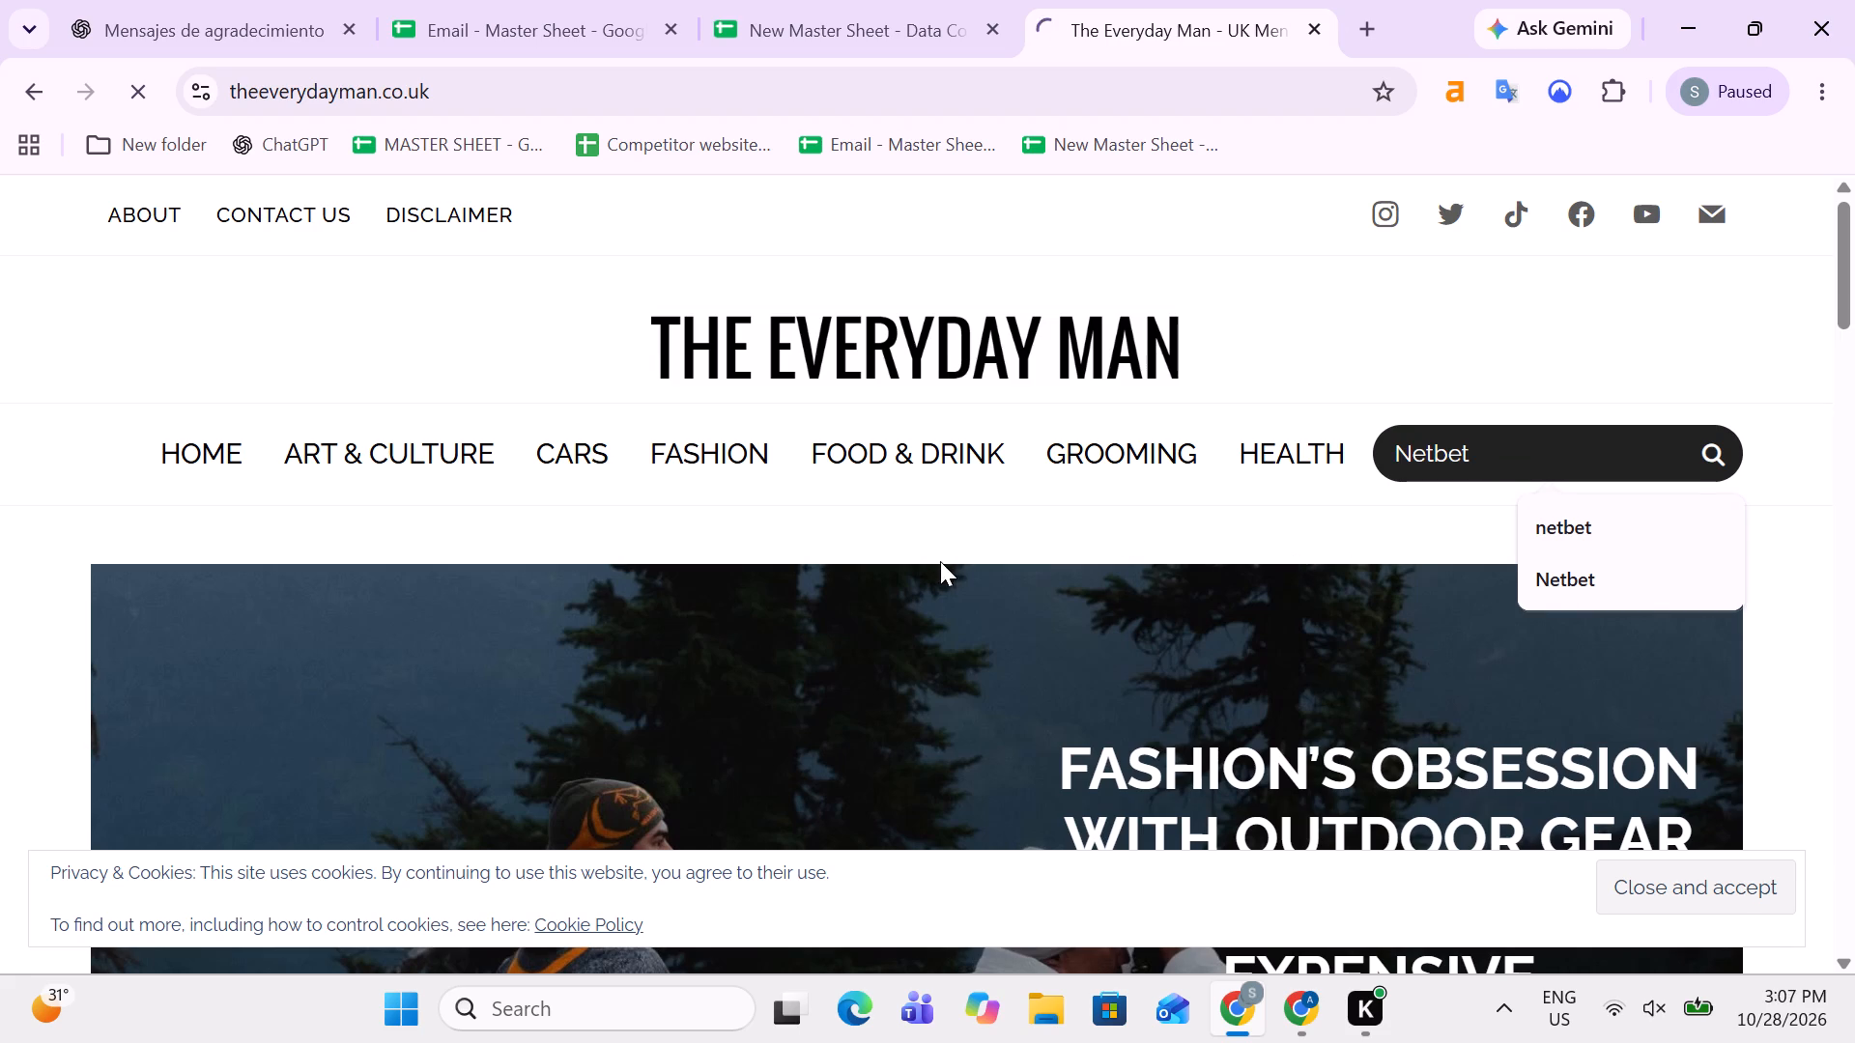
scroll(940, 561, "down", 1)
left_click(1318, 36)
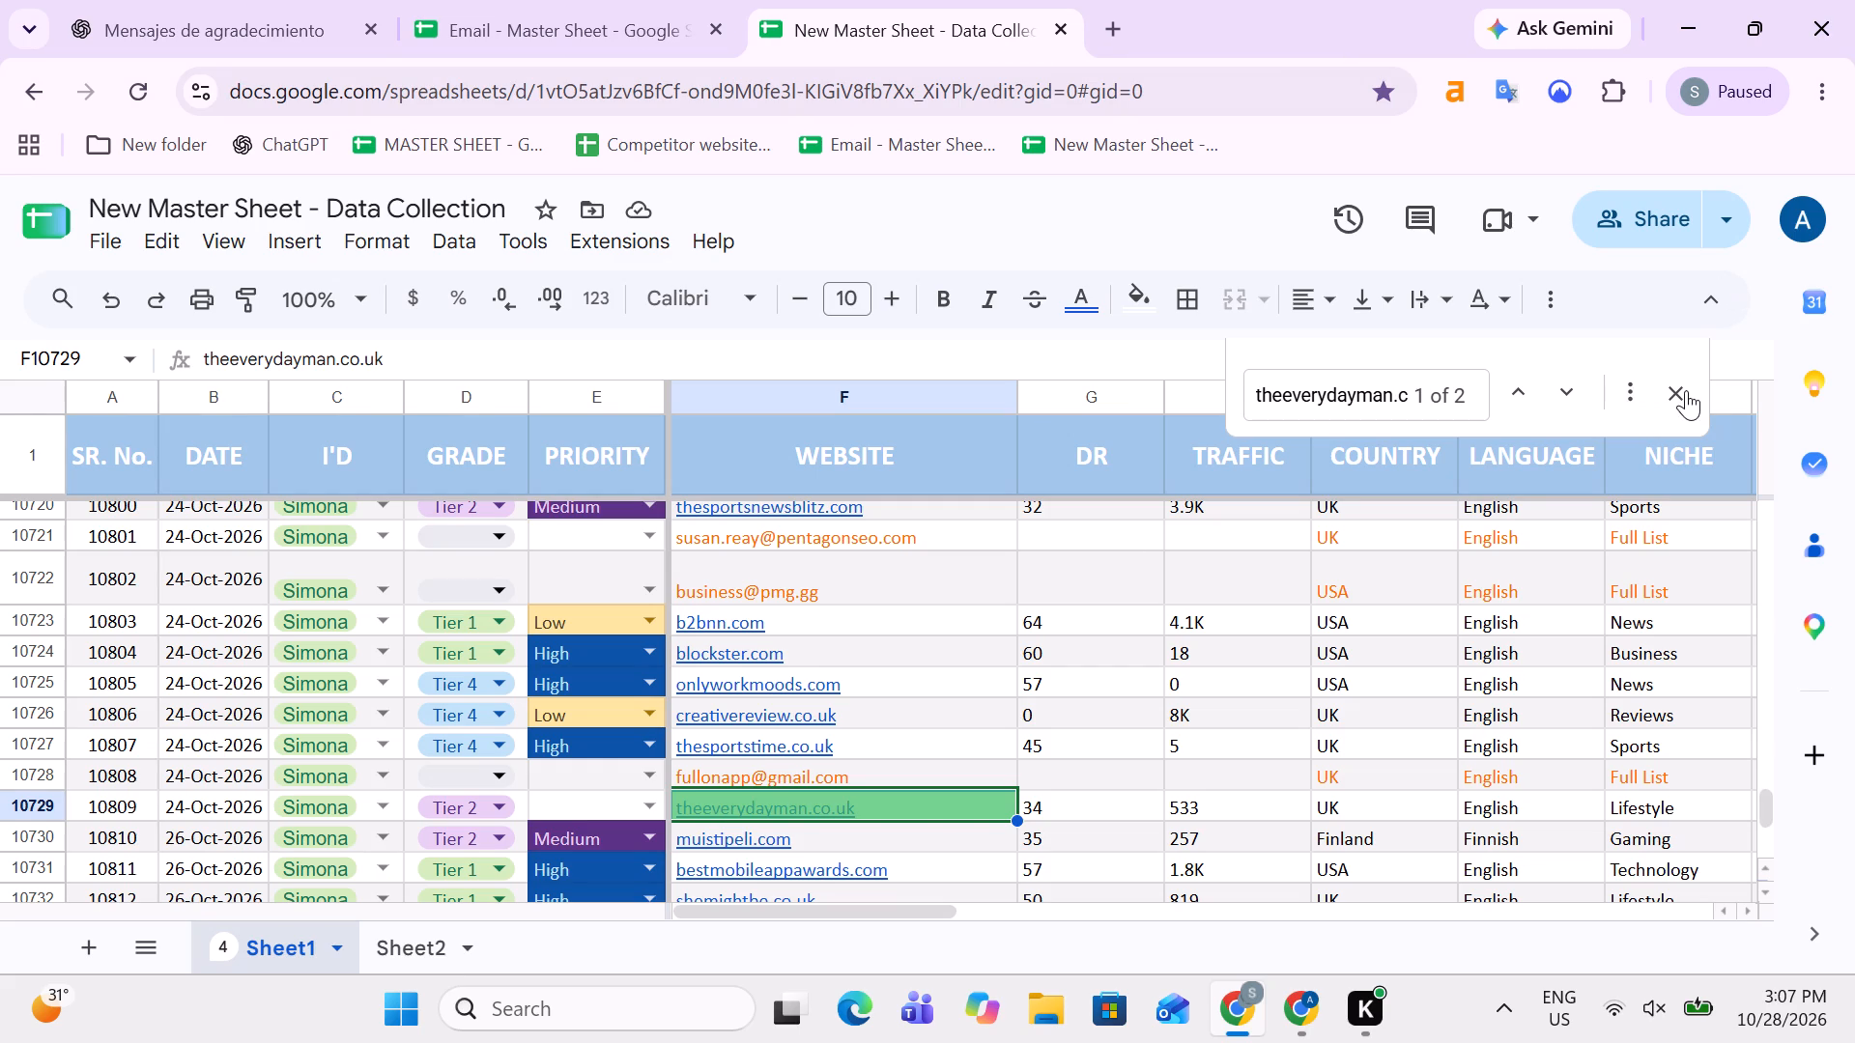
Close the sheet search and check the theeverydayman.co.uk row from its metrics through prices and link policy to website type.
left_click(1686, 390)
key("Right")
key("Right")
key("Right")
key("Right")
key("Right")
key("Right")
key("Right")
key("Right")
key("Right")
key("Right")
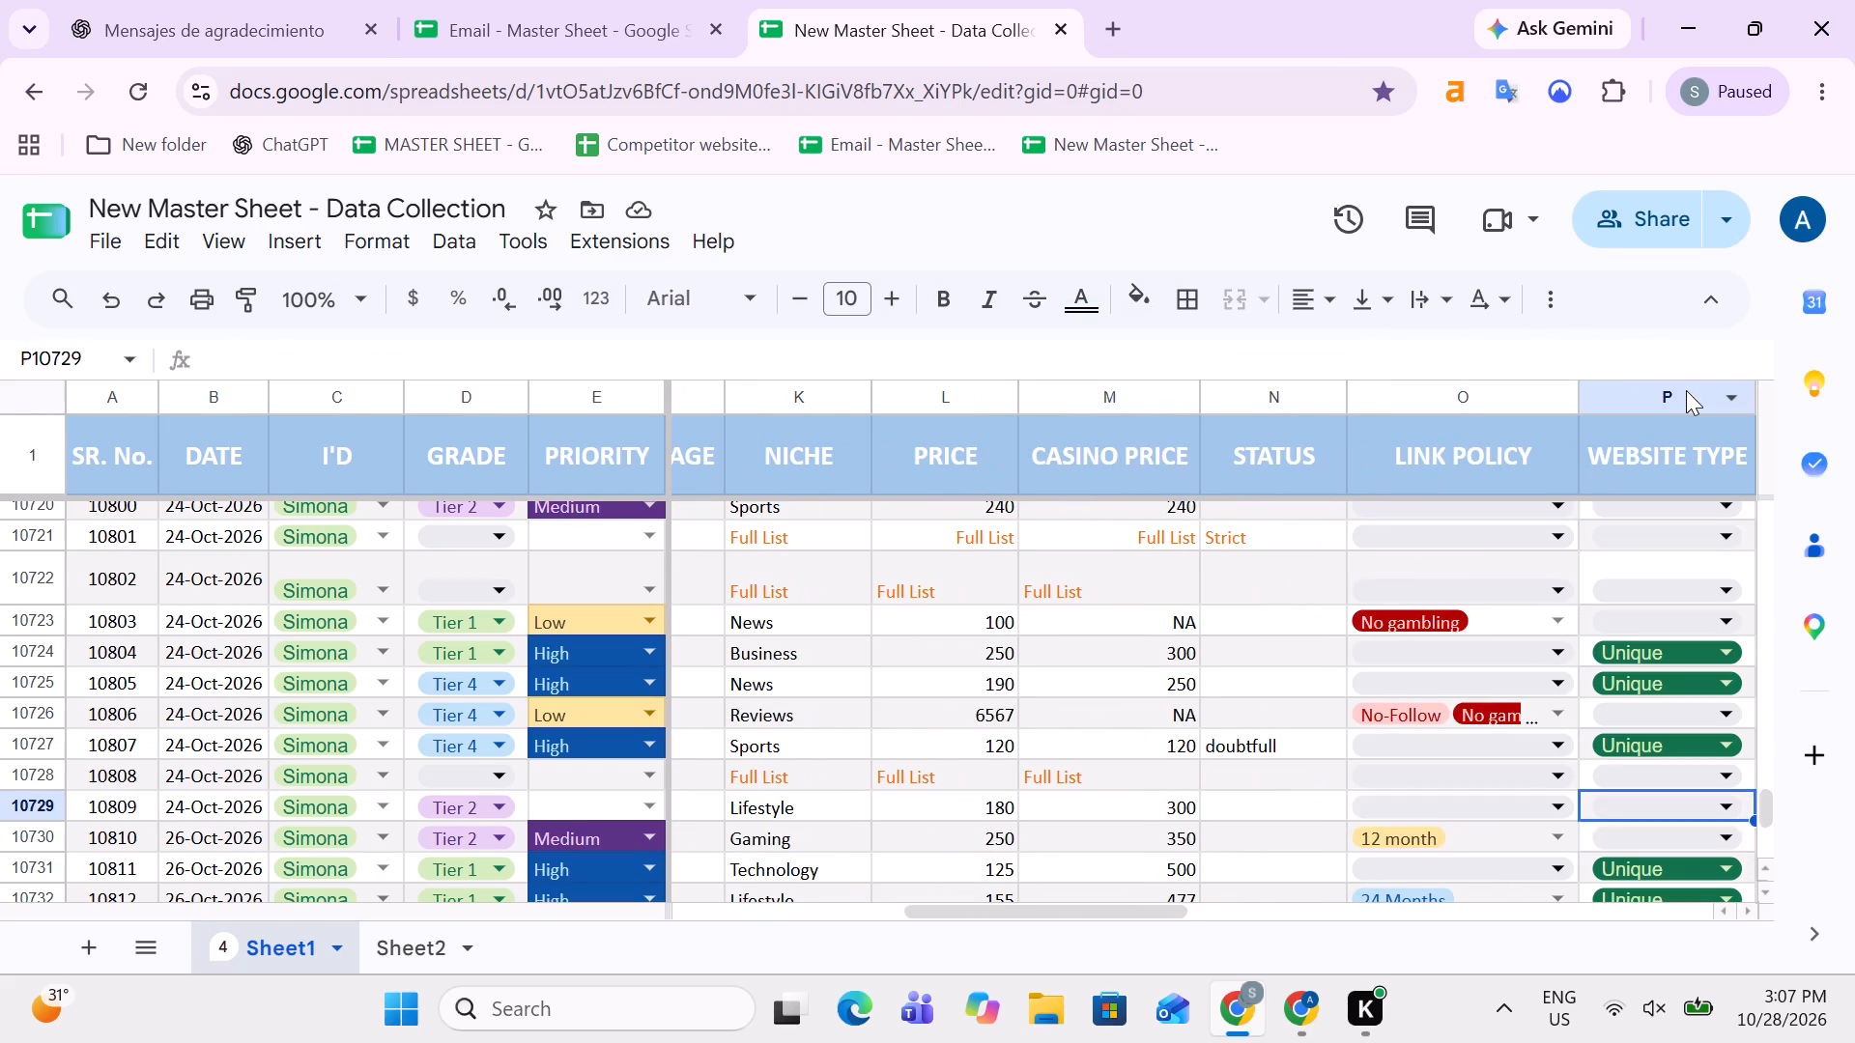
Set the priority of the theeverydayman.co.uk row to Medium.
key("Left")
key("Left")
key("Left")
key("Left")
key("Left")
key("Left")
key("Left")
key("Left")
key("Left")
key("Left")
key("Left")
key("Left")
key("Left")
key("Left")
key("Left")
key("Right")
key("Right")
key("Right")
key("Right")
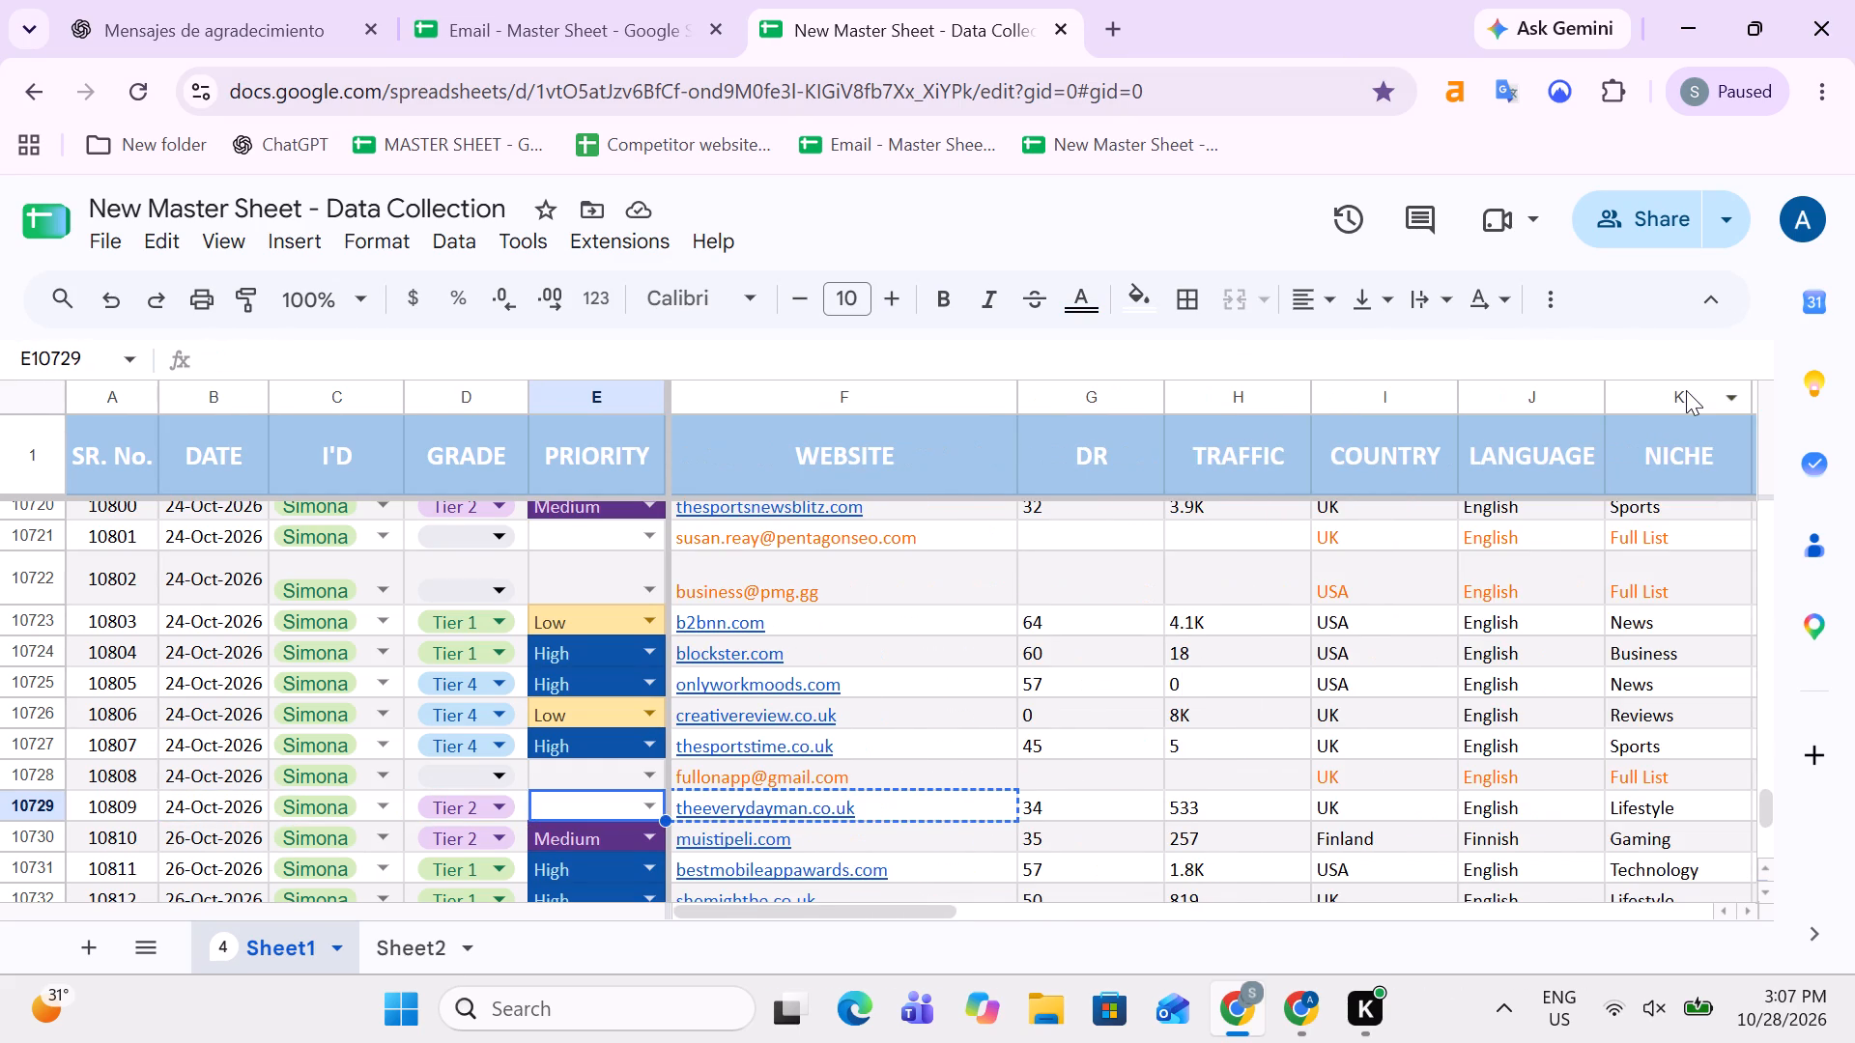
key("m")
key("Down")
key("Return")
Go to the last filled entry in the website column of the New Master Sheet.
key("Up")
key("Right")
key("ctrl+Down")
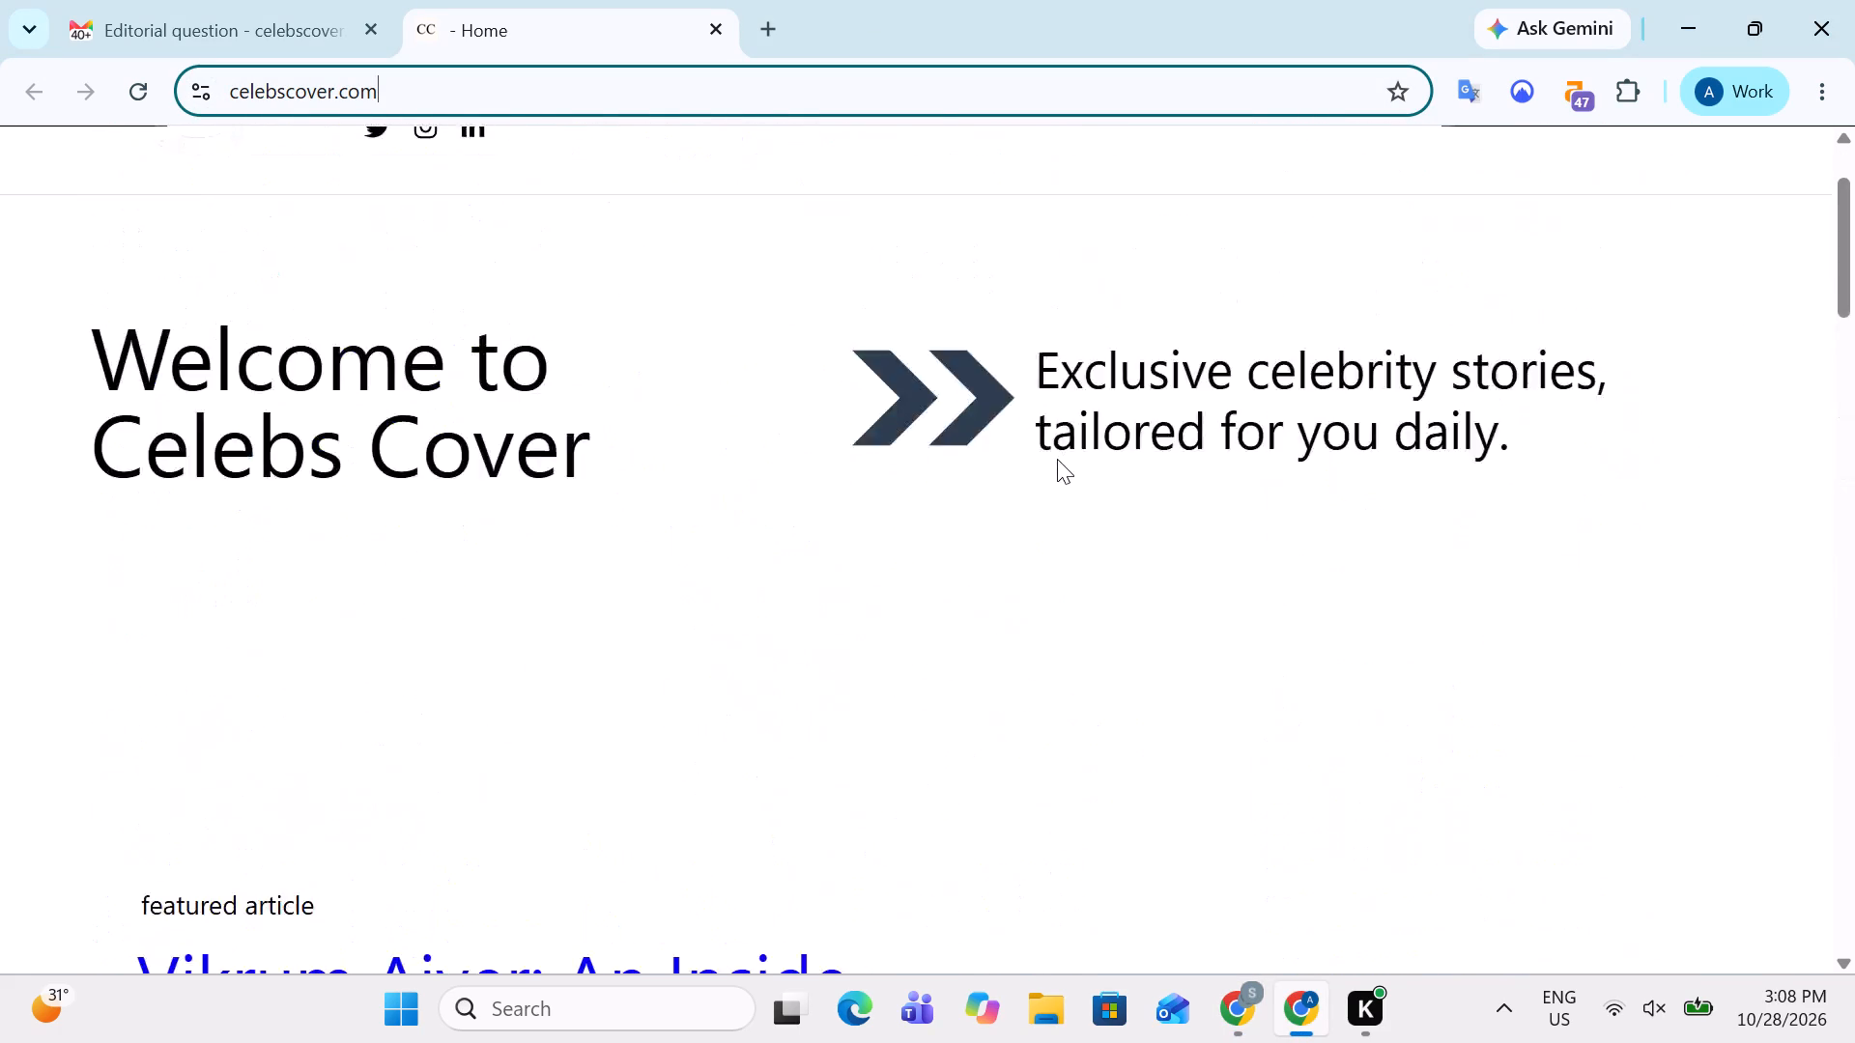
scroll(1057, 459, "up", 5)
left_click(1571, 104)
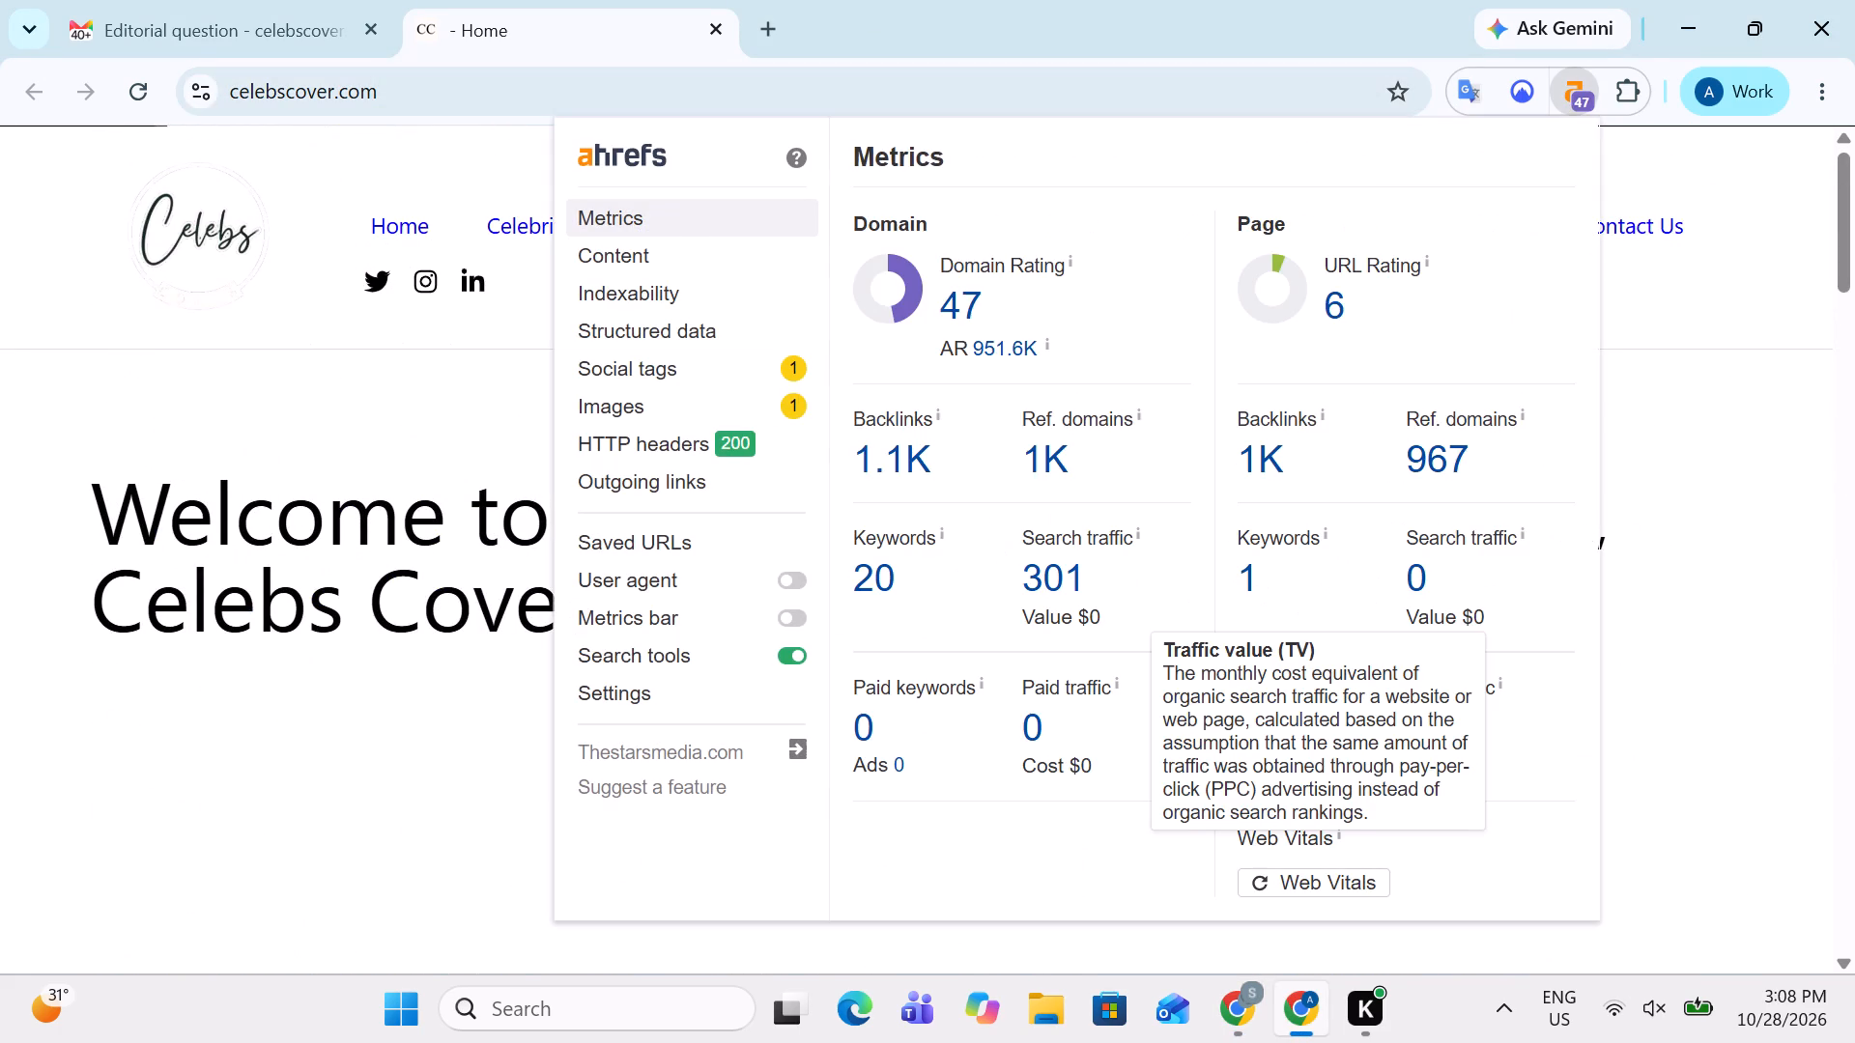
Fill in the celebscover.com row with DR 47, traffic 301, country USA and language English.
key("alt+Tab")
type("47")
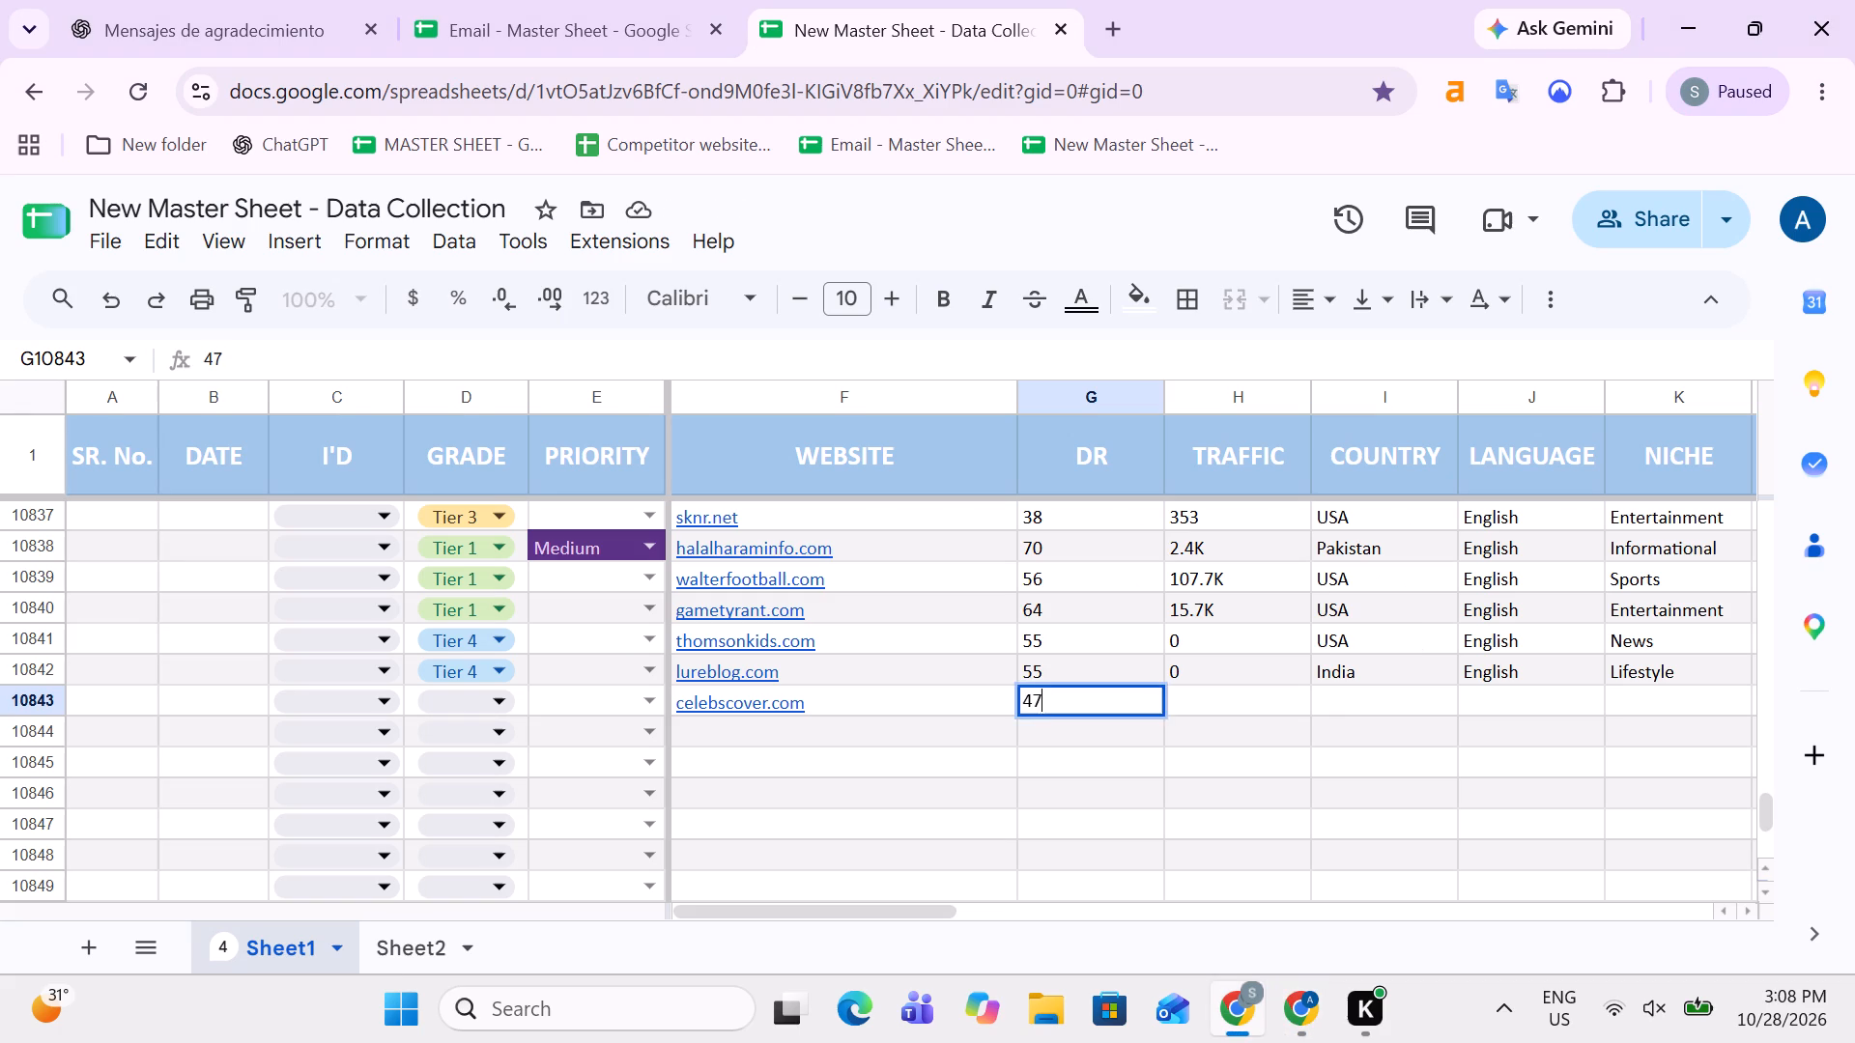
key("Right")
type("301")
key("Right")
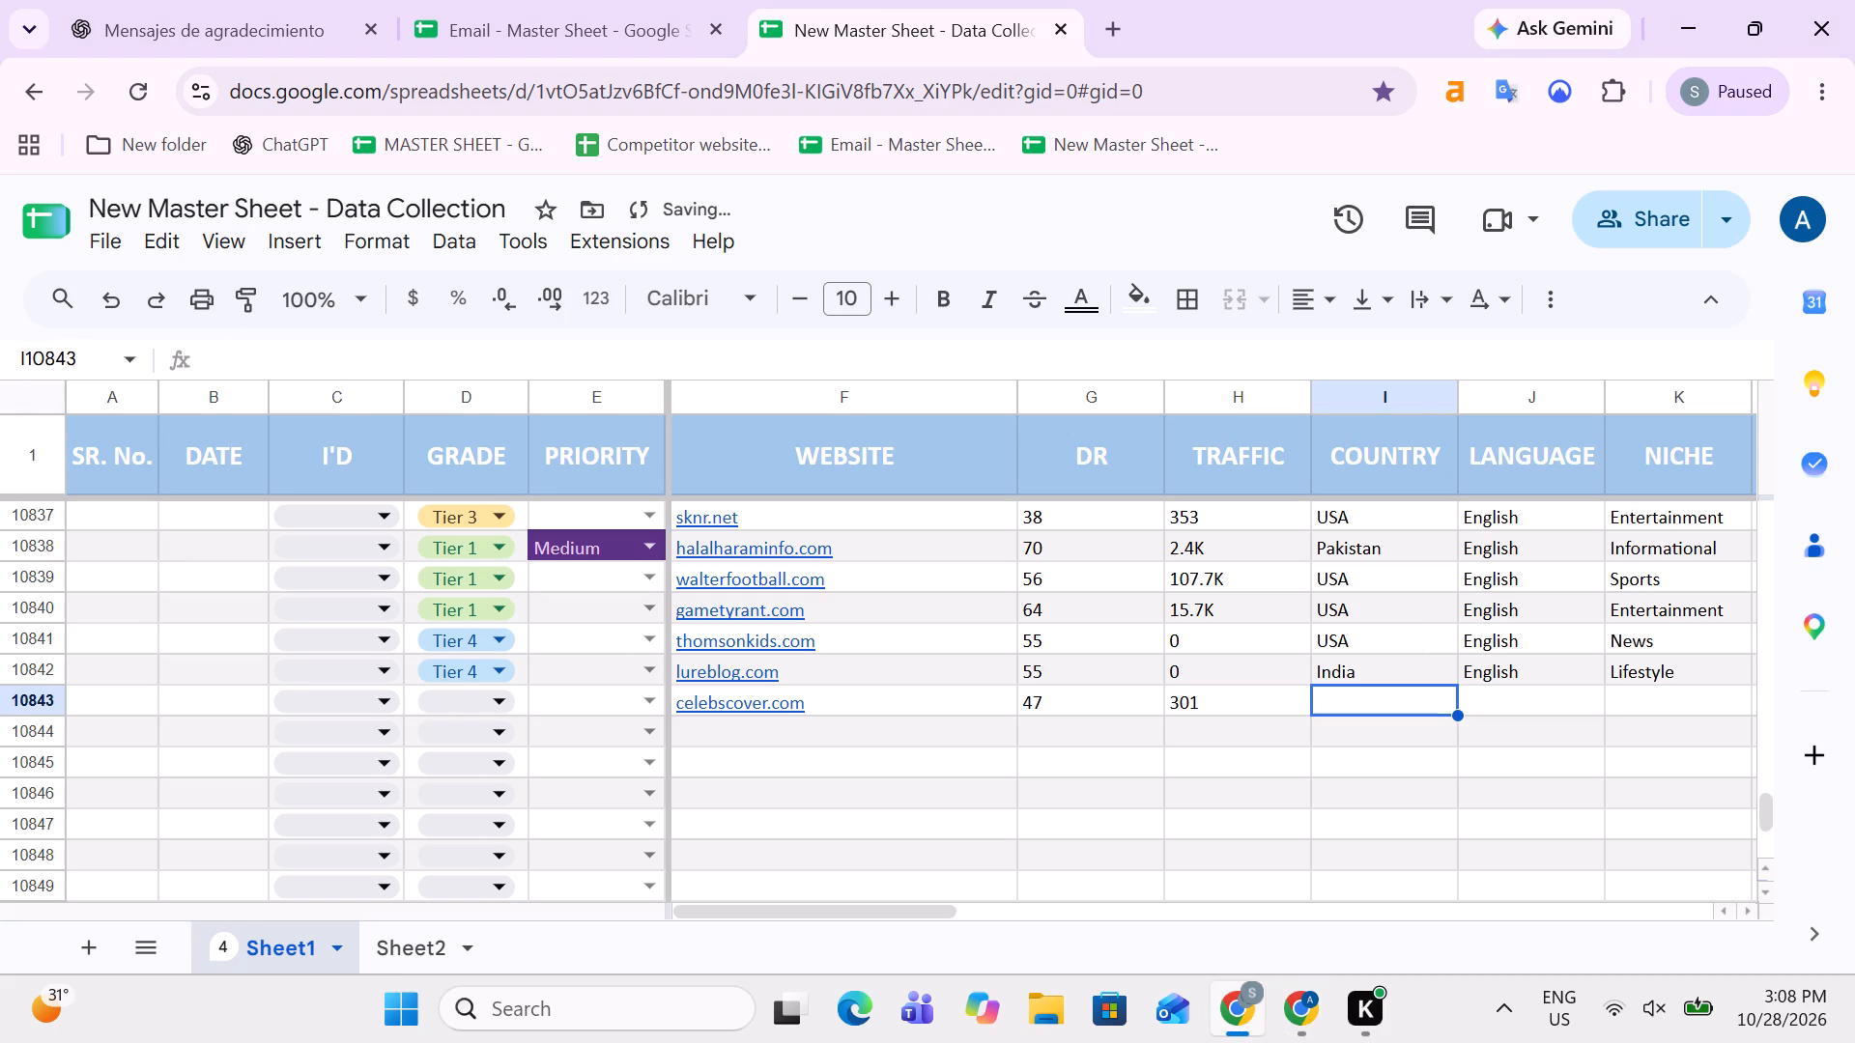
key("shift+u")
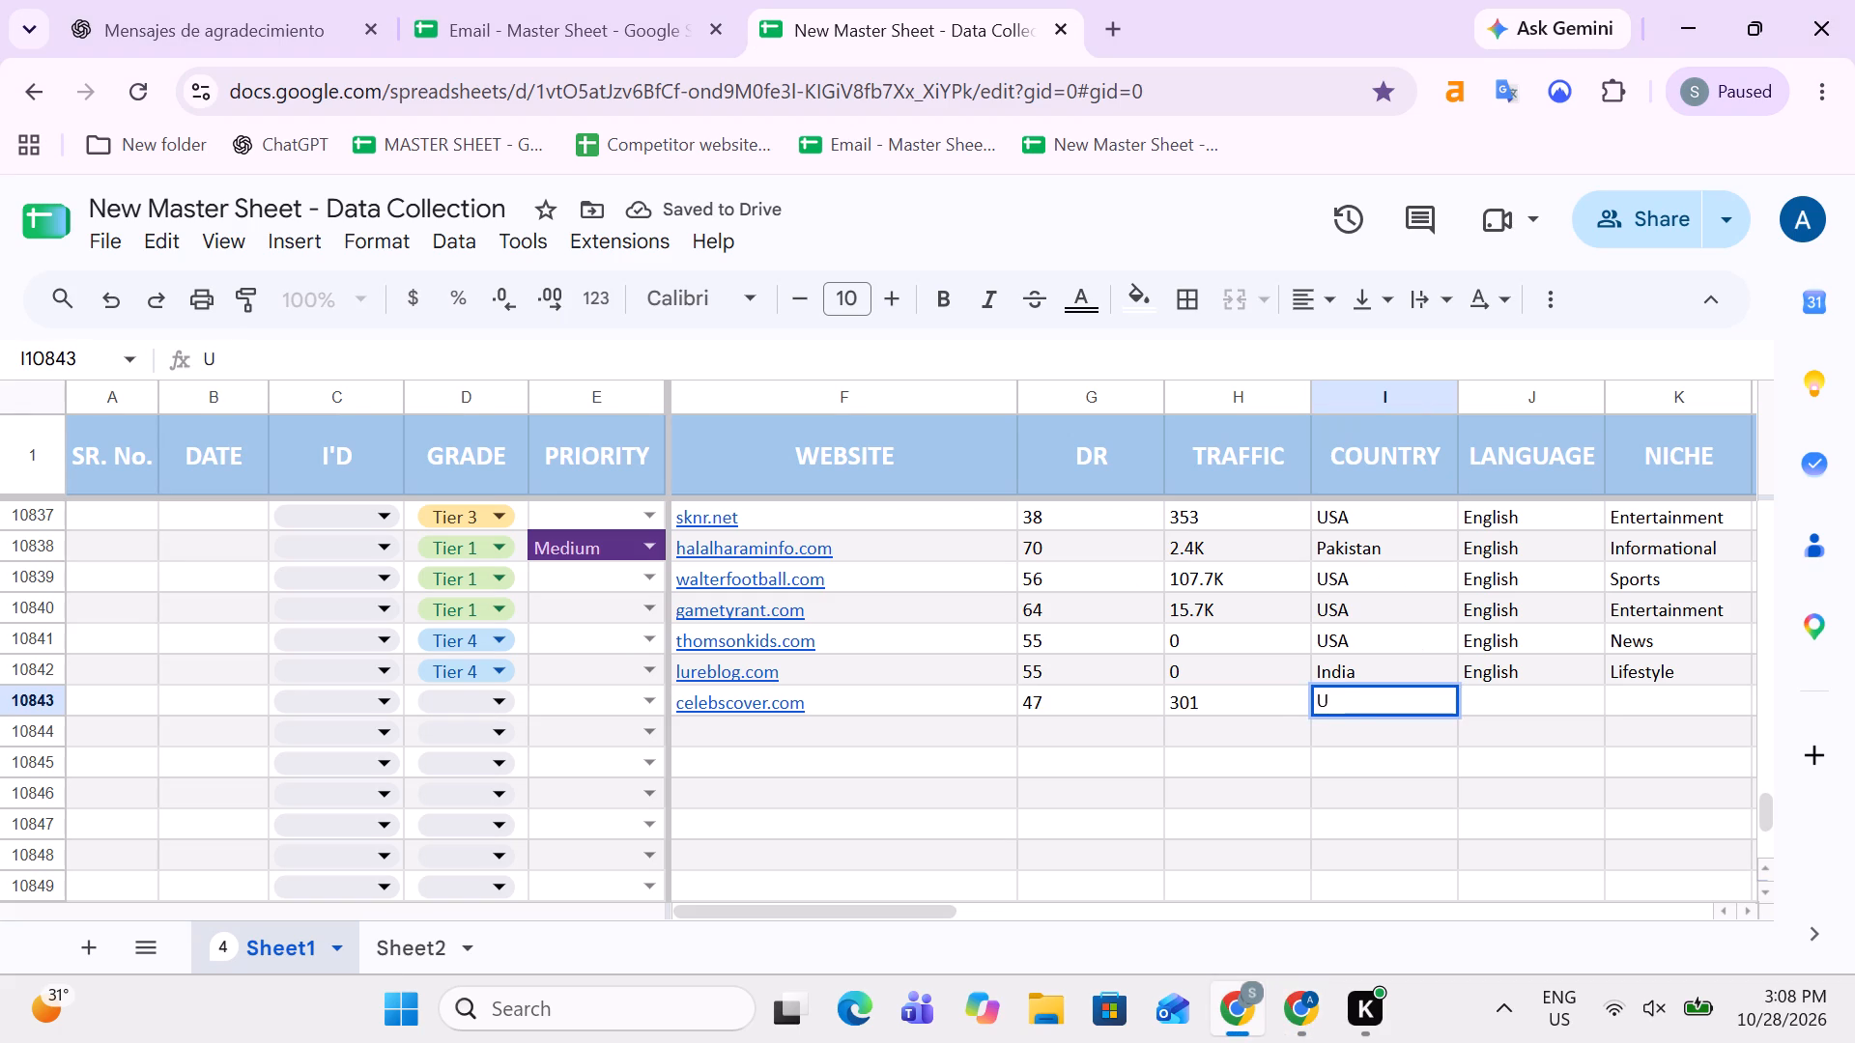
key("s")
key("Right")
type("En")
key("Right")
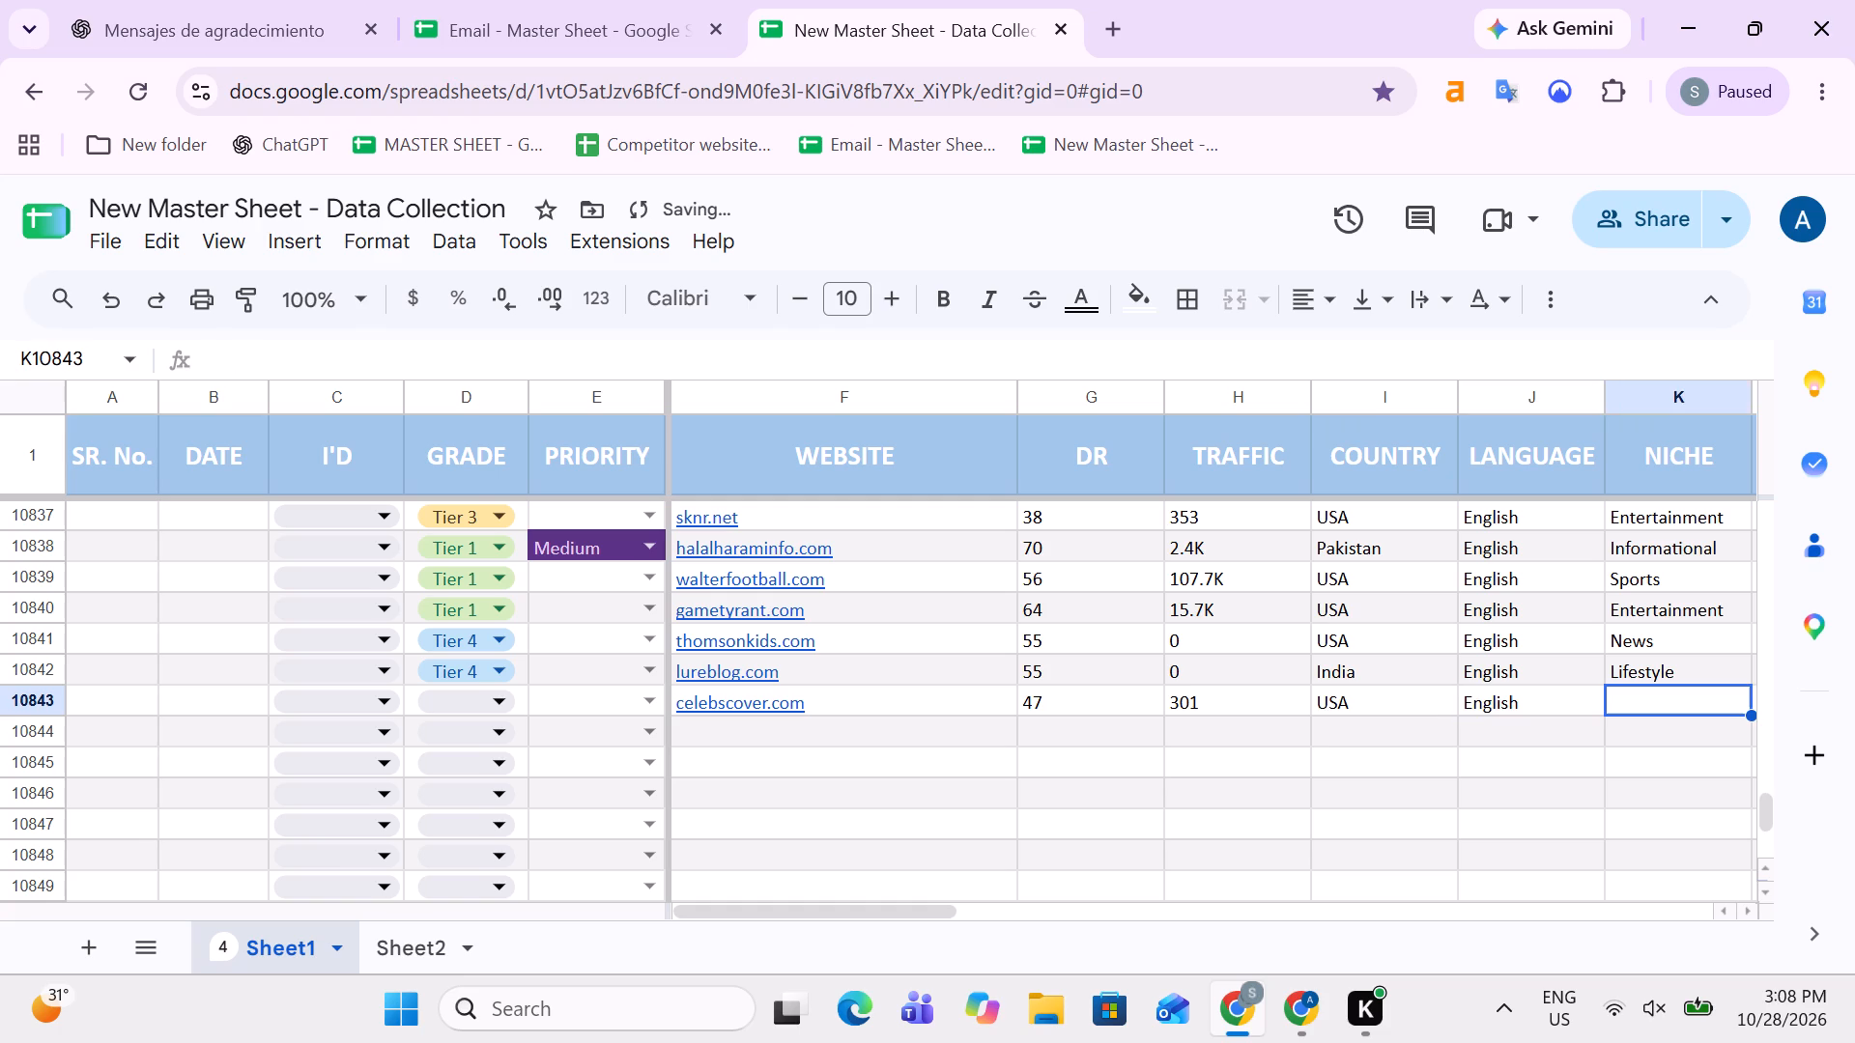
Examine the Celebs Cover homepage from header to footer for its niche and origin, close it and return to the email reply.
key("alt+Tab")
left_click(0, 452)
scroll(756, 594, "up", 2)
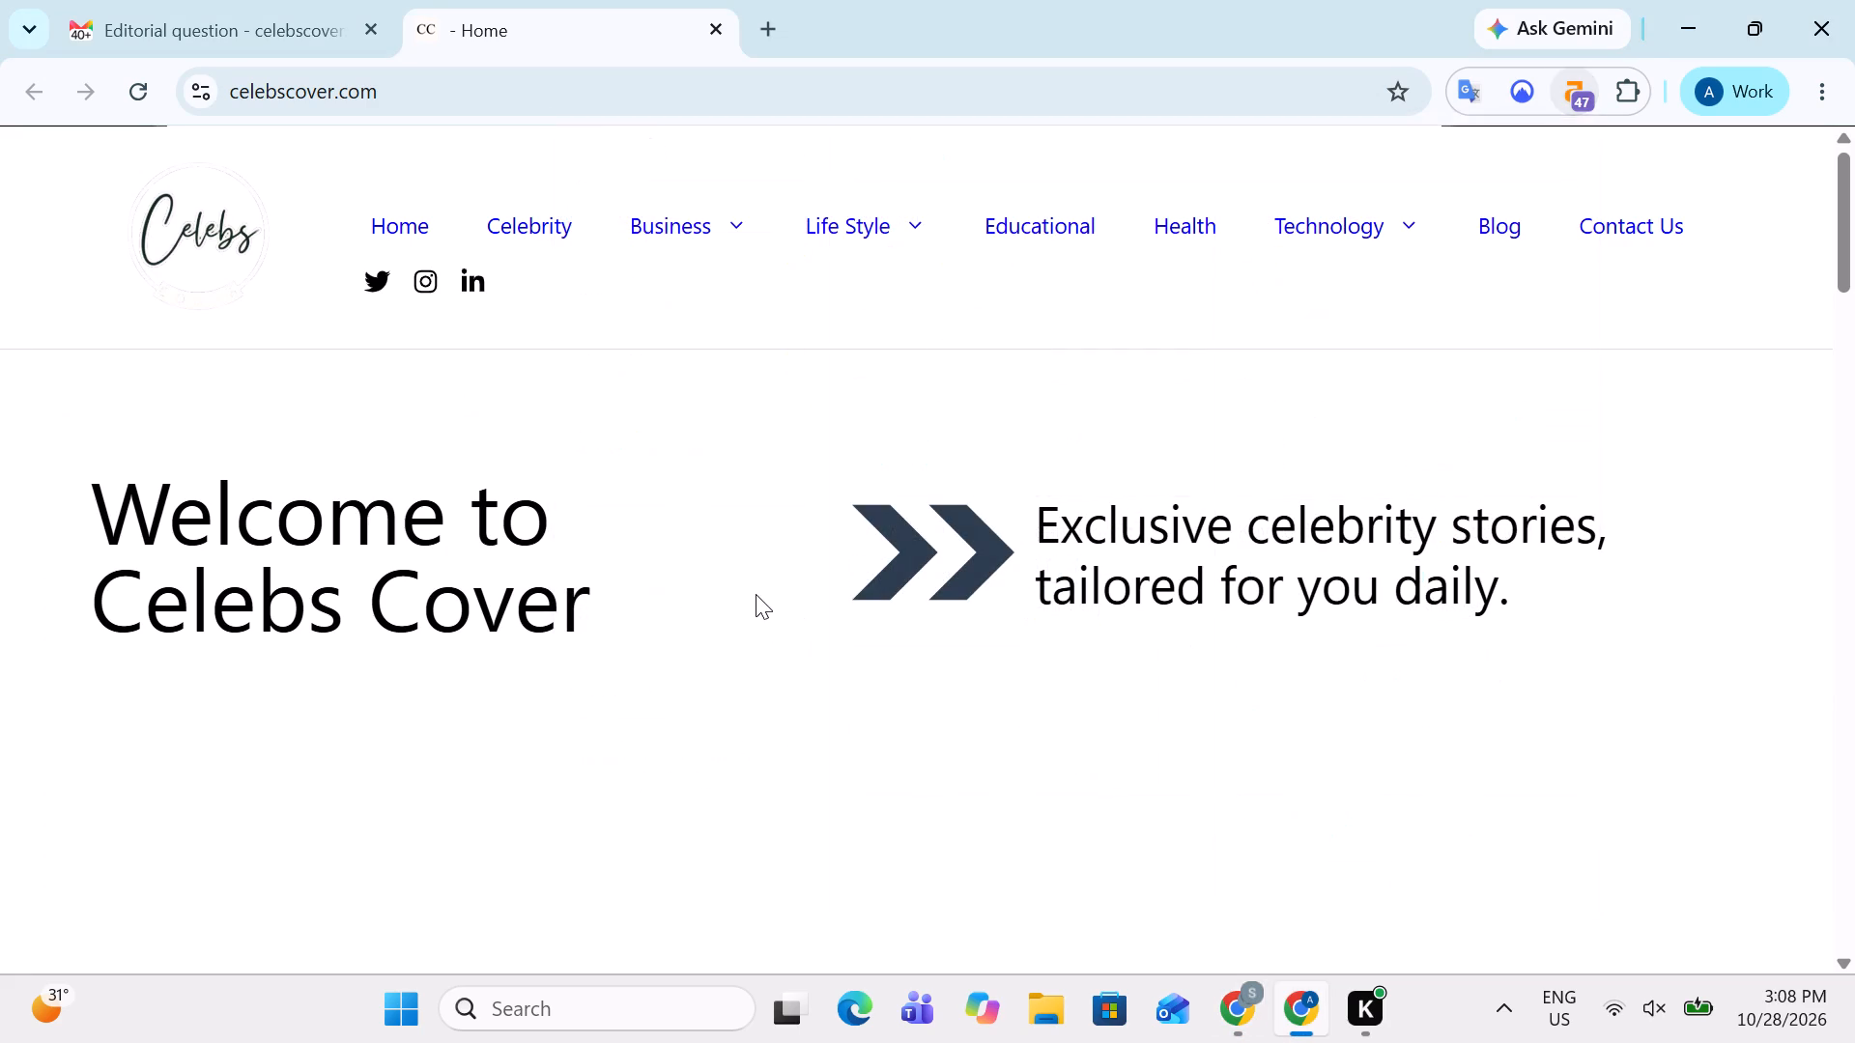
scroll(756, 594, "up", 8)
scroll(1184, 503, "down", 4)
scroll(1205, 611, "down", 7)
scroll(1213, 630, "up", 20)
scroll(1213, 630, "up", 3)
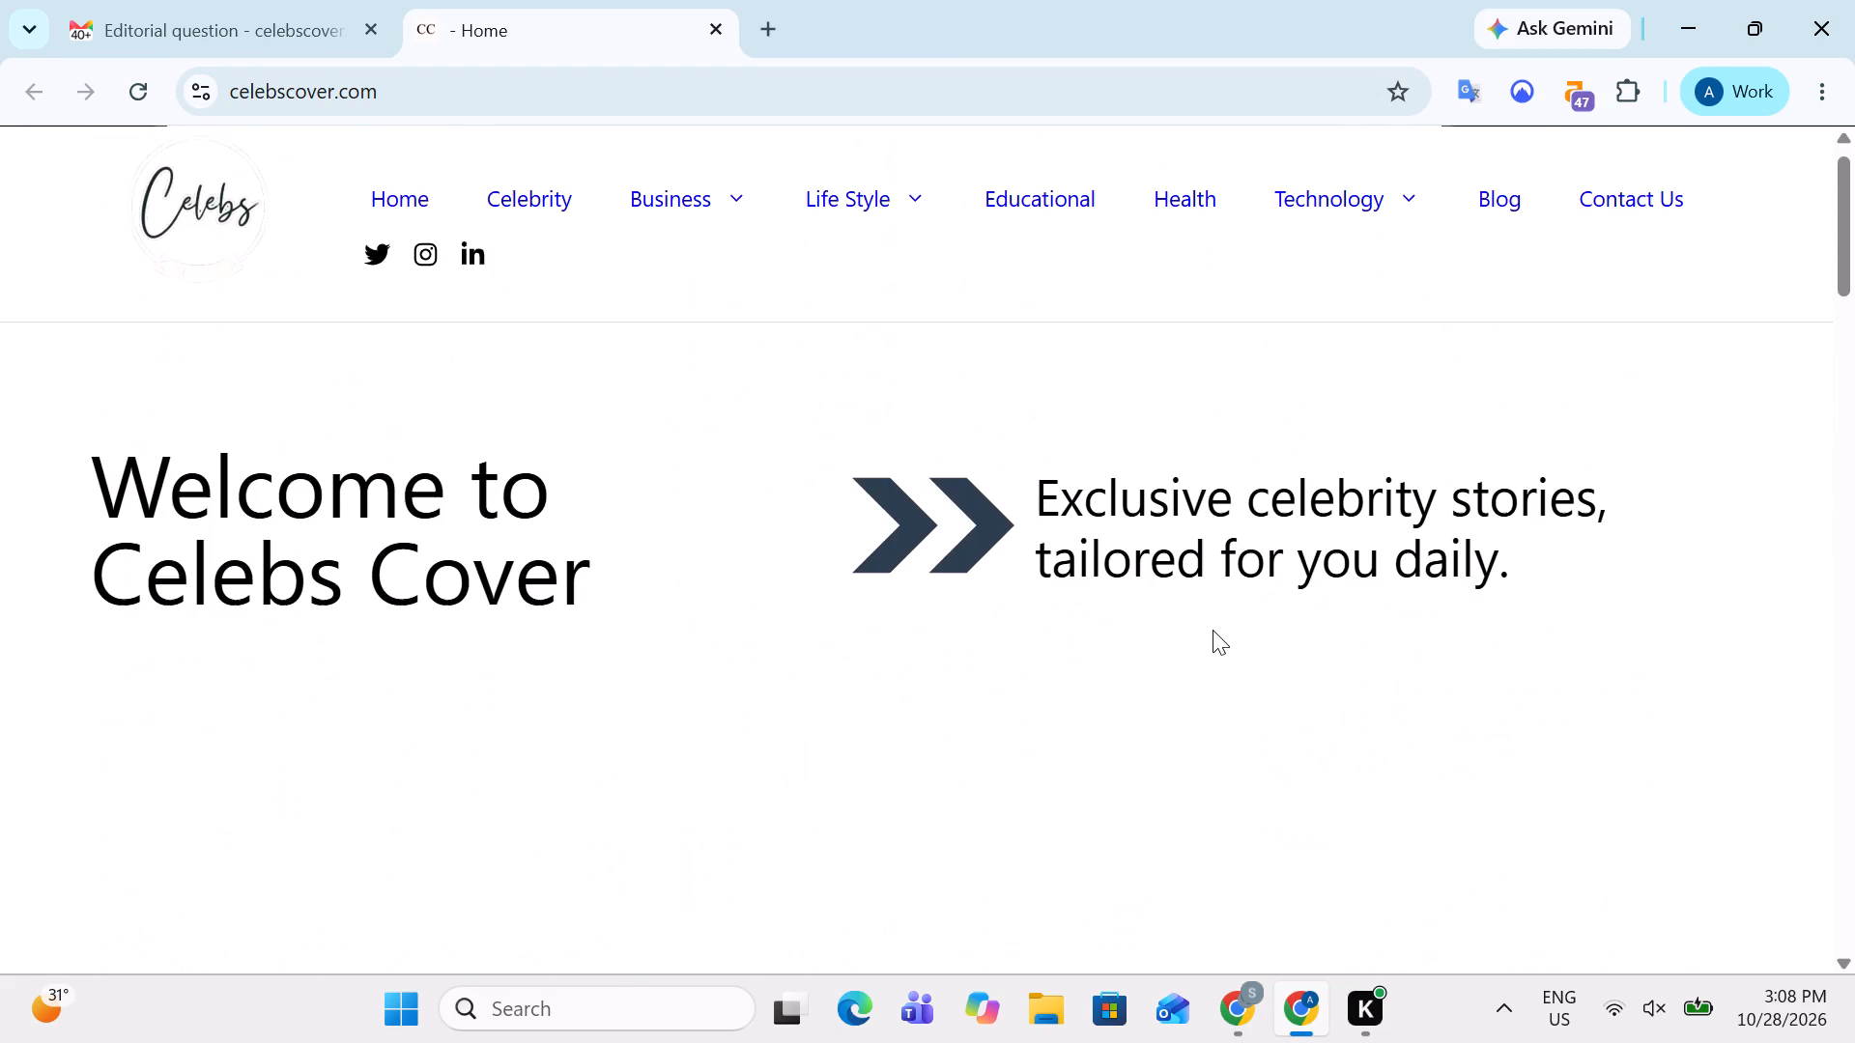
scroll(680, 481, "down", 20)
scroll(680, 481, "down", 8)
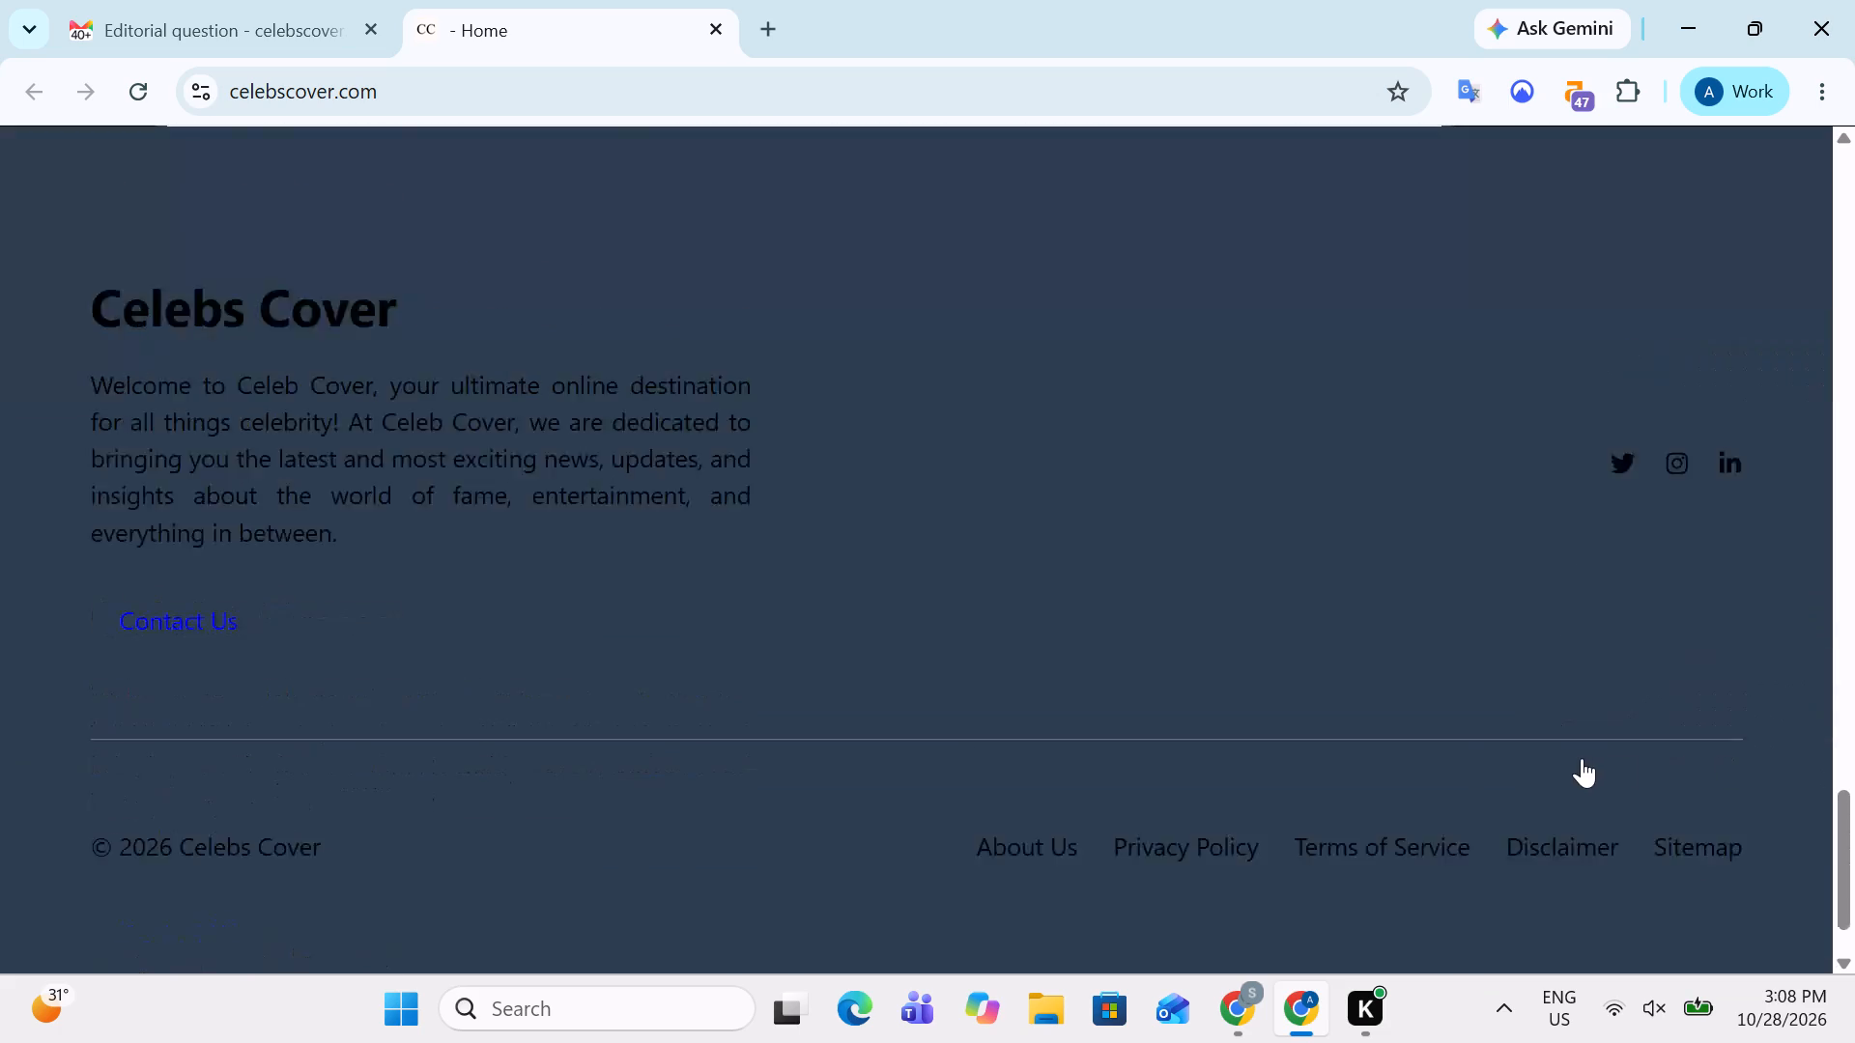
scroll(1582, 758, "down", 9)
scroll(700, 641, "up", 20)
scroll(700, 641, "up", 9)
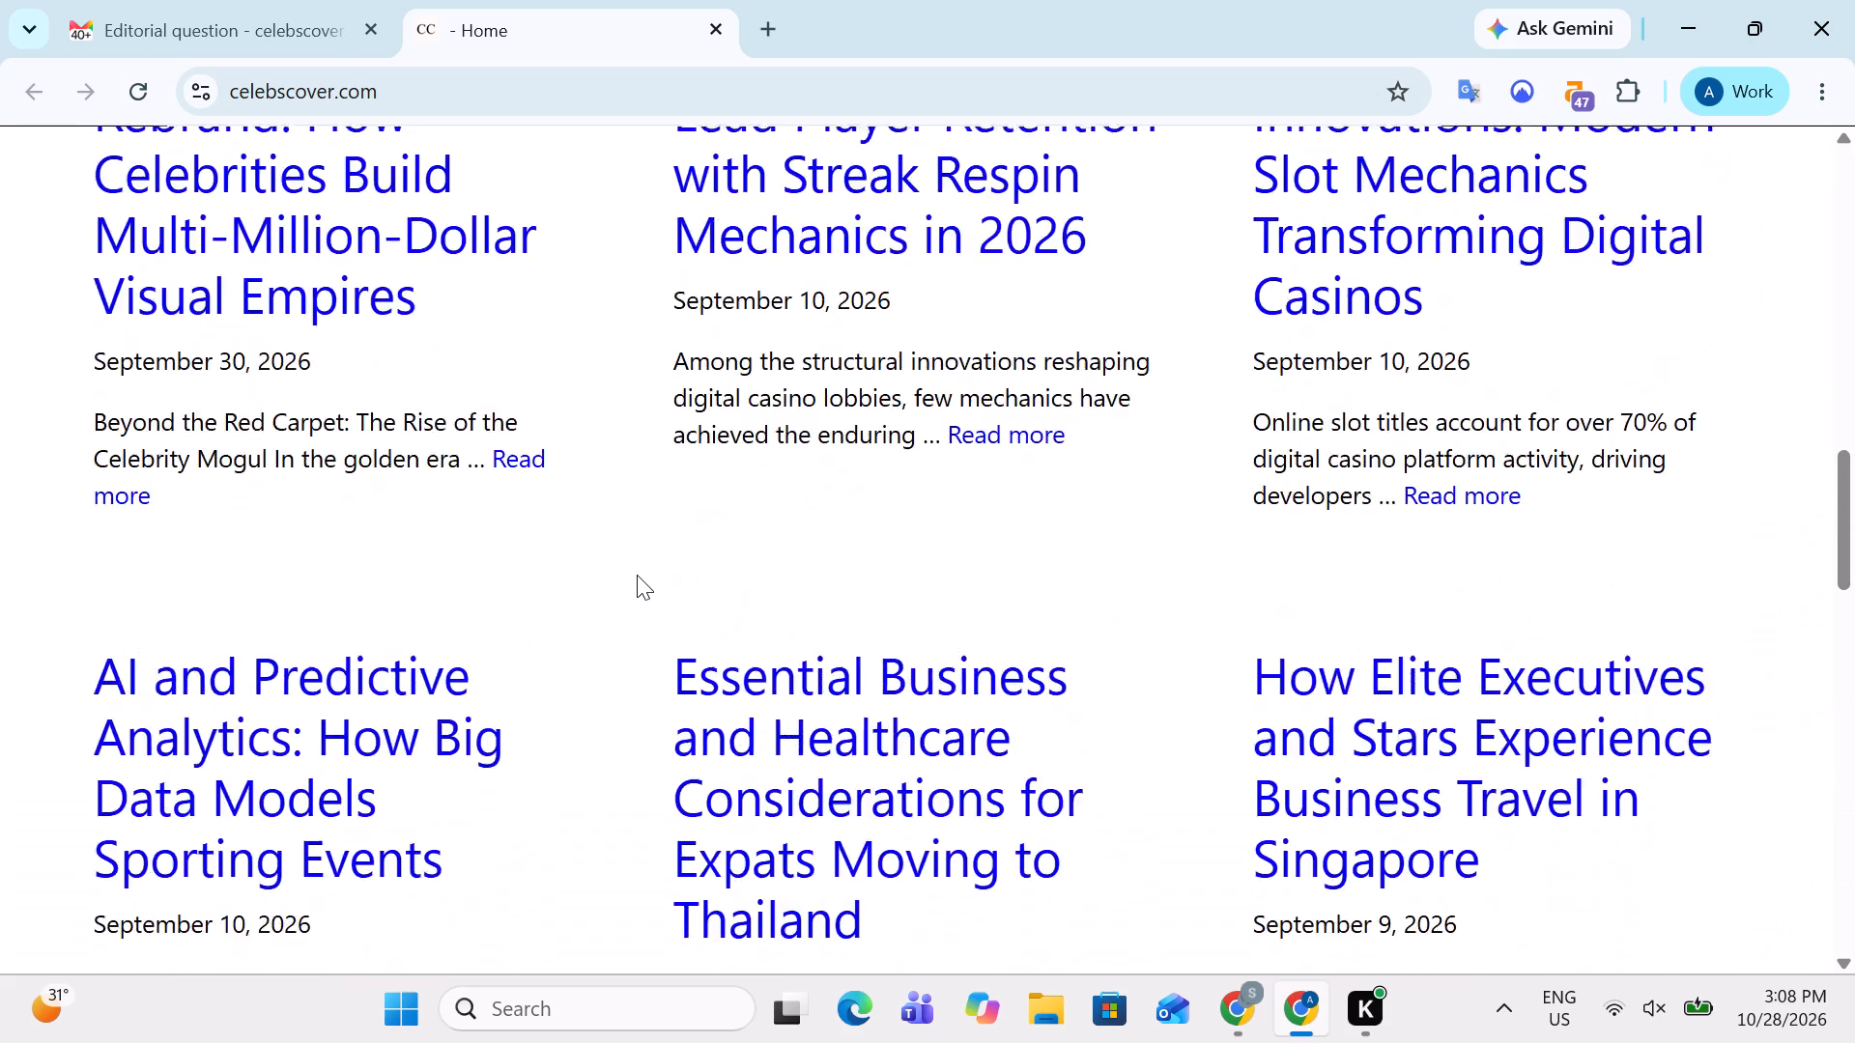
scroll(637, 575, "up", 18)
left_click(722, 23)
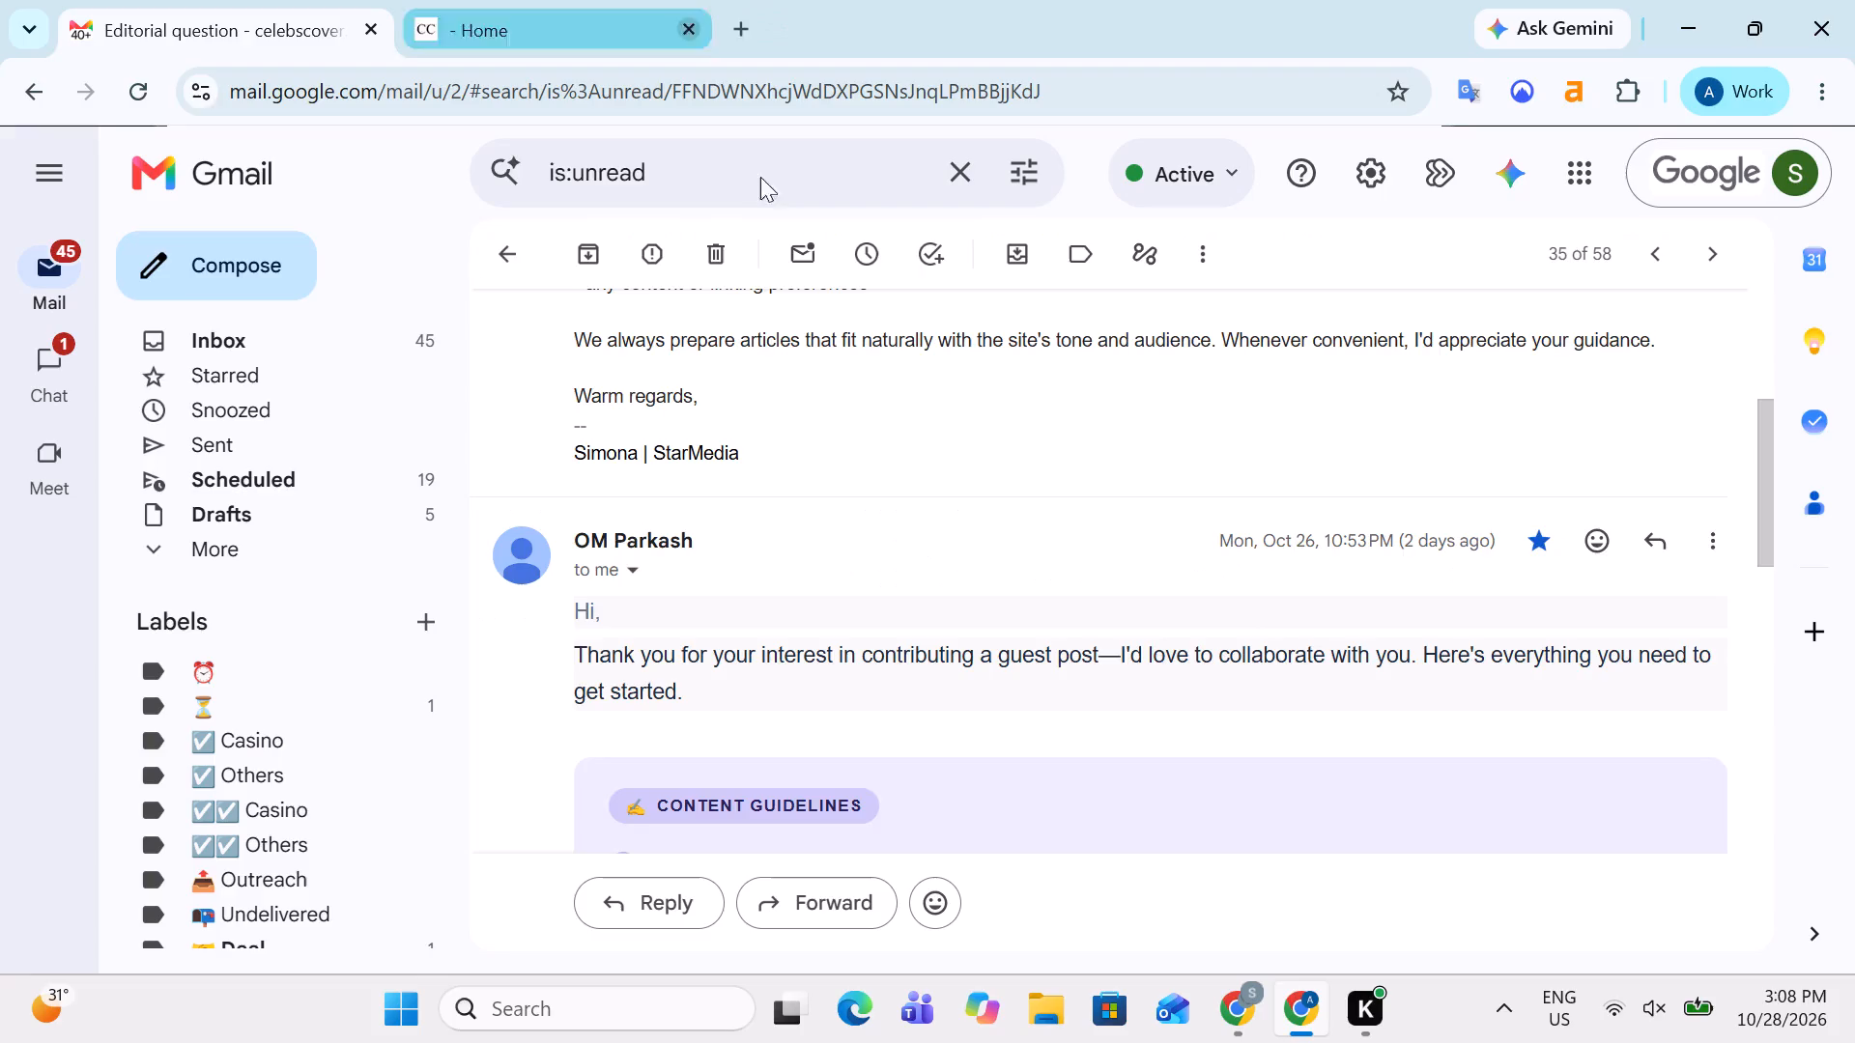
scroll(978, 543, "up", 5)
scroll(963, 598, "down", 4)
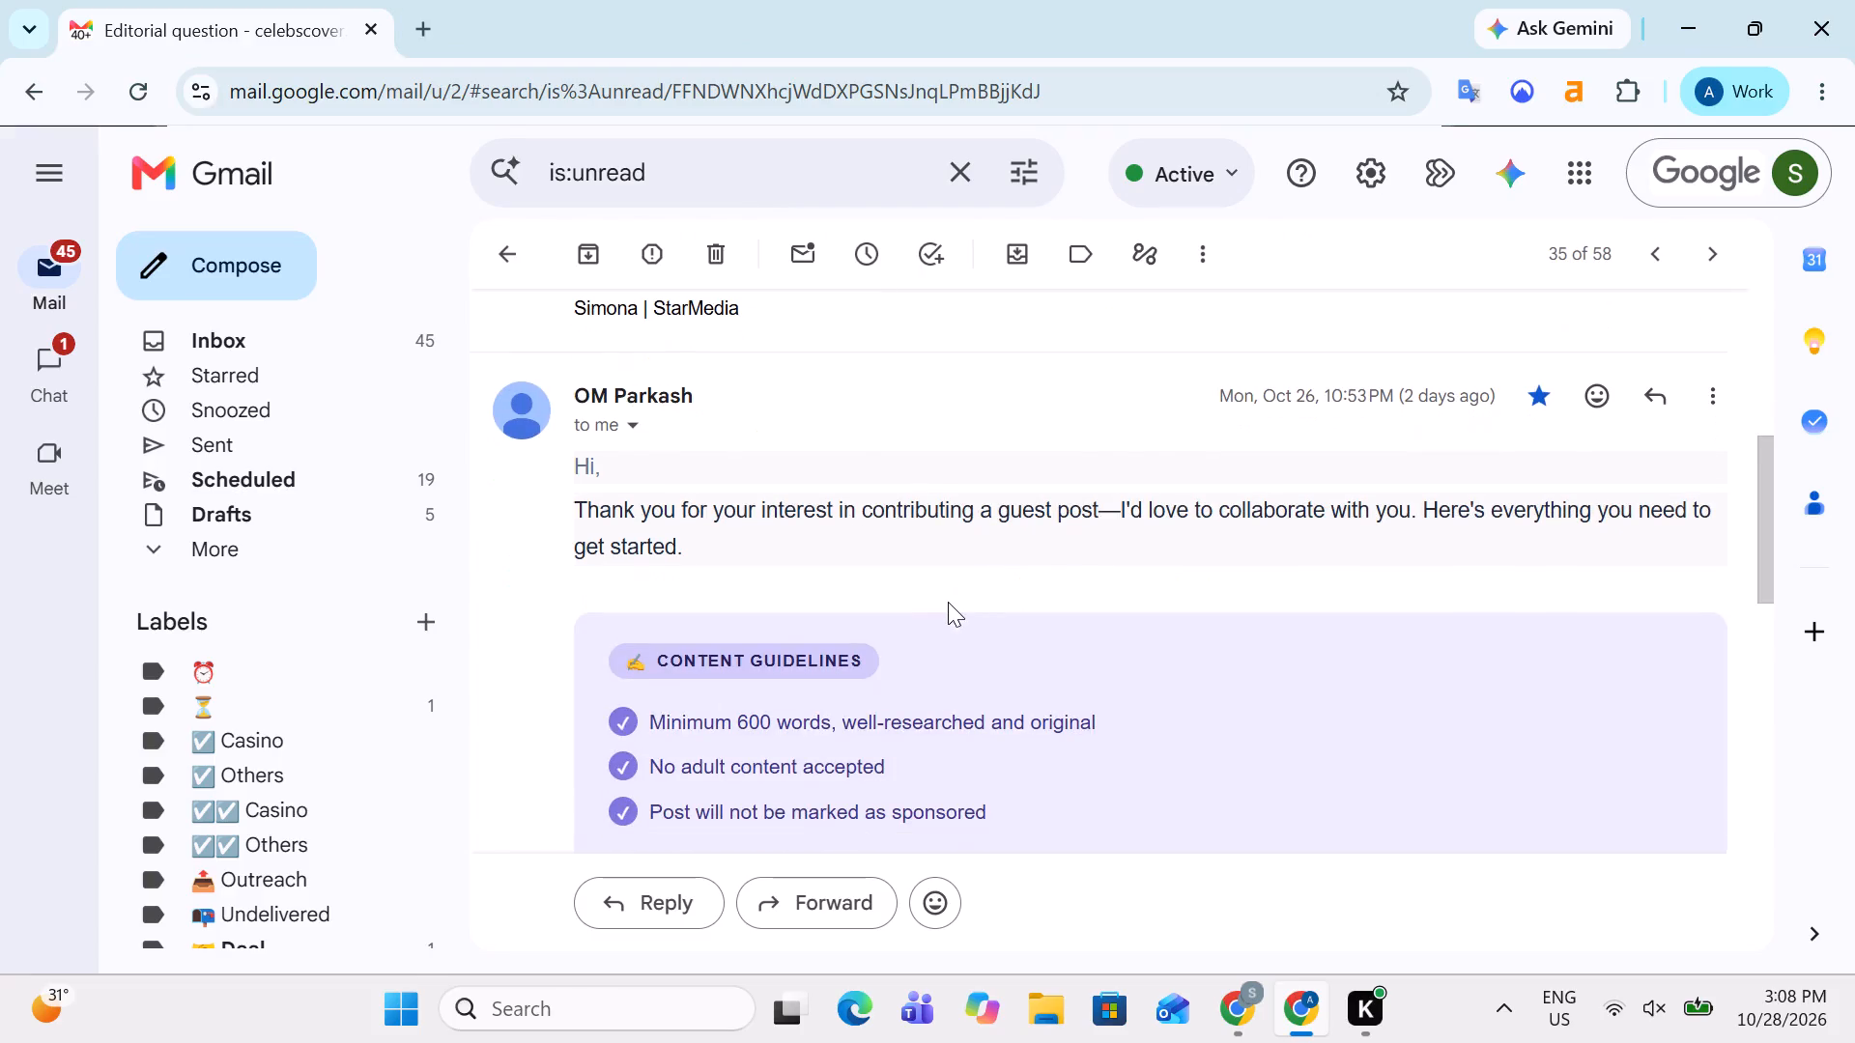
Change the country in the celebscover.com row of the New Master Sheet to India.
key("alt+Tab")
key("Left")
key("Left")
key("Left")
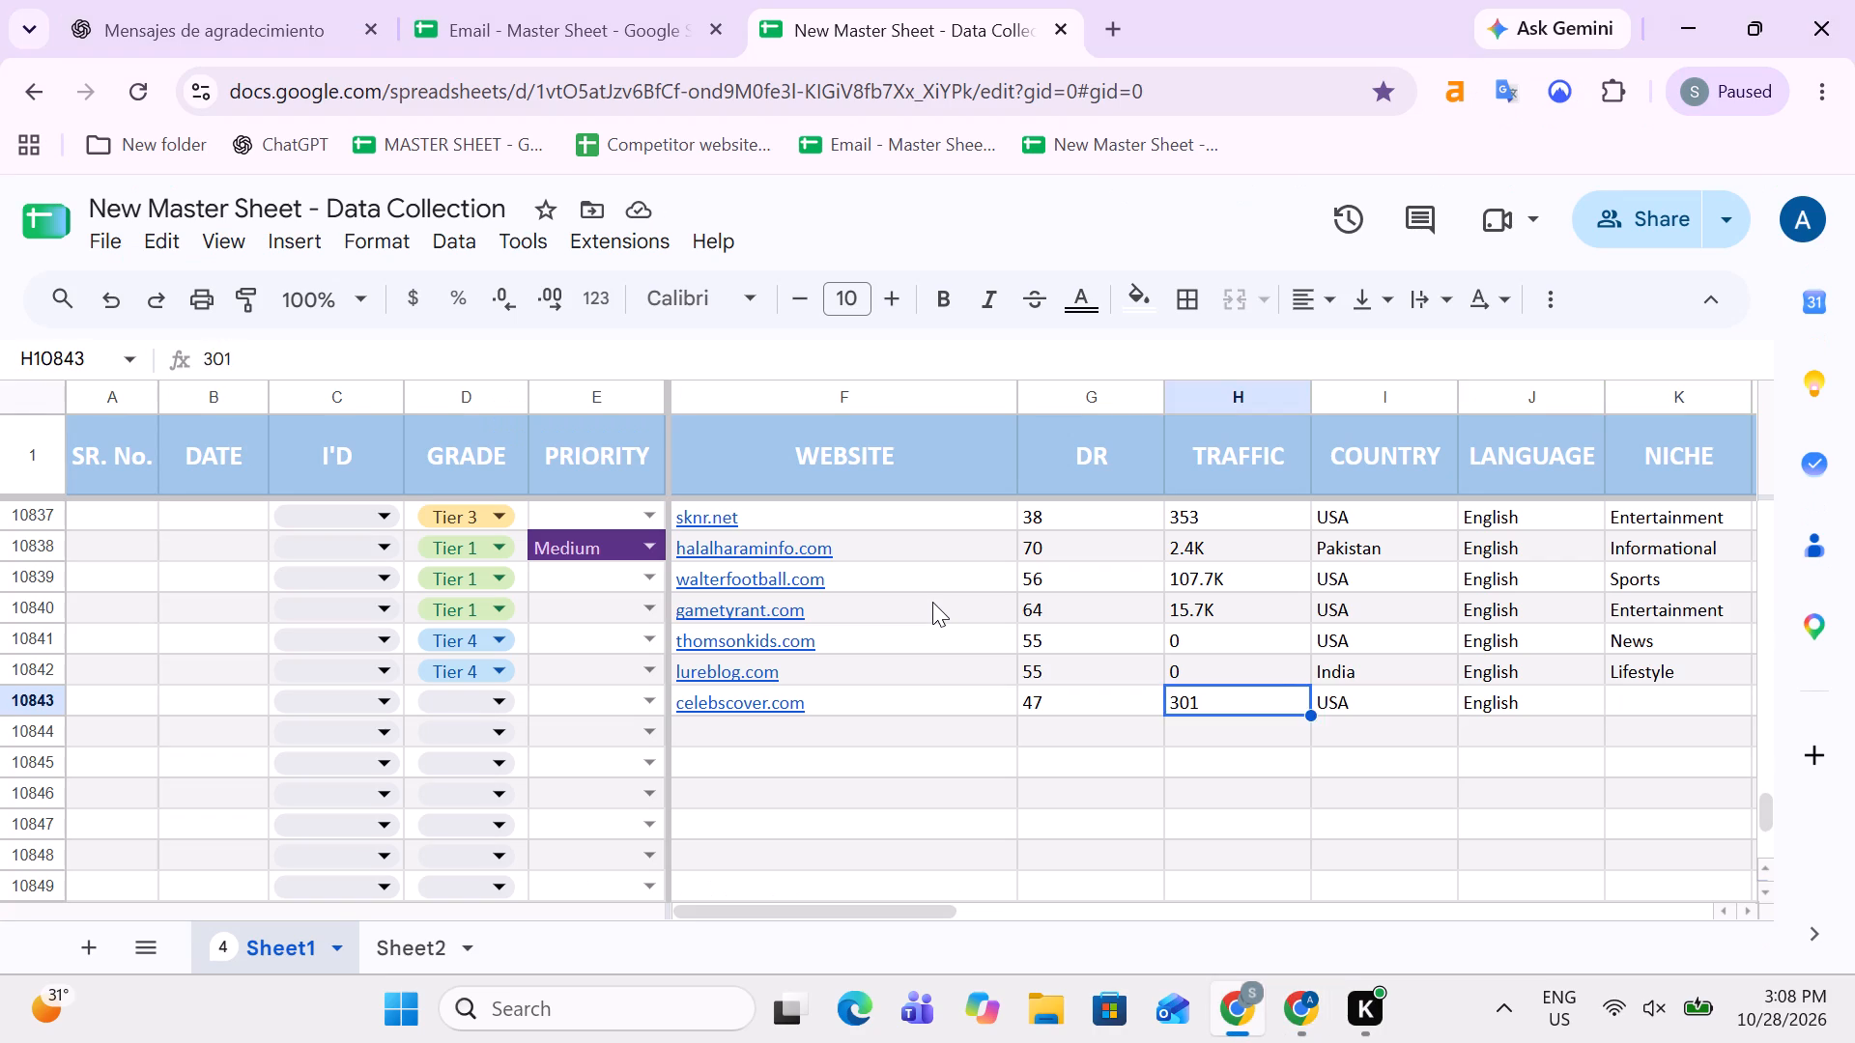
key("Right")
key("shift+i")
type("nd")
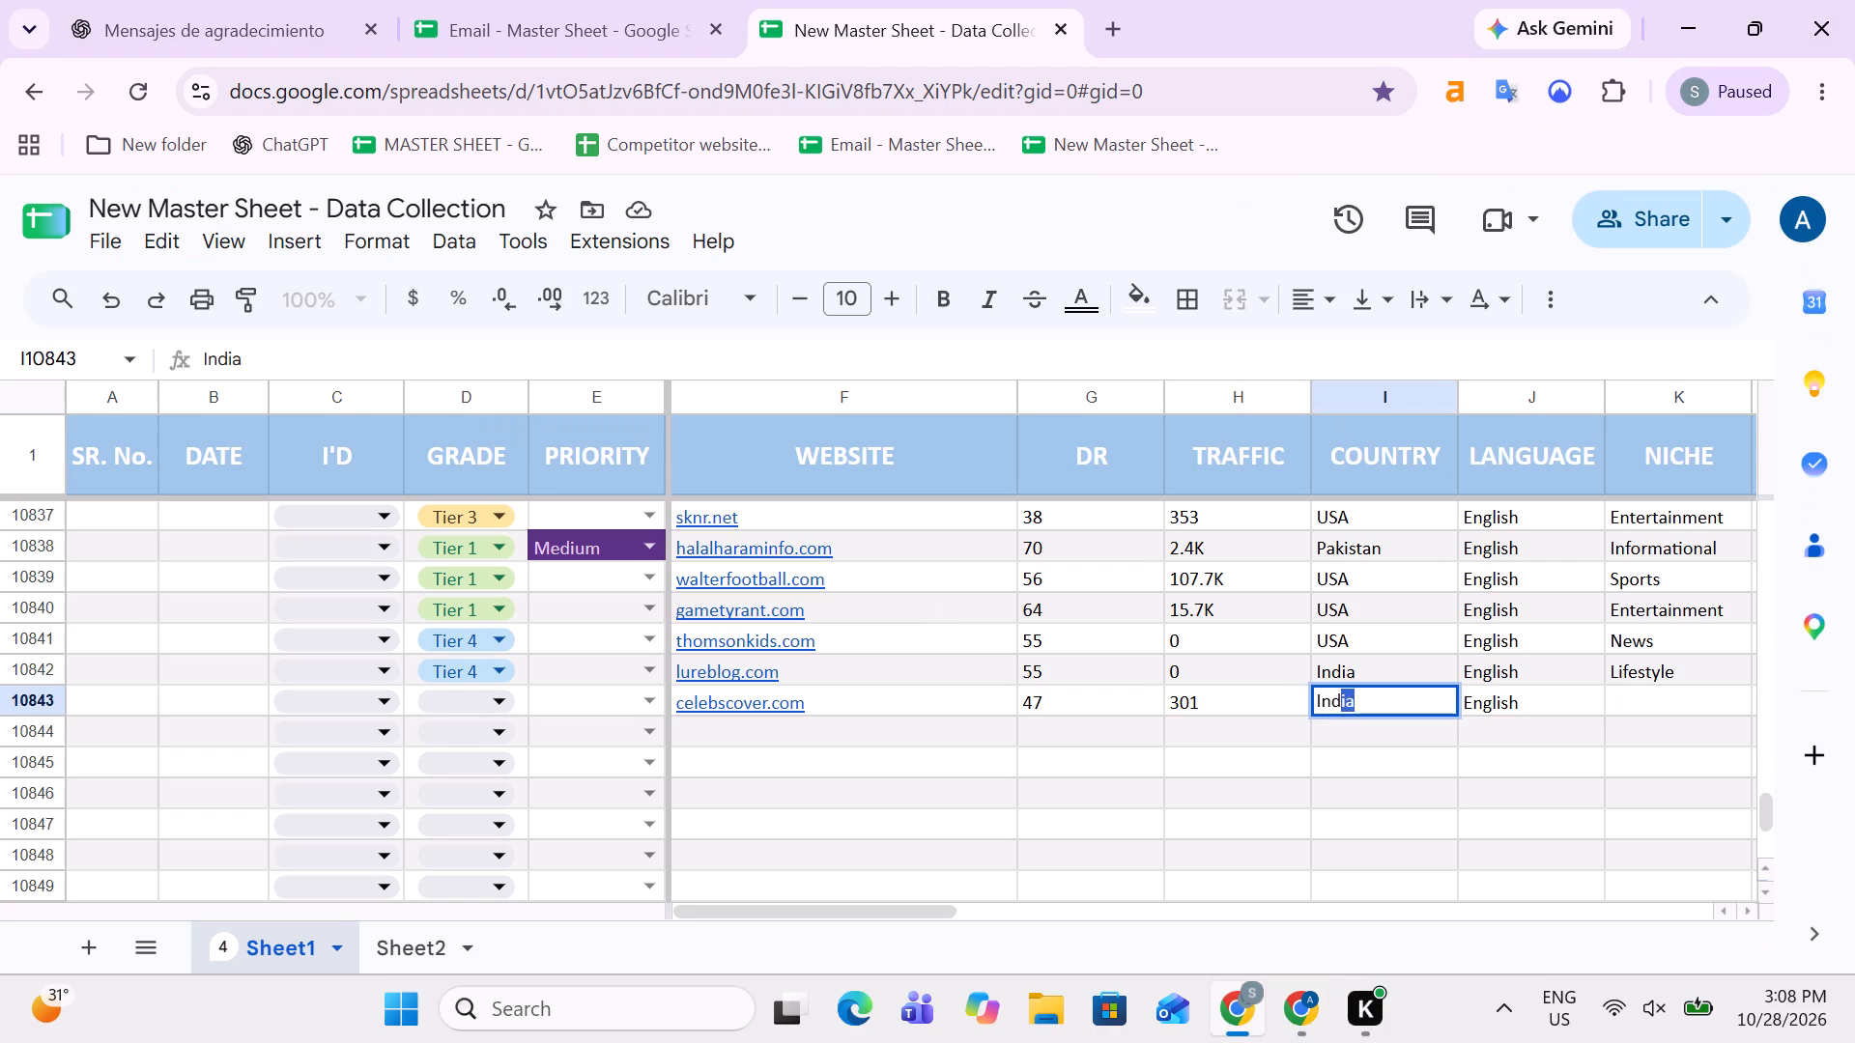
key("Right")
Fill in News as the niche for celebscover.com.
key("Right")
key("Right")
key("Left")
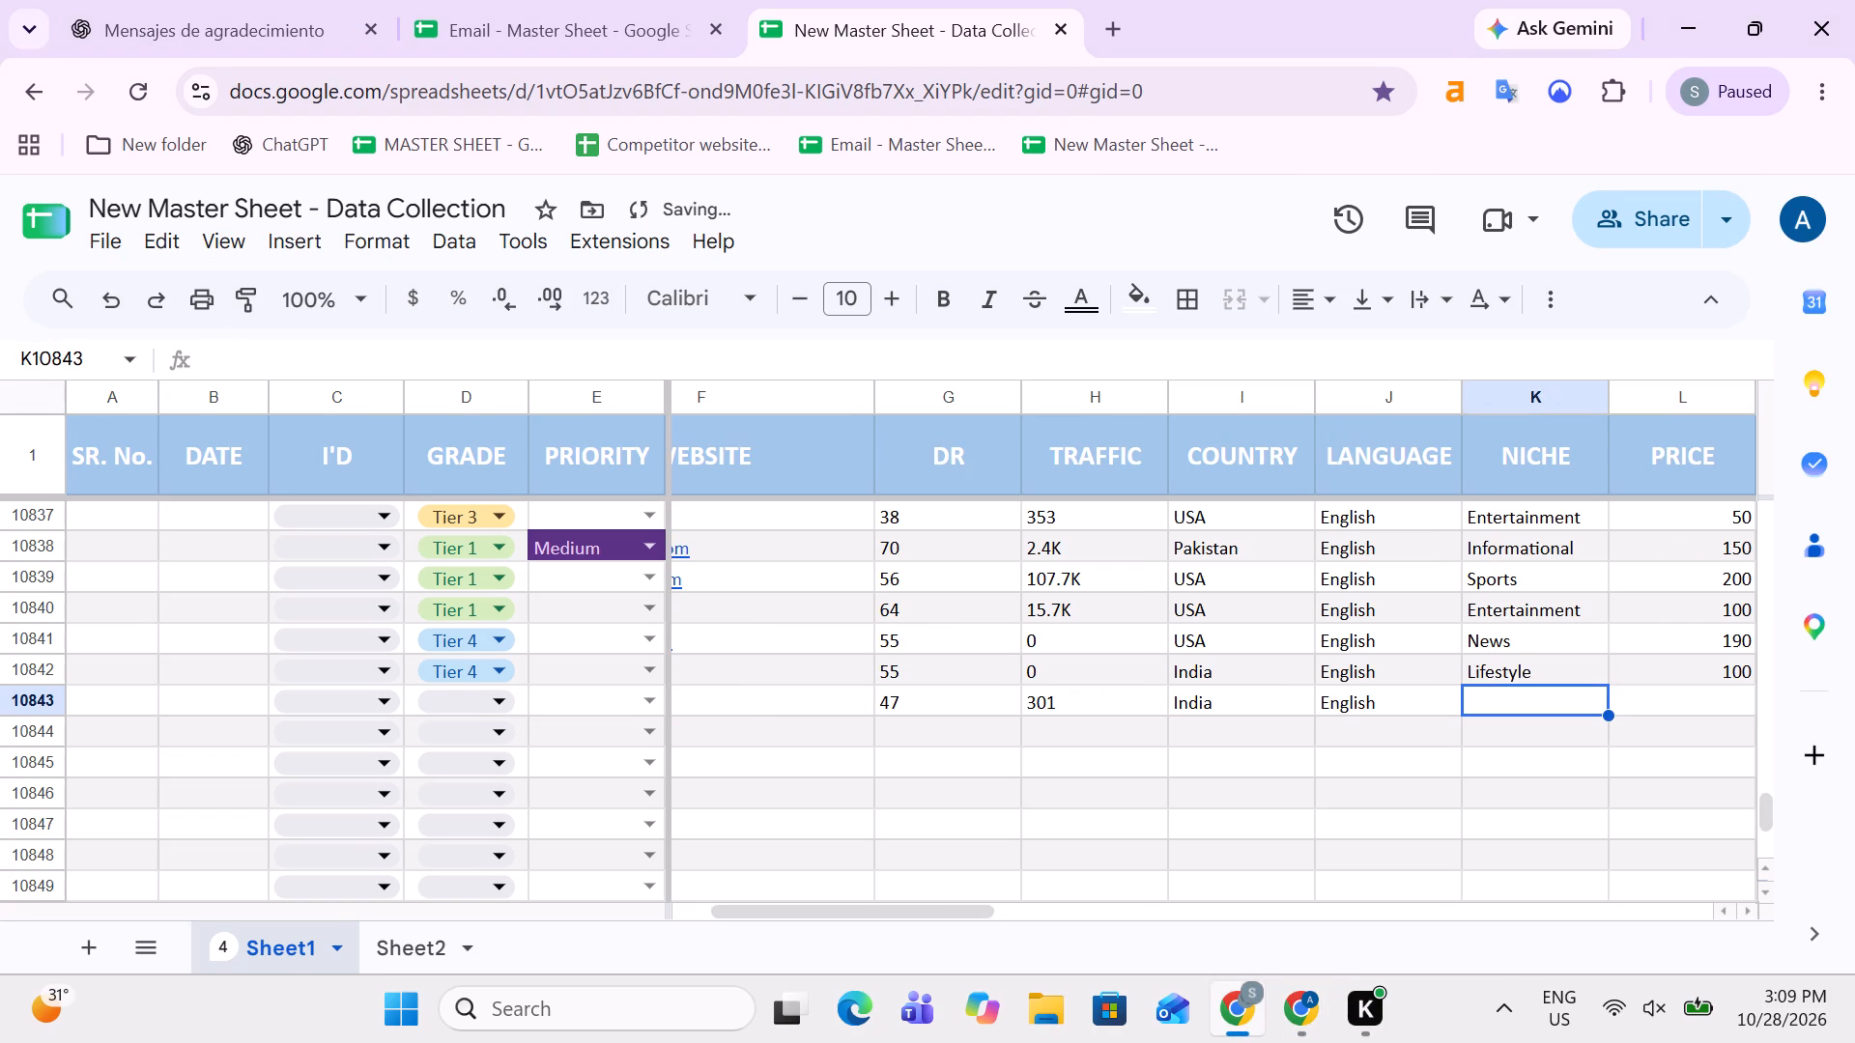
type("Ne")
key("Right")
Look up the pricing in the email reply and enter price 10 and casino price 30 for celebscover.com.
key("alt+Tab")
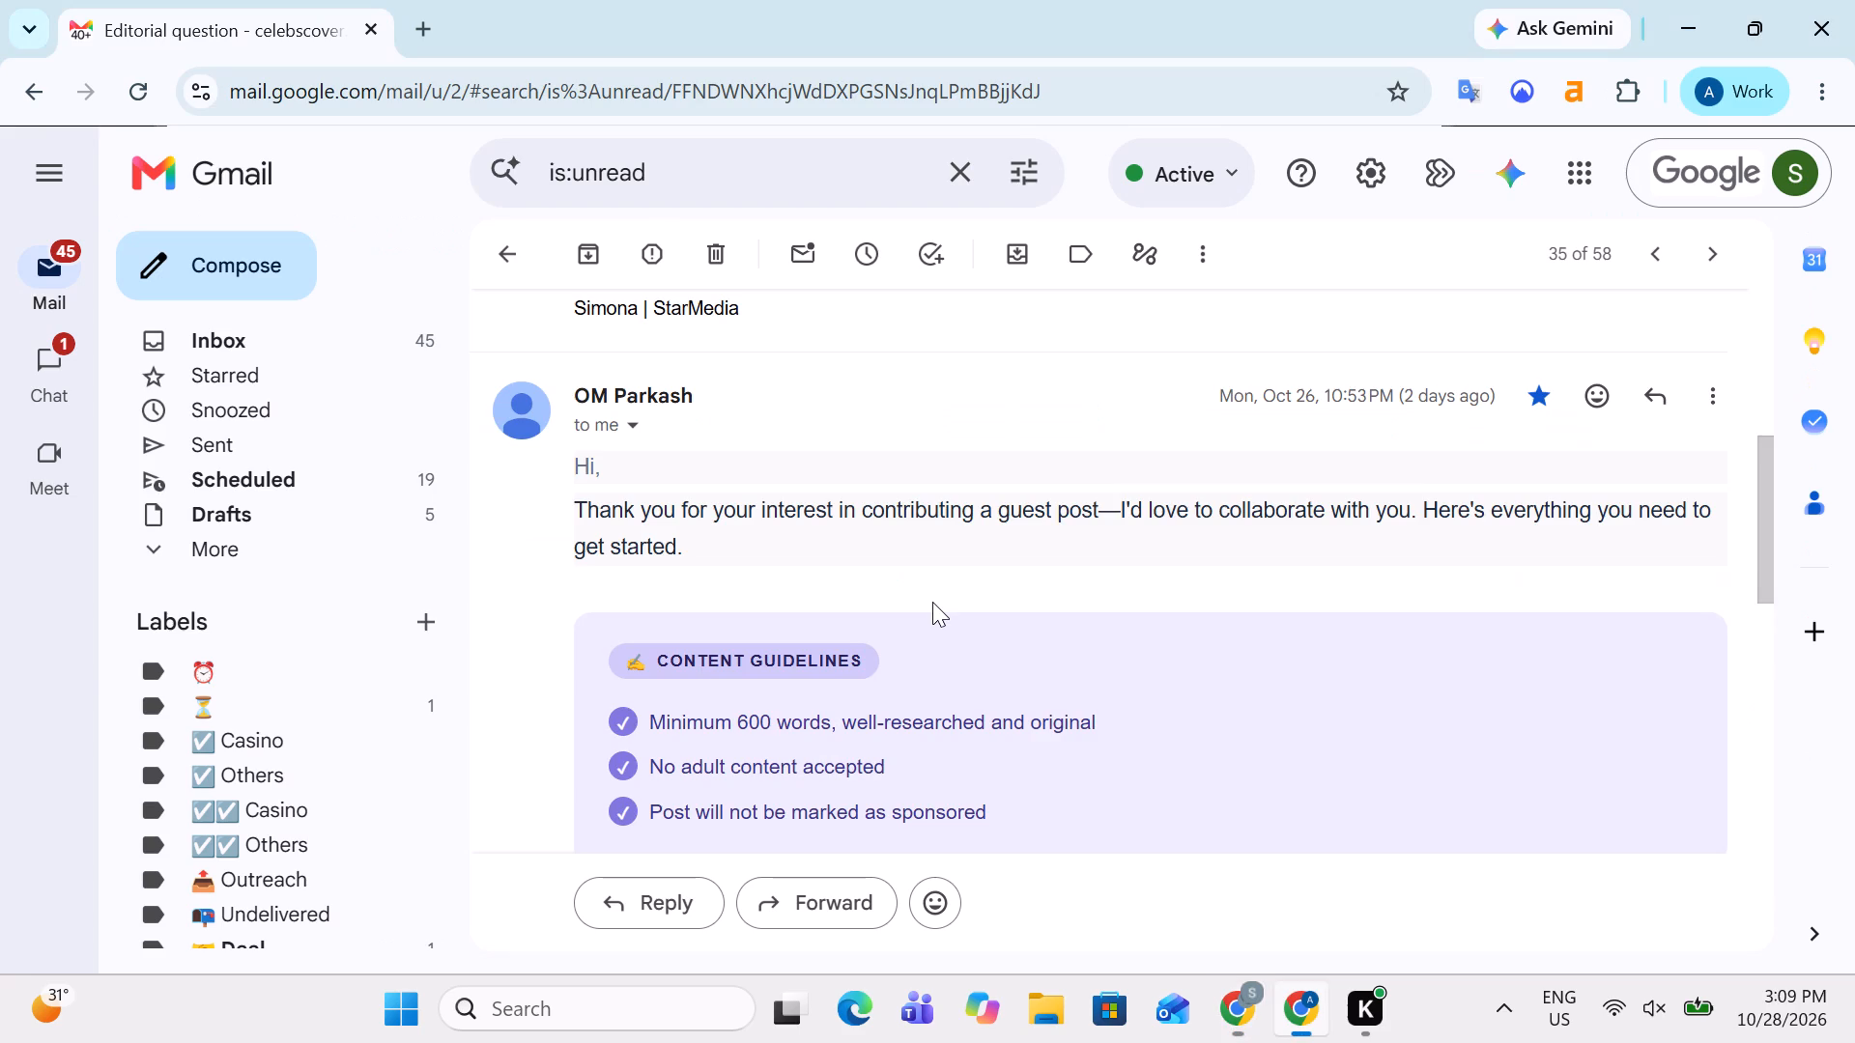
scroll(1009, 697, "down", 4)
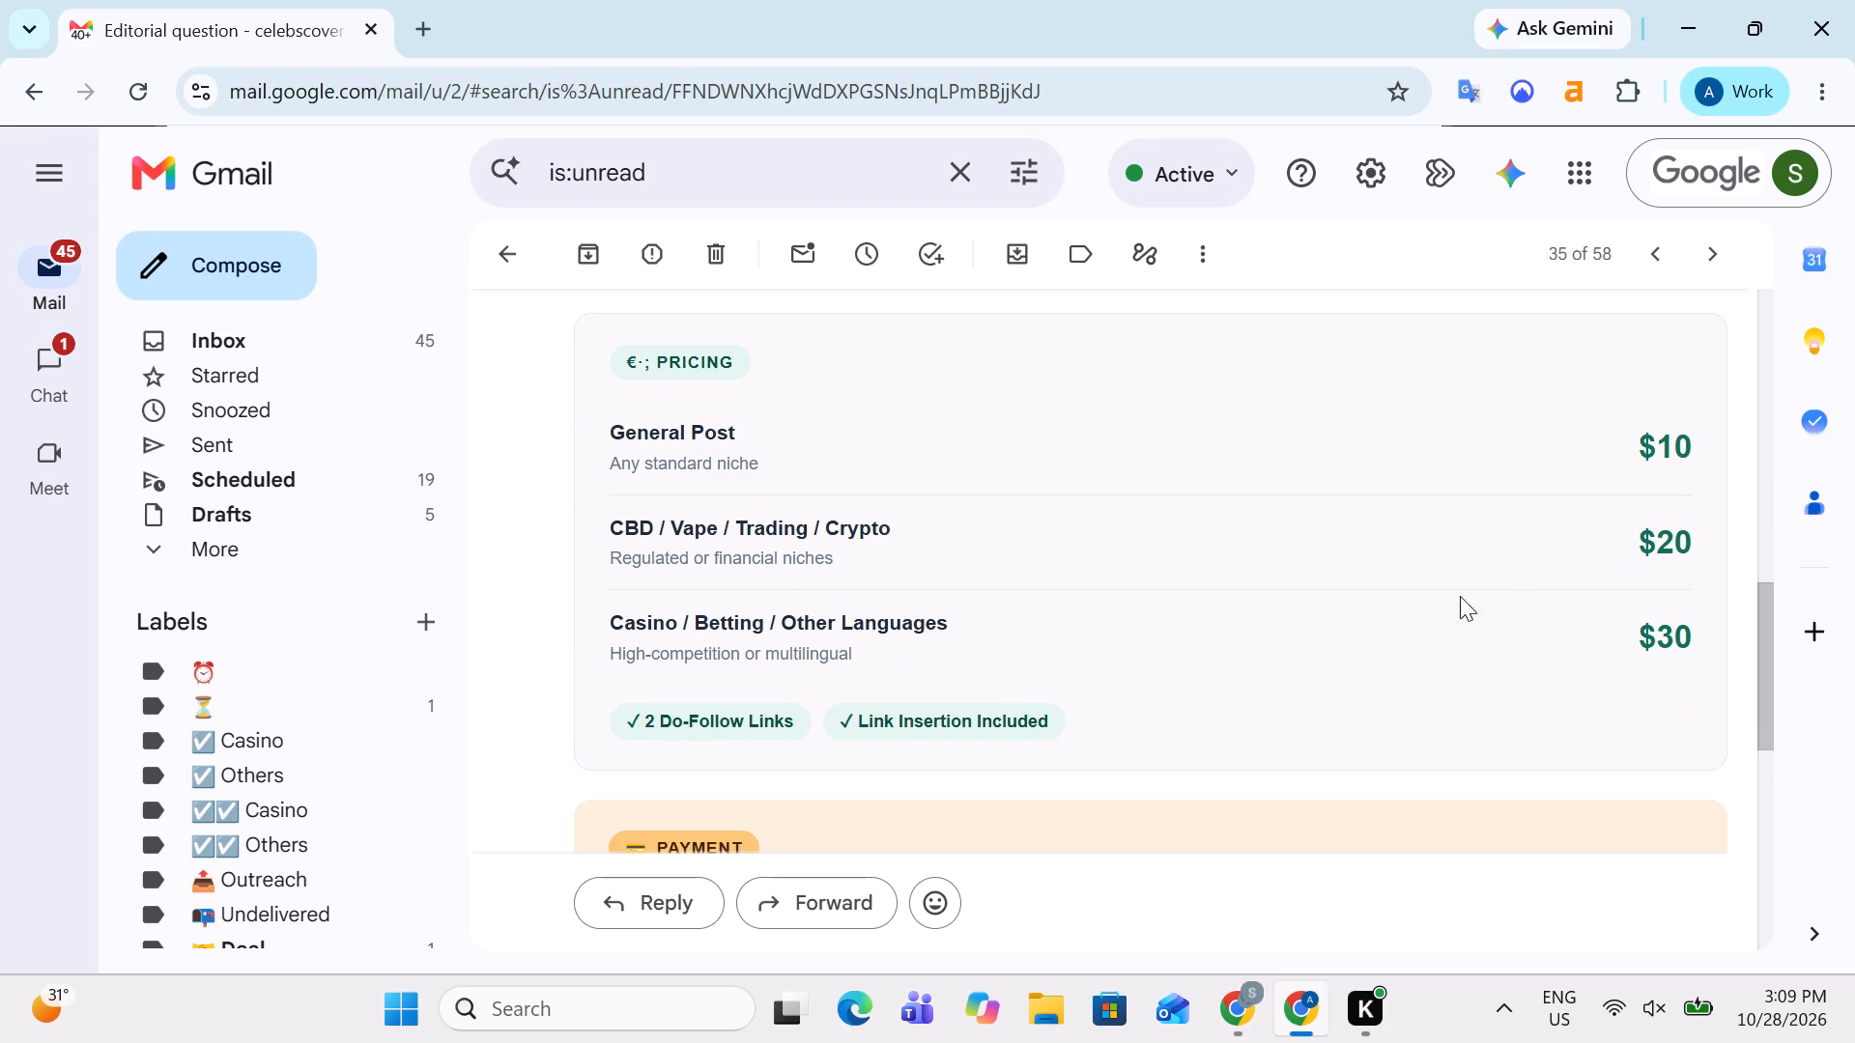
key("alt+Tab")
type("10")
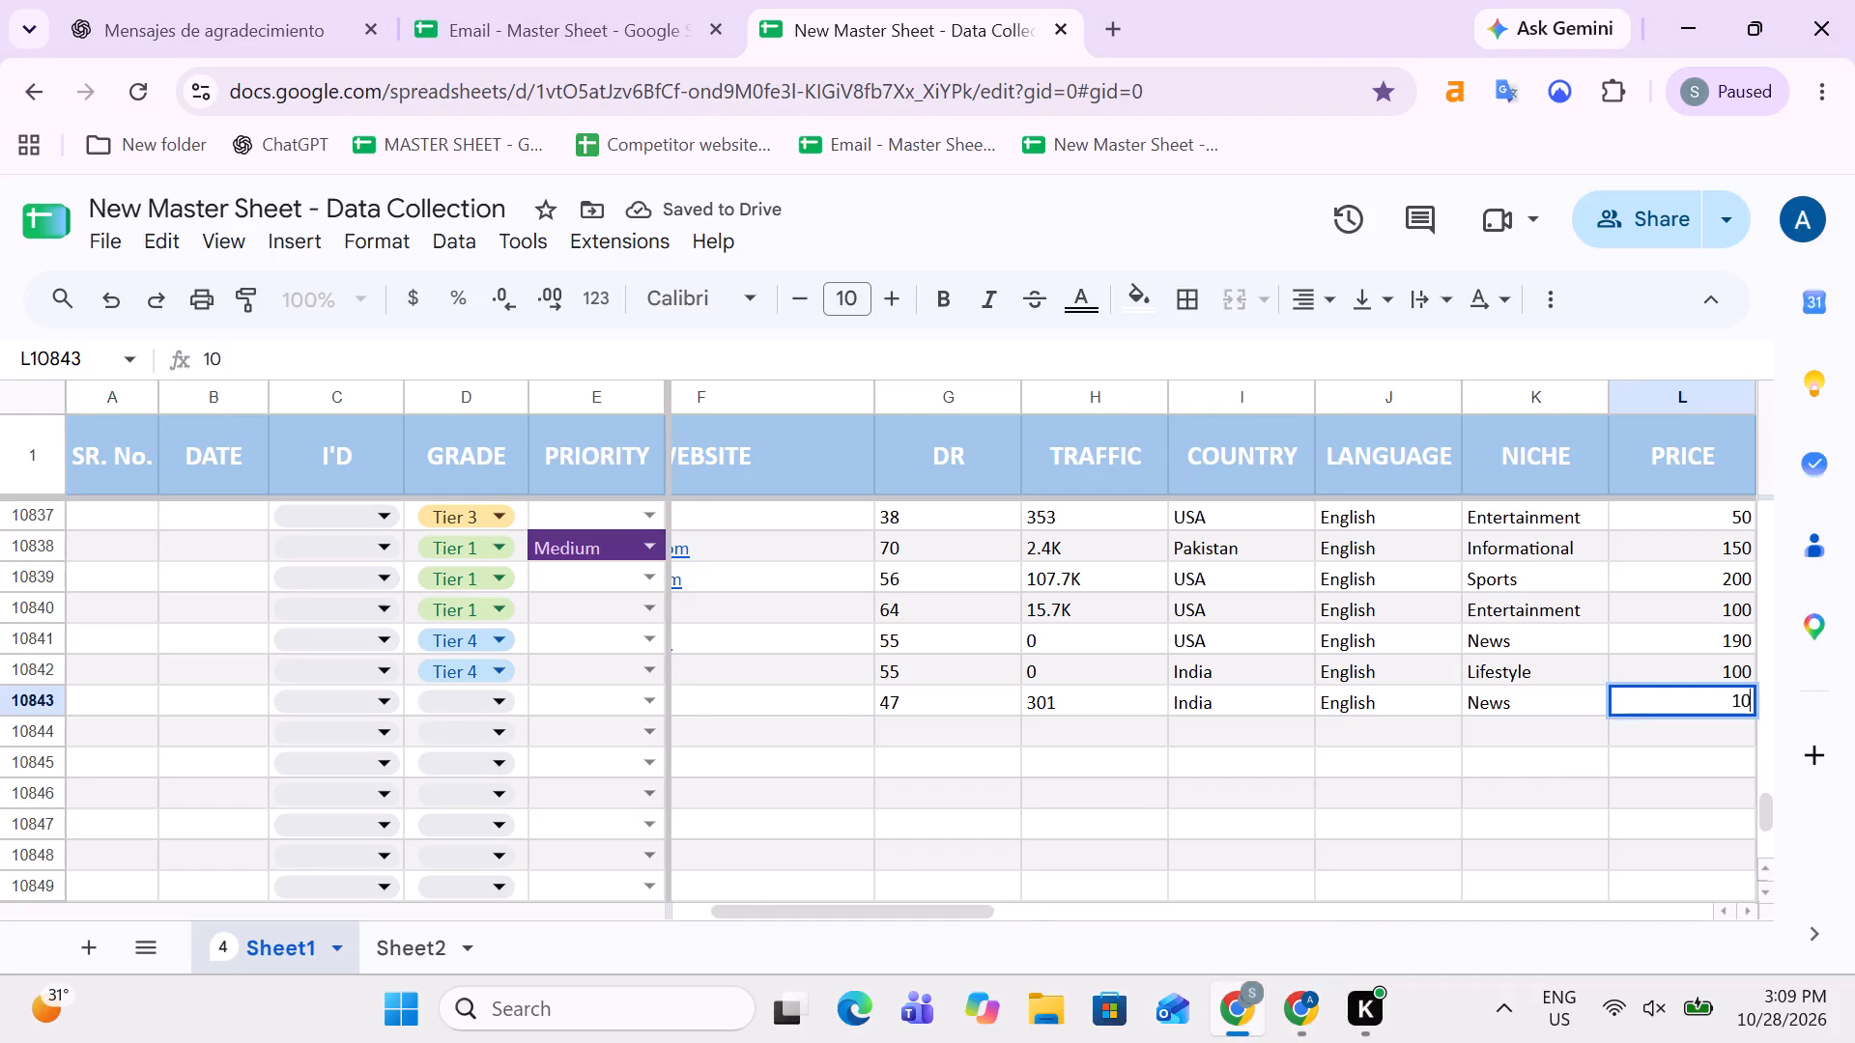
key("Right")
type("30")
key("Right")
Set the website type in the celebscover.com row to Not Verified.
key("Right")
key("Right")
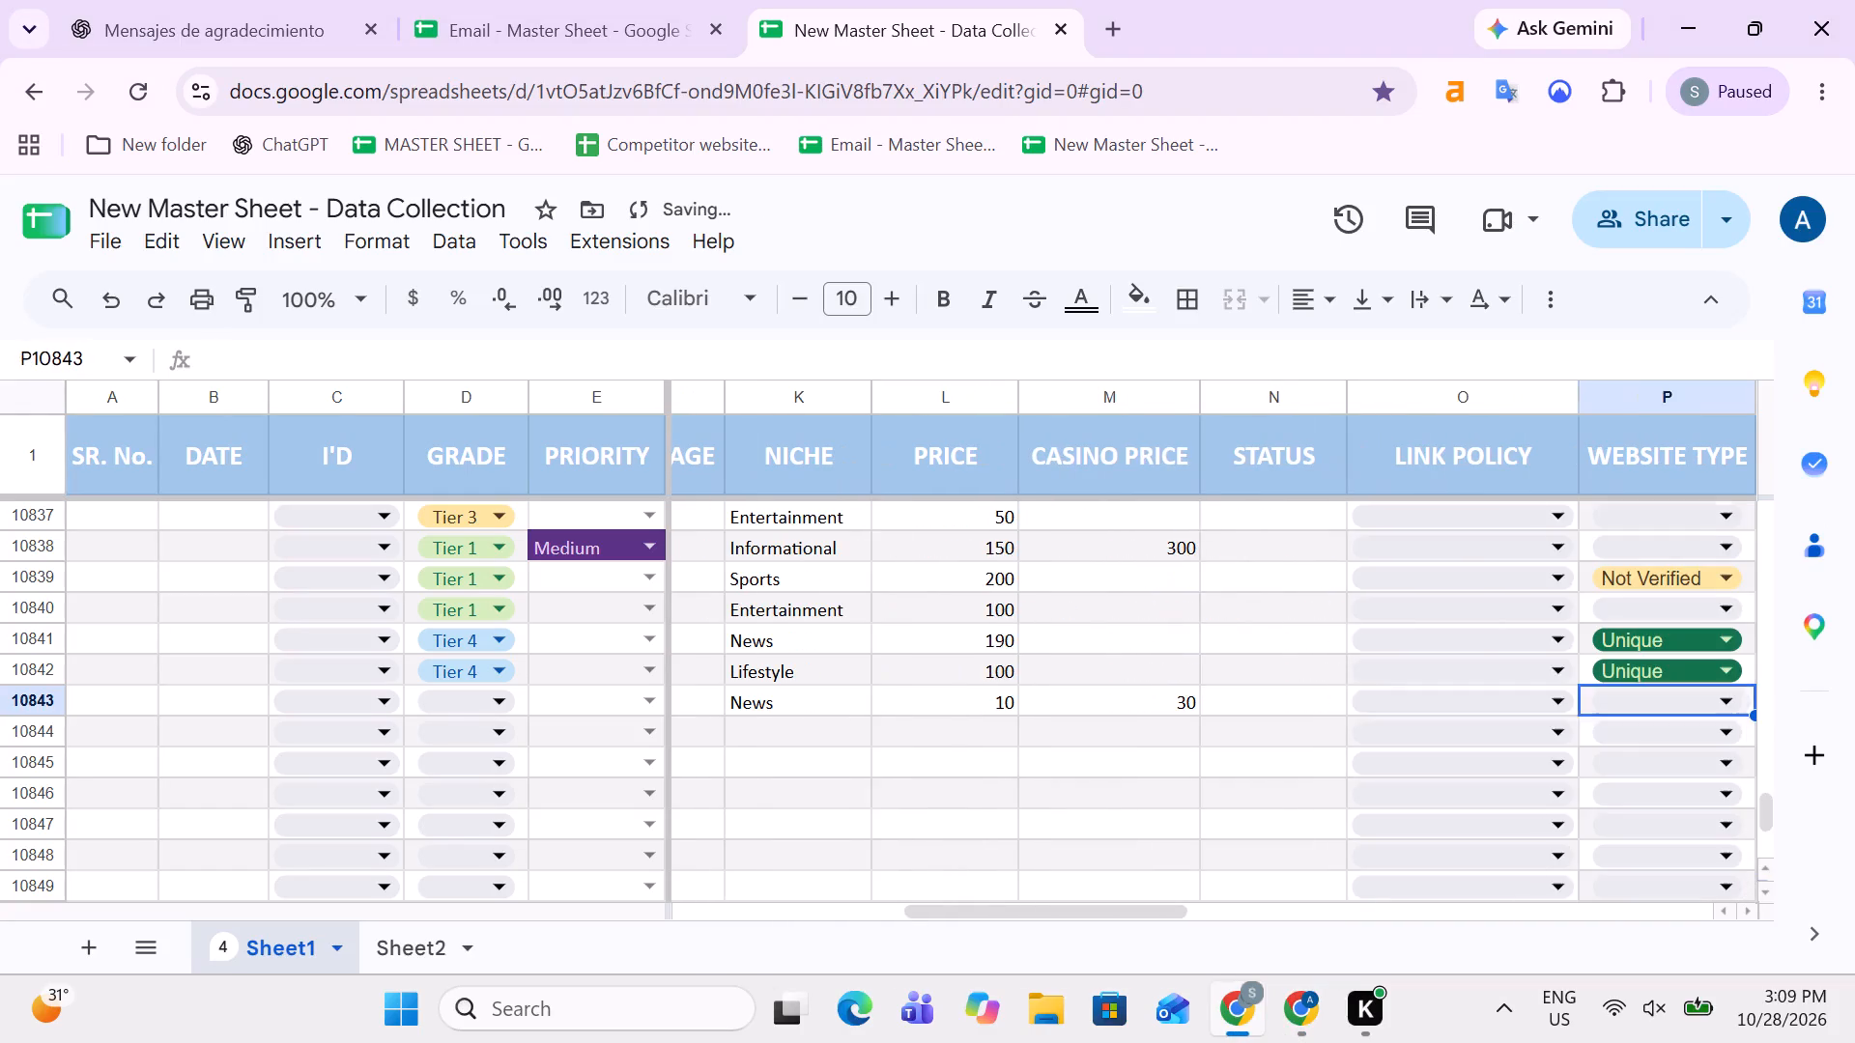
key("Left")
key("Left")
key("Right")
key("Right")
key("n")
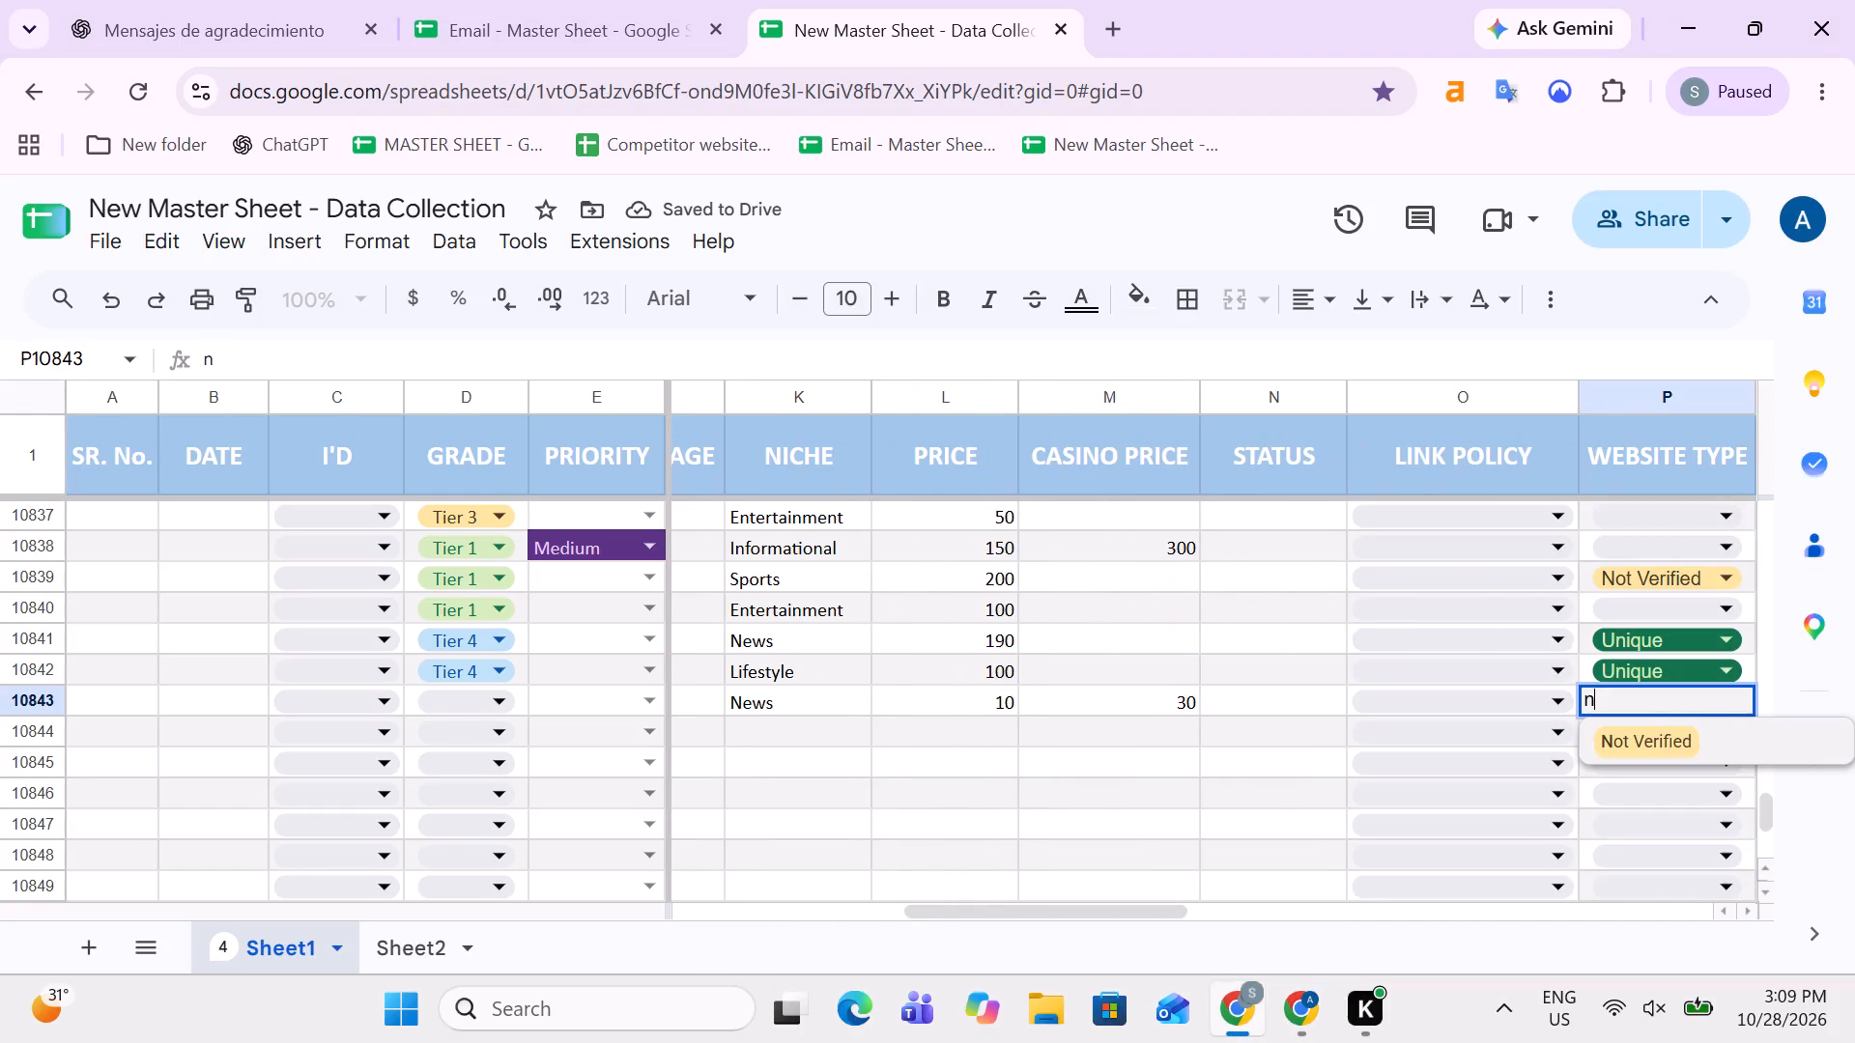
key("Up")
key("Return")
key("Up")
Copy the sender's email address from the Gmail reply into the contact details of the celebscover.com row.
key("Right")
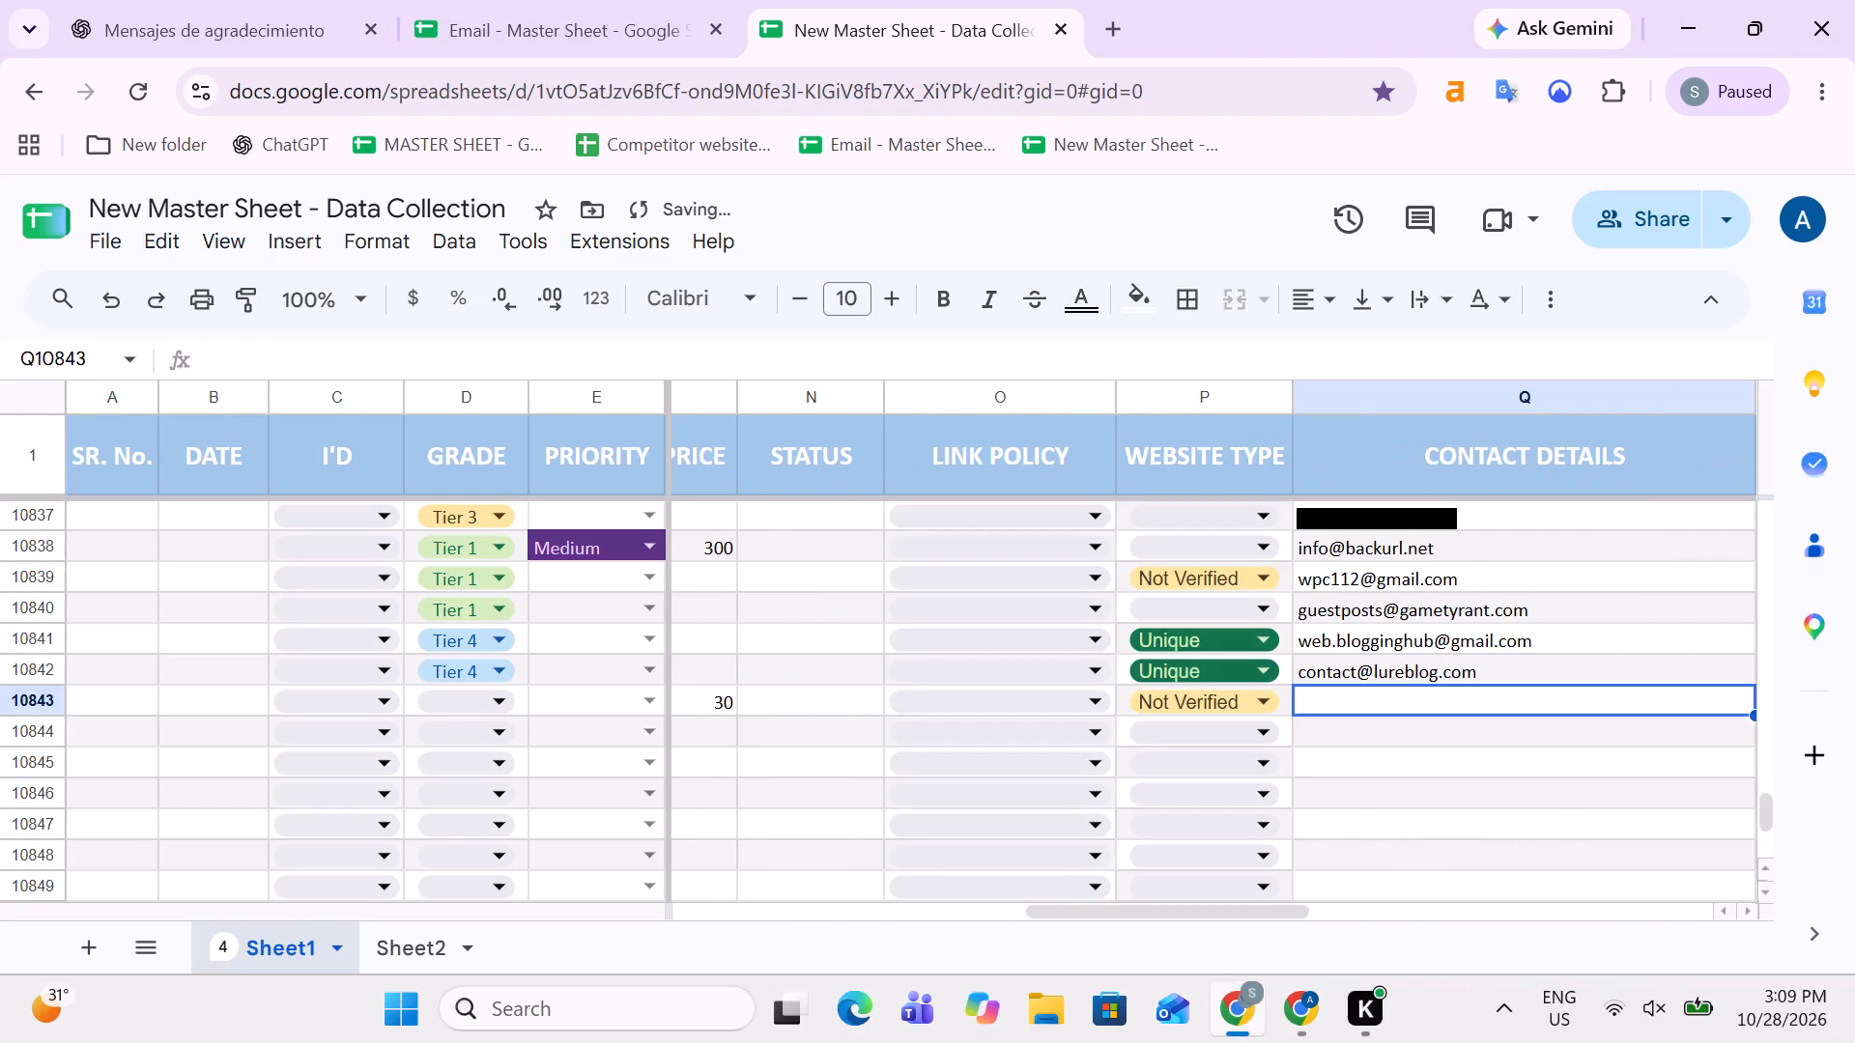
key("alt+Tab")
scroll(998, 678, "up", 4)
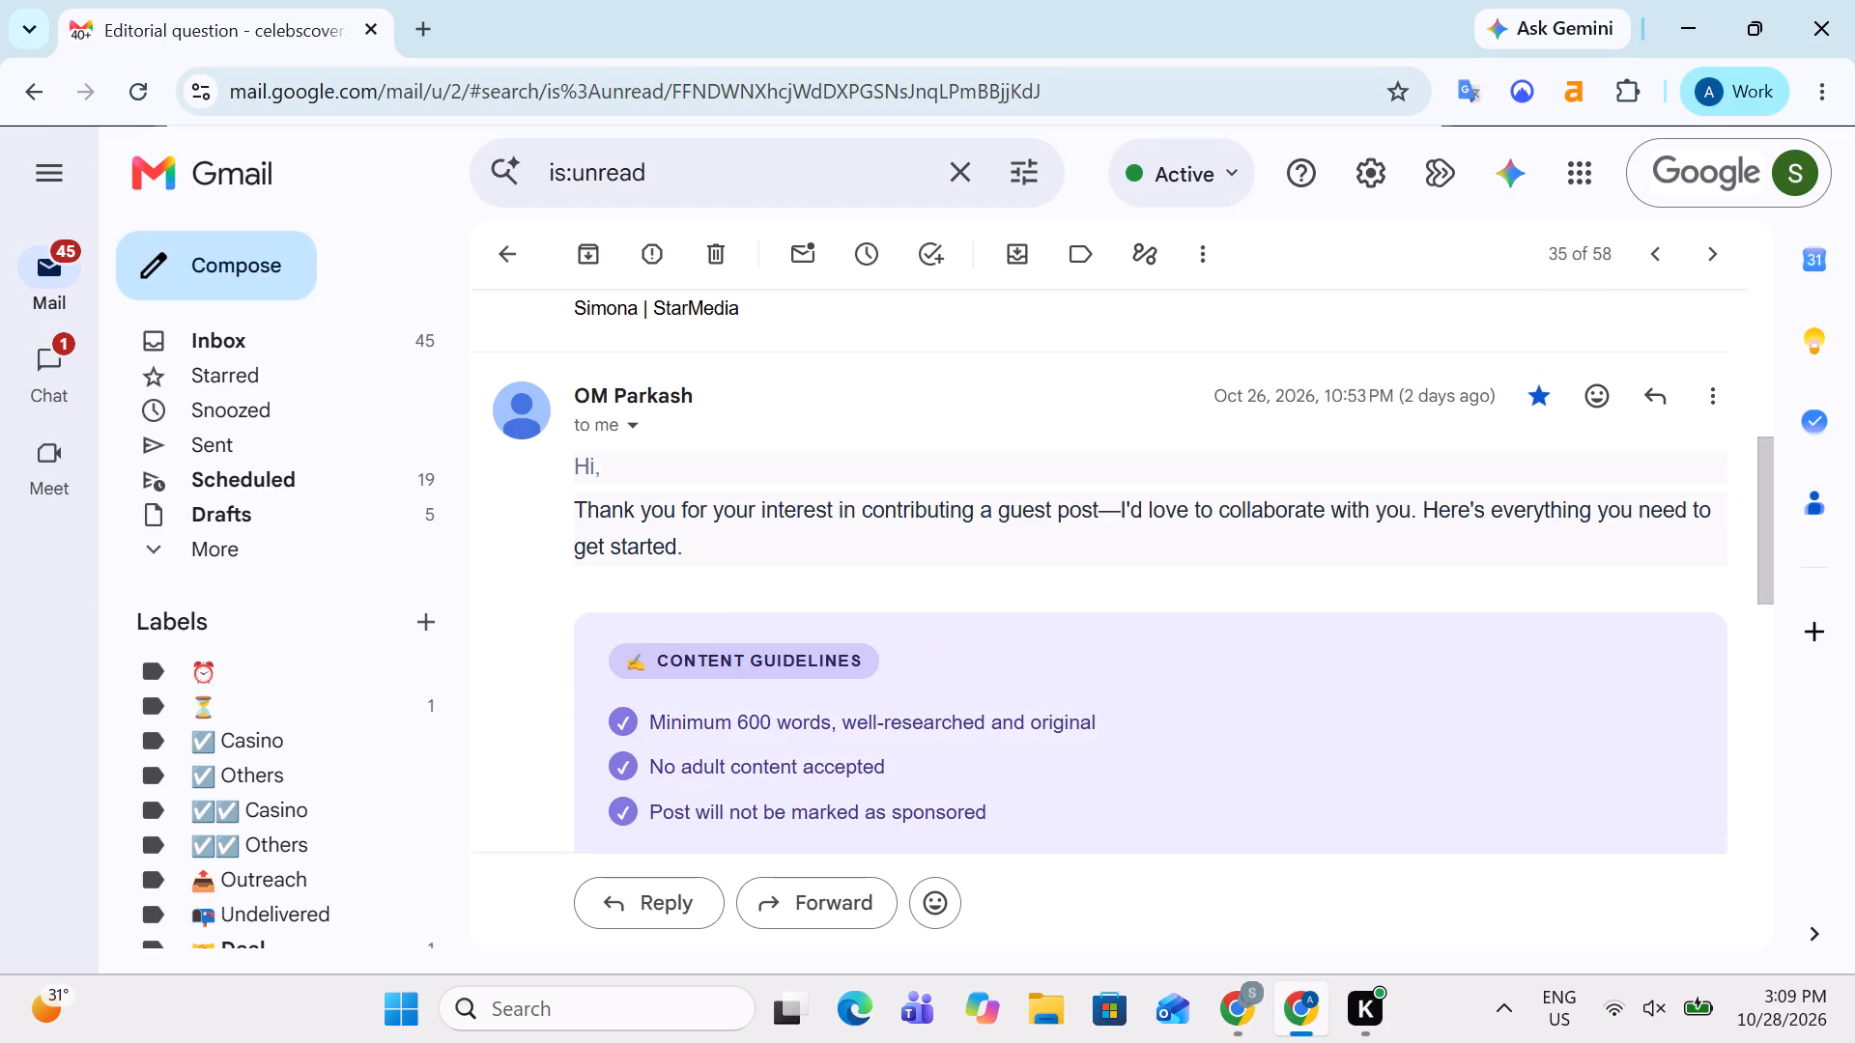
left_click(1085, 519)
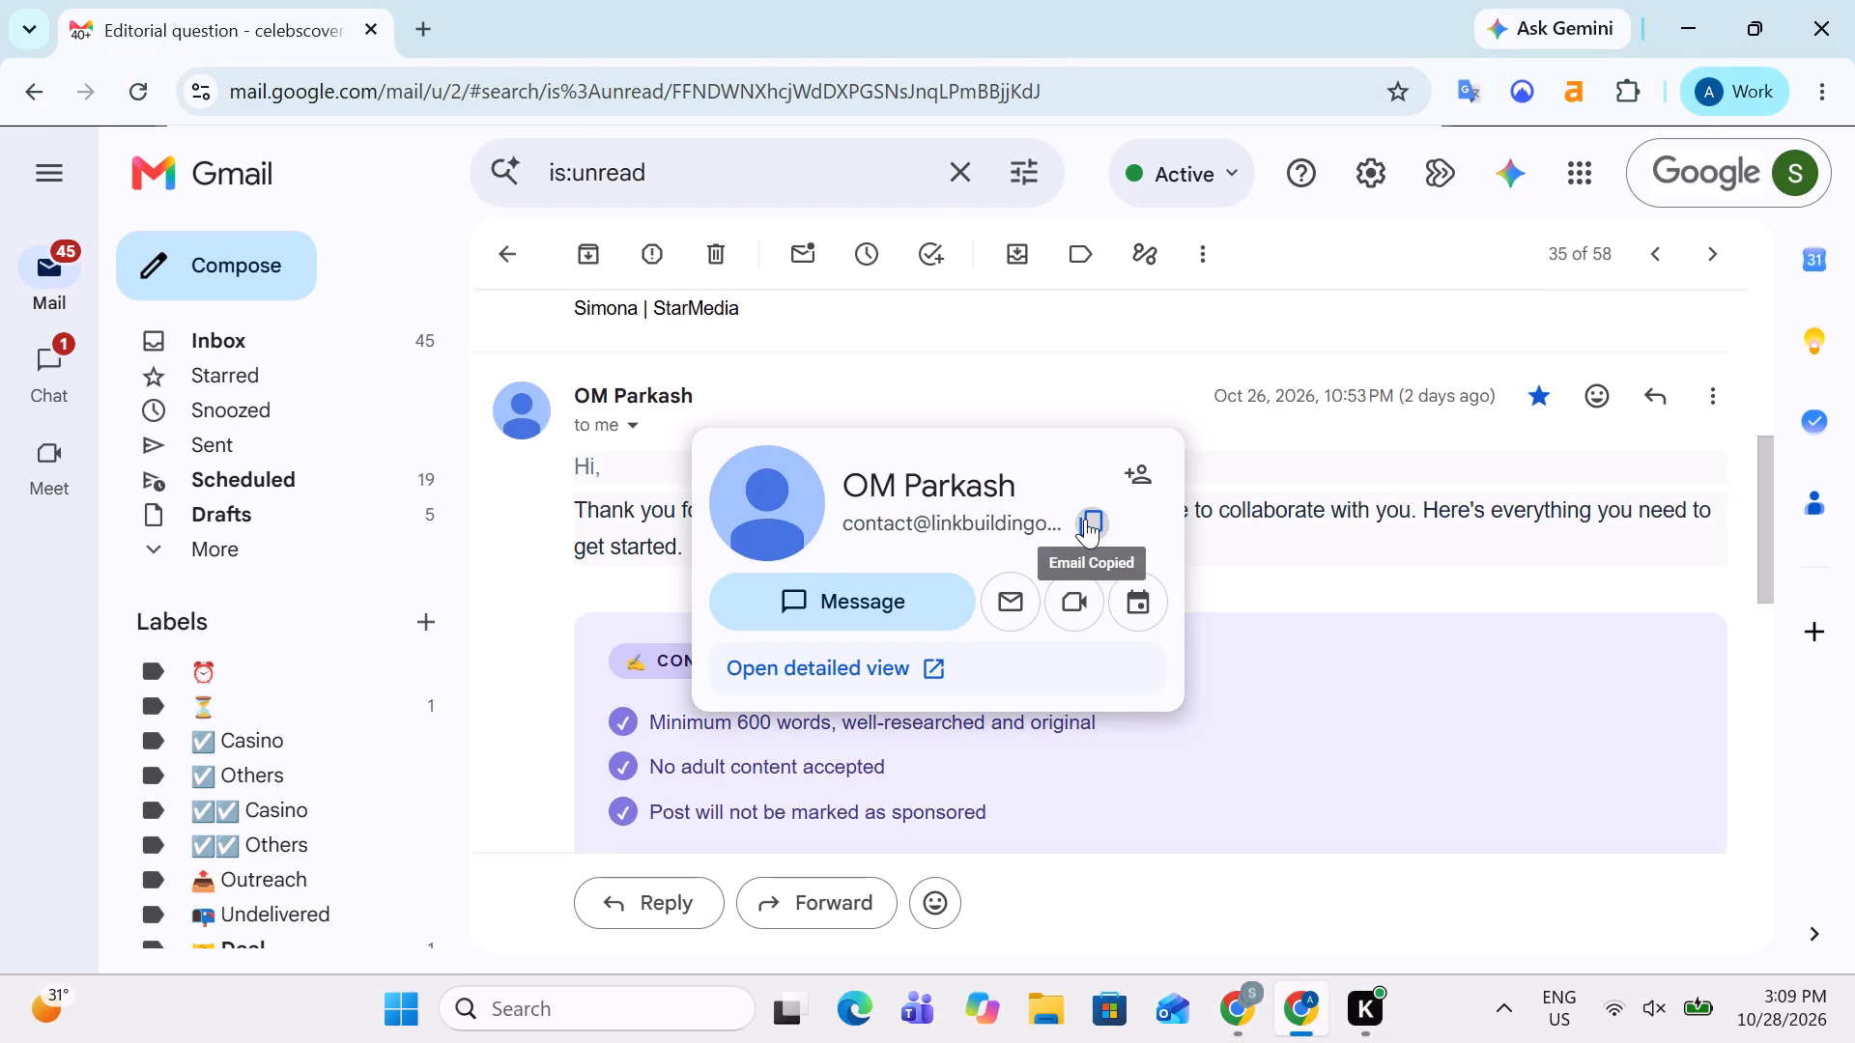
key("alt+Tab")
key("ctrl+v")
key("Right")
Set the priority in the celebscover.com row to High.
key("Left")
key("Left")
key("Left")
key("Left")
key("Left")
key("Left")
key("Left")
key("Left")
key("Left")
key("Left")
key("Left")
key("Left")
key("Left")
key("Left")
key("Left")
key("Left")
key("Left")
key("Left")
key("Left")
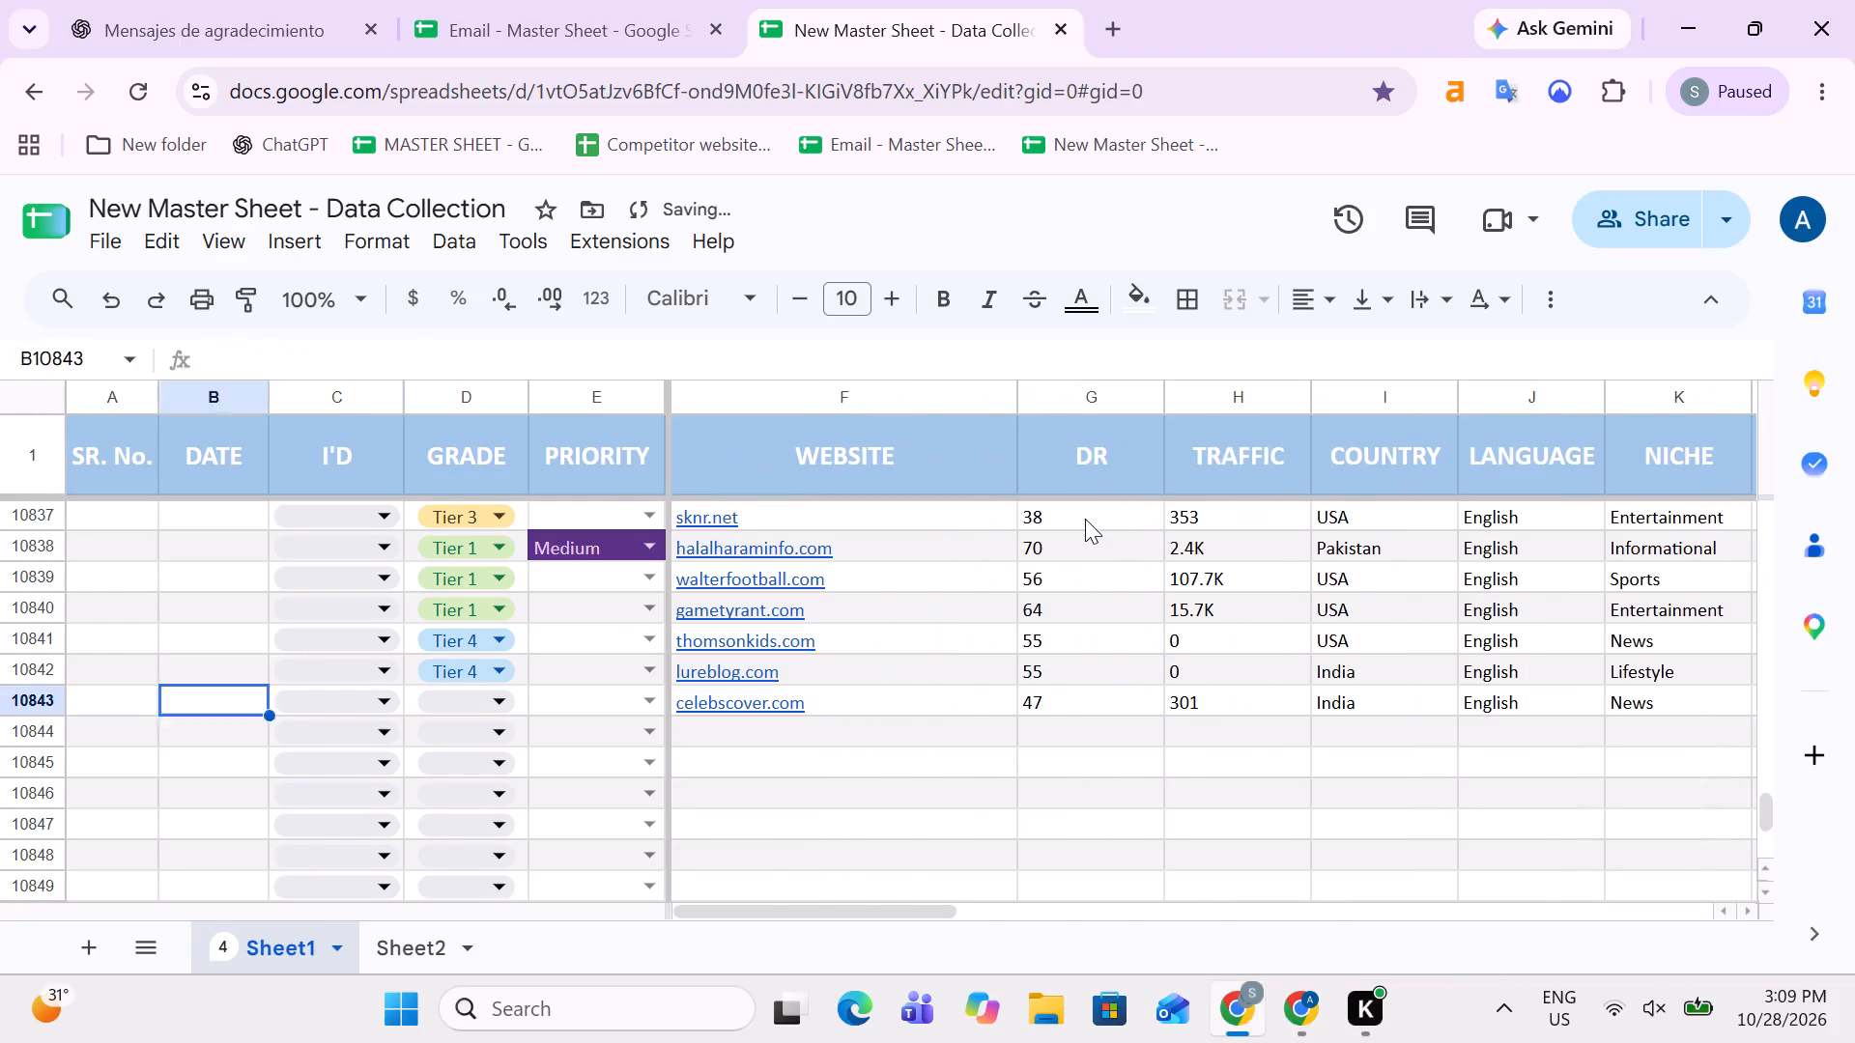
key("Right")
key("Right")
key("Right")
key("Right")
key("Right")
key("Left")
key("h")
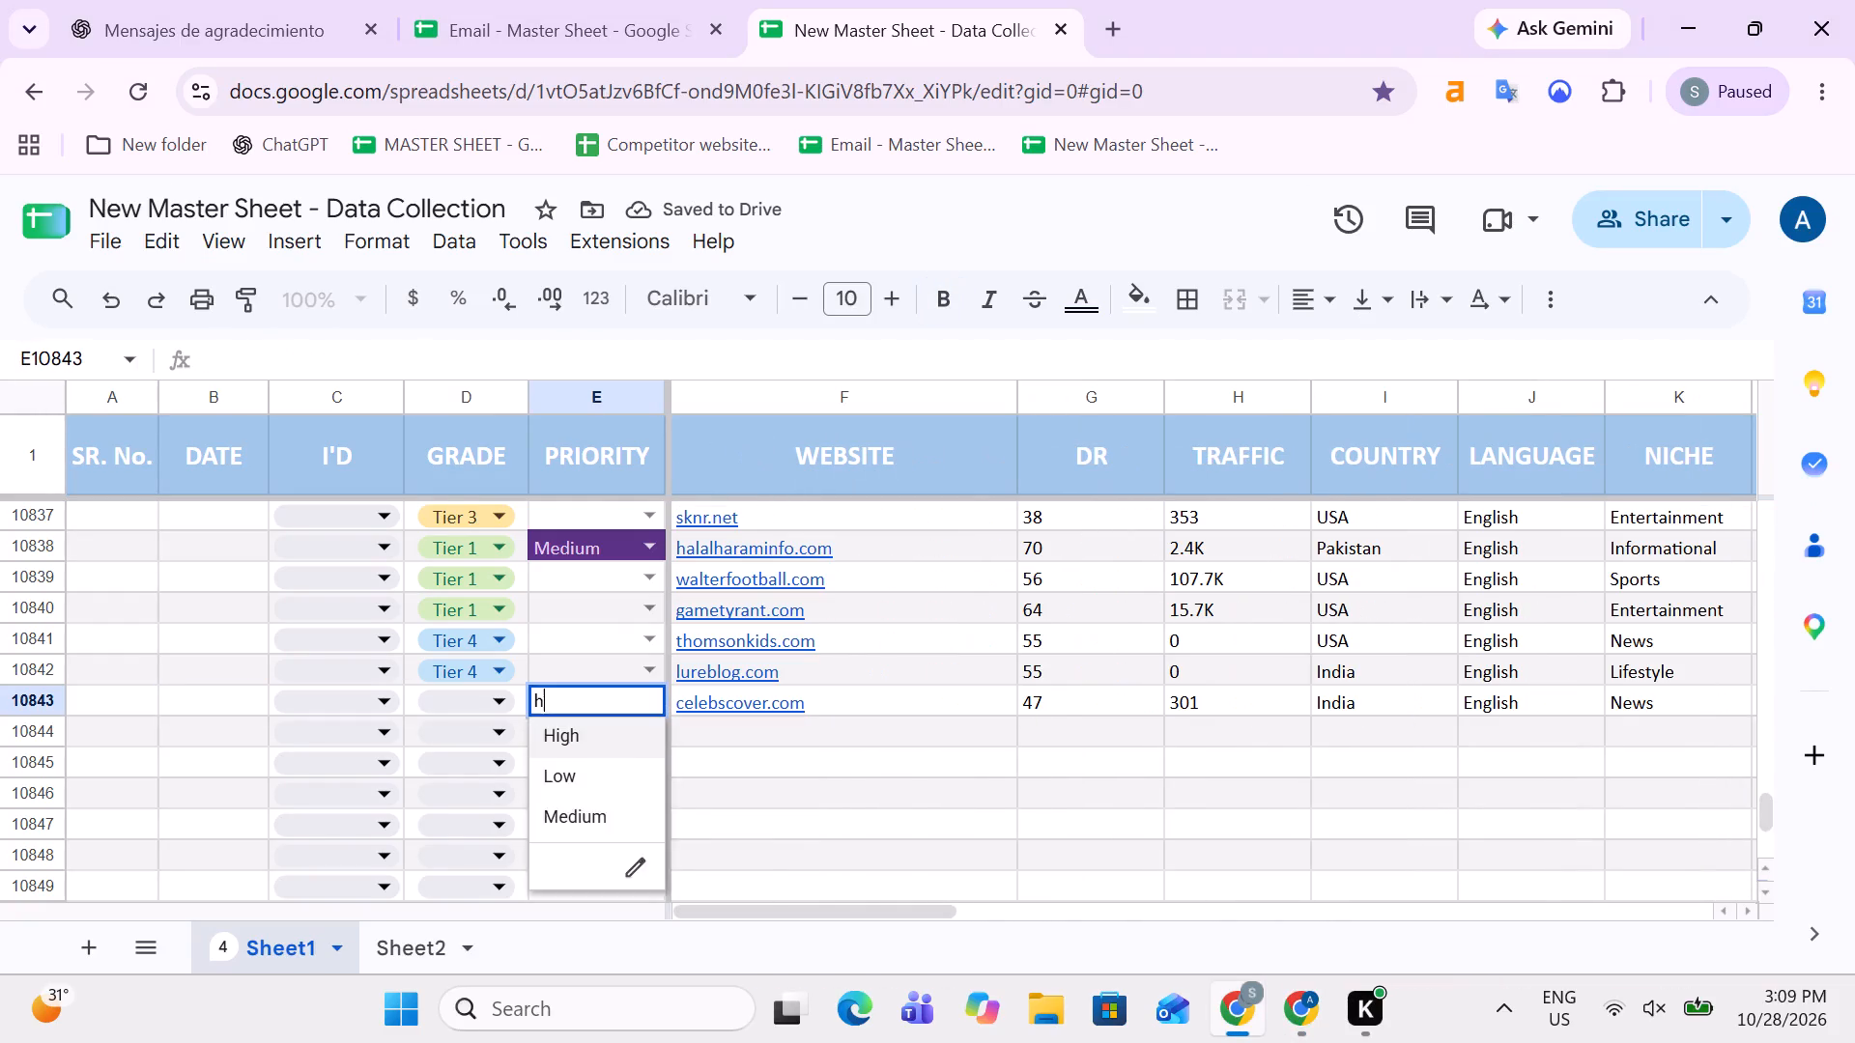
key("Down")
key("Return")
key("Up")
Examine the celebscover.com row across its columns through Last Check, including the contact details.
key("Right")
key("Right")
key("Right")
key("Right")
key("Right")
key("Right")
key("Right")
key("Right")
key("Right")
key("Right")
key("Right")
key("Right")
key("Right")
key("Right")
key("Right")
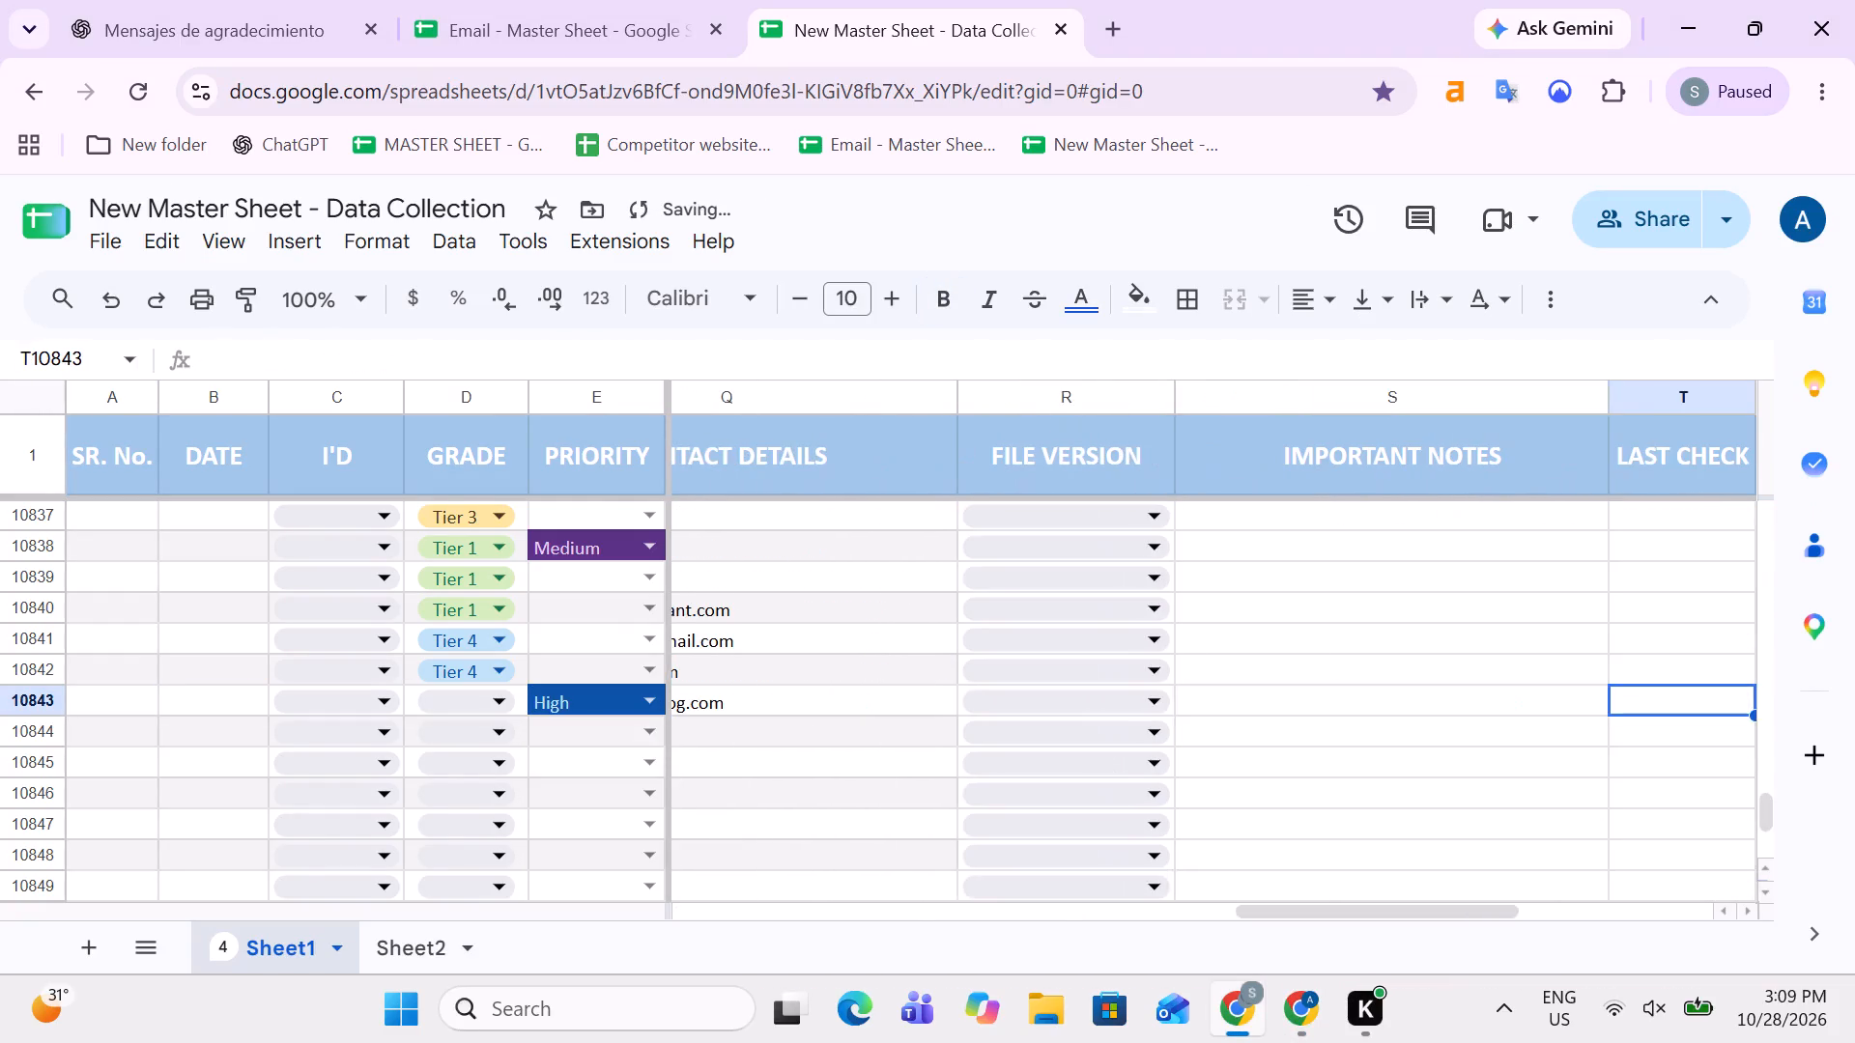
key("Left")
key("Left")
key("Left")
key("Left")
key("Left")
key("Left")
key("Right")
key("Right")
key("Right")
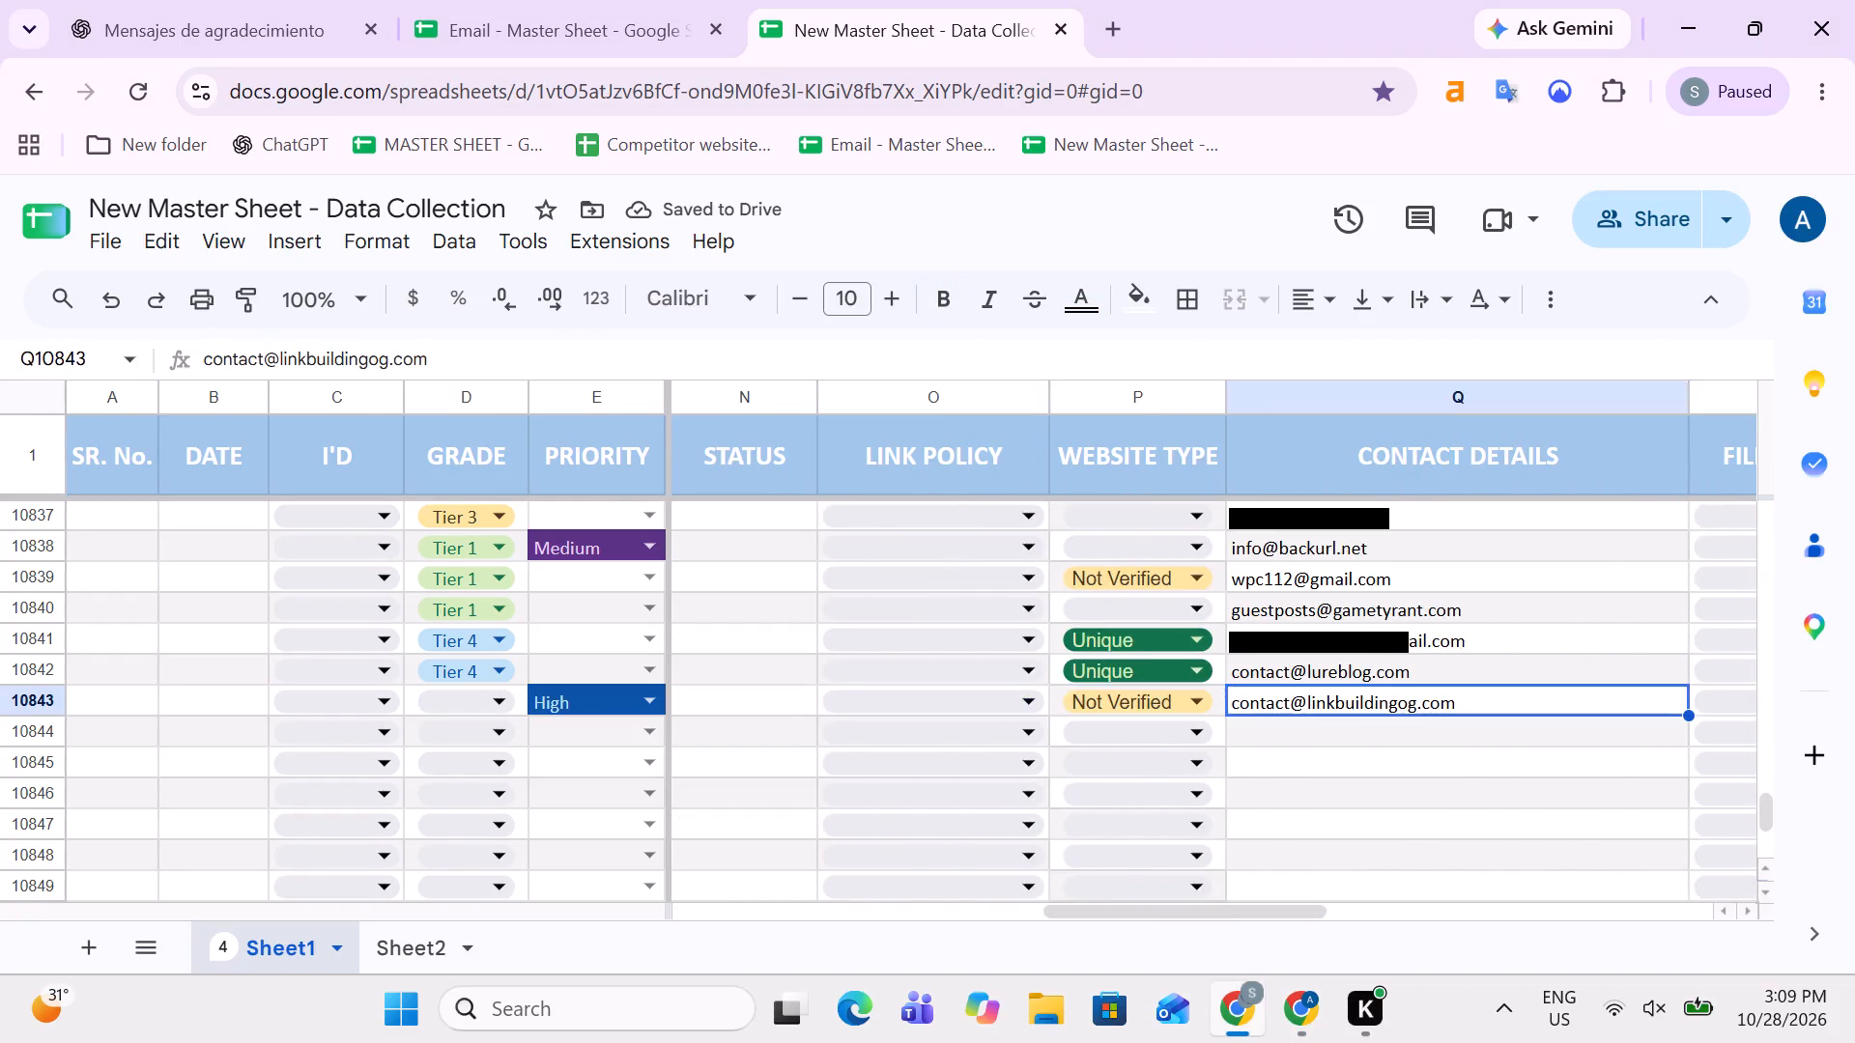
Set the grade in the celebscover.com row to Tier 3, finishing on the empty website cell below it.
key("Left")
key("Left")
key("Left")
key("Left")
key("Left")
key("Left")
key("Left")
key("Left")
key("Left")
key("Left")
key("Left")
key("Left")
key("Left")
key("Left")
key("Left")
key("Left")
key("Left")
key("Left")
key("Left")
key("Right")
key("Right")
key("Right")
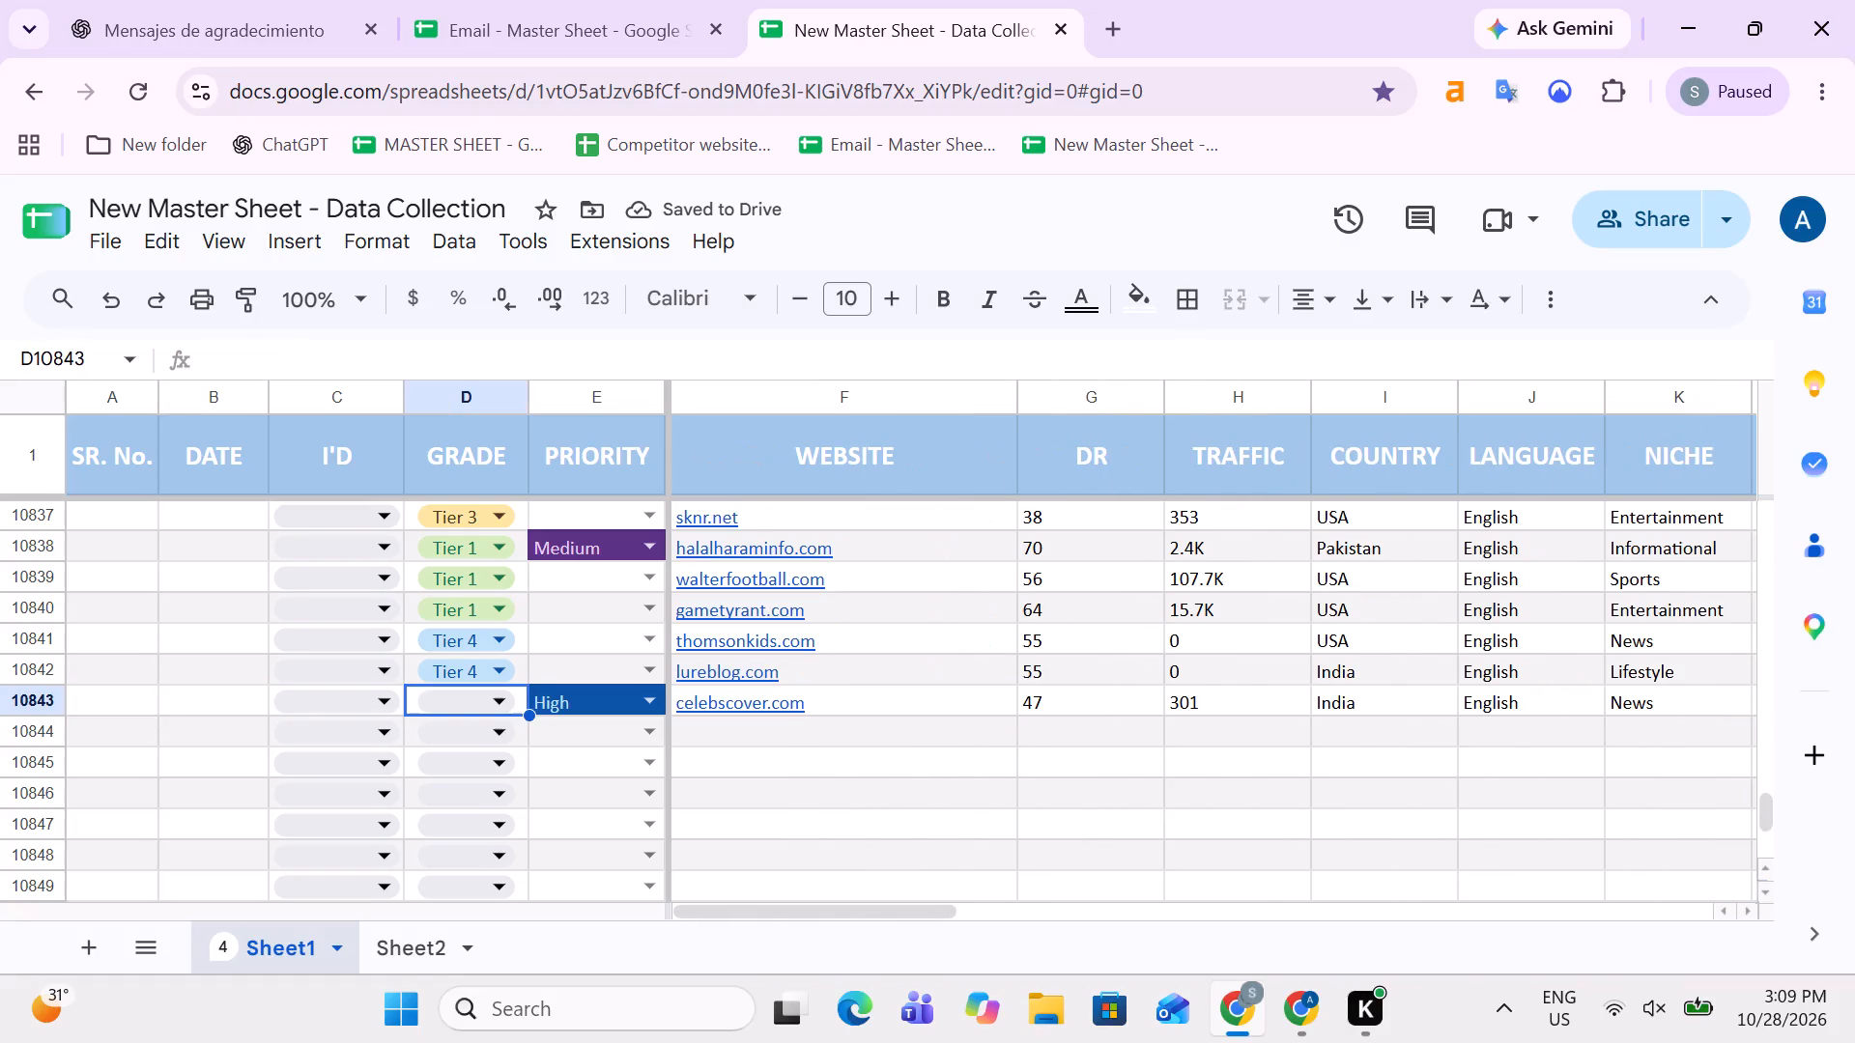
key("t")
key("Up")
key("Up")
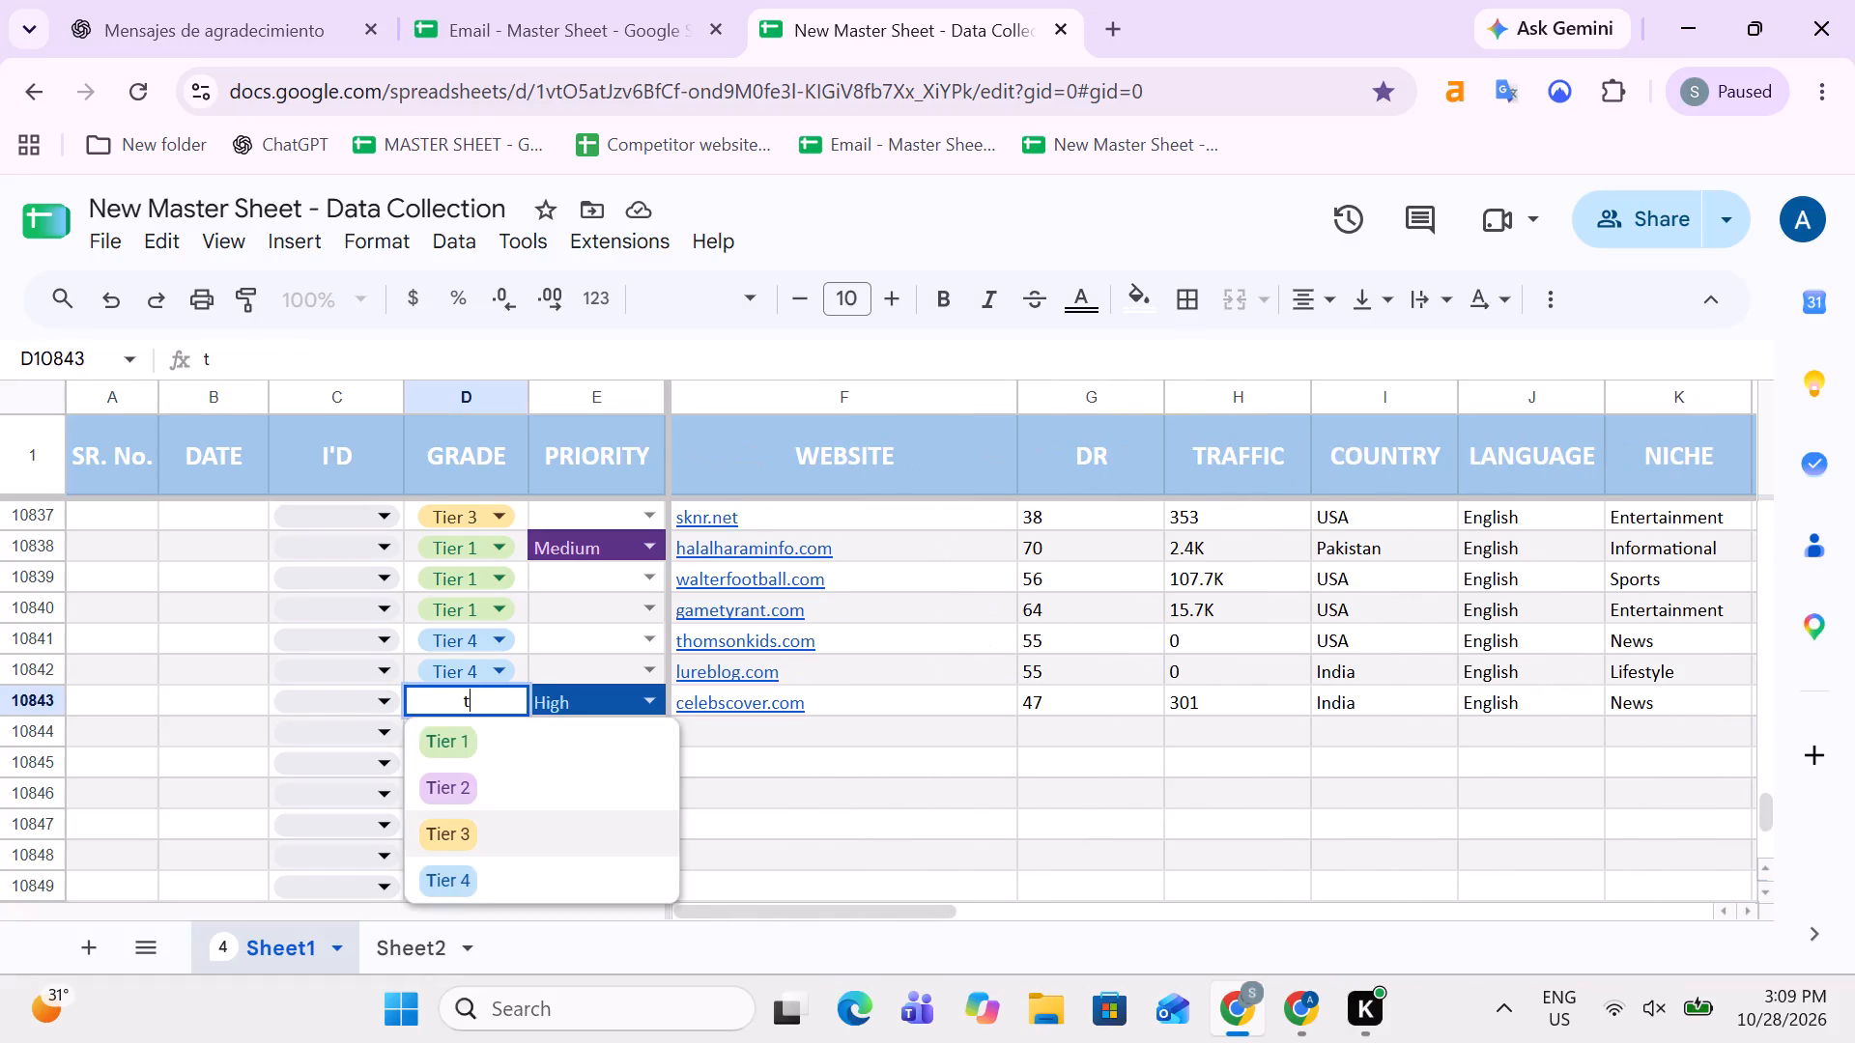
key("Return")
key("Up")
key("Right")
key("Right")
key("Right")
key("Down")
key("Left")
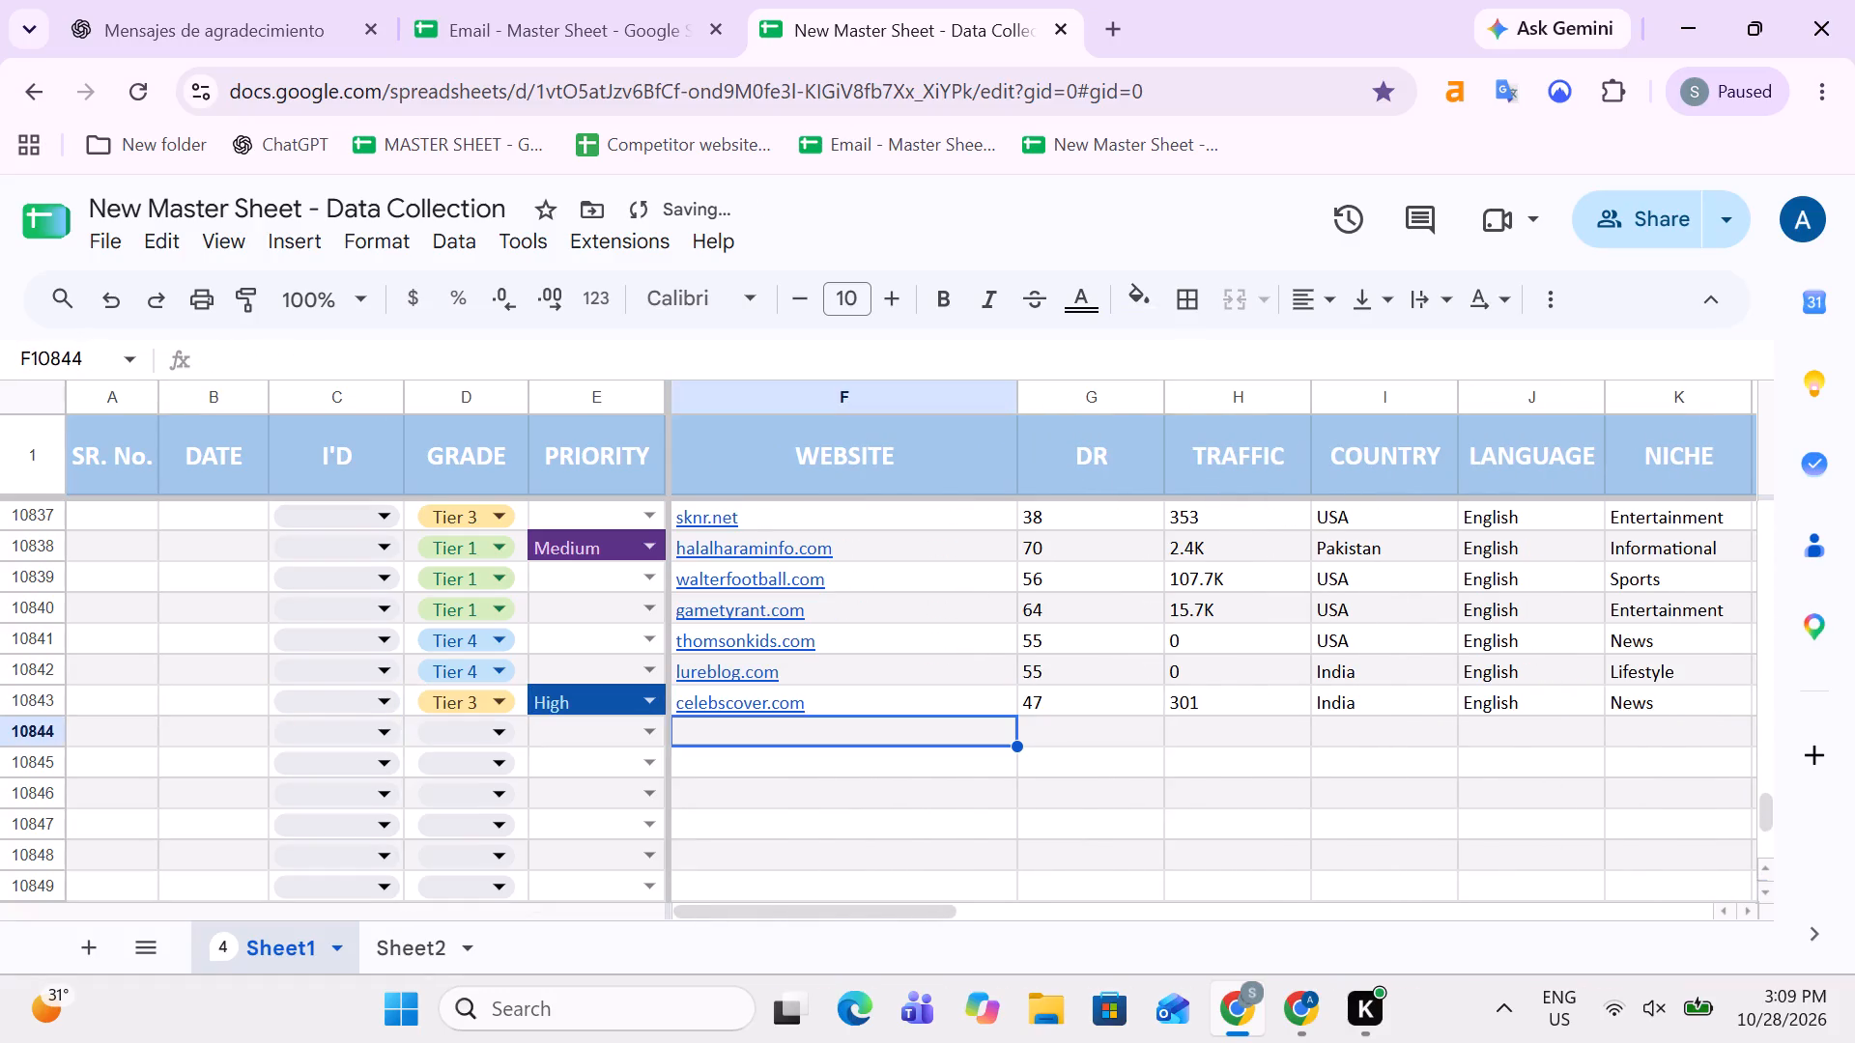
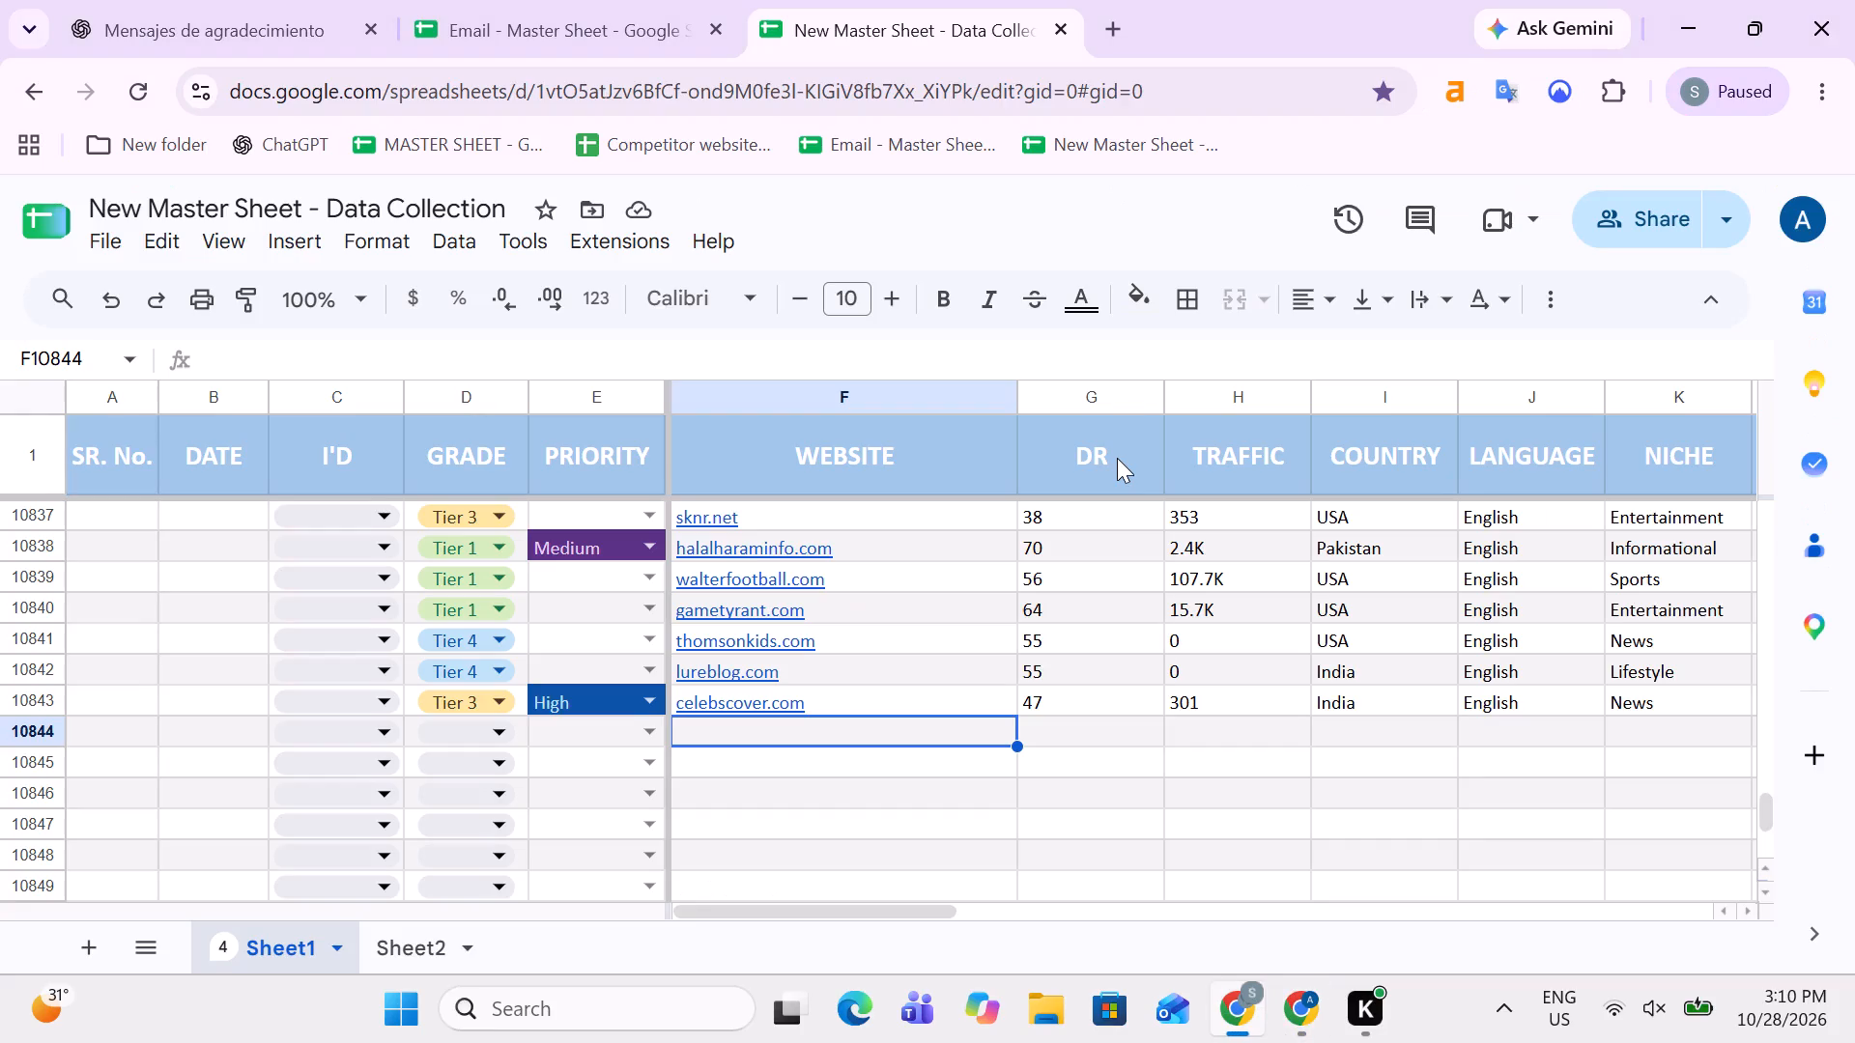
Enter the link vendor's copied contact email in the website and contact details columns of the first empty row below celebscover.com.
key("Return")
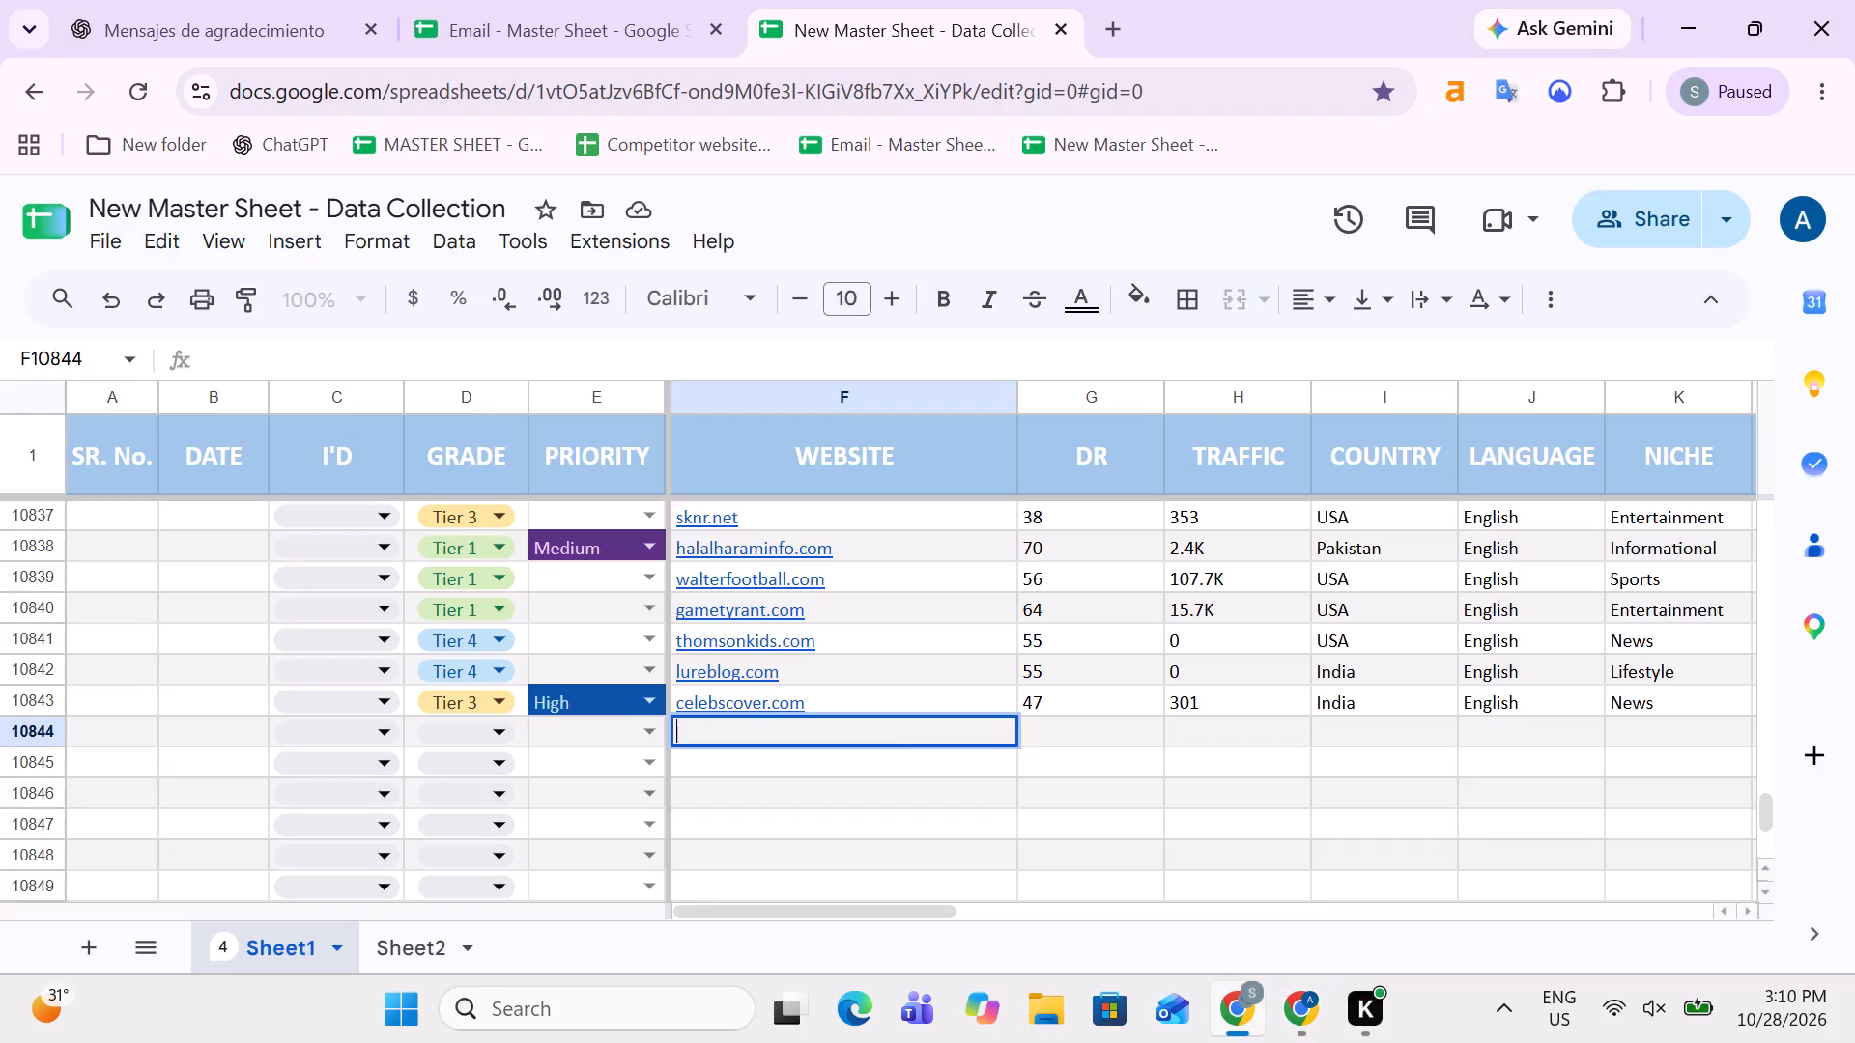
key("ctrl+v")
key("Tab")
key("Right")
key("Right")
key("Right")
key("Right")
key("Right")
key("Right")
key("Right")
key("Right")
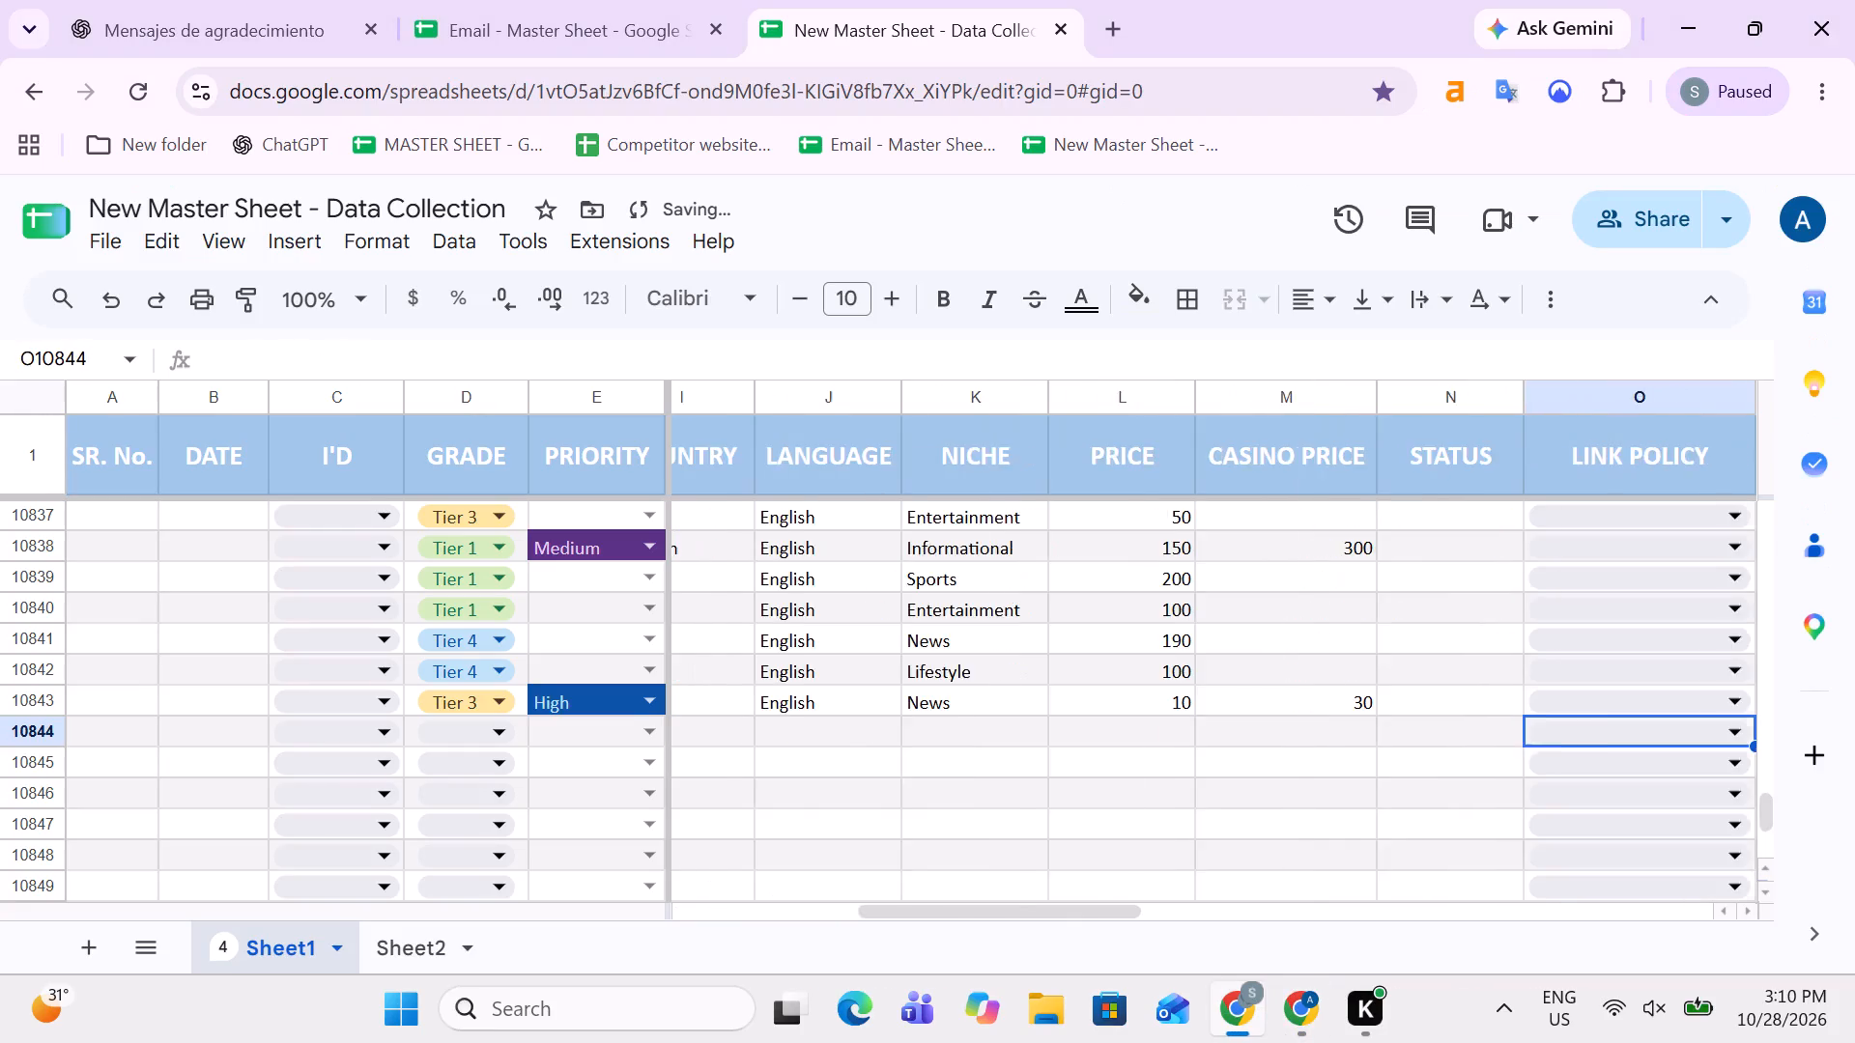
key("Right")
key("Right")
key("ctrl+v")
Fill in Mix as the country and language and Full List as the niche in row 10844.
key("Left")
key("Left")
key("Left")
key("Left")
key("Left")
key("Left")
key("Left")
key("Left")
key("Left")
key("Left")
key("Left")
key("Left")
key("Left")
key("Left")
key("Left")
key("Left")
key("Left")
key("Left")
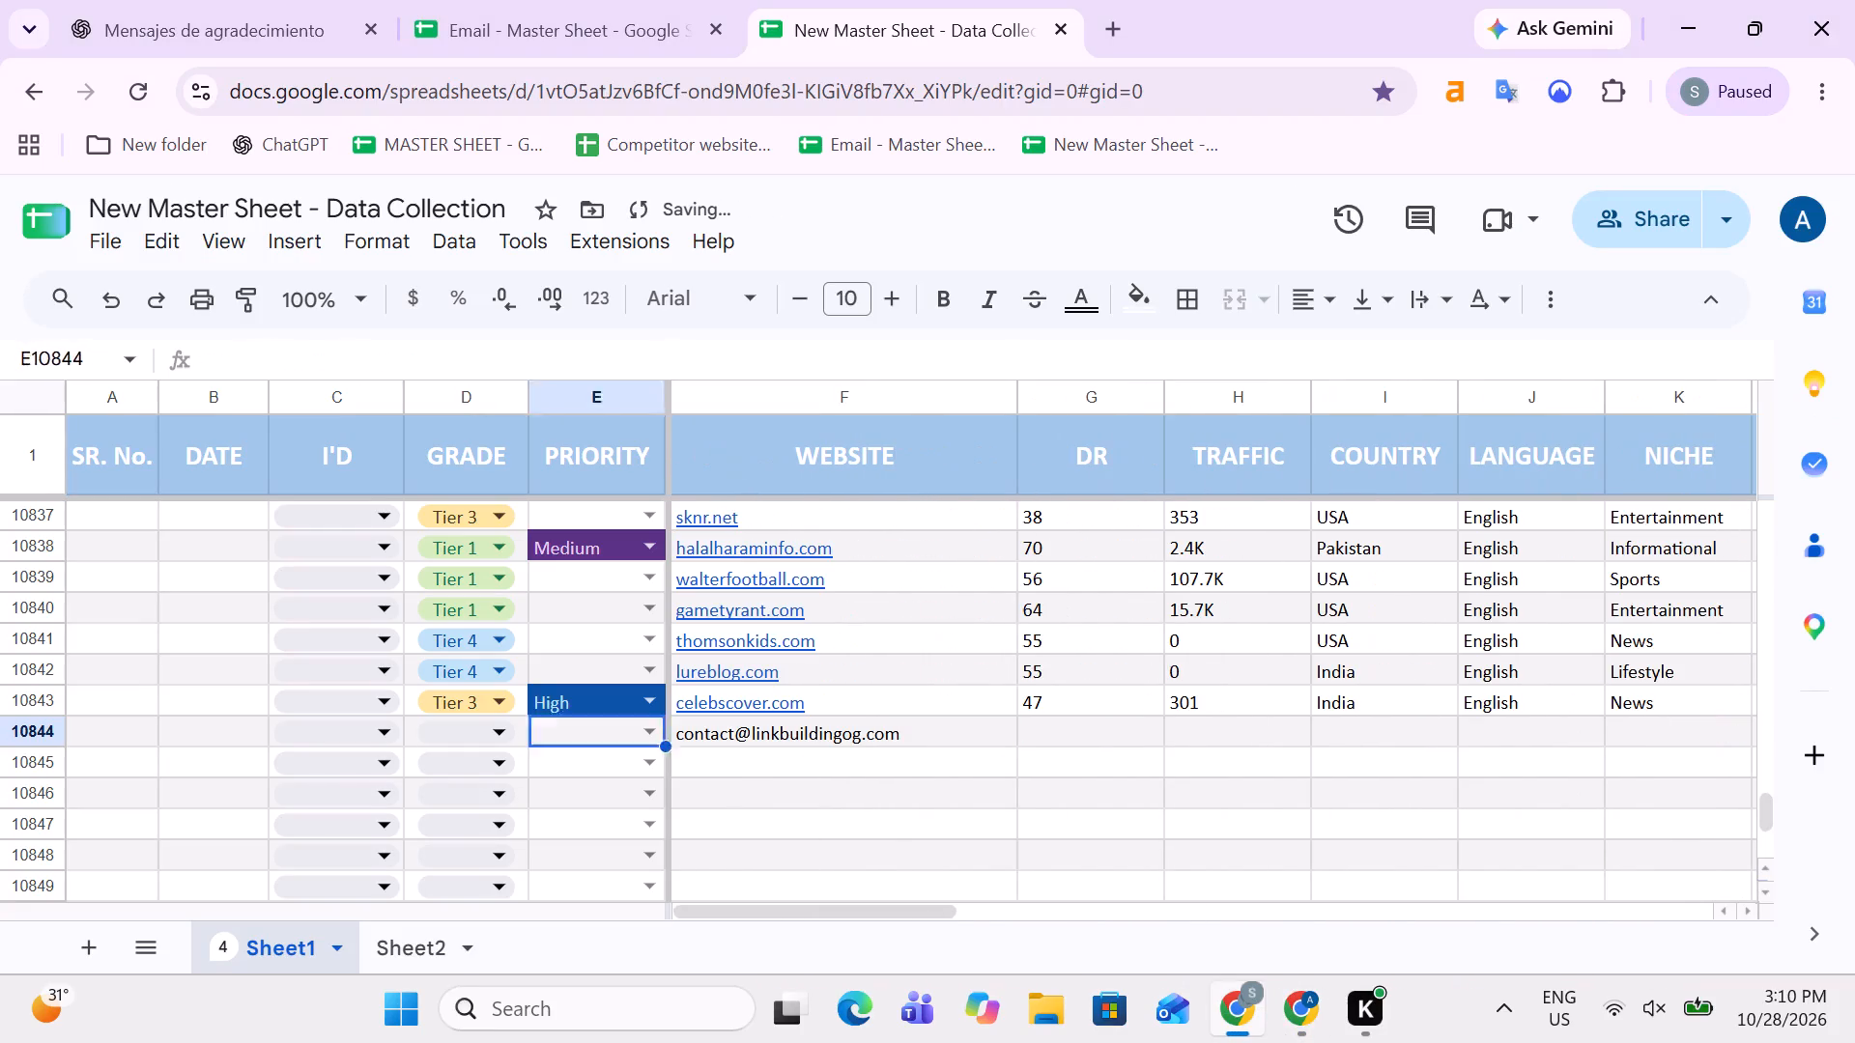
key("Right")
key("Right")
key("Right")
key("Right")
key("Right")
key("Right")
key("Right")
key("Right")
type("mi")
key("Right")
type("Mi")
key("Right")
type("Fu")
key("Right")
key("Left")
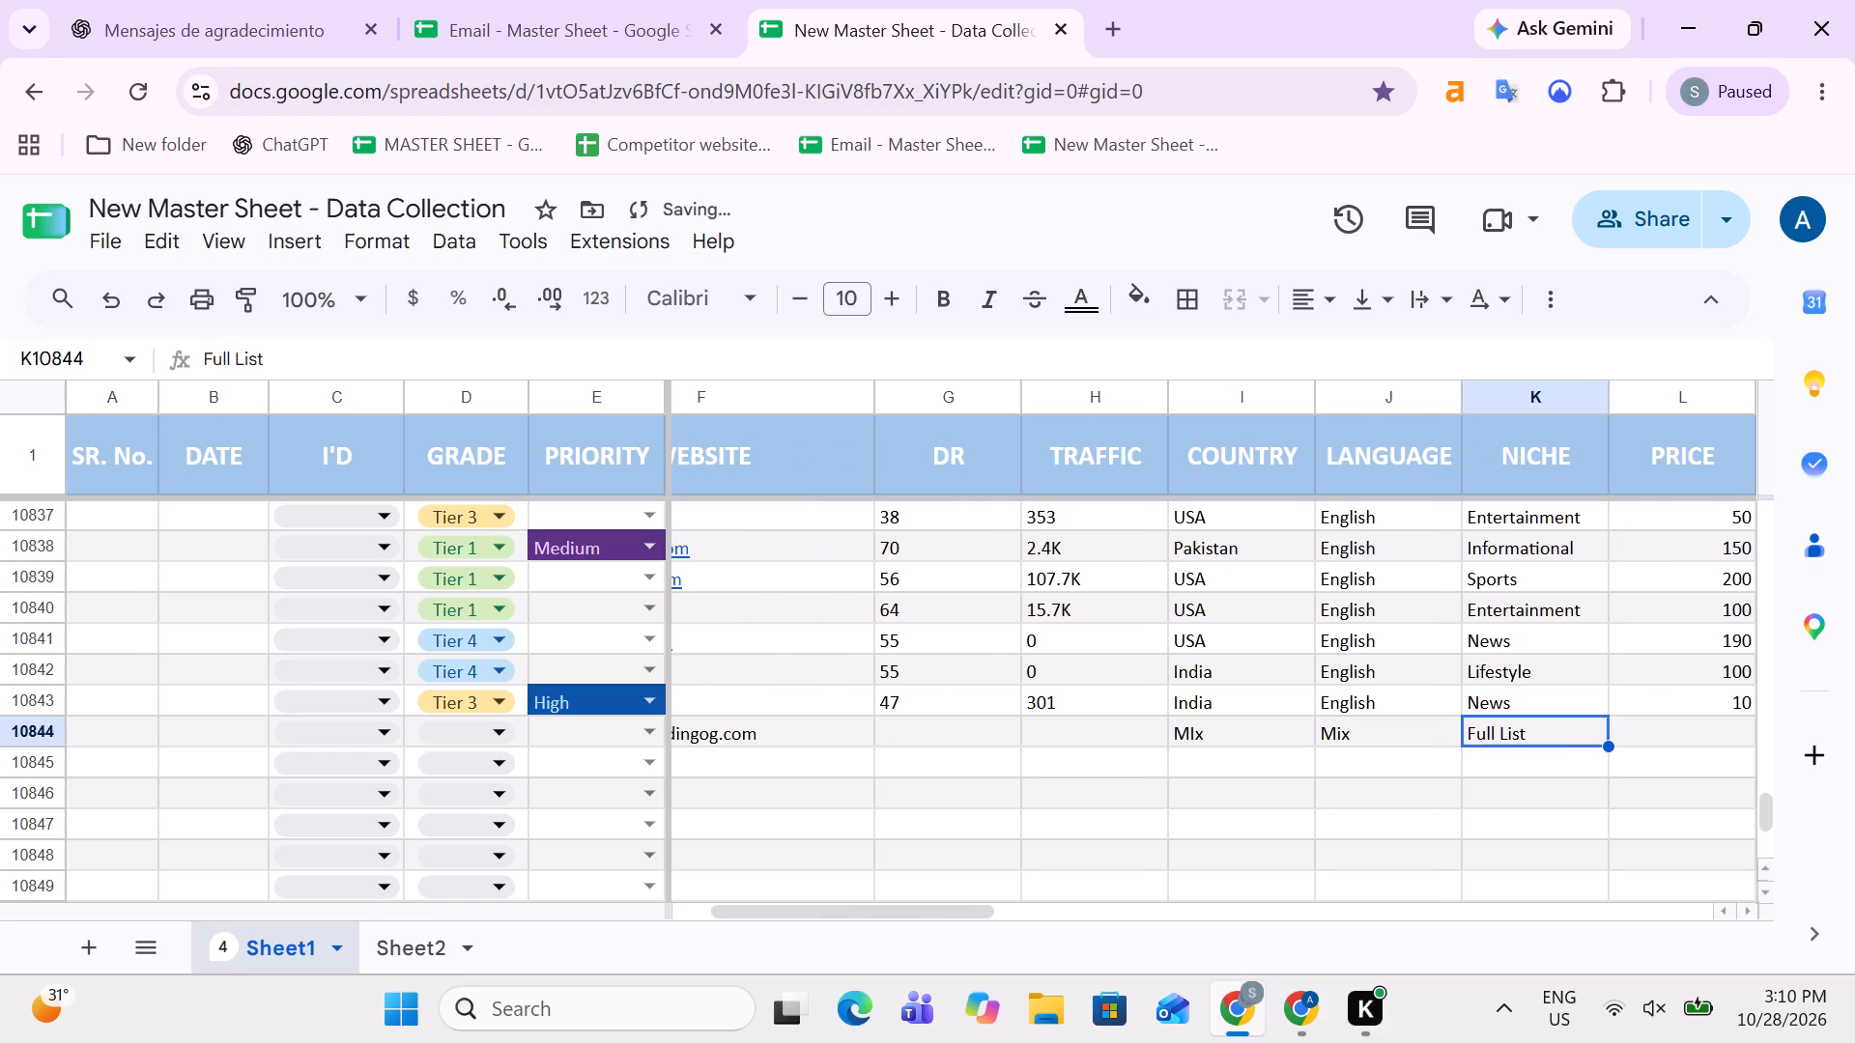
Copy the Full List niche entry into the price and casino price columns of row 10844.
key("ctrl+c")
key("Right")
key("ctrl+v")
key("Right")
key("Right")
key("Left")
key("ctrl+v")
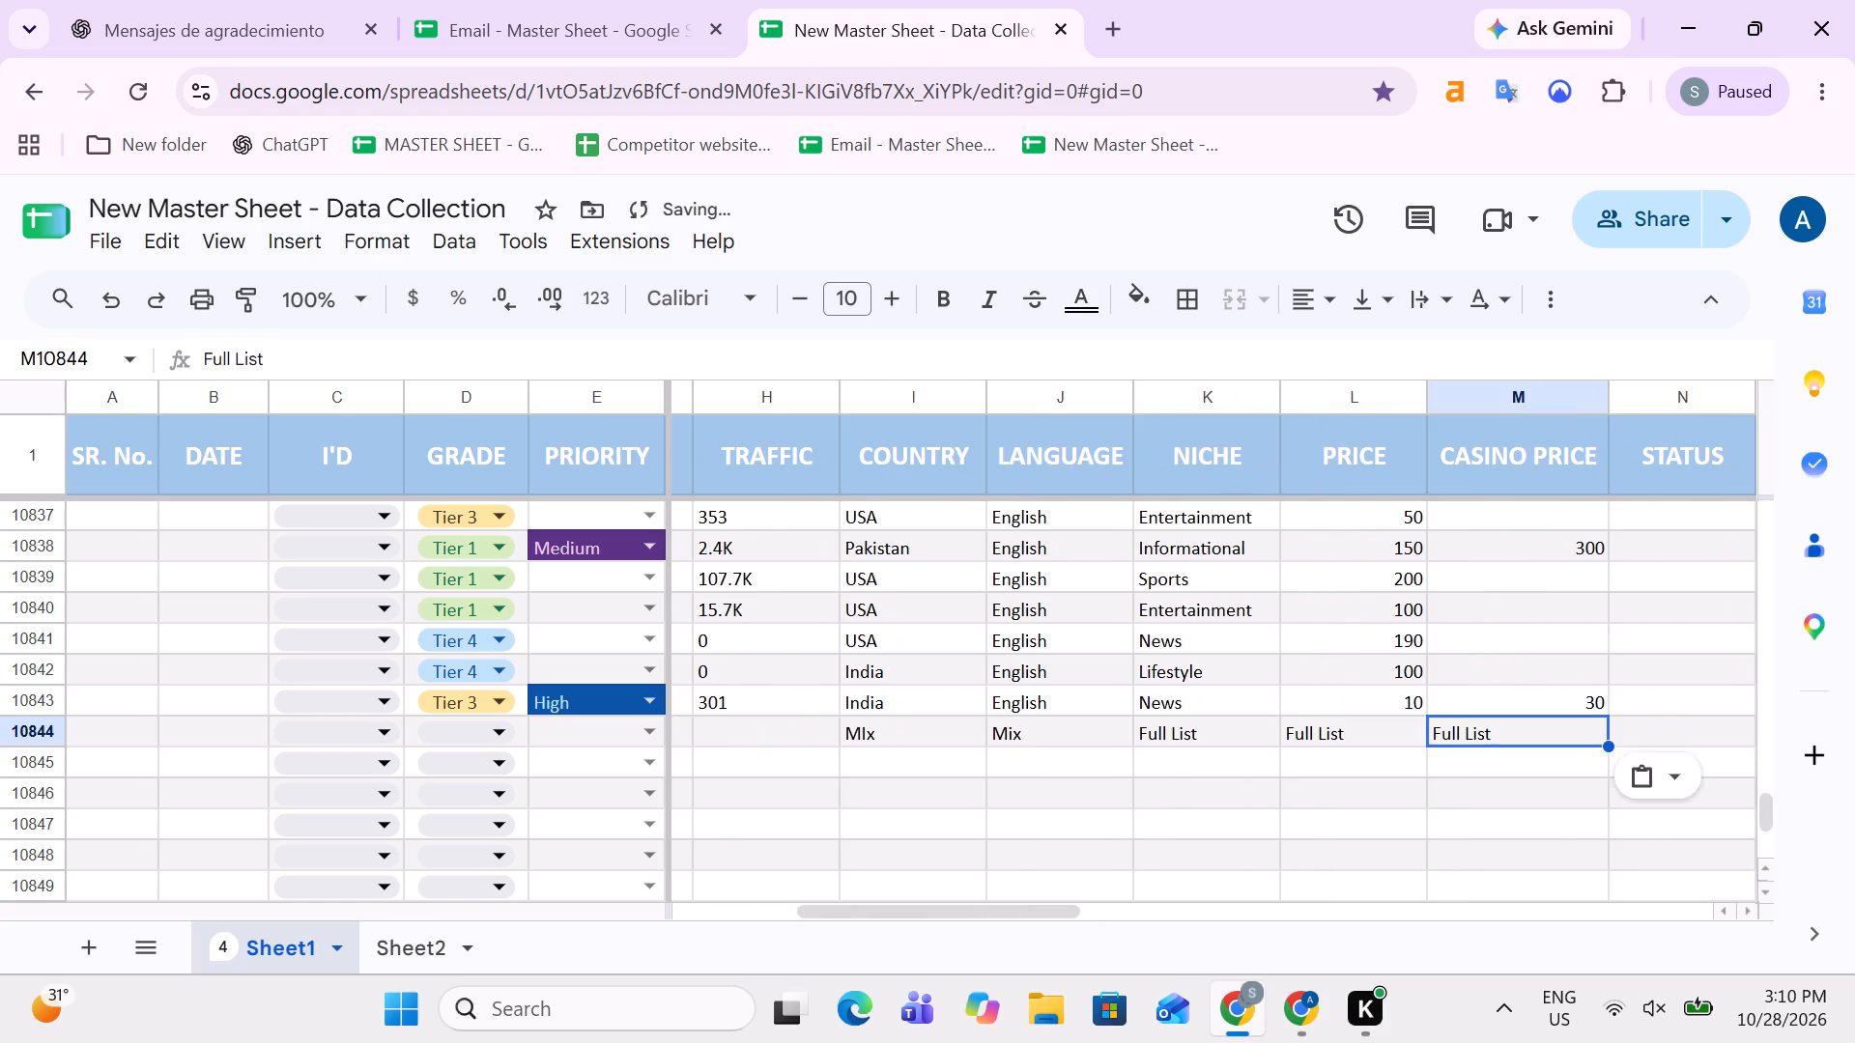
Set the link policy in row 10844 to both New List and Reseller.
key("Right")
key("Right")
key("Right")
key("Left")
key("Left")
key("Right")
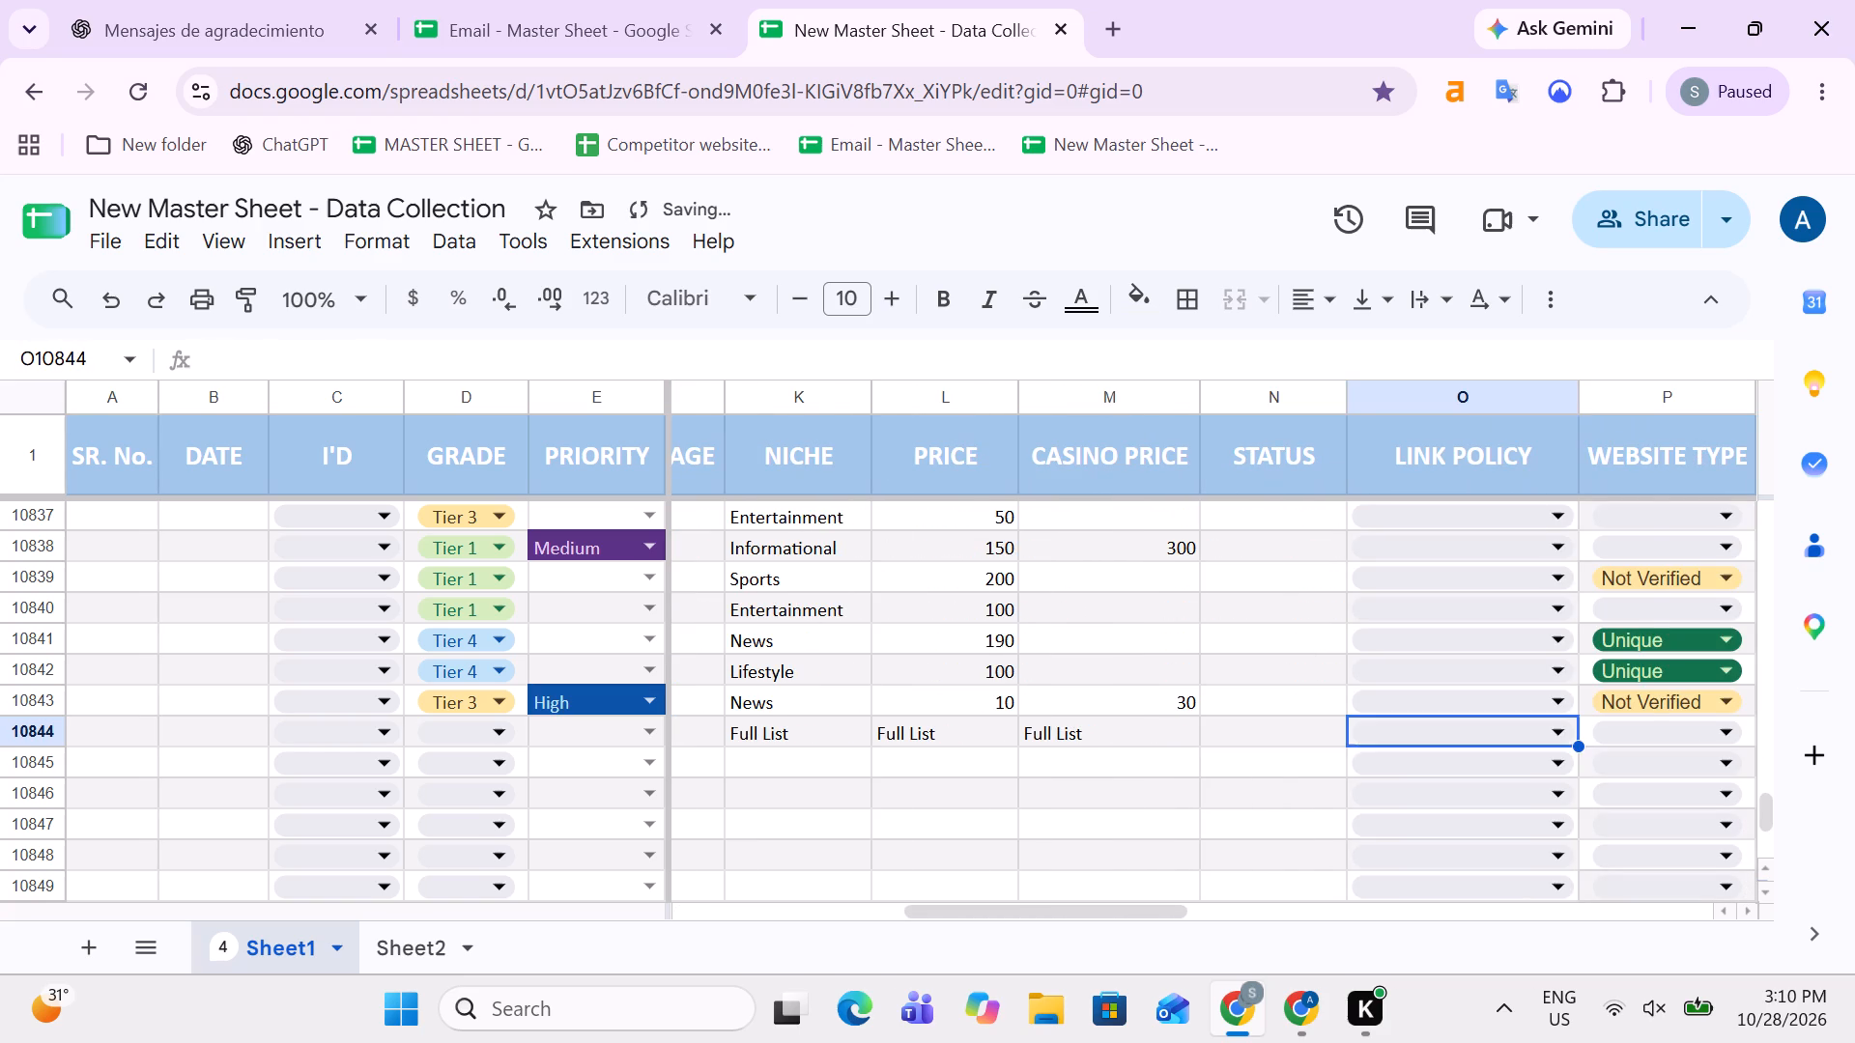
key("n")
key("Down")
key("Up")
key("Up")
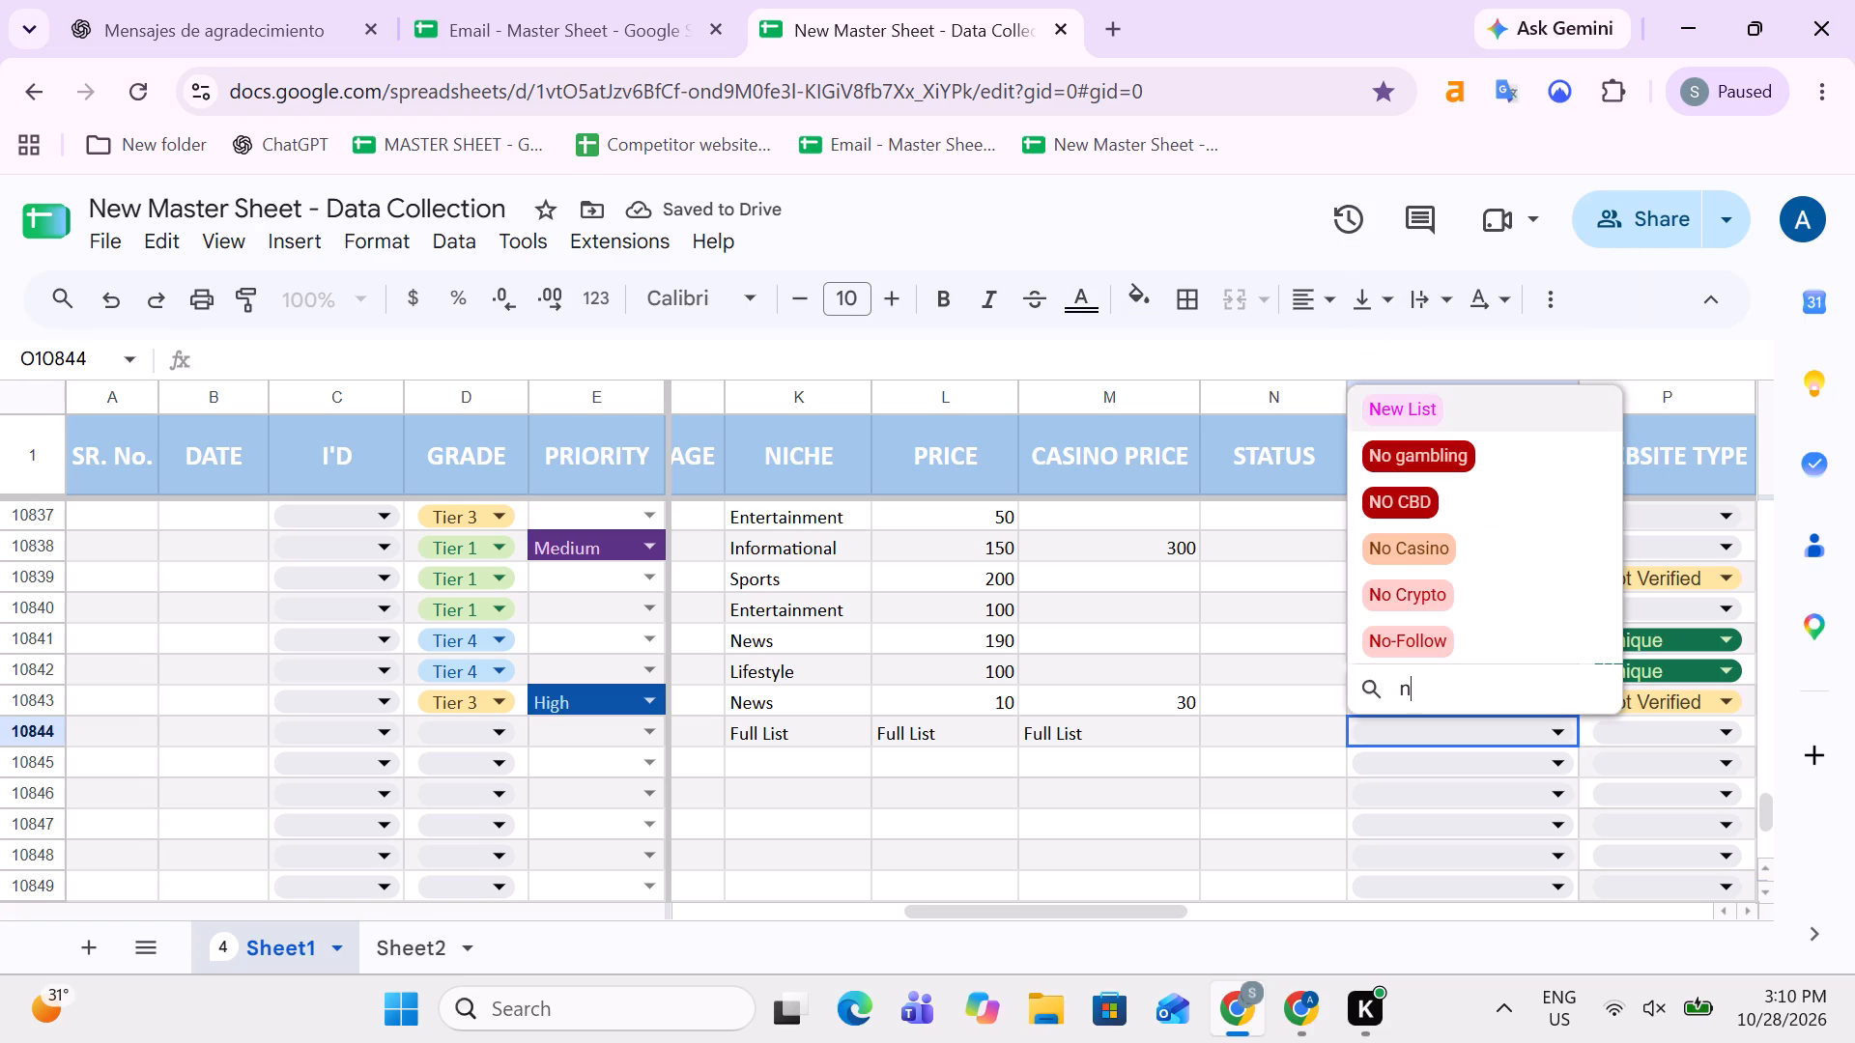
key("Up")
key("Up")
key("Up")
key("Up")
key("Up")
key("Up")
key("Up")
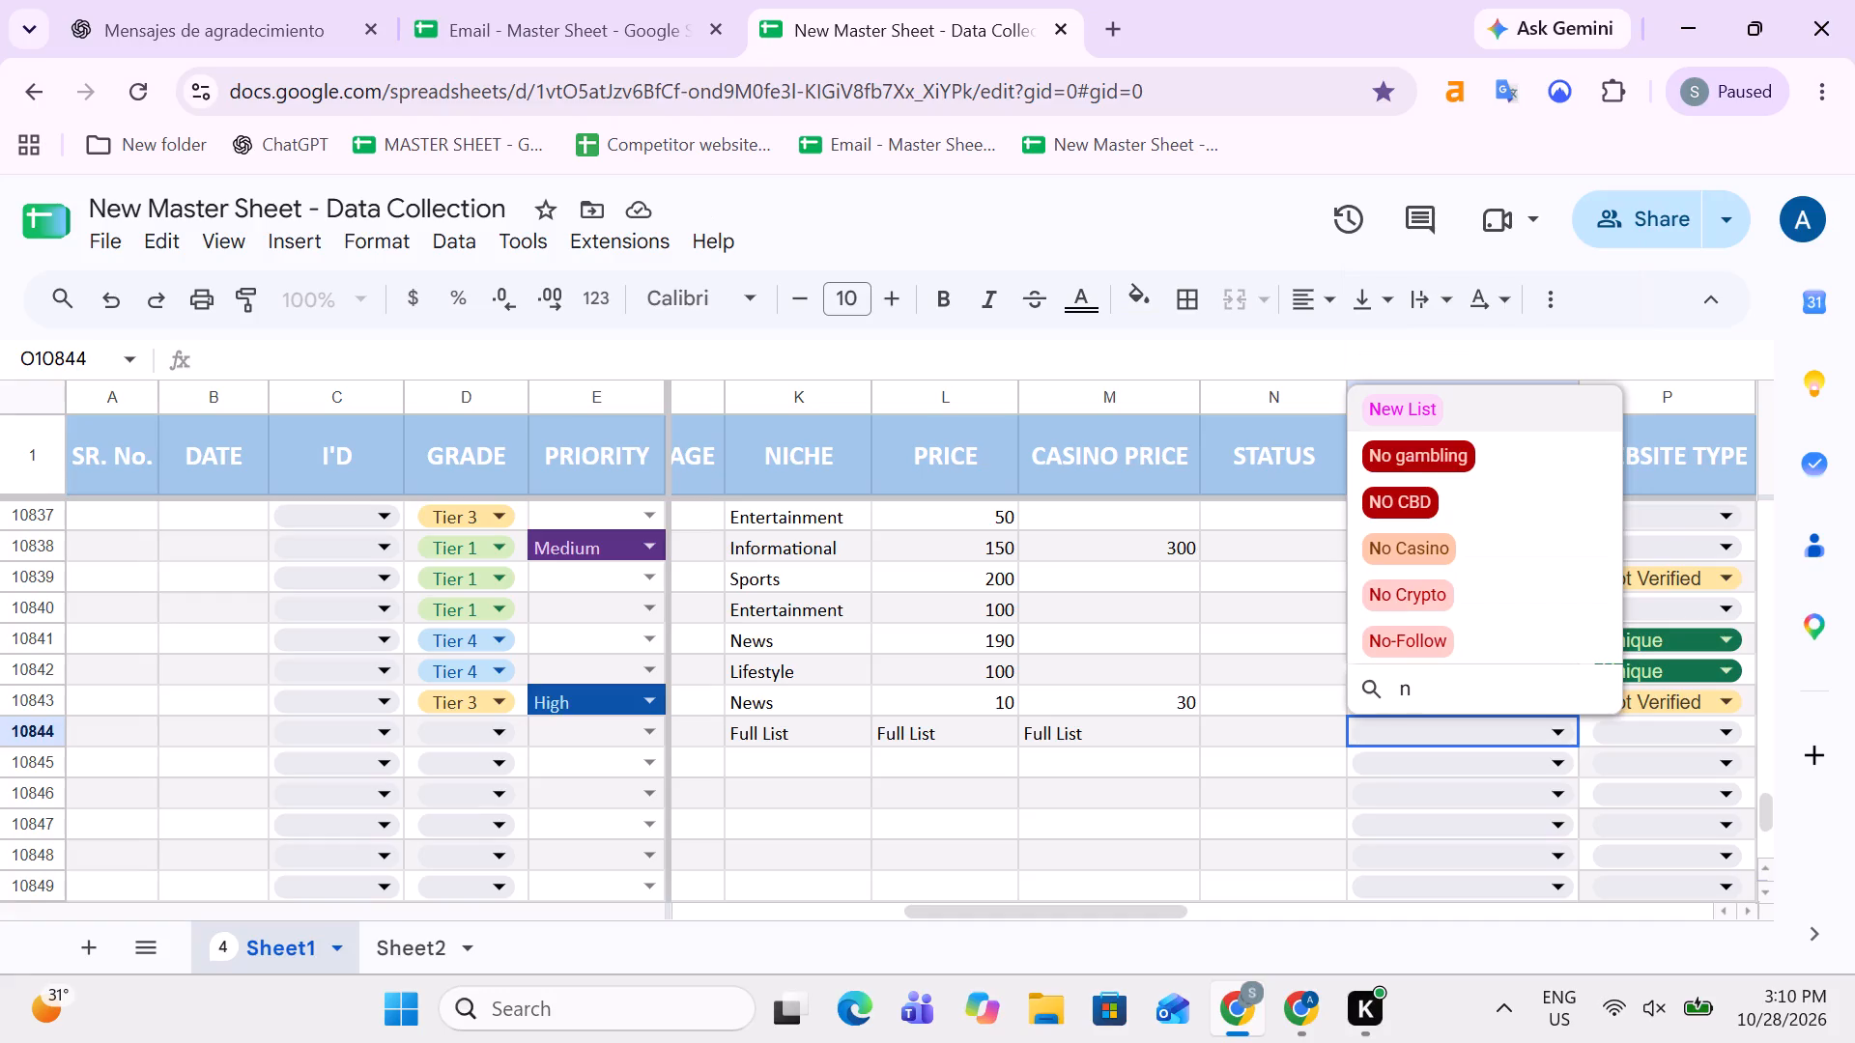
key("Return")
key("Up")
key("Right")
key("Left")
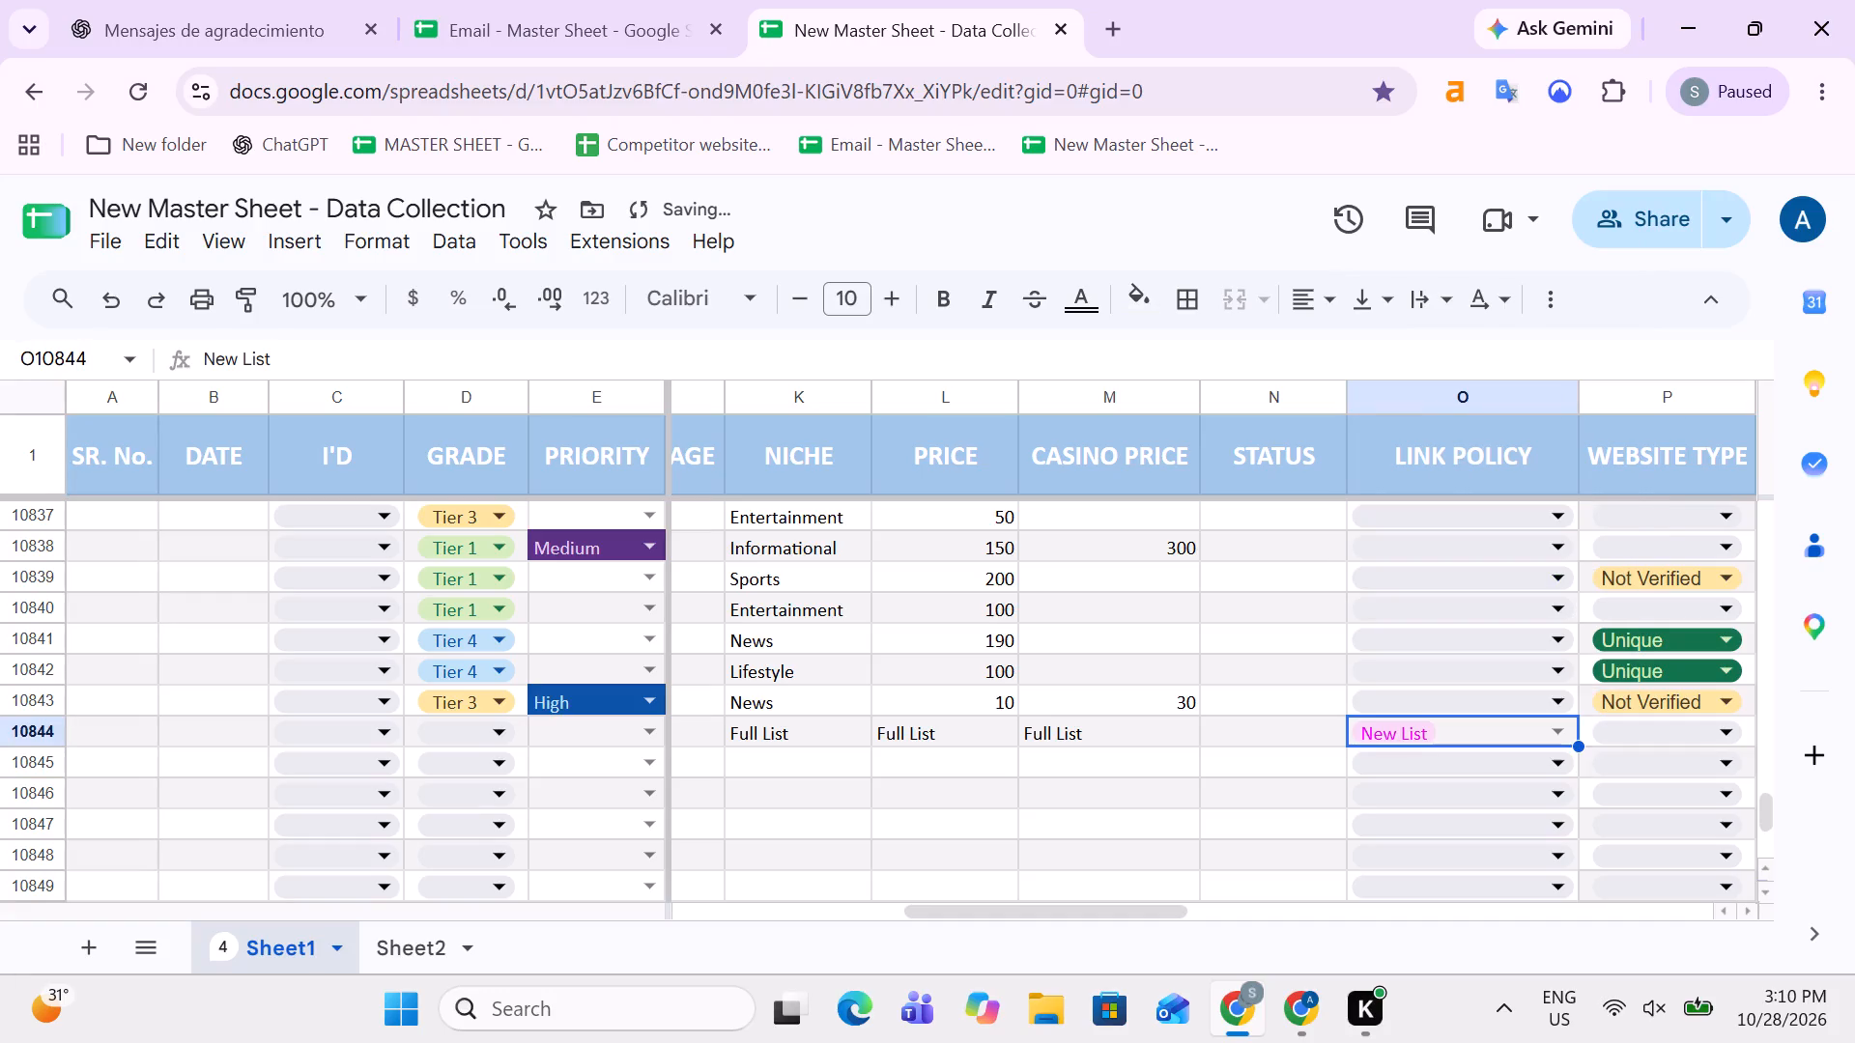
left_click(1553, 727)
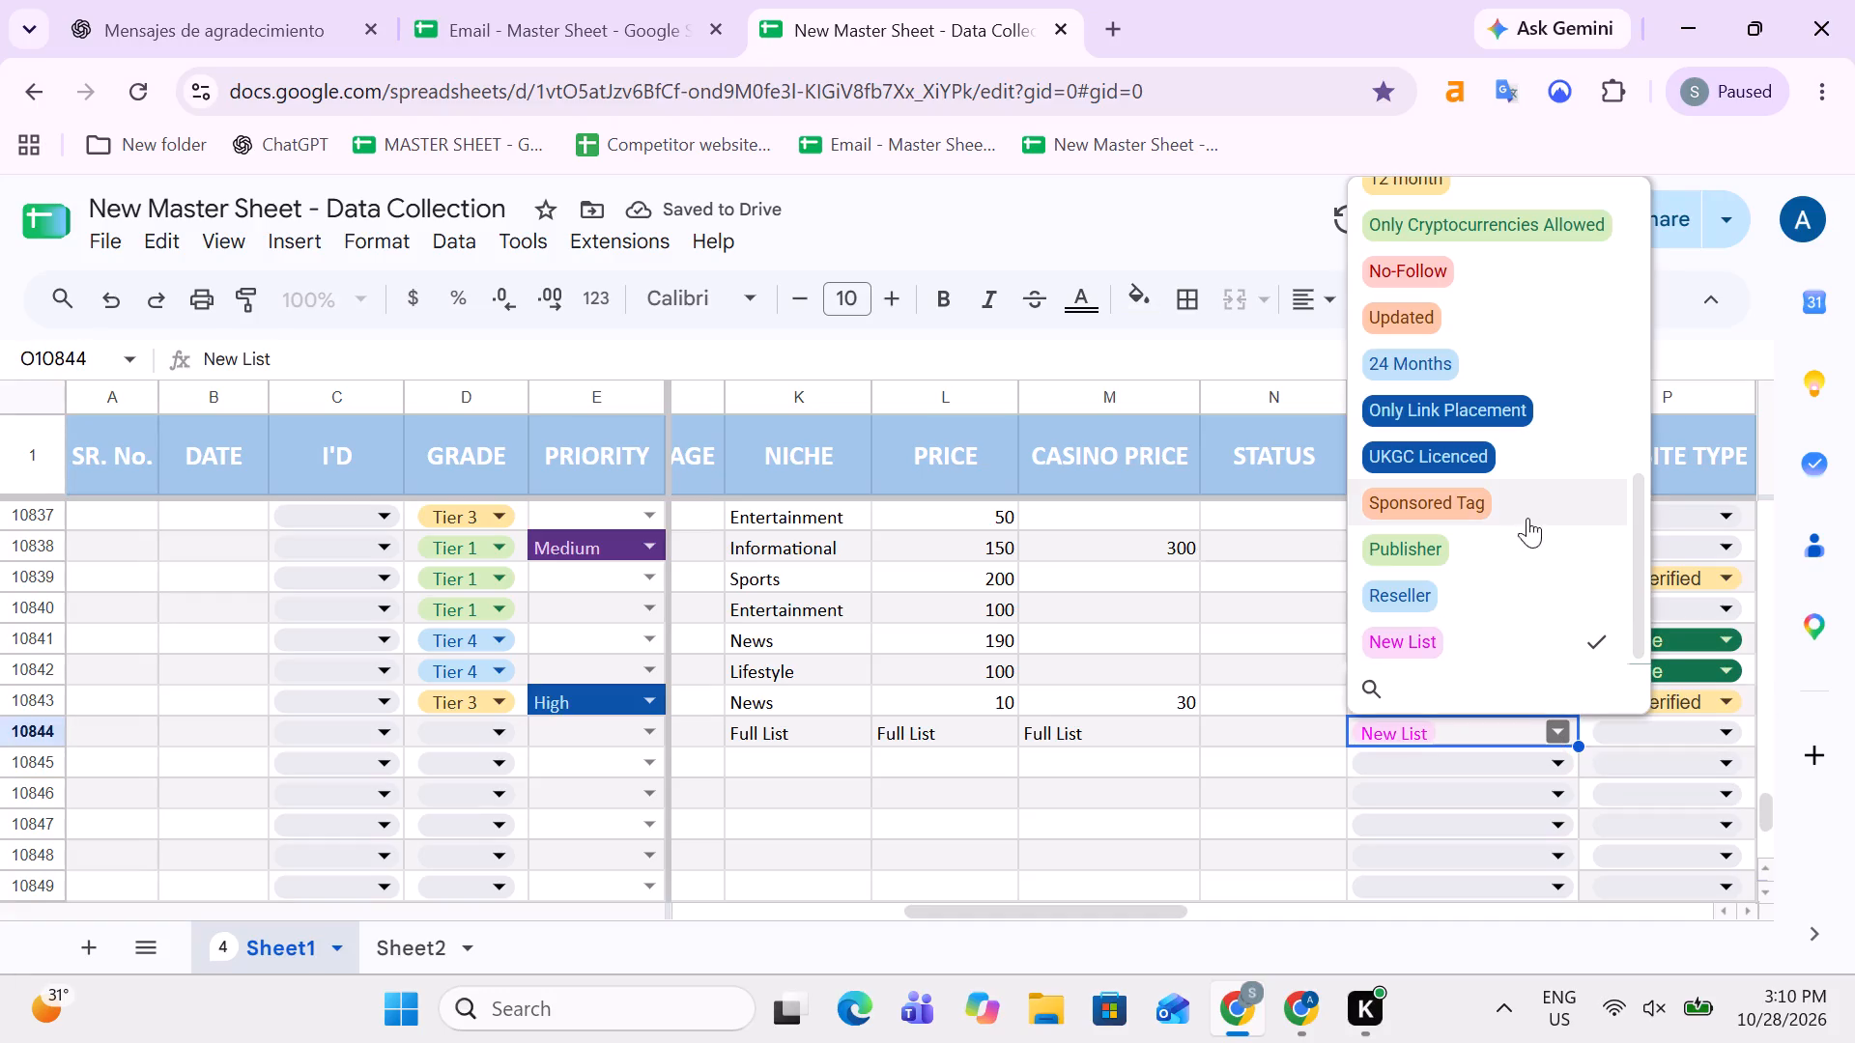
left_click(1443, 586)
left_click(1219, 750)
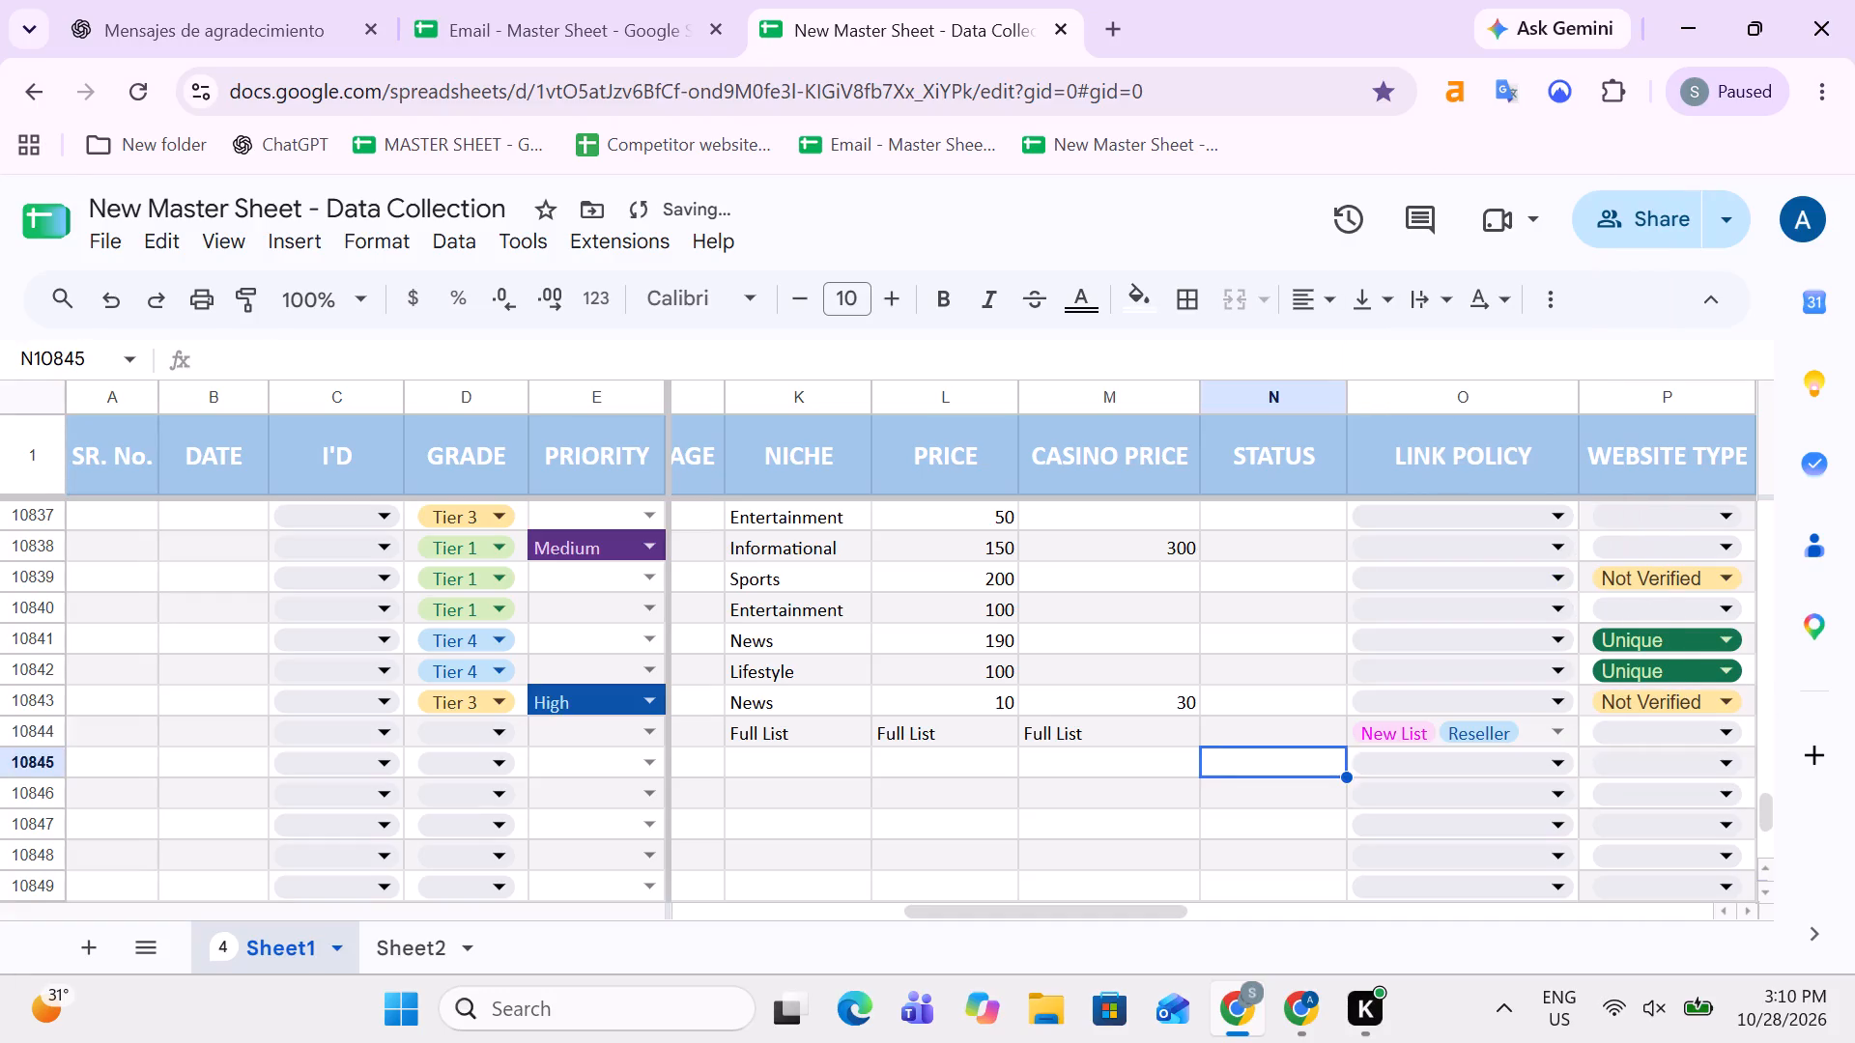
Set the file version in row 10844 to Excel.
key("Up")
key("Right")
key("Right")
key("Right")
key("Left")
key("Left")
key("Right")
key("Right")
key("Left")
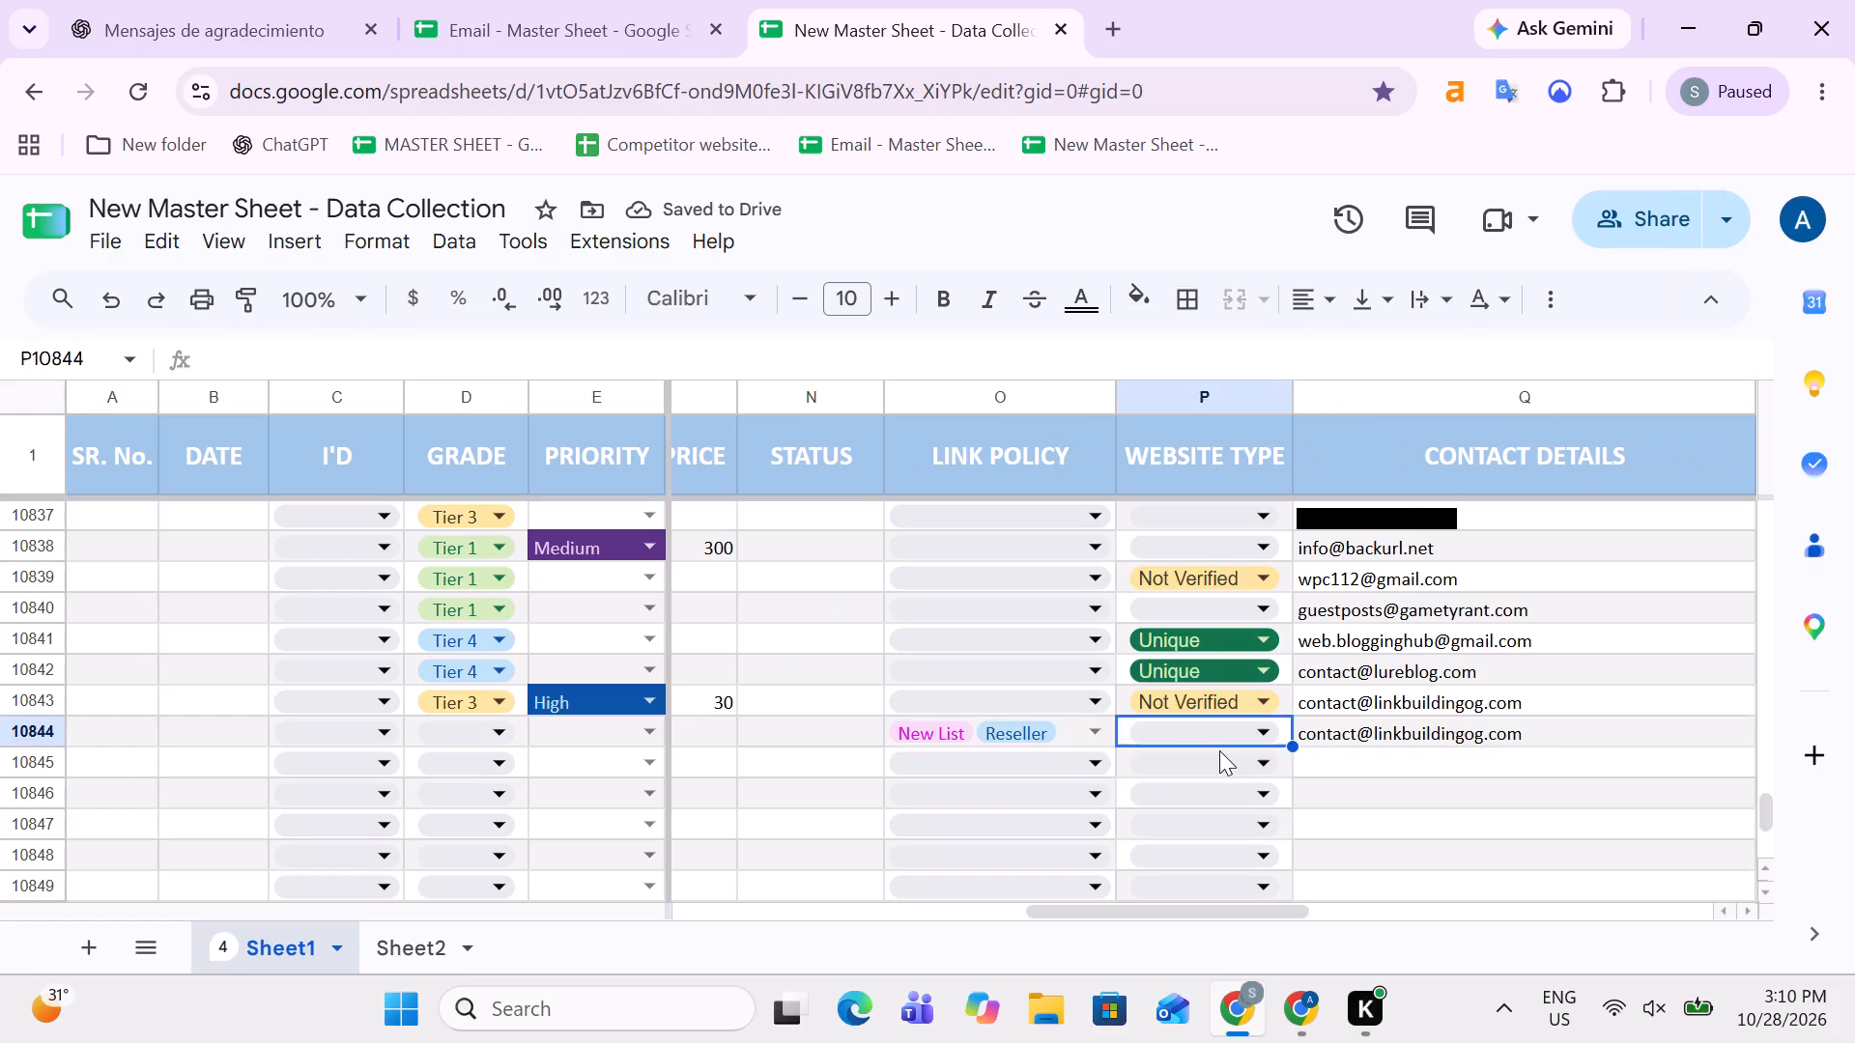
key("Right")
key("Right")
key("Right")
key("Left")
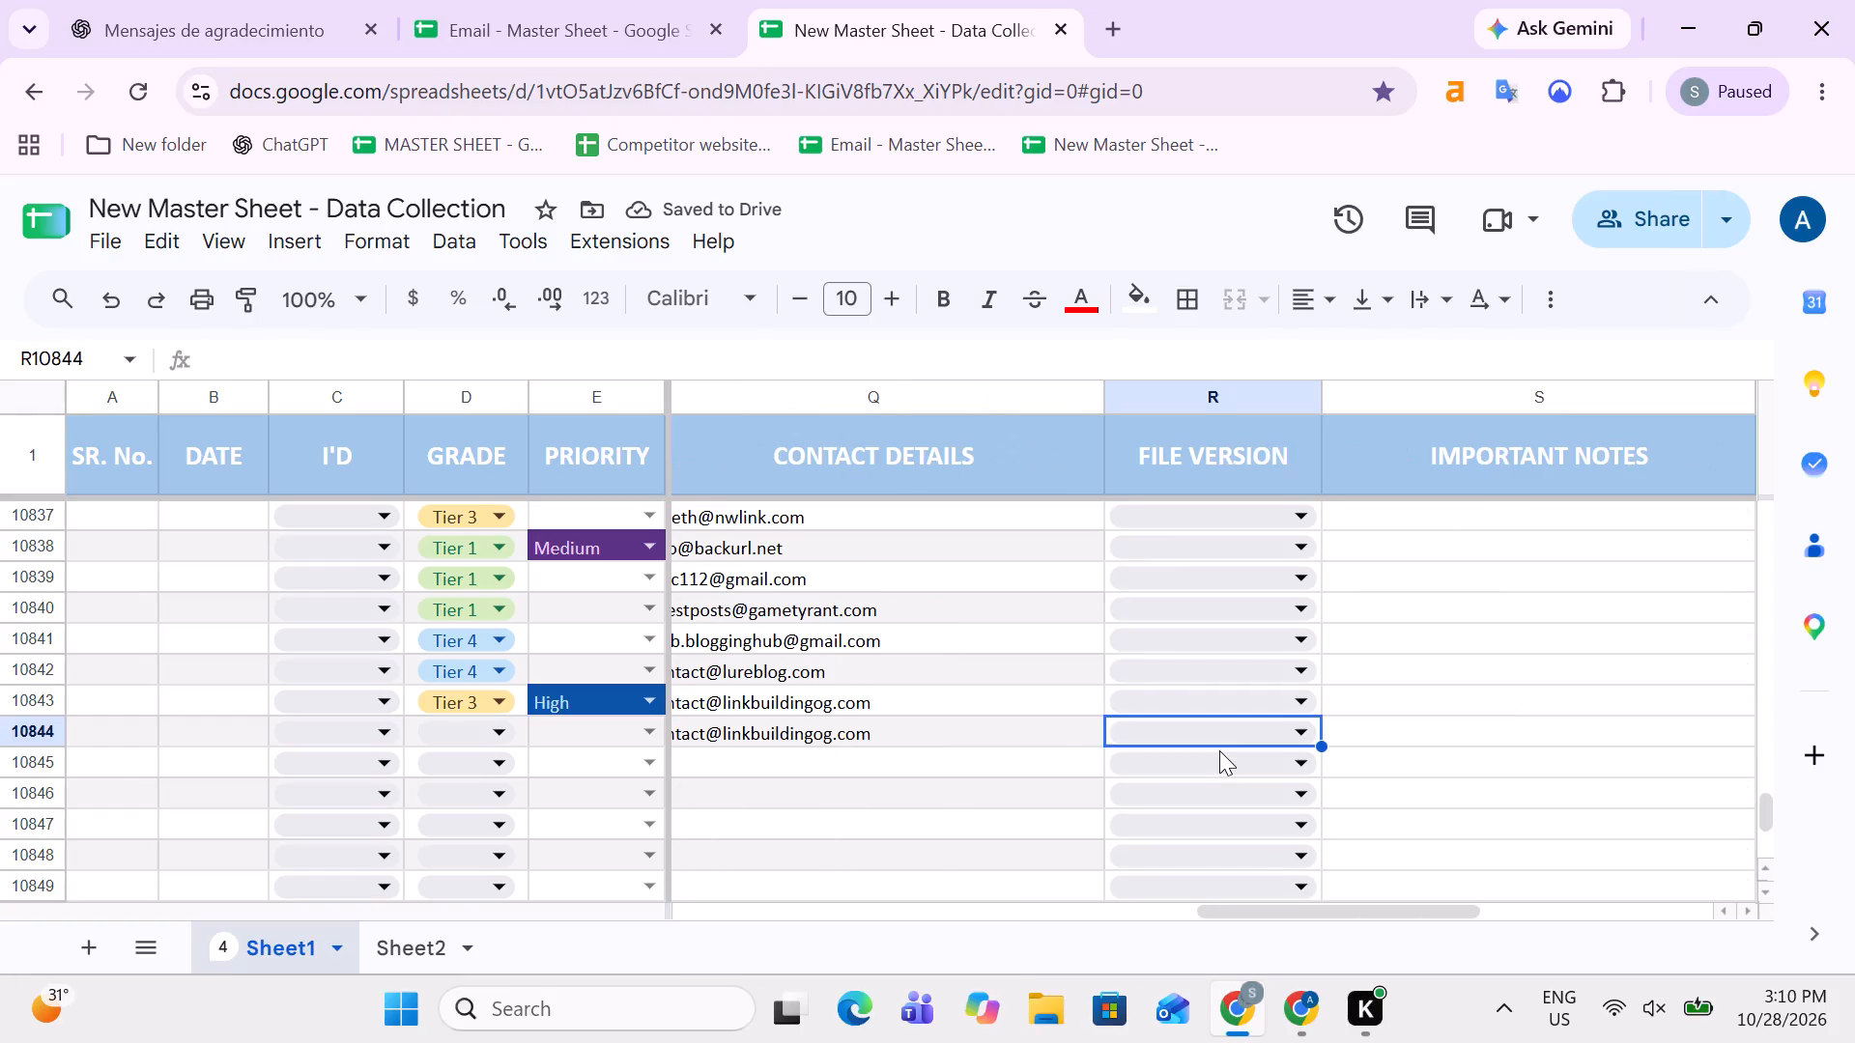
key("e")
key("Down")
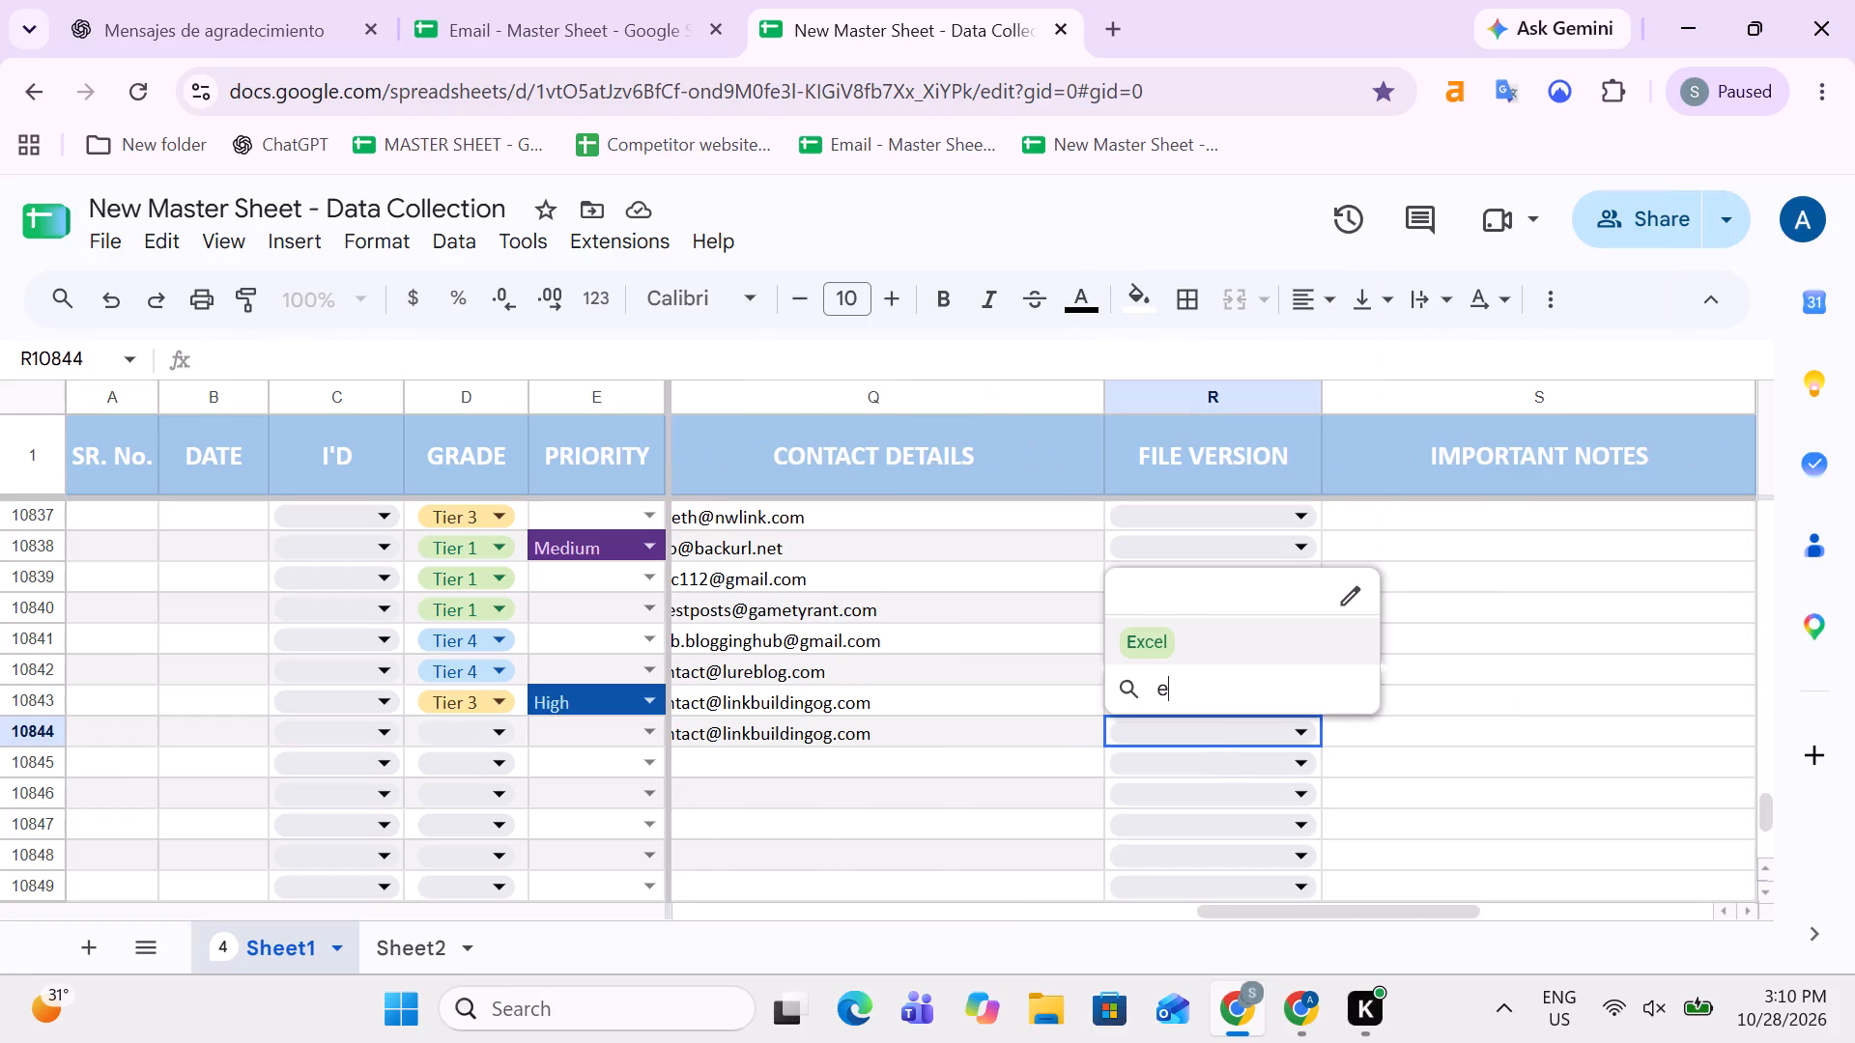
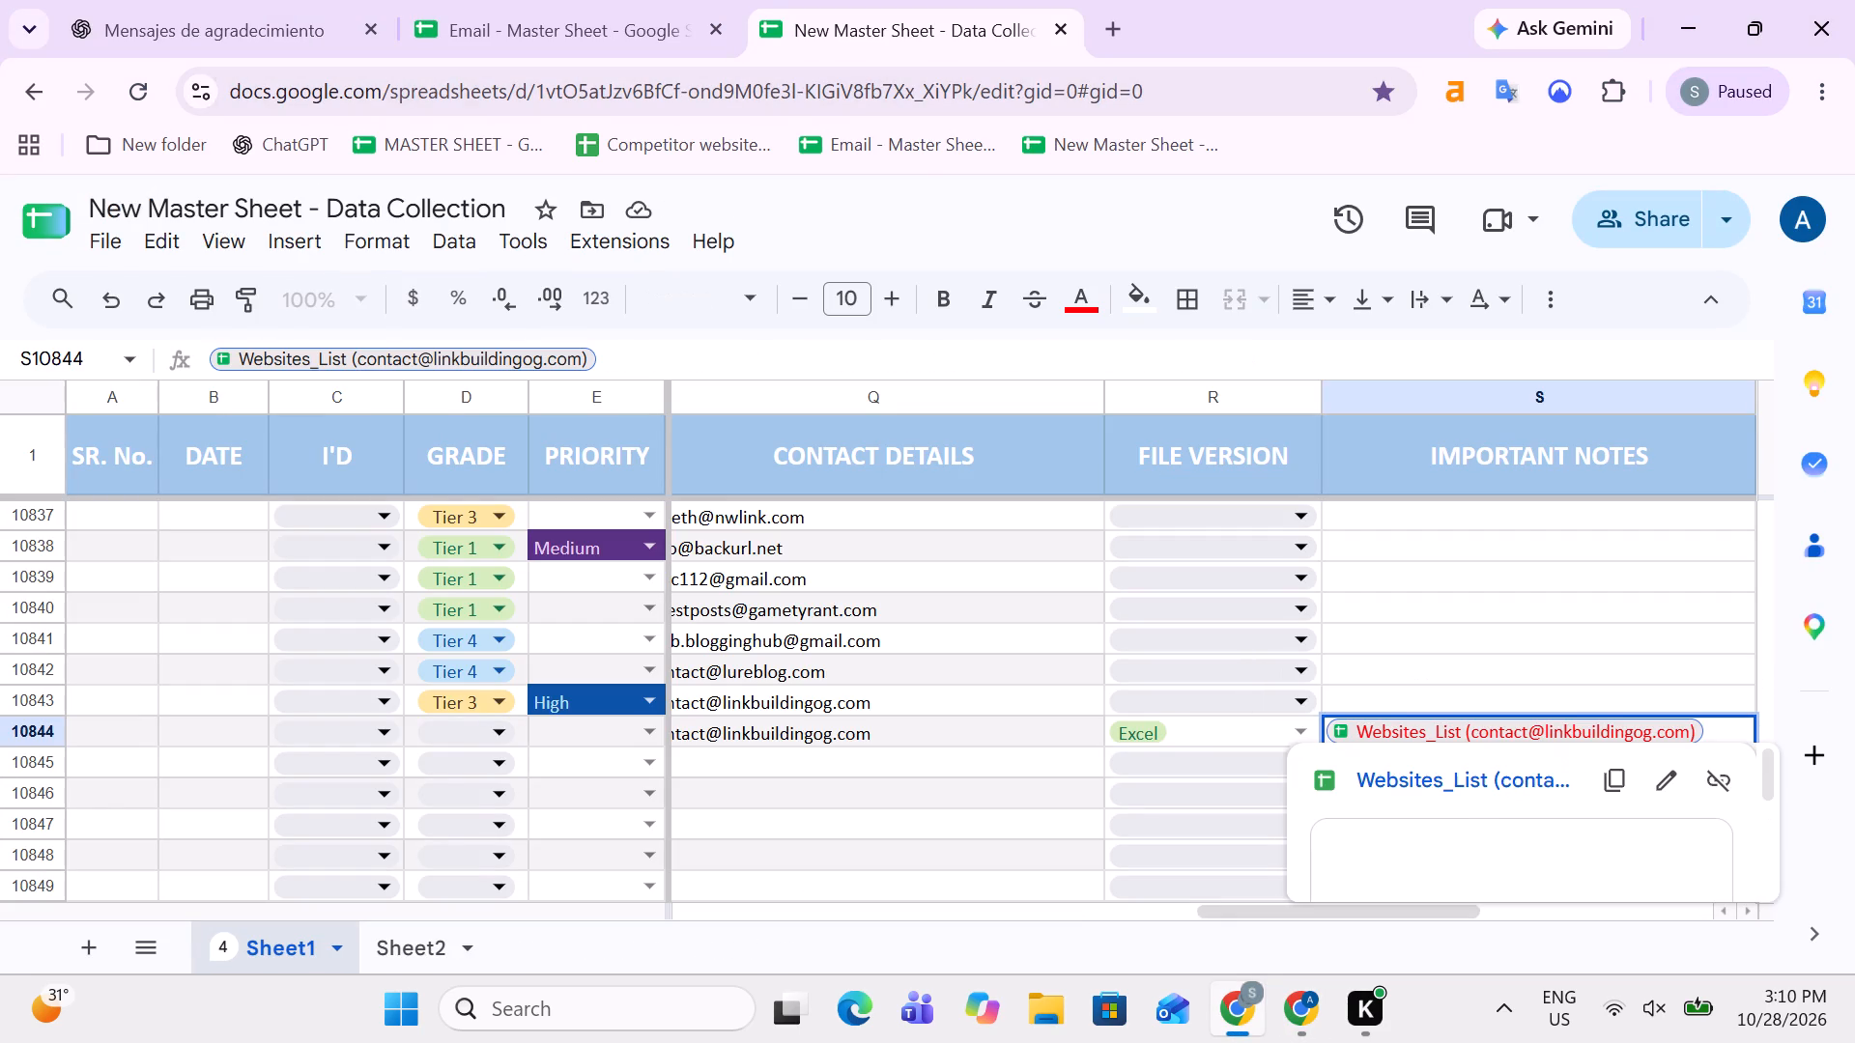
Review the entries in the reseller list row below celebscover.com, from the important notes back to the grade and I'D columns.
left_click(1461, 671)
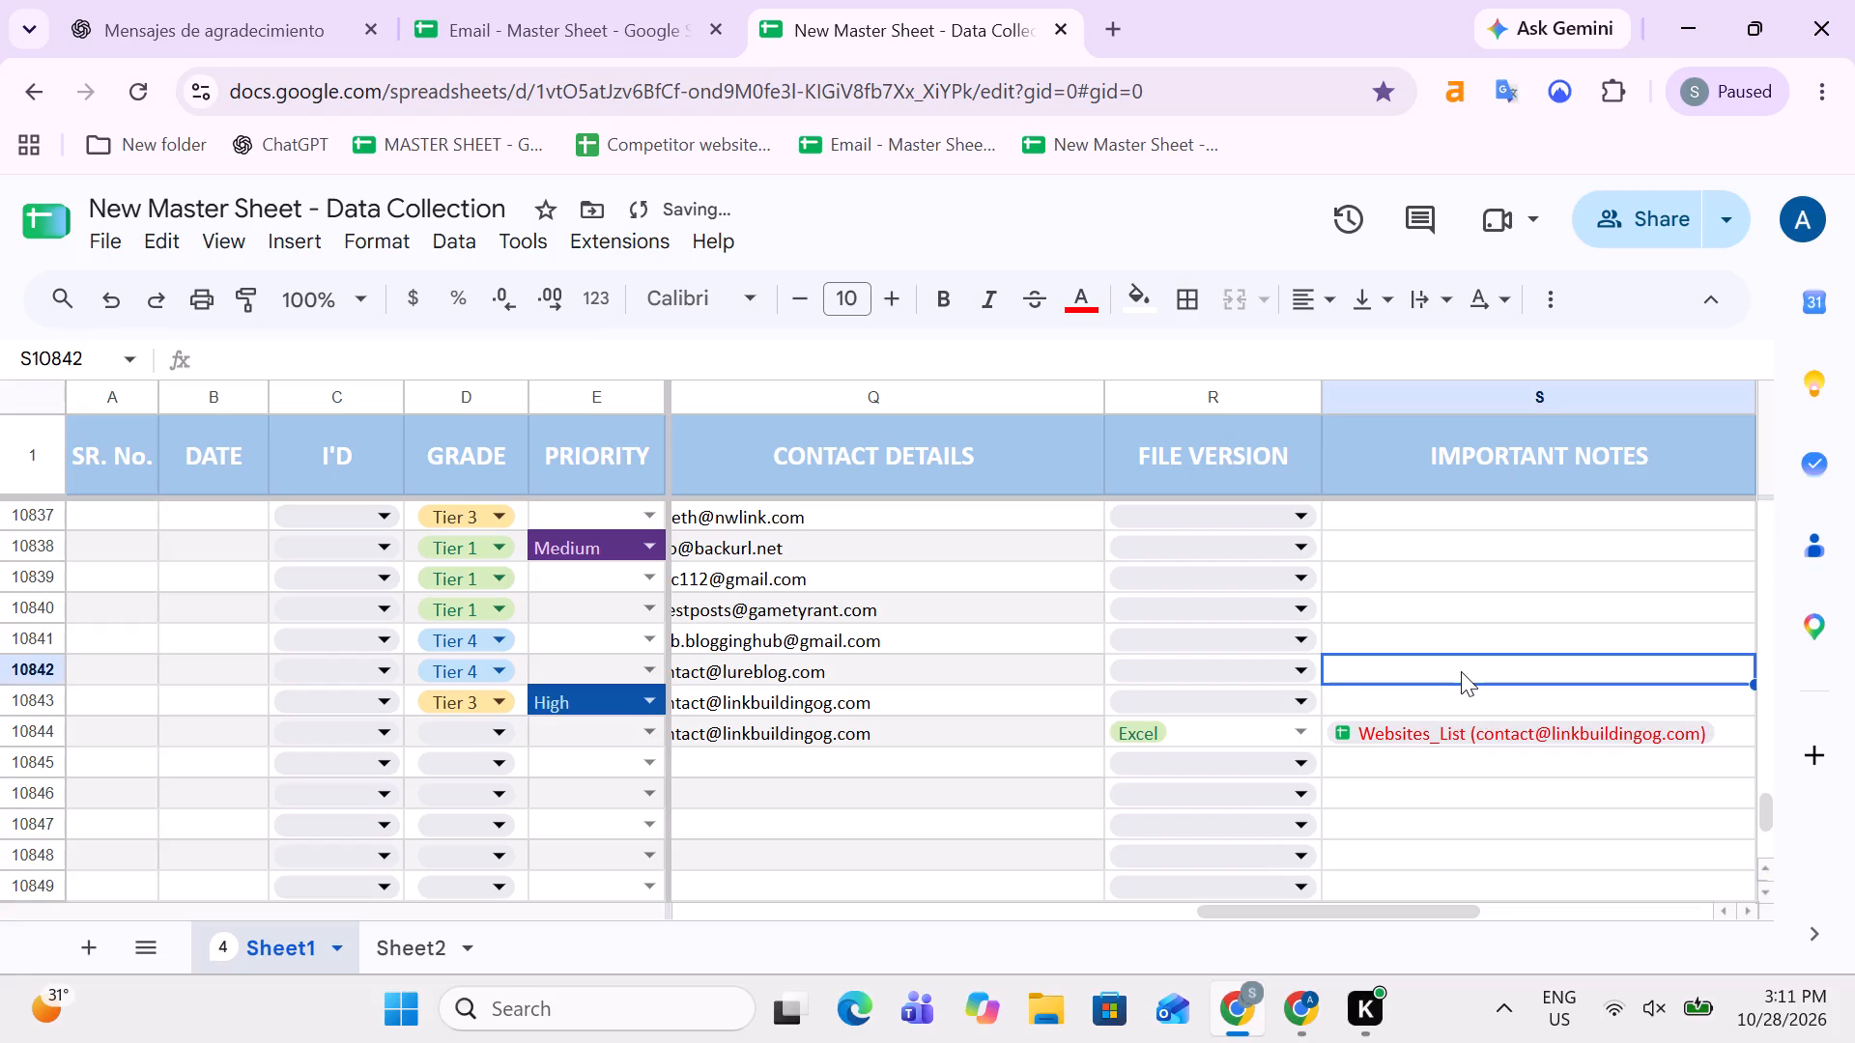
key("Down")
key("Right")
key("Right")
key("Down")
key("Left")
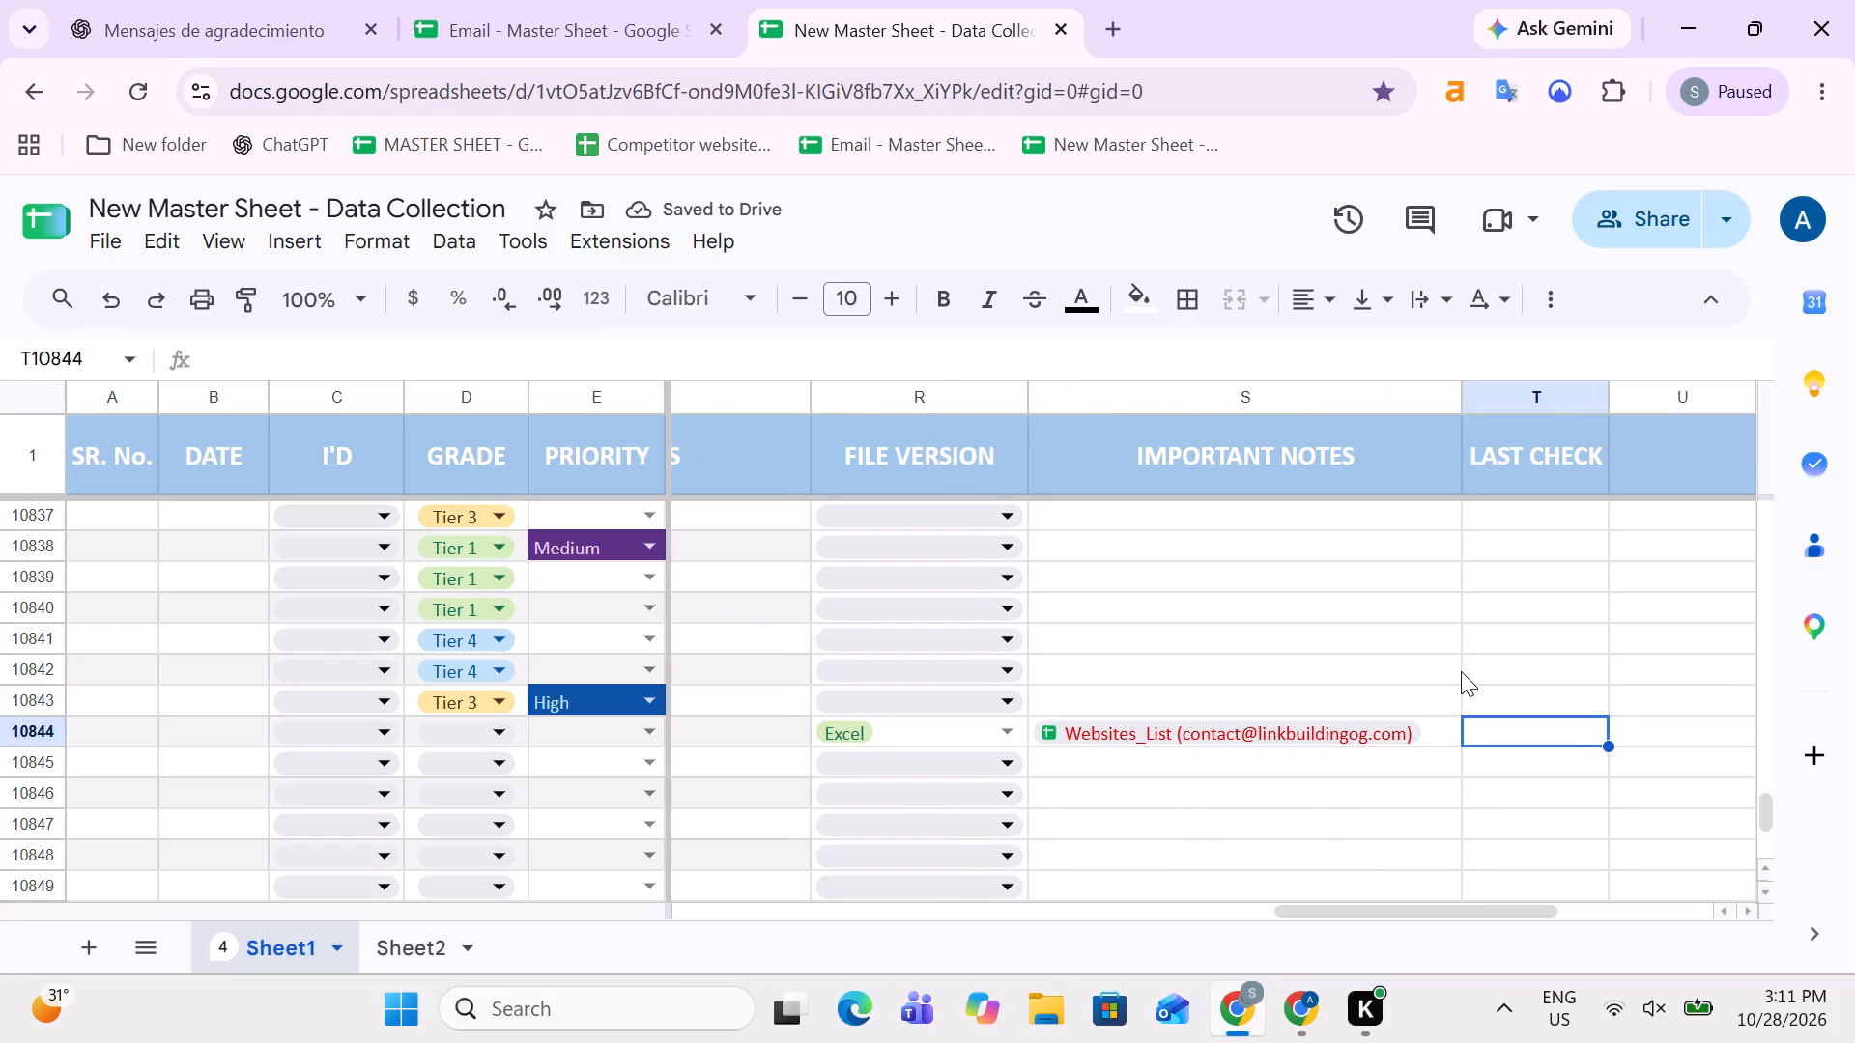
key("Down")
key("Left")
key("Up")
key("Right")
key("Left")
key("Left")
key("Left")
key("Left")
key("Left")
key("Left")
key("Left")
key("Right")
key("Right")
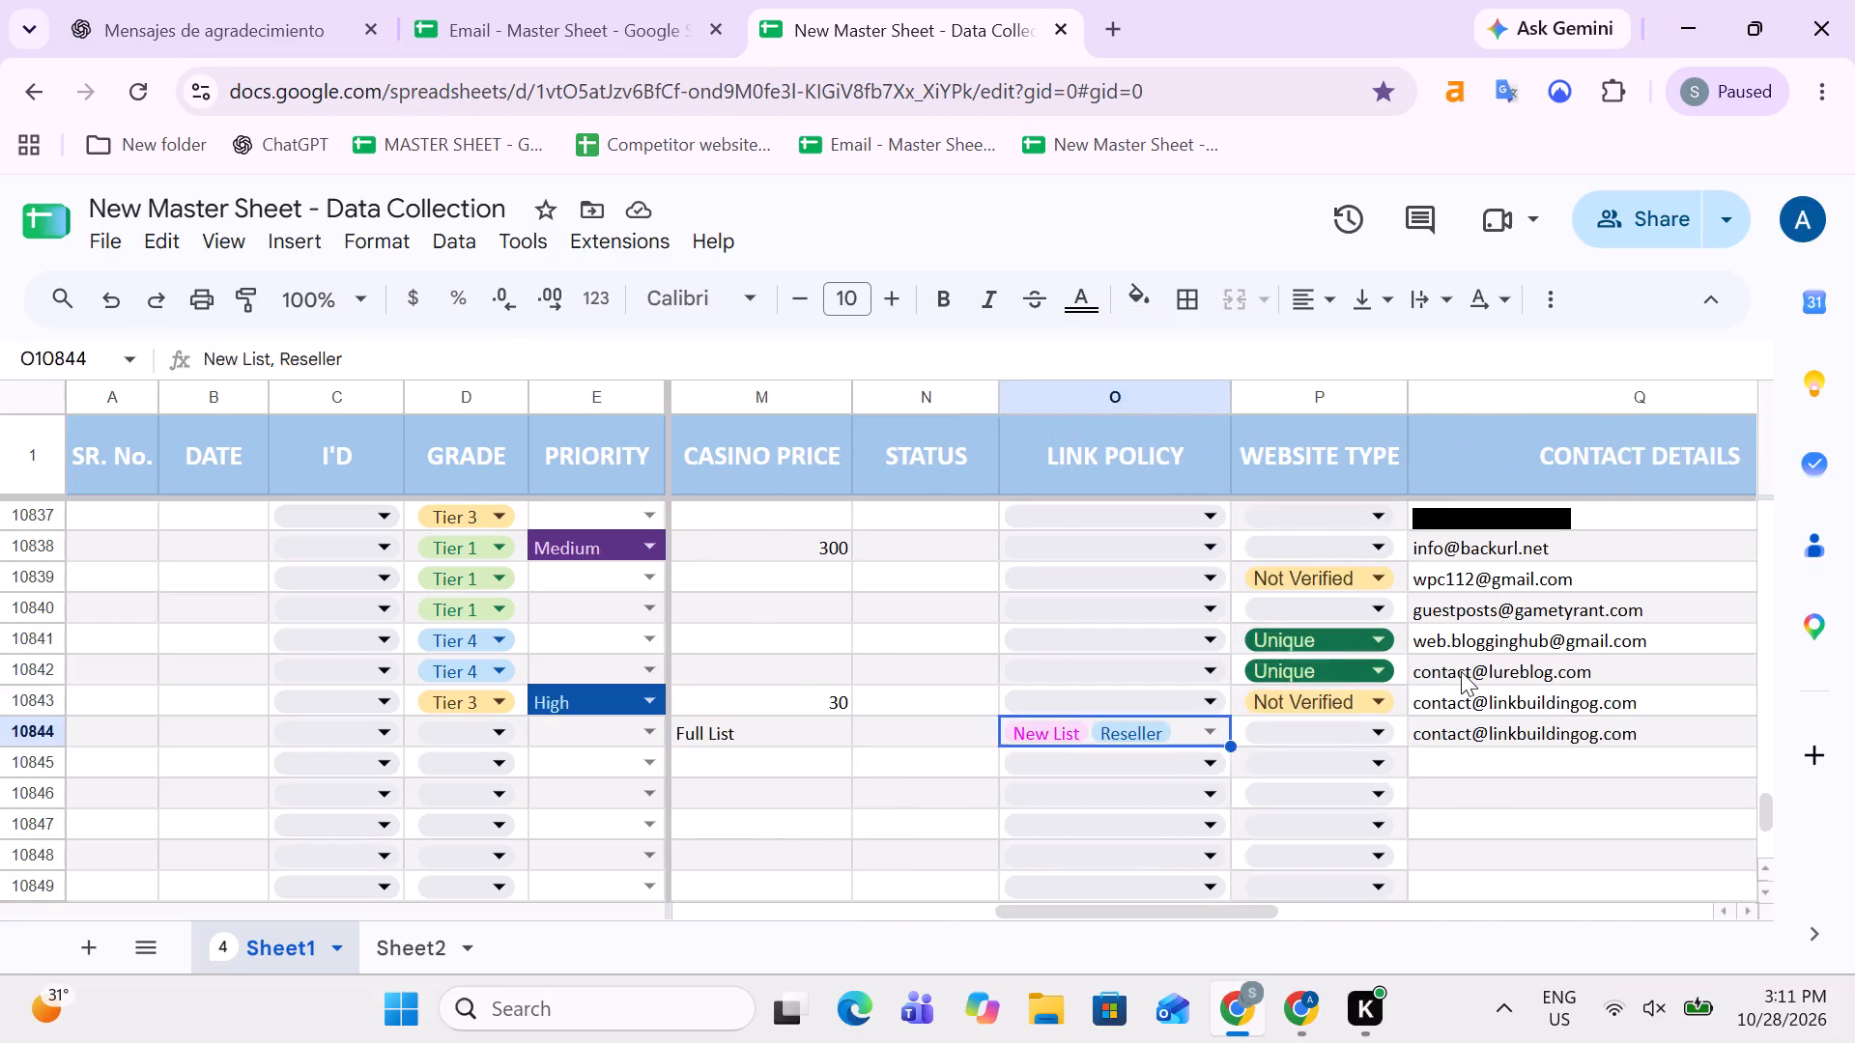
key("Right")
key("Right")
key("Left")
key("Left")
key("Left")
key("Left")
key("Left")
key("Left")
key("Left")
key("Left")
key("Left")
key("Left")
key("Left")
key("Left")
key("Left")
key("Left")
key("Left")
key("Left")
key("Left")
key("Left")
key("Left")
key("Left")
key("Right")
key("Right")
key("Right")
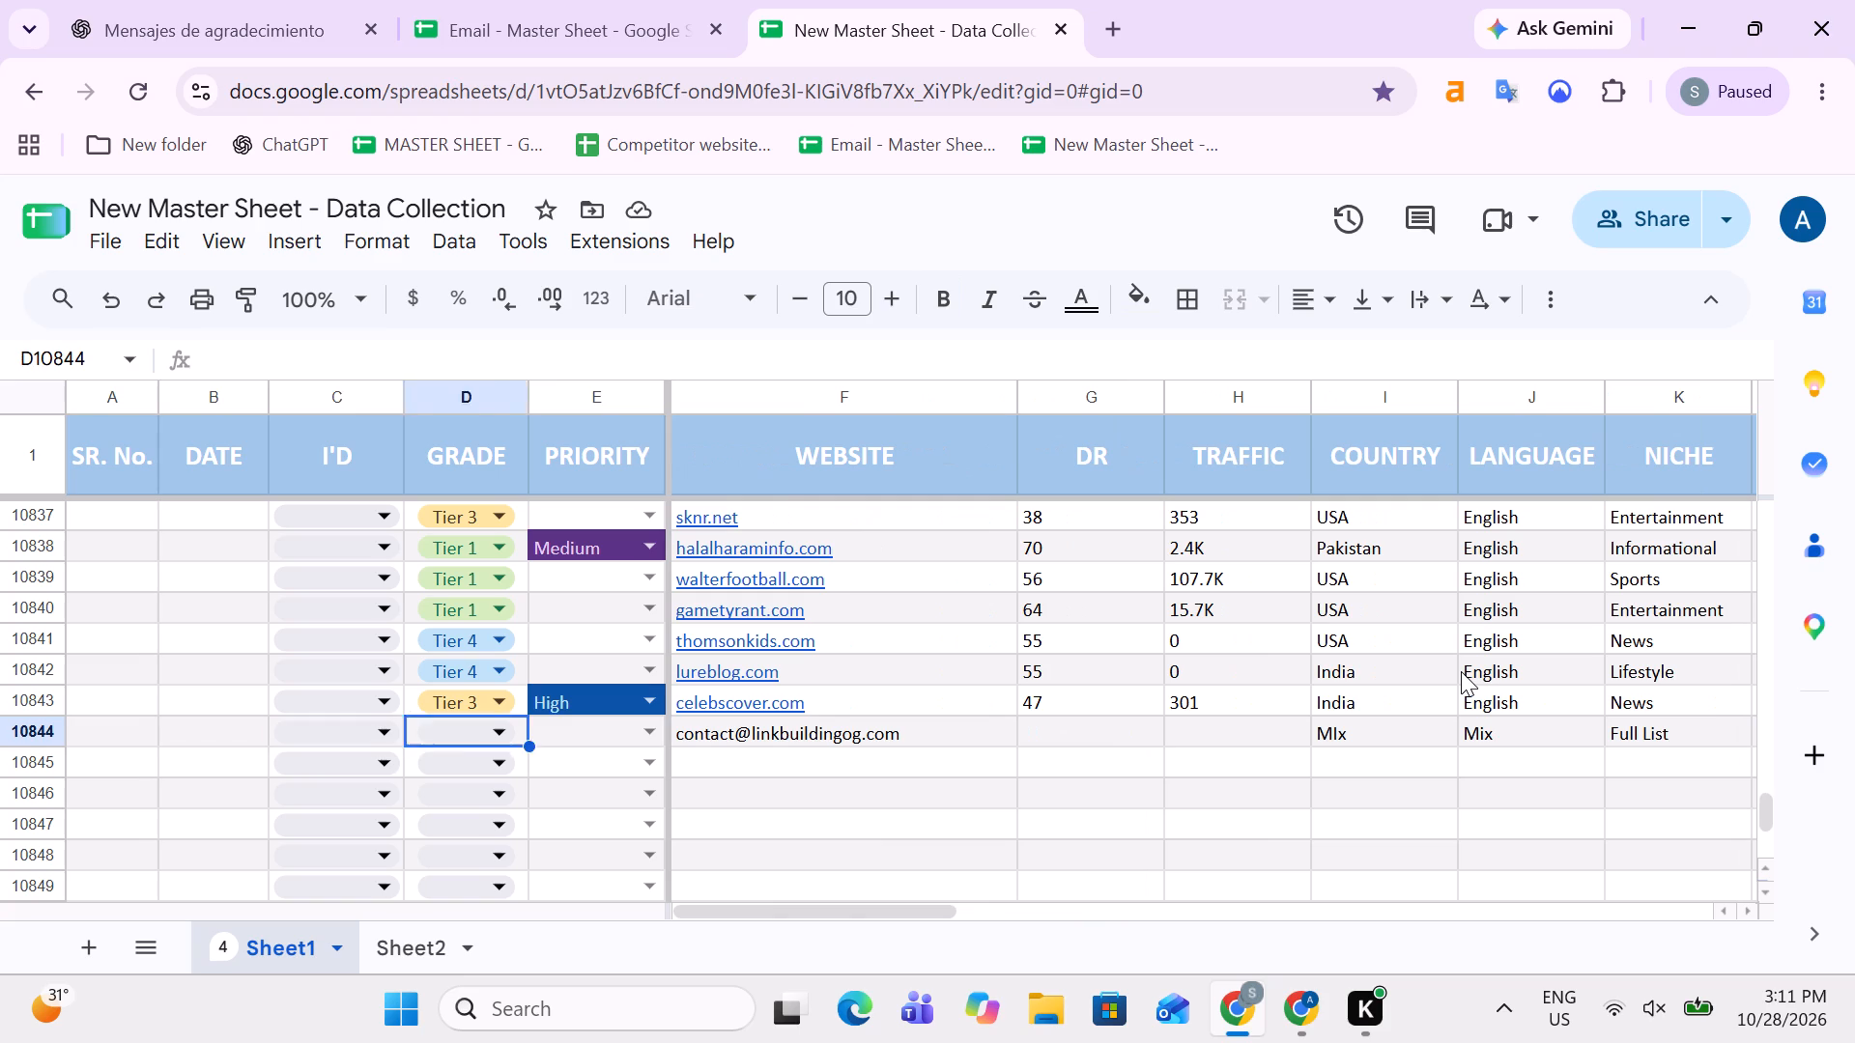
key("Right")
key("Left")
key("Left")
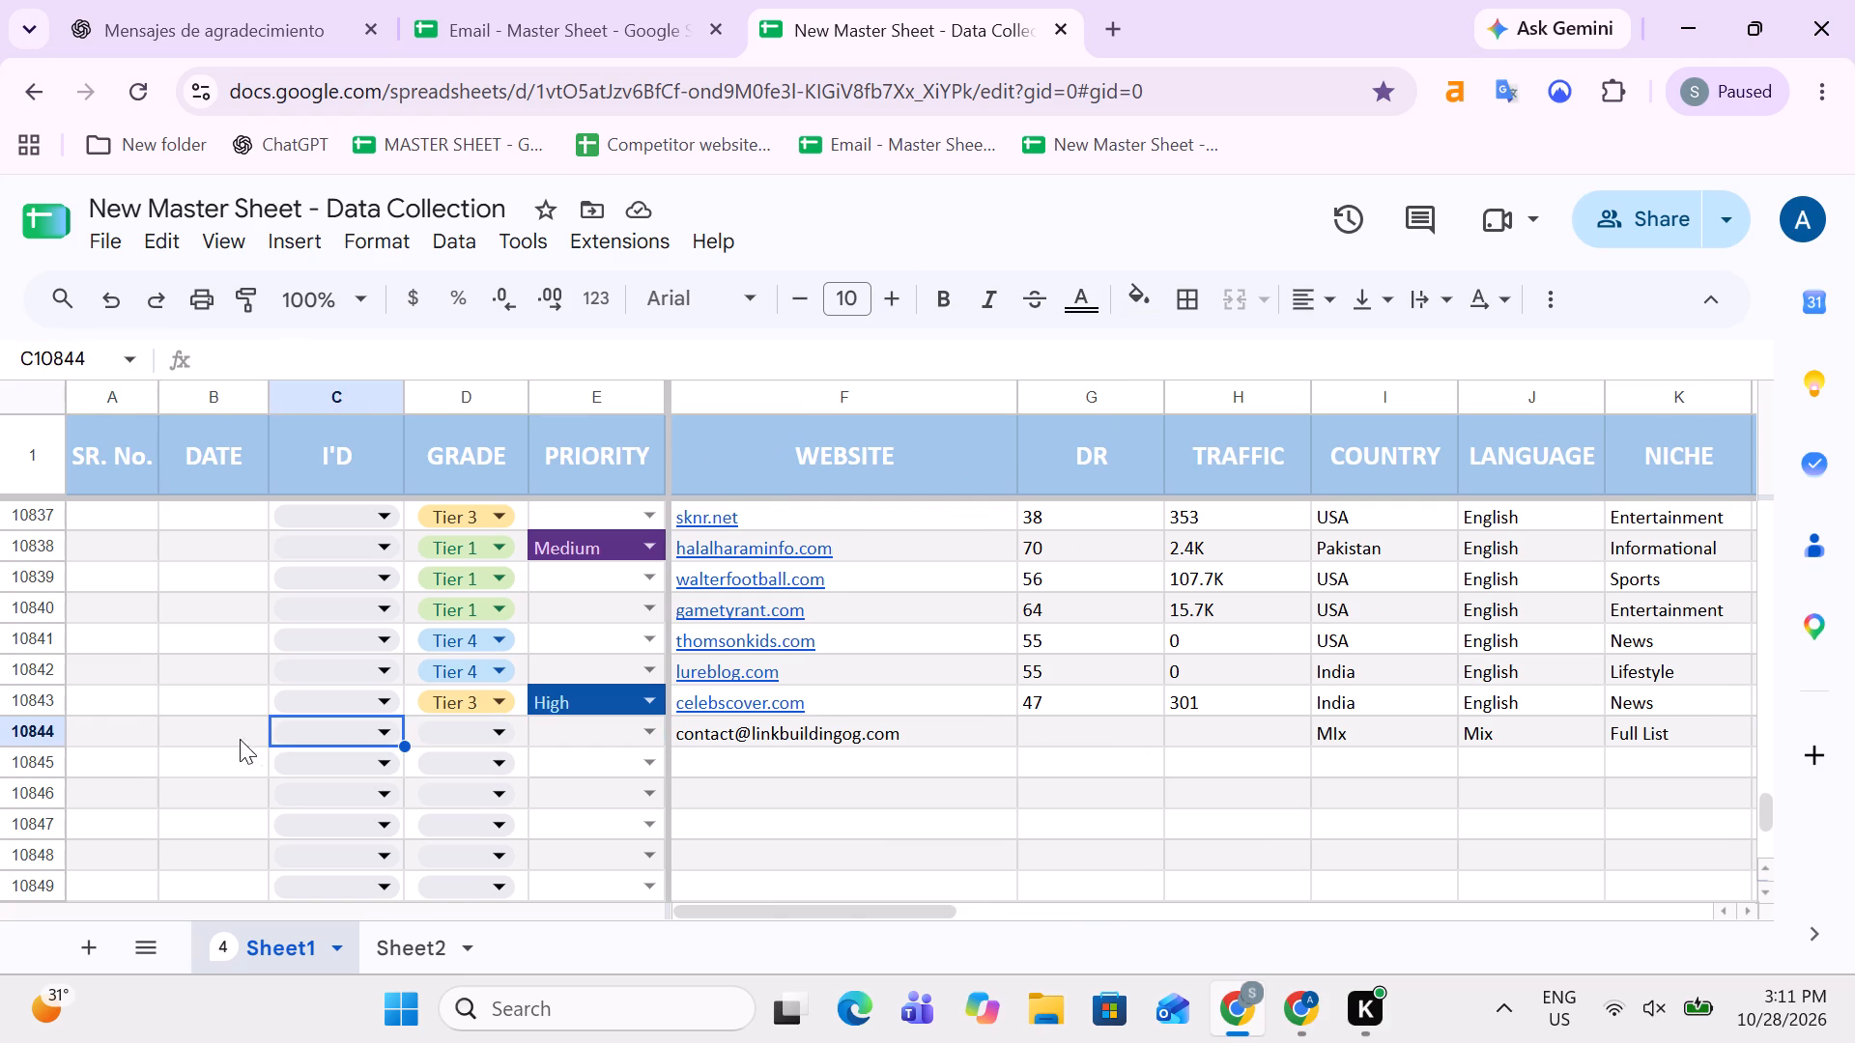
Select the entire reseller list row directly below celebscover.com for formatting.
left_click(19, 732)
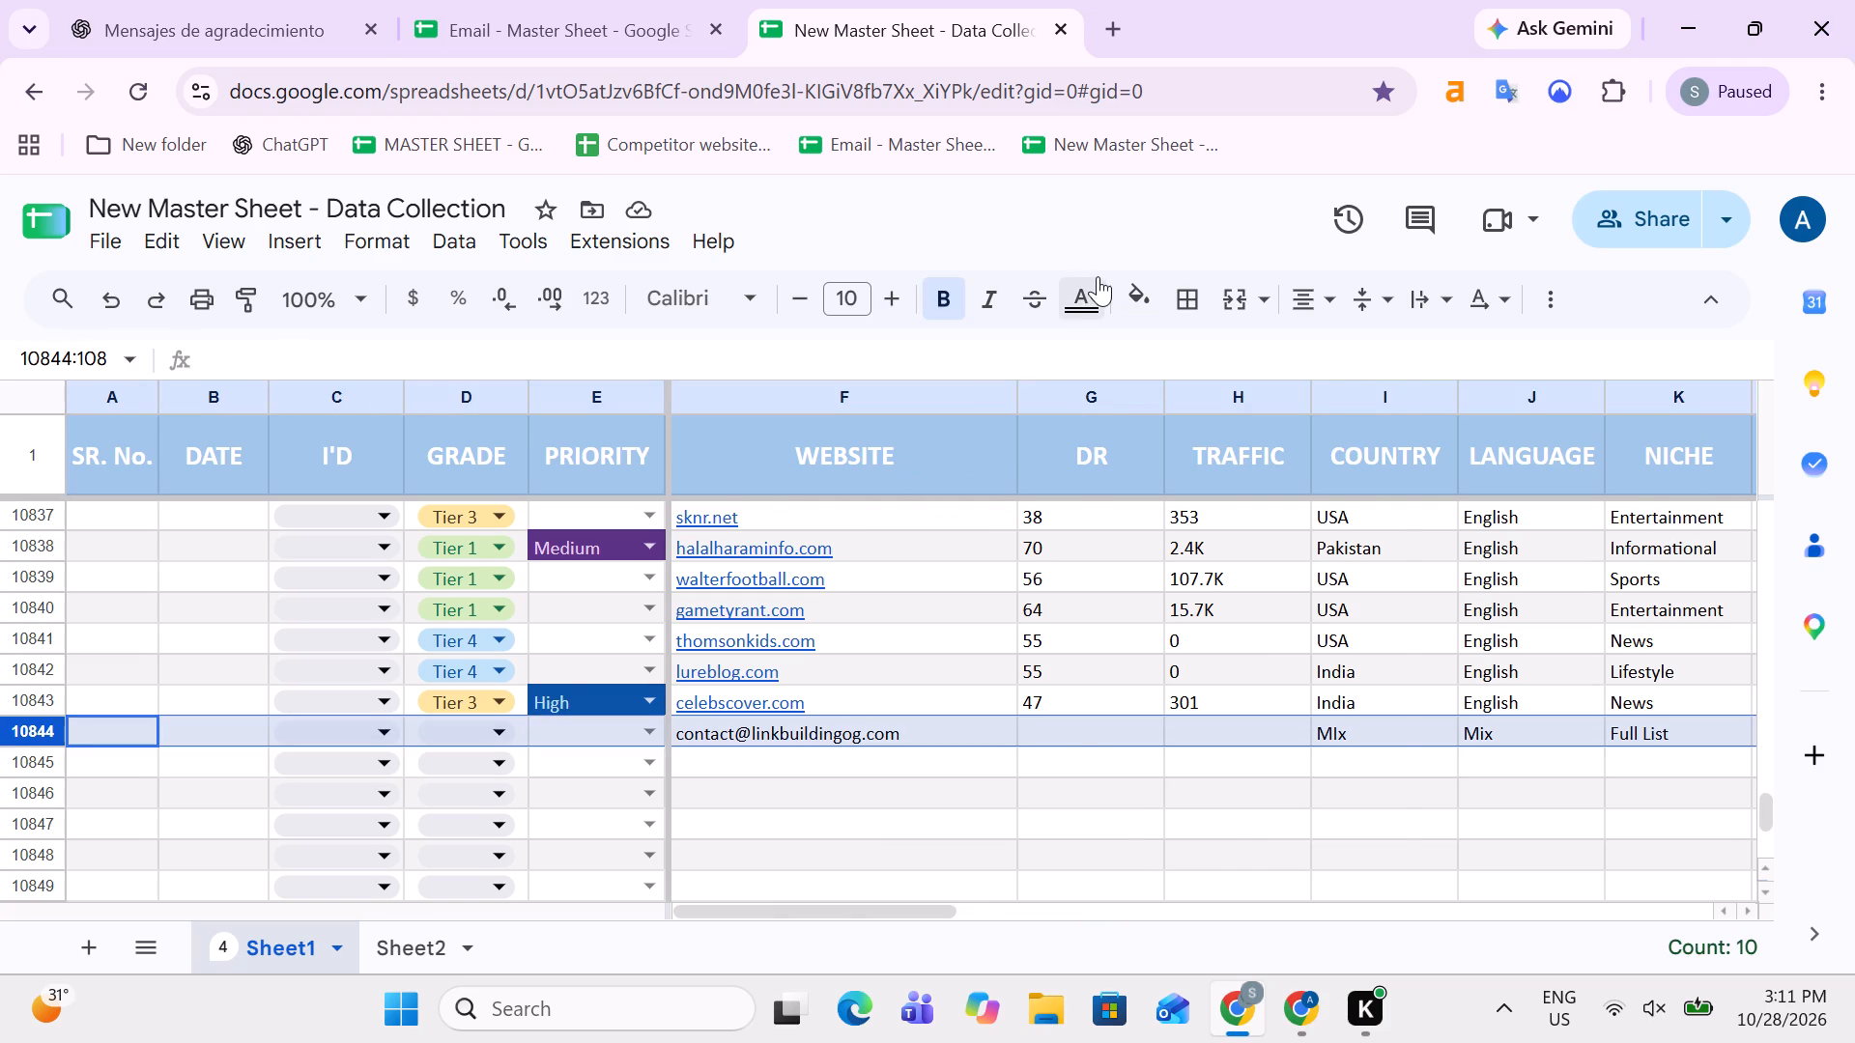
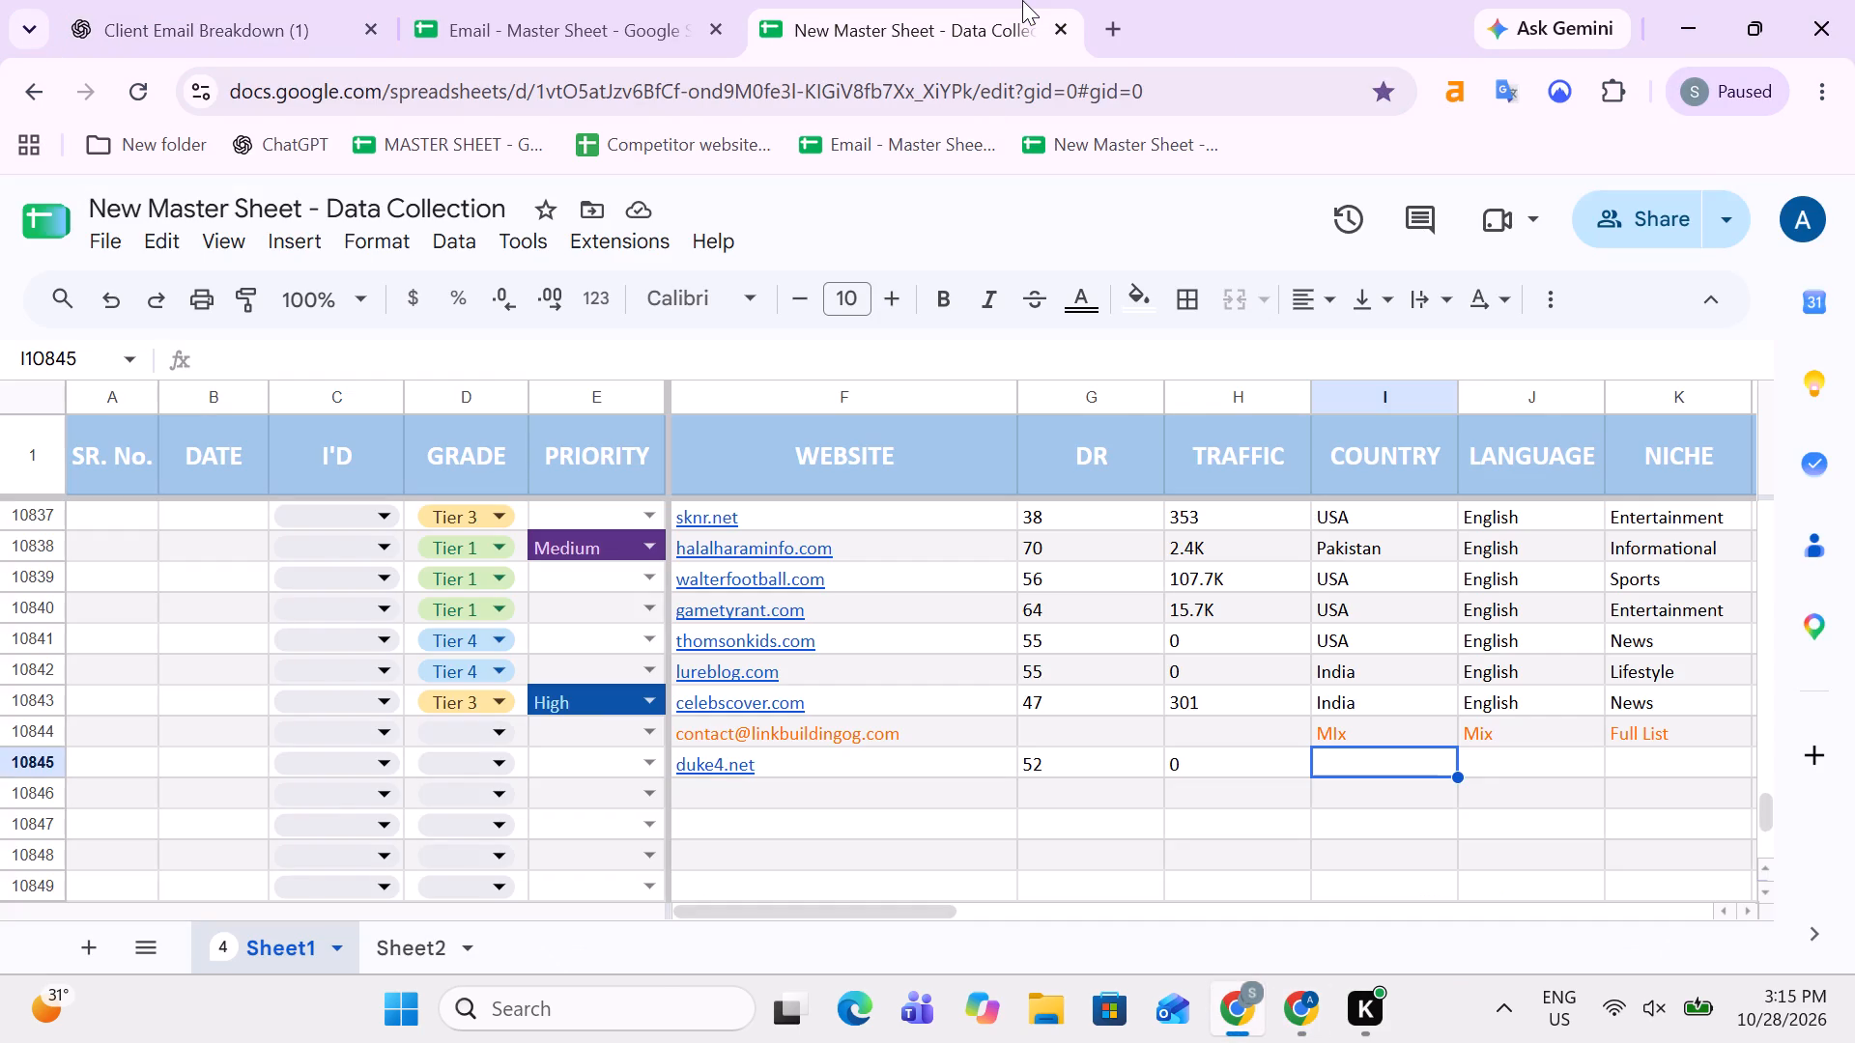
Copy duke4.net from the New Master Sheet, restore the closed Ahrefs Site Explorer page, and replace starmedia.com there with duke4.net.
key("Left")
key("Left")
key("Left")
key("ctrl+c")
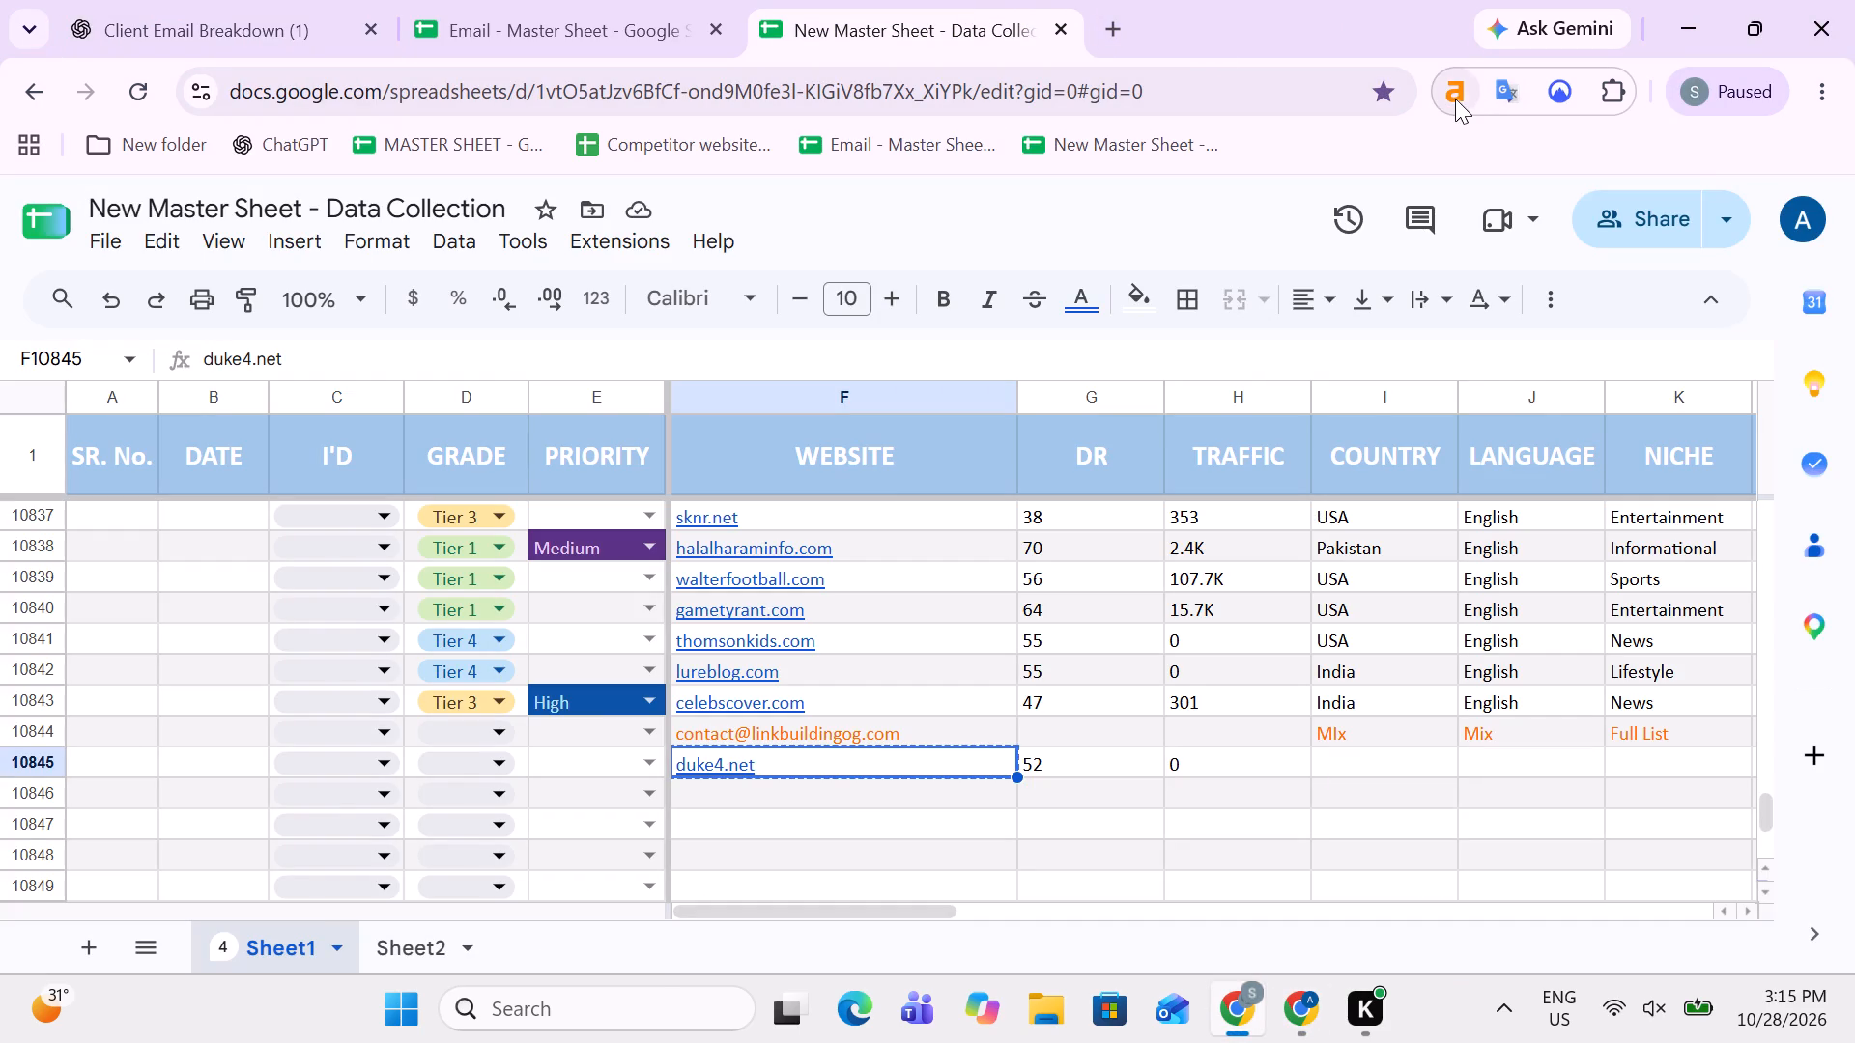
key("ctrl+shift+t")
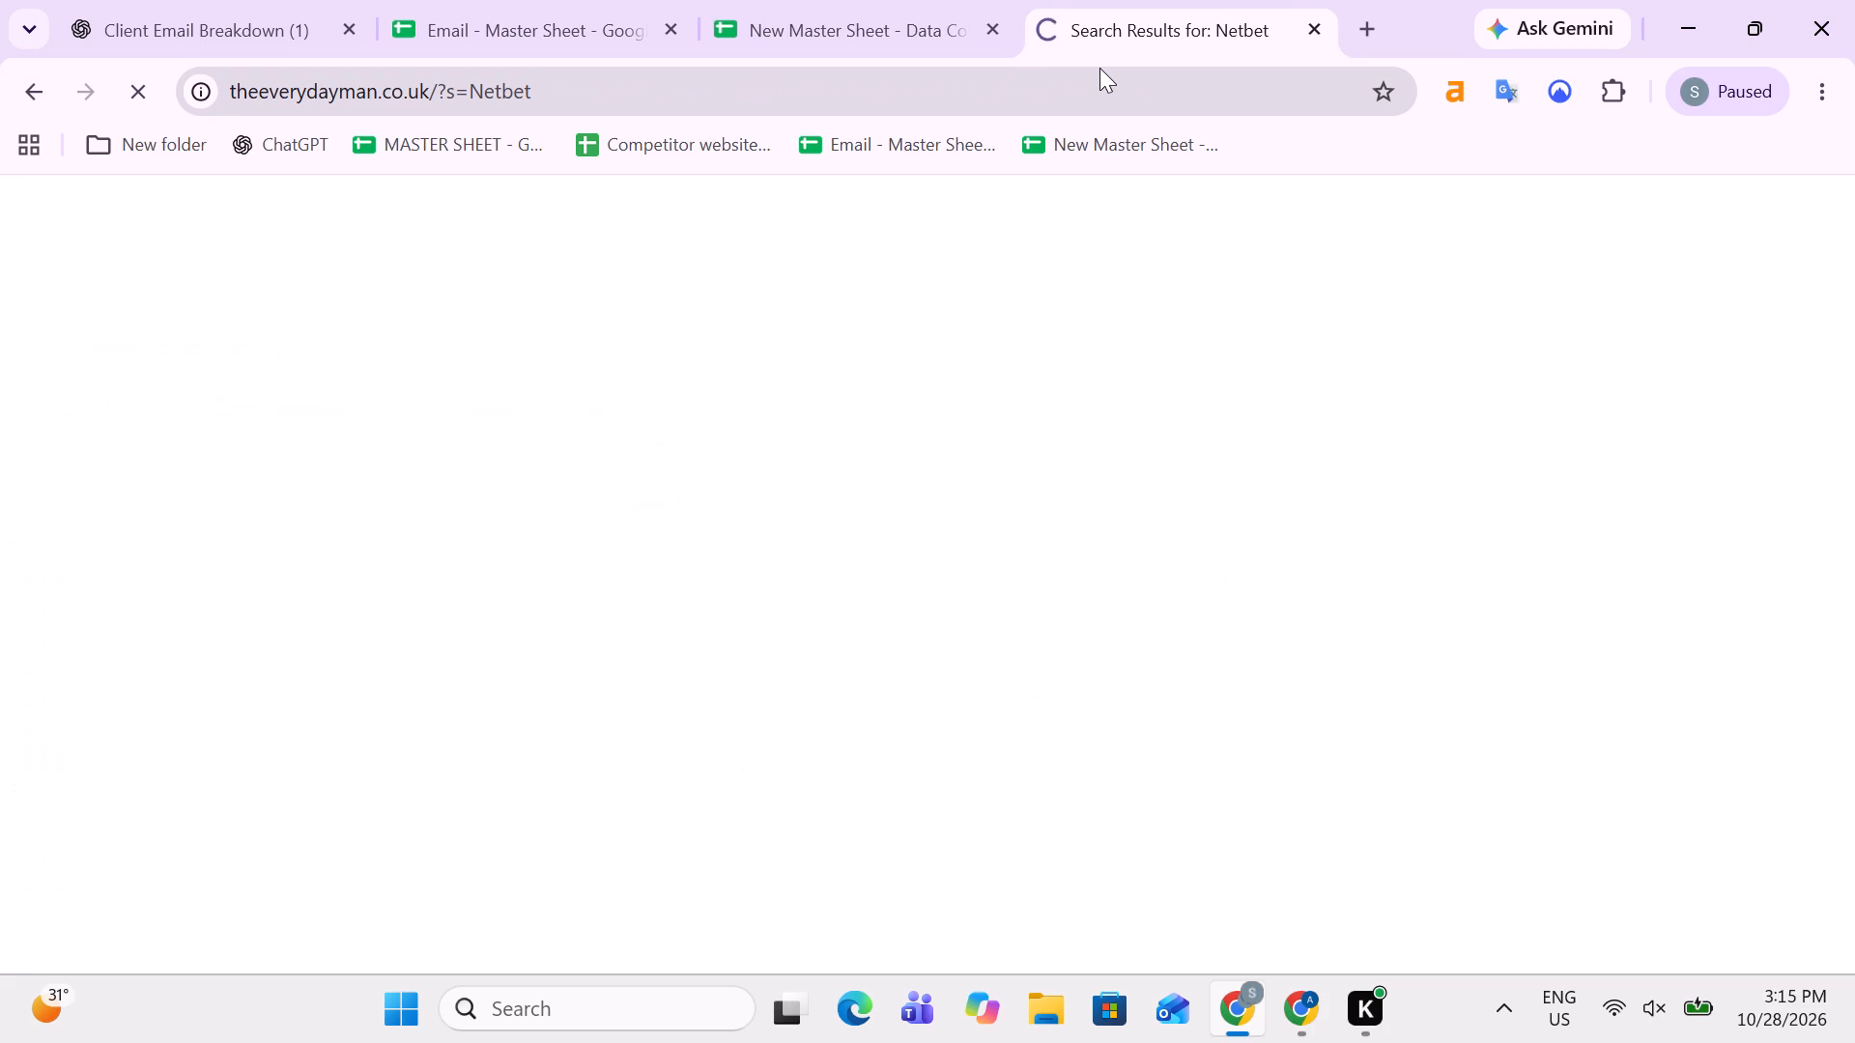
key("ctrl+shift+t")
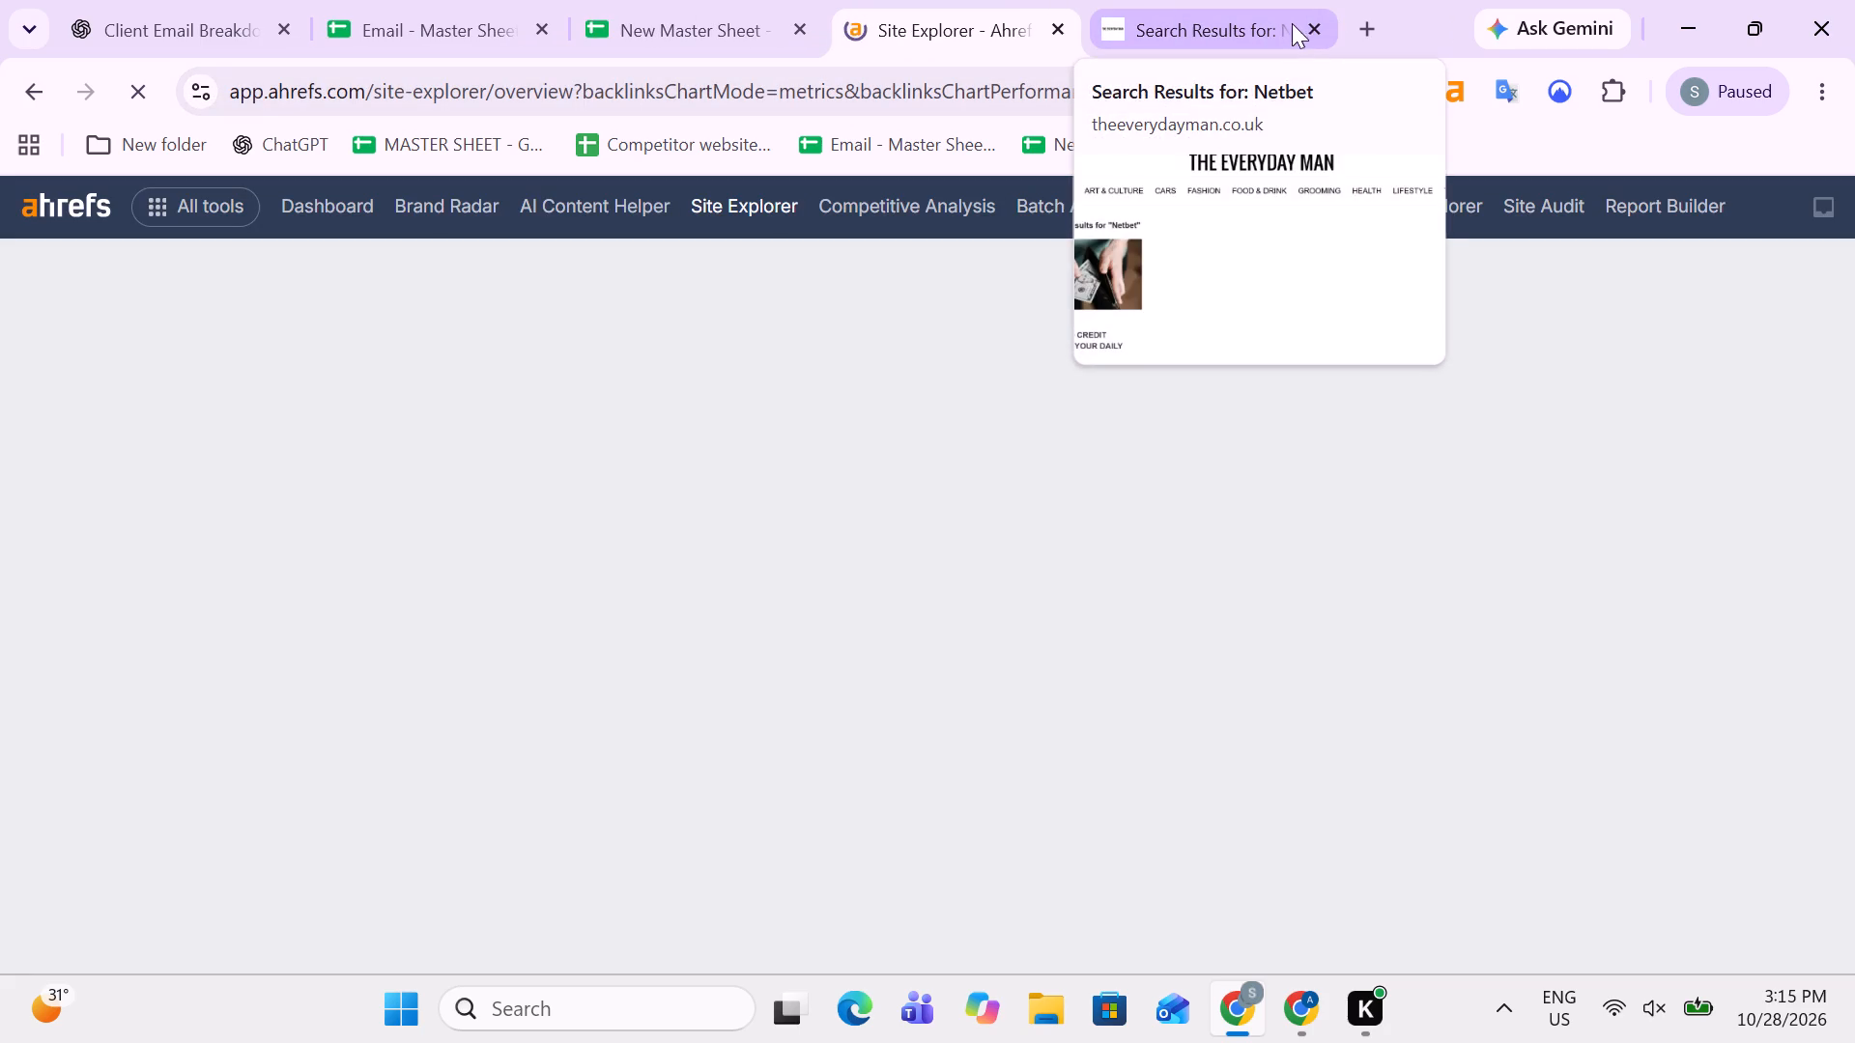
left_click(1311, 26)
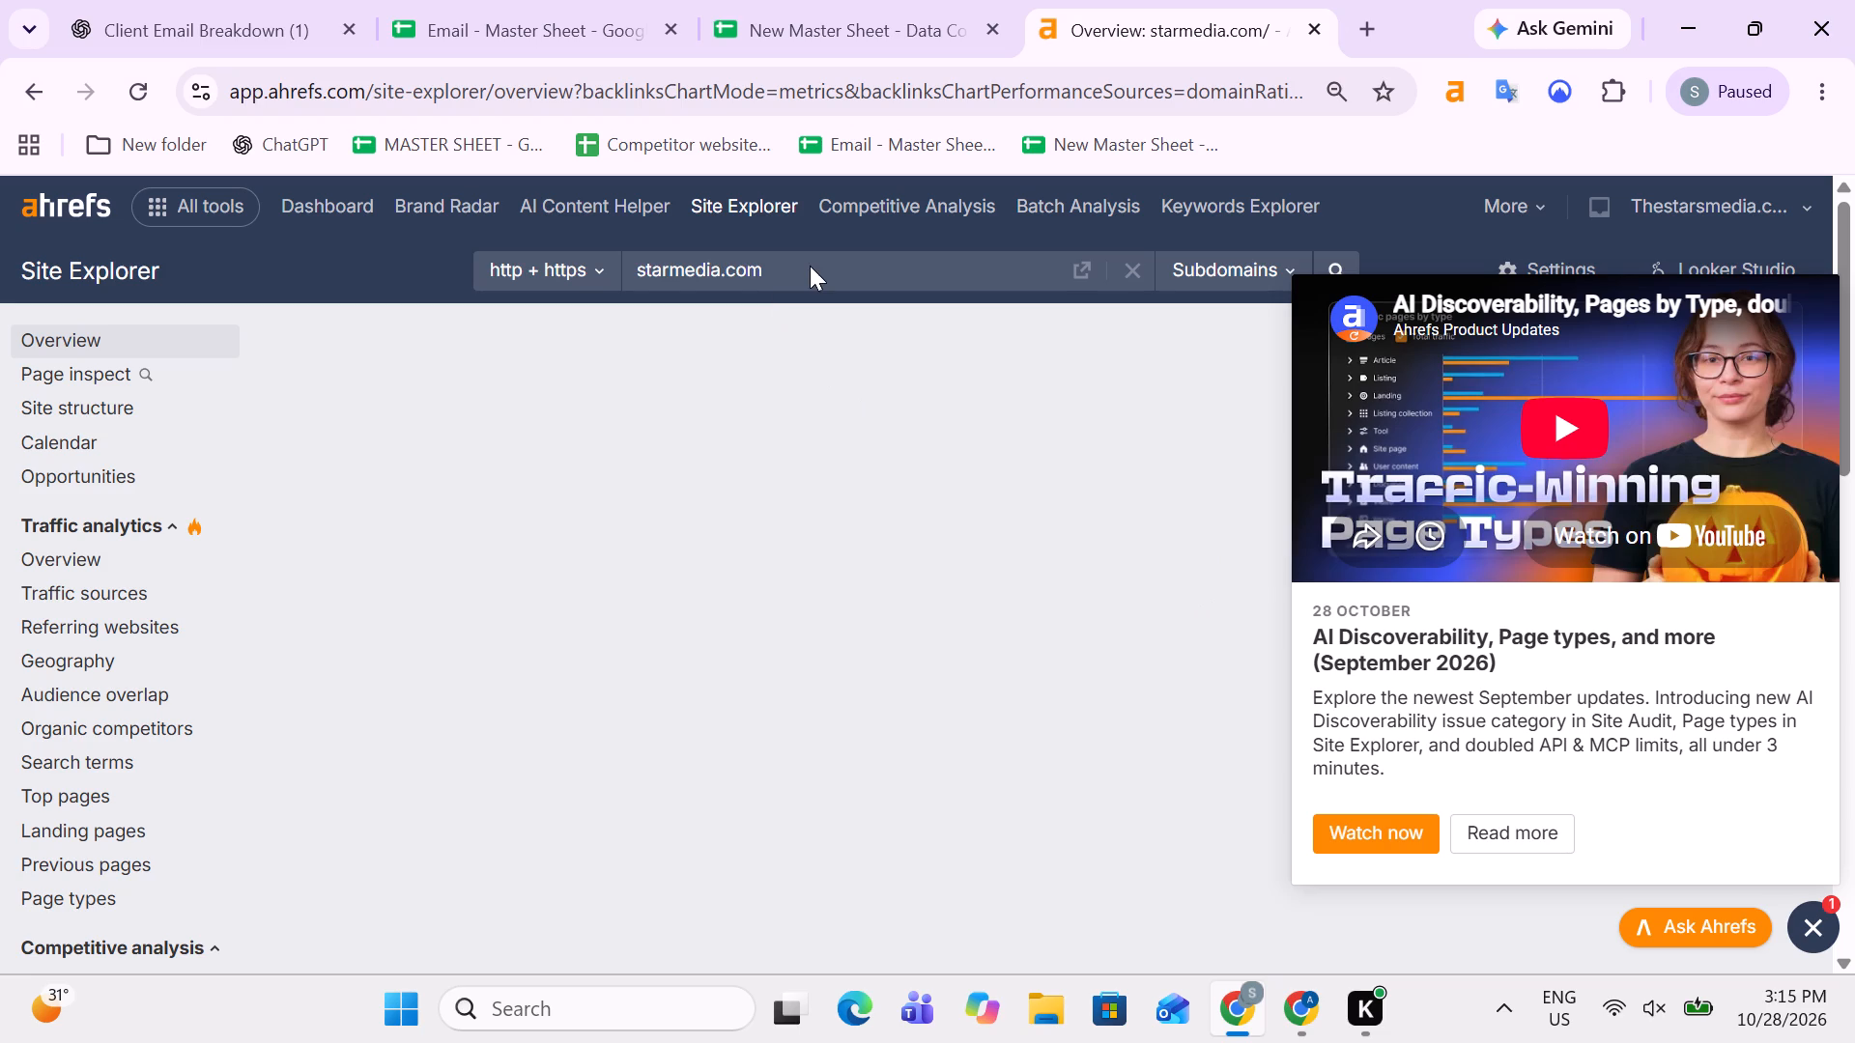
triple_click(810, 266)
triple_click(794, 262)
left_click(794, 262)
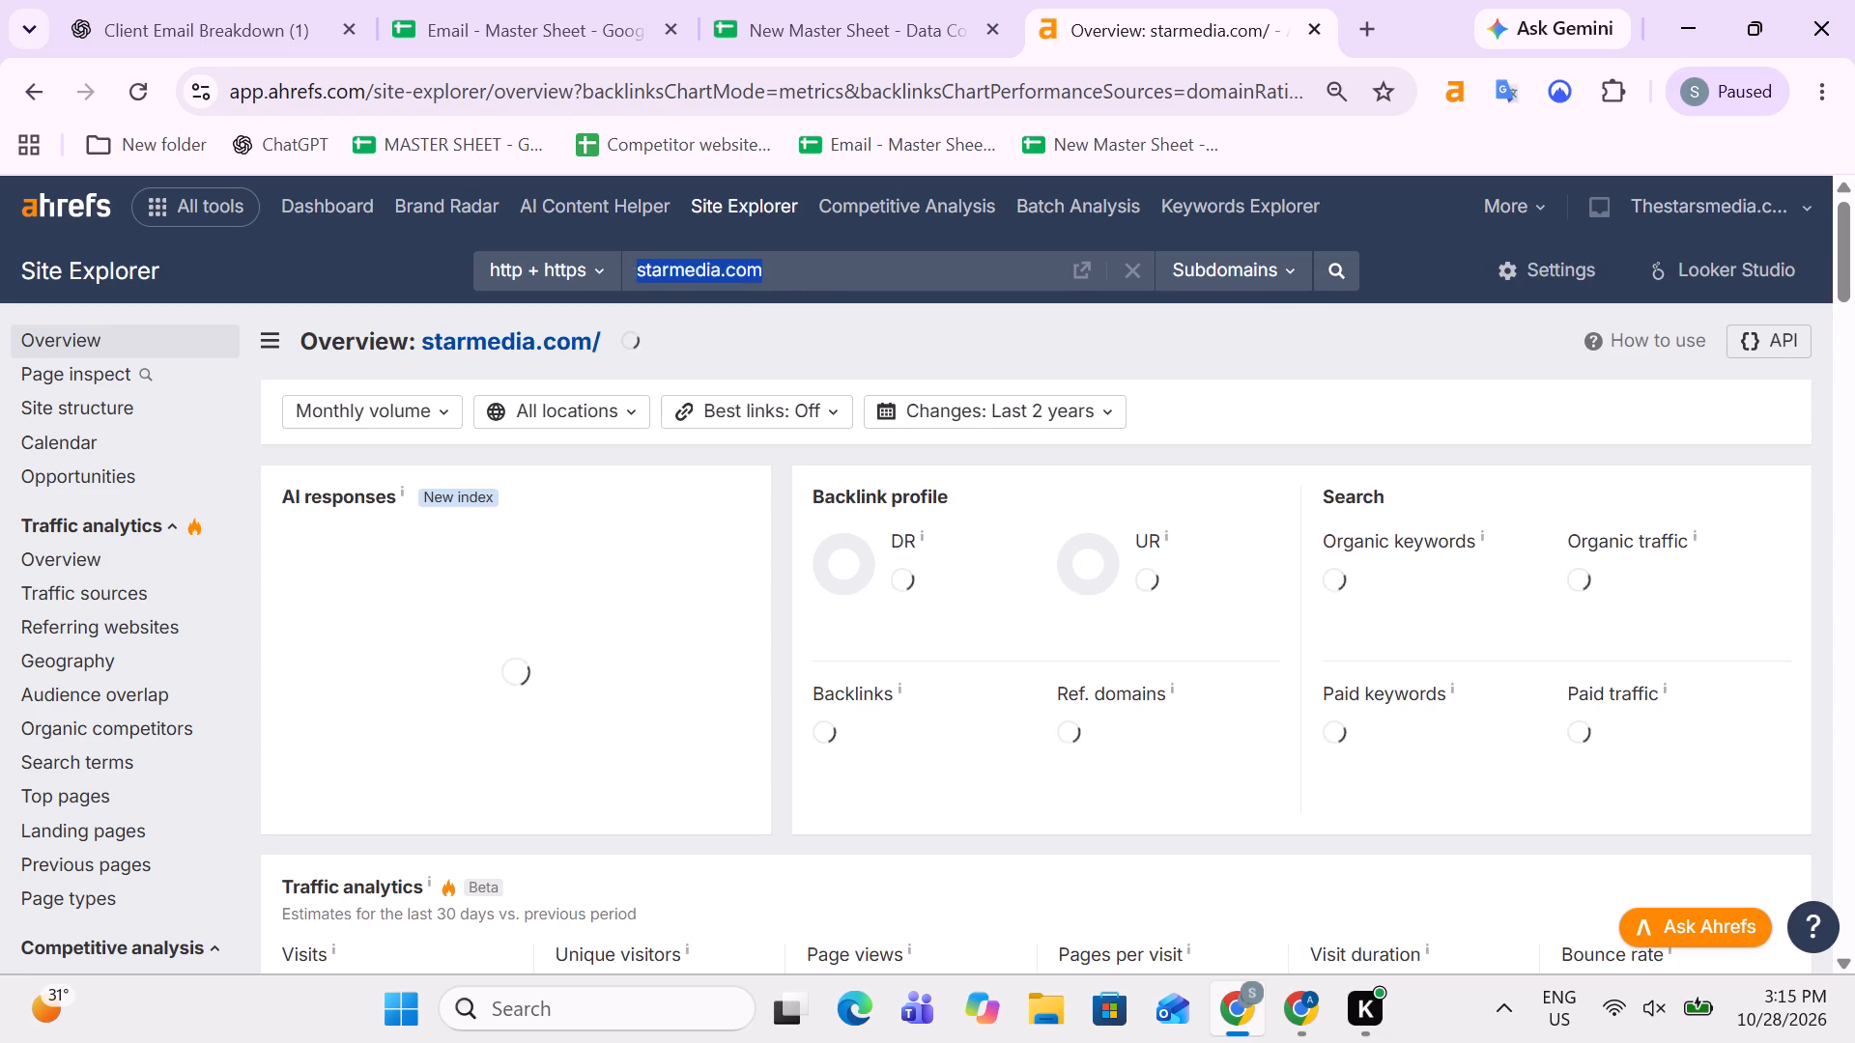
key("BackSpace")
key("ctrl+v")
Look up duke4.net in Ahrefs Site Explorer and examine its overview metrics.
triple_click(816, 276)
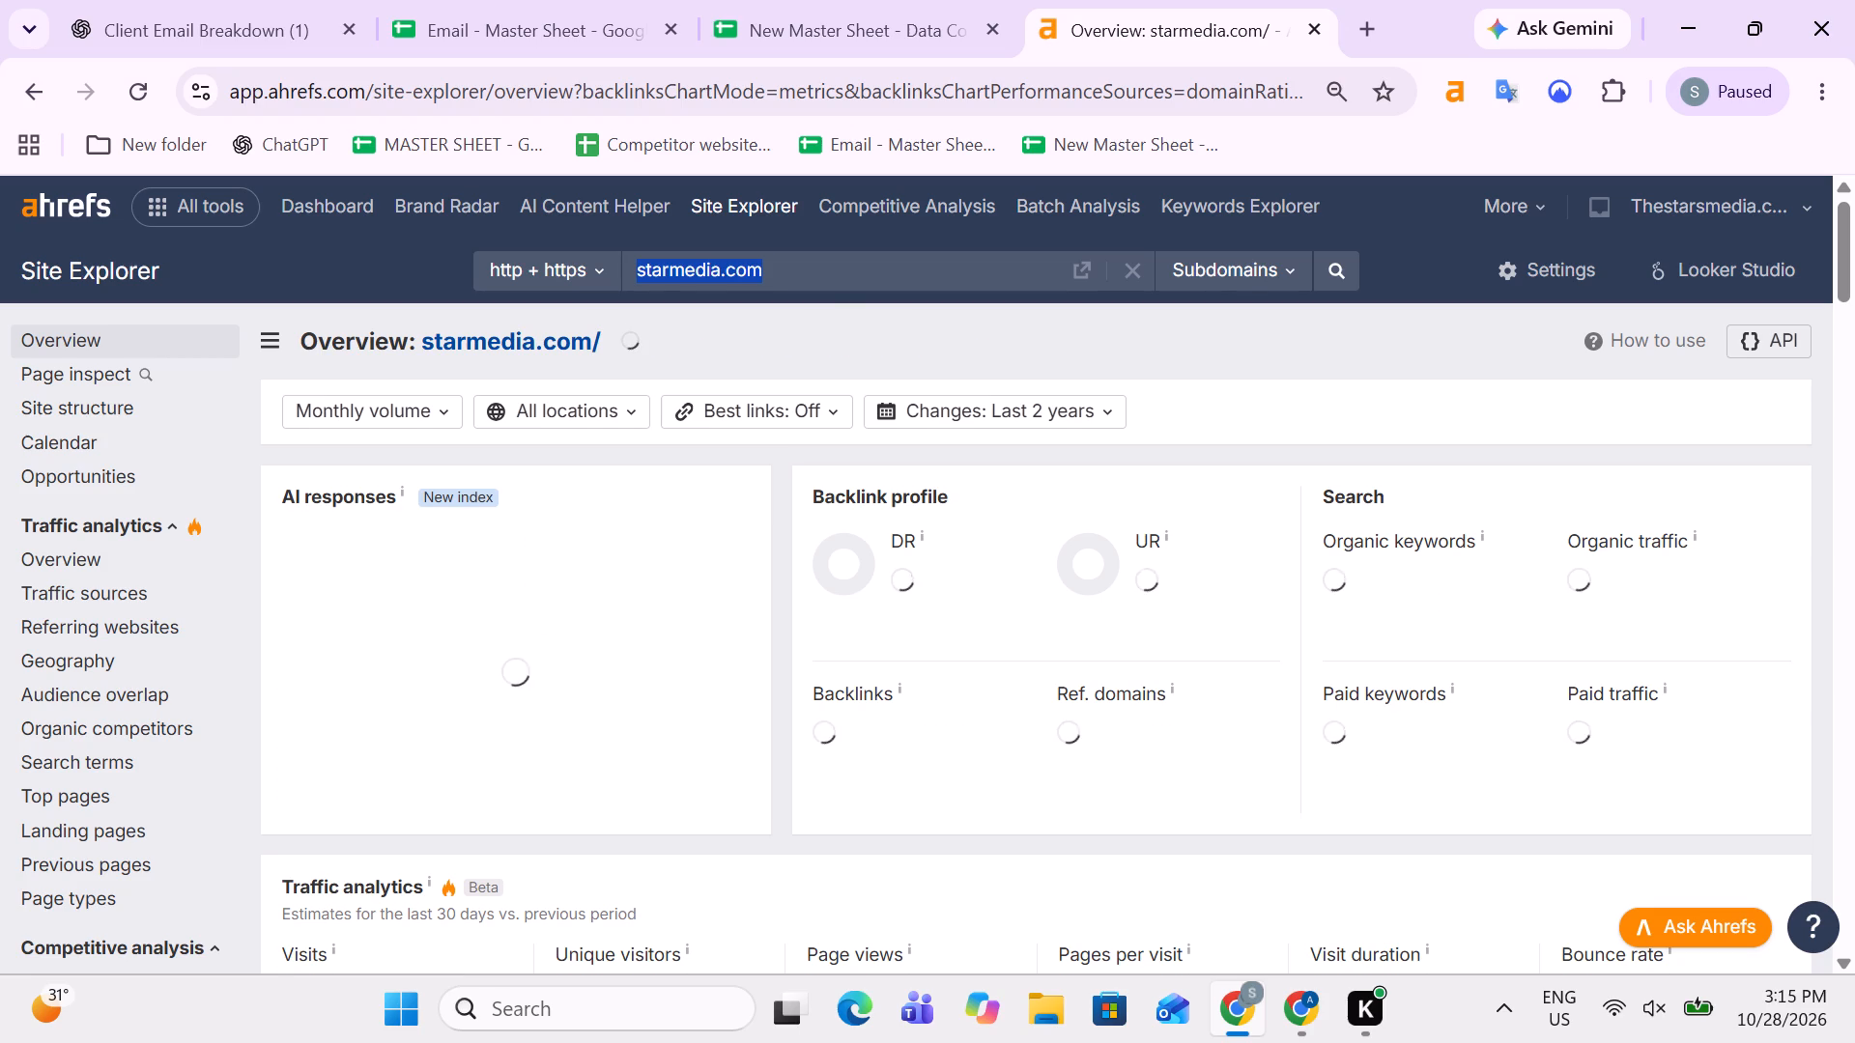
left_click(813, 263)
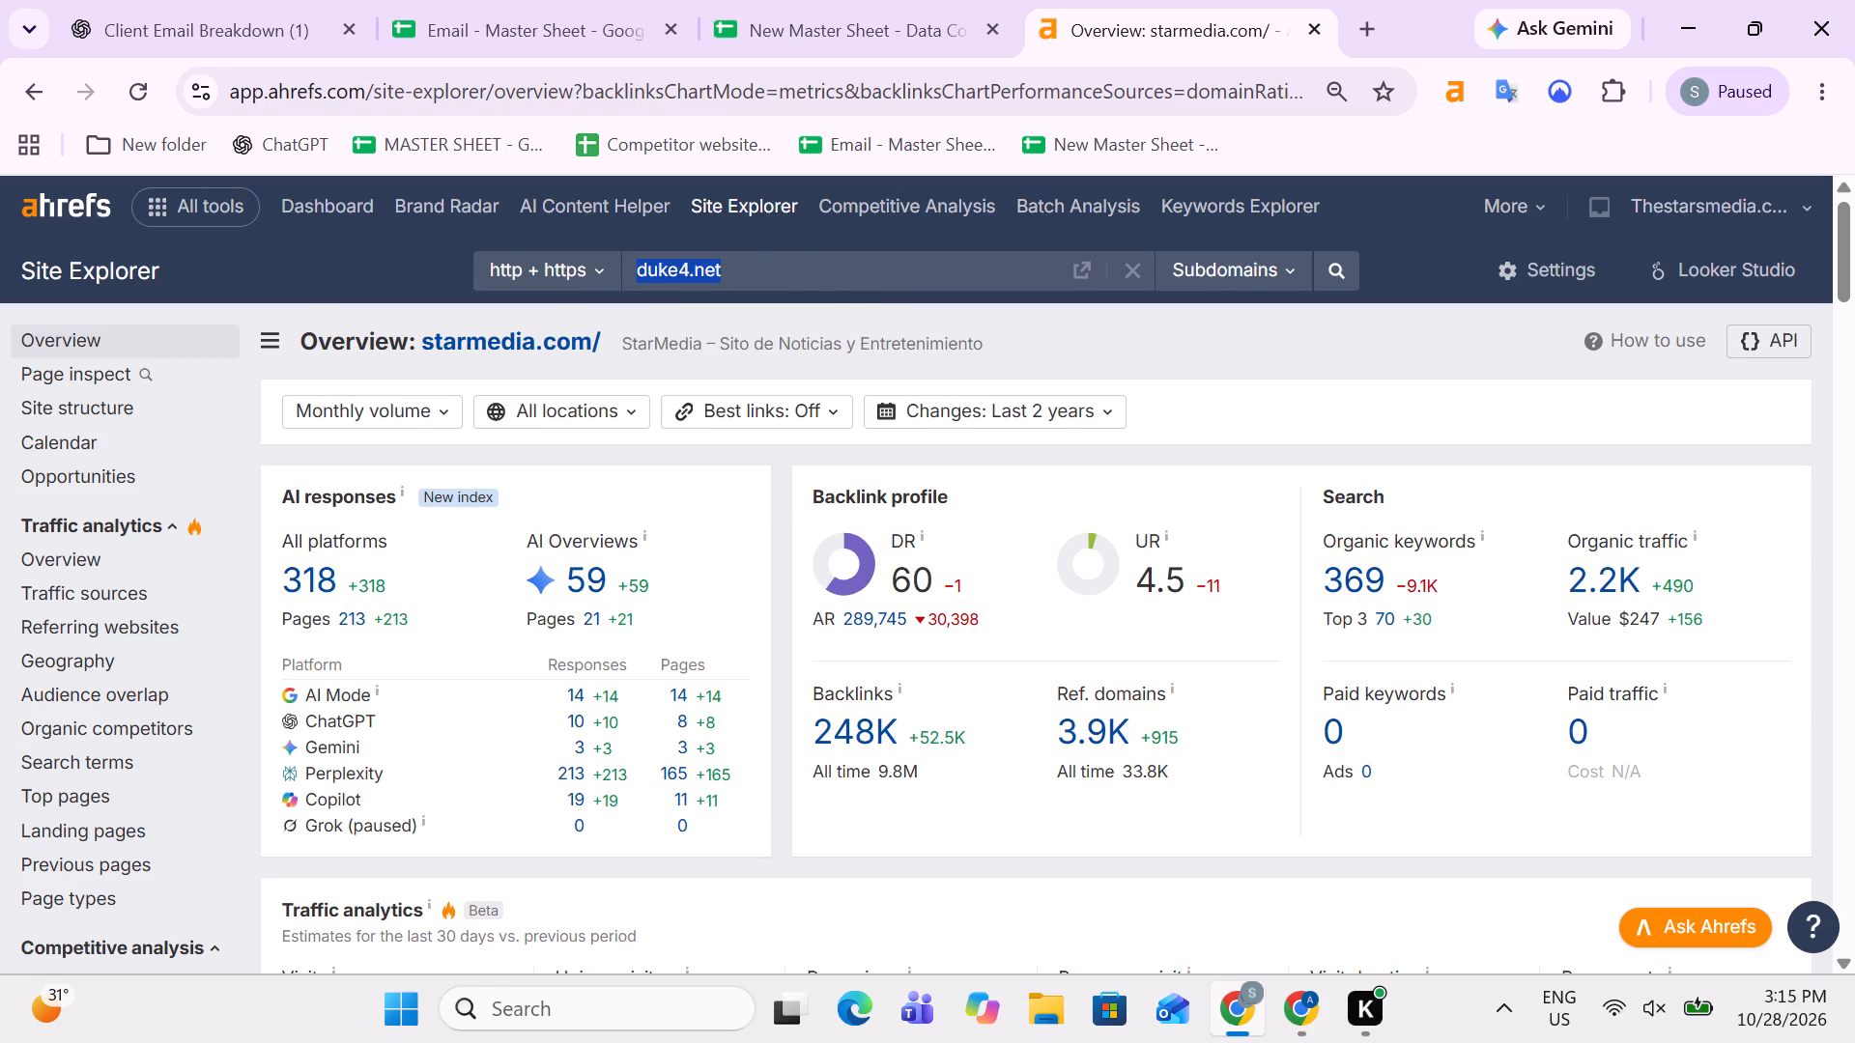
key("Return")
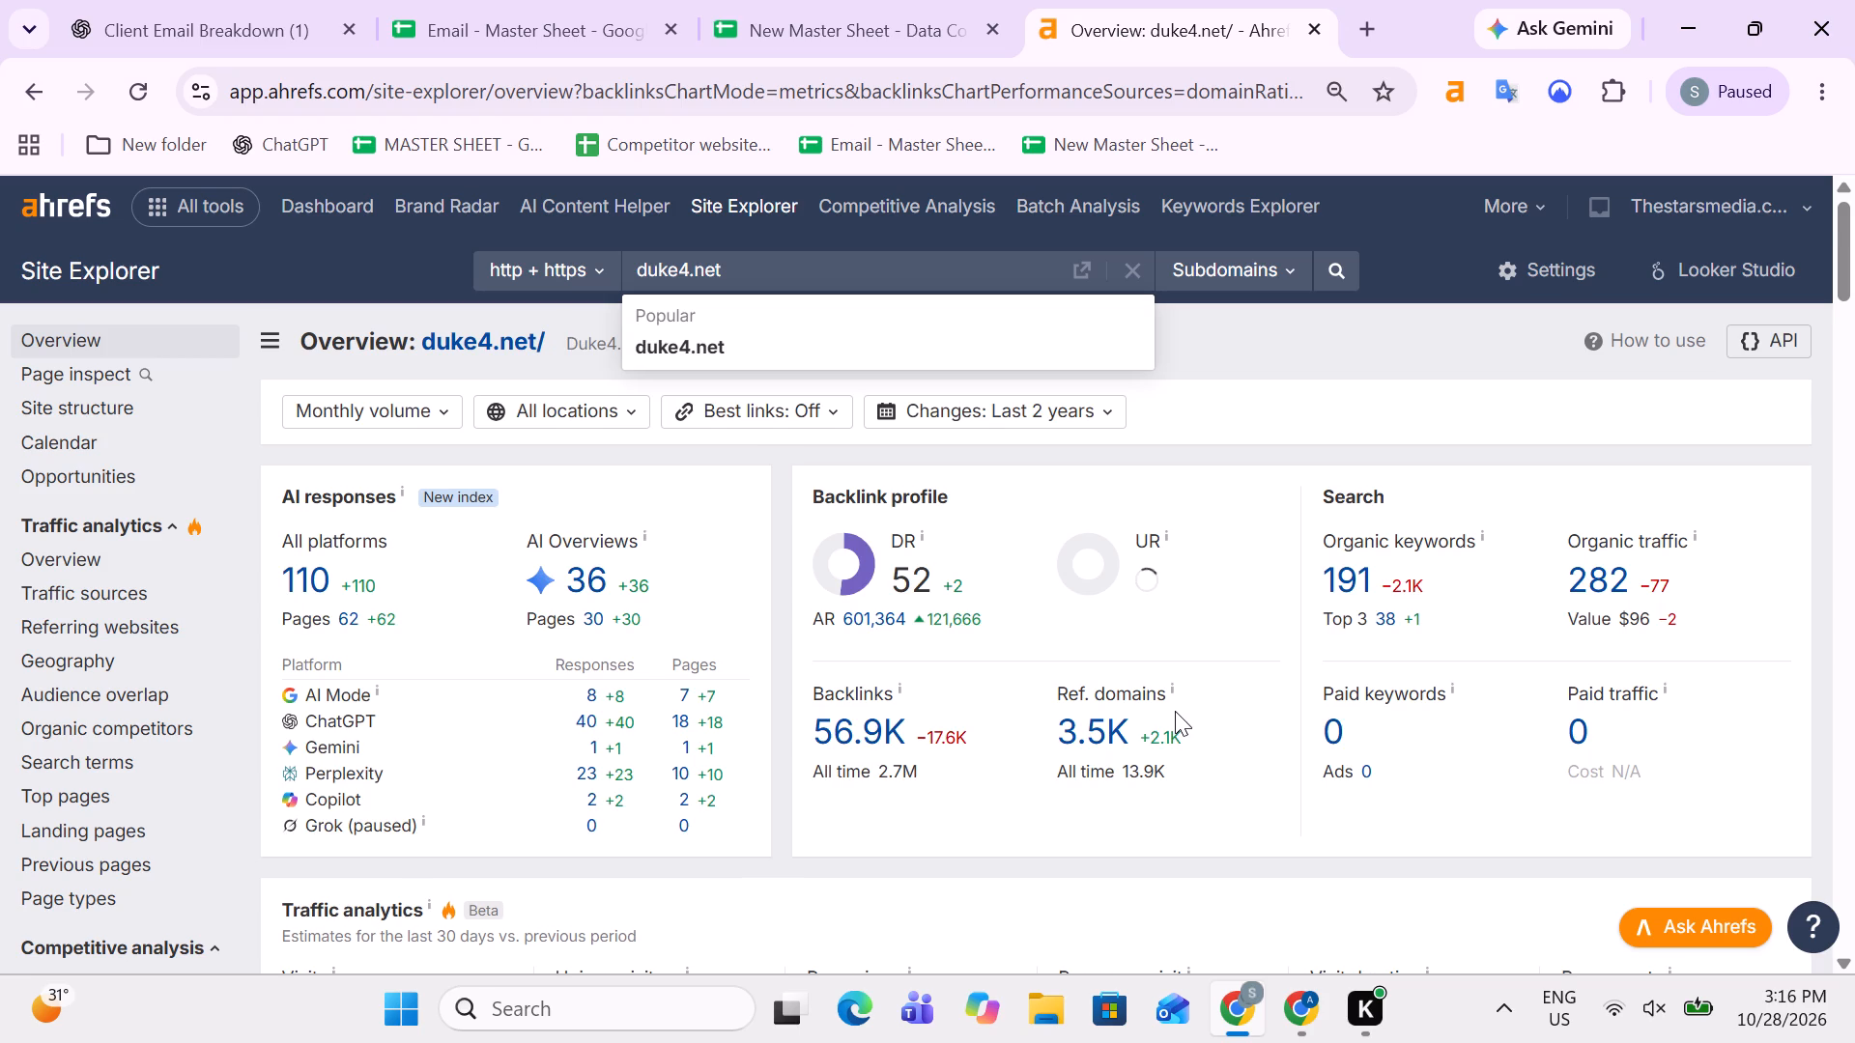
scroll(1285, 615, "down", 4)
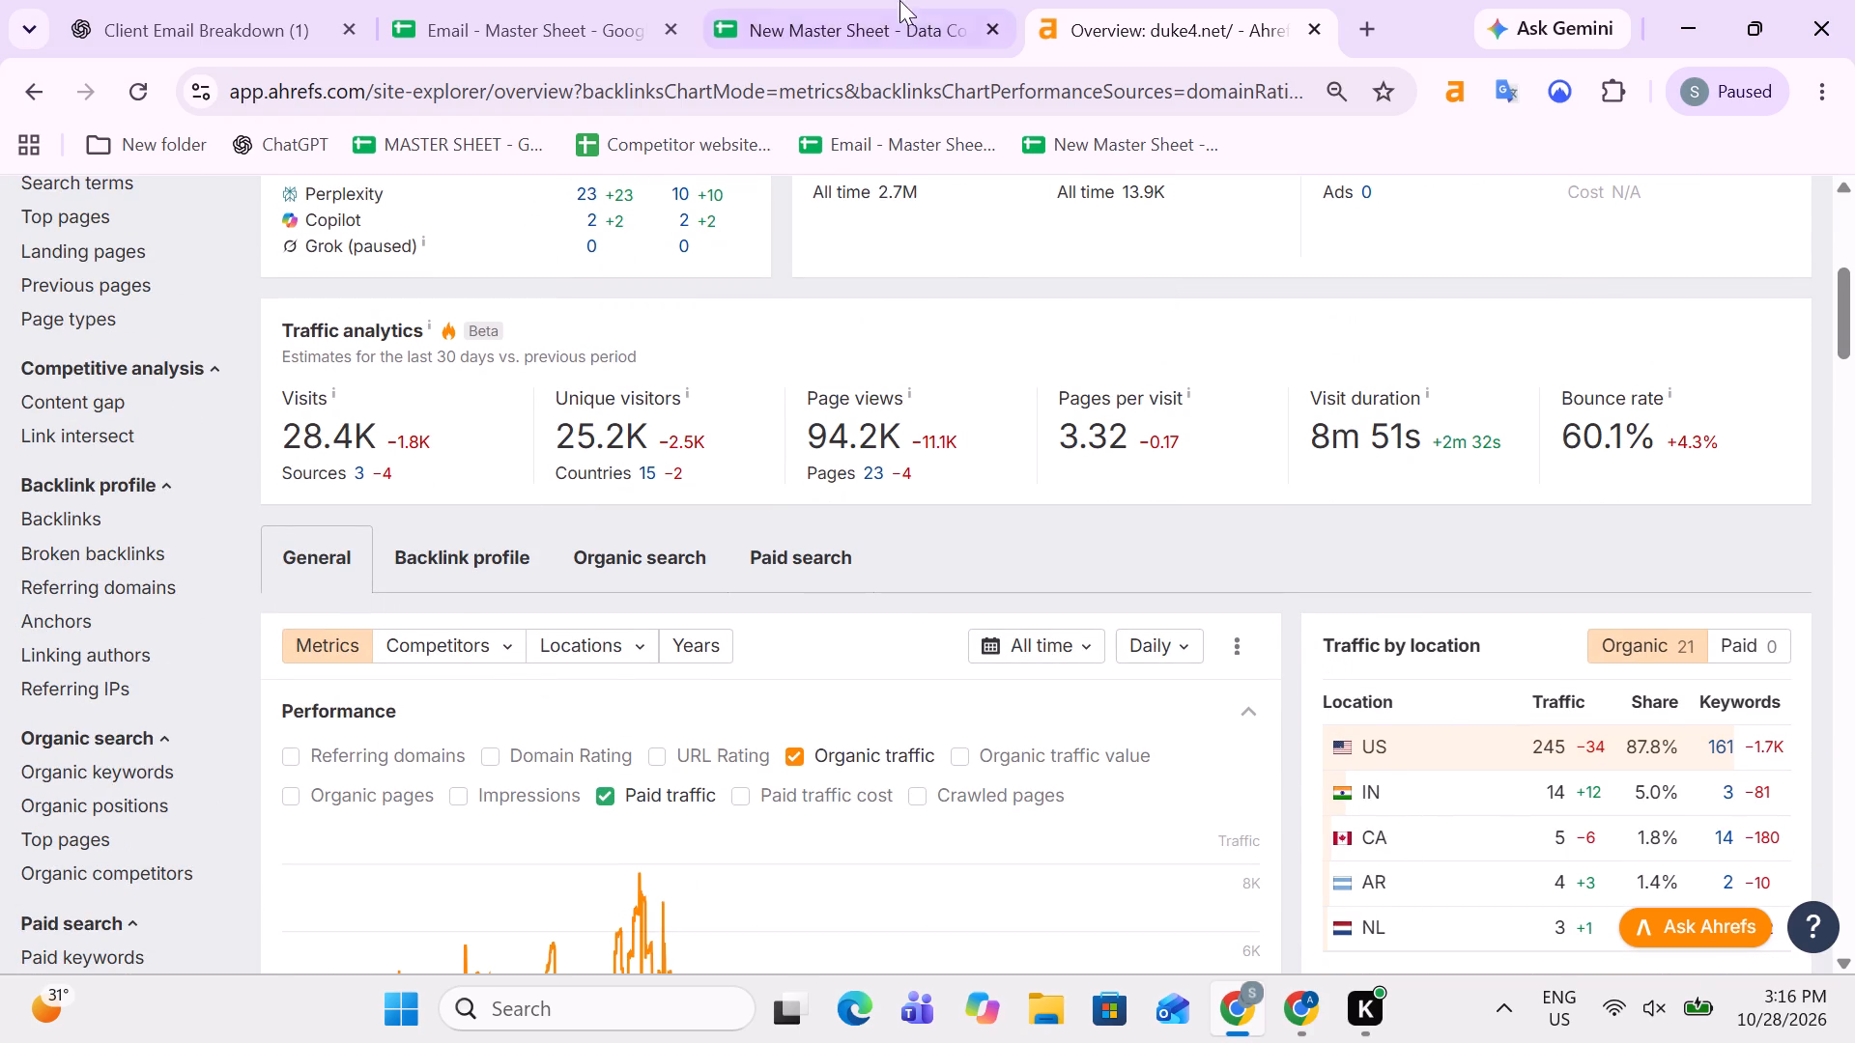
In the duke4.net row of the New Master Sheet, enter USA as country, English as language and Gaming as niche.
left_click(834, 3)
key("Right")
key("Right")
key("Right")
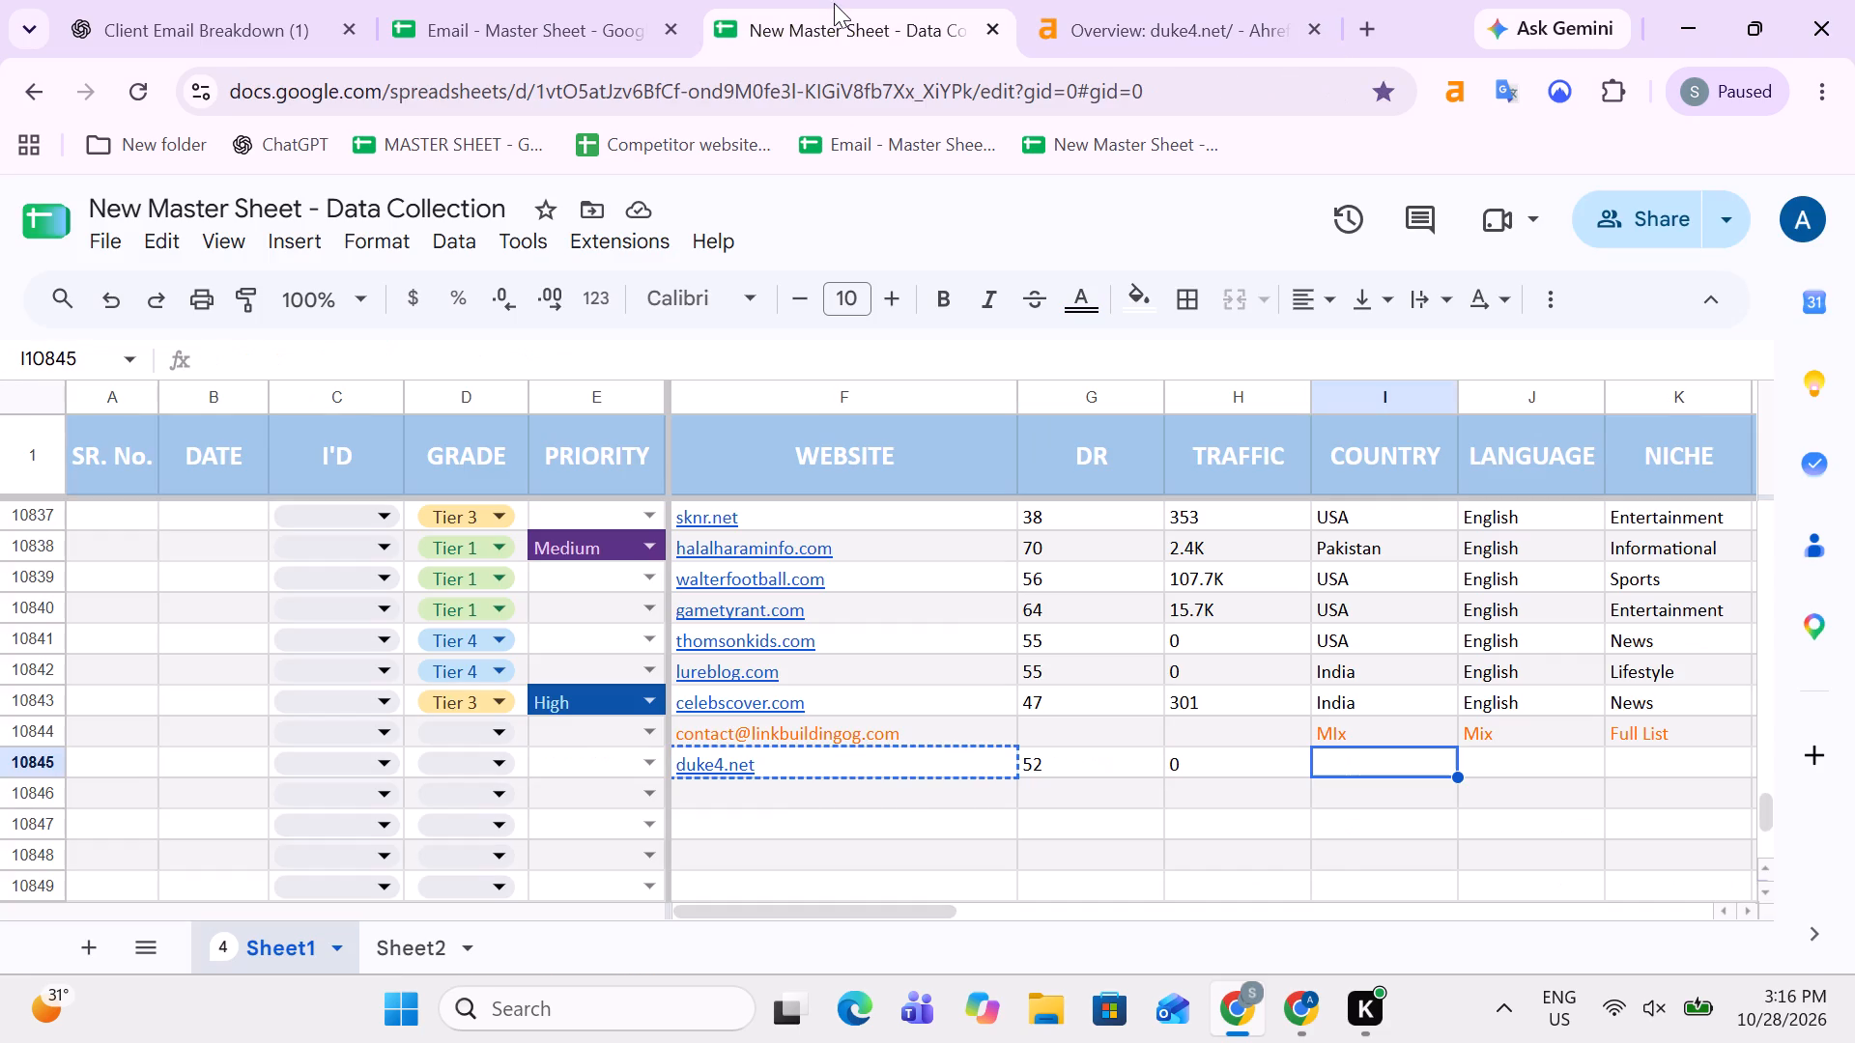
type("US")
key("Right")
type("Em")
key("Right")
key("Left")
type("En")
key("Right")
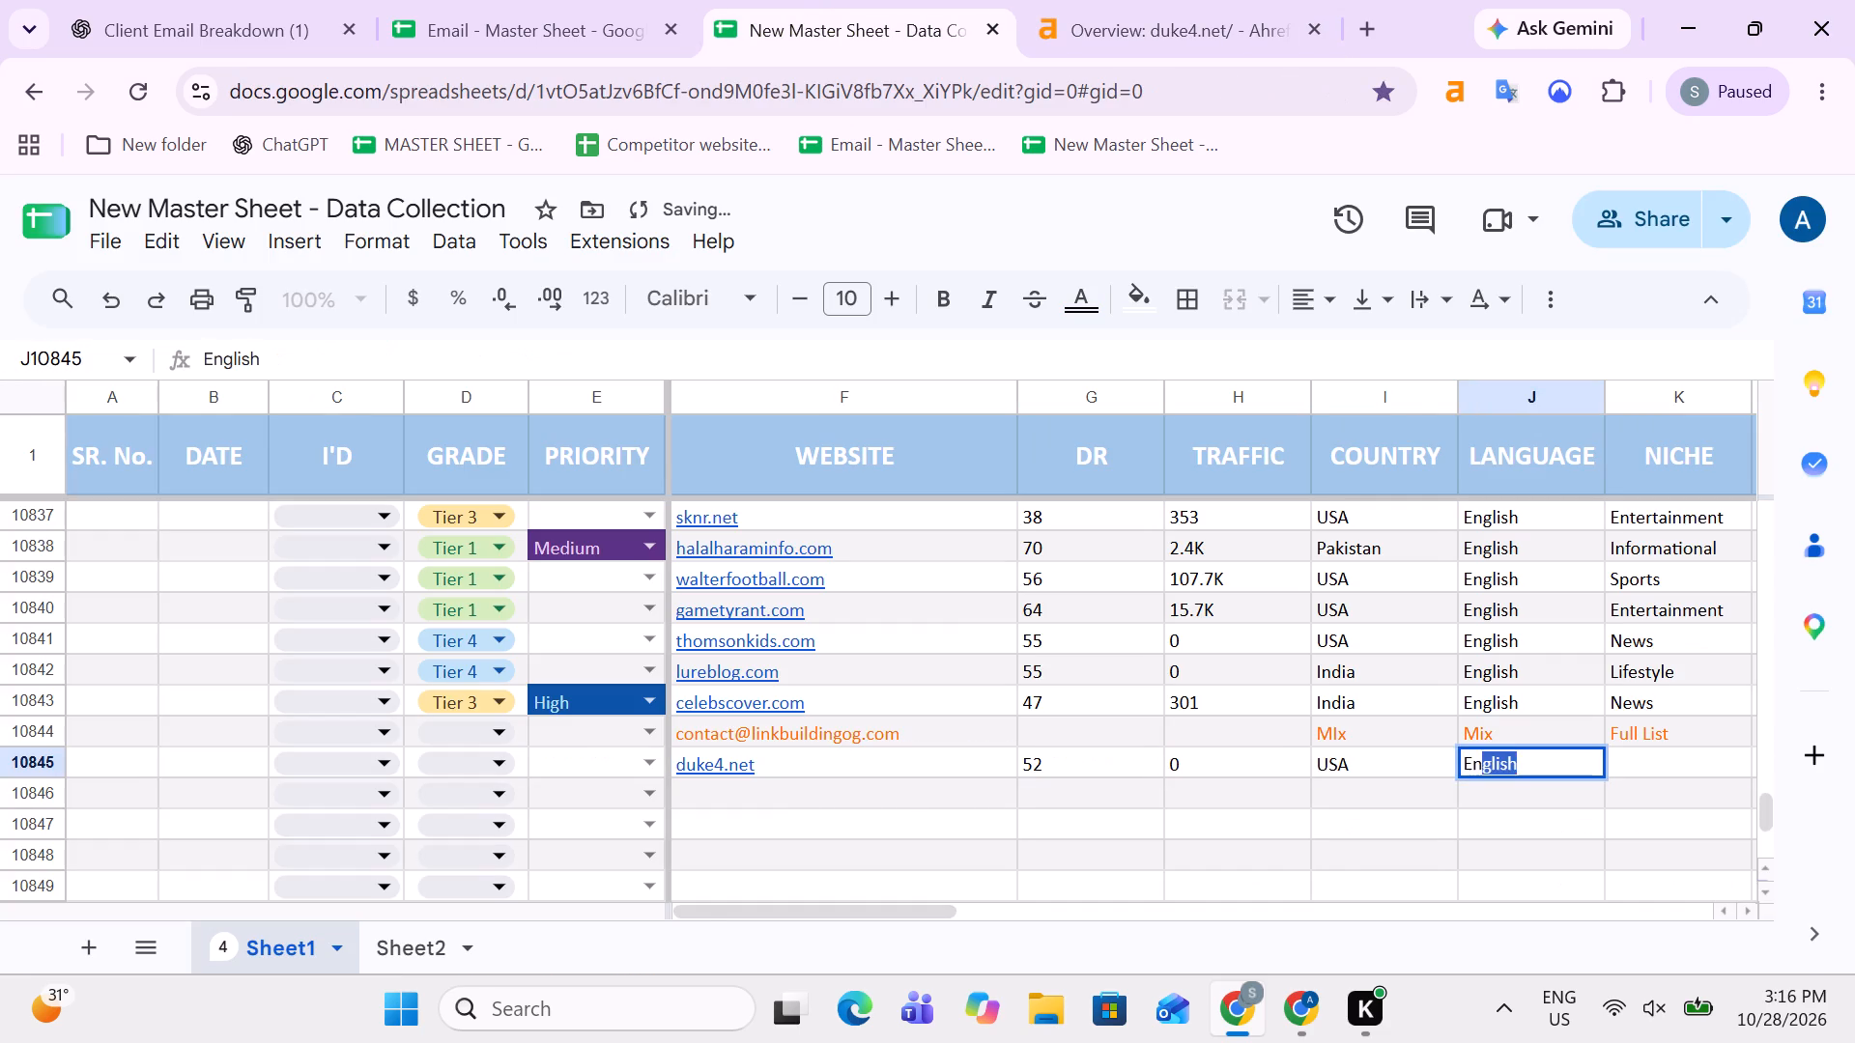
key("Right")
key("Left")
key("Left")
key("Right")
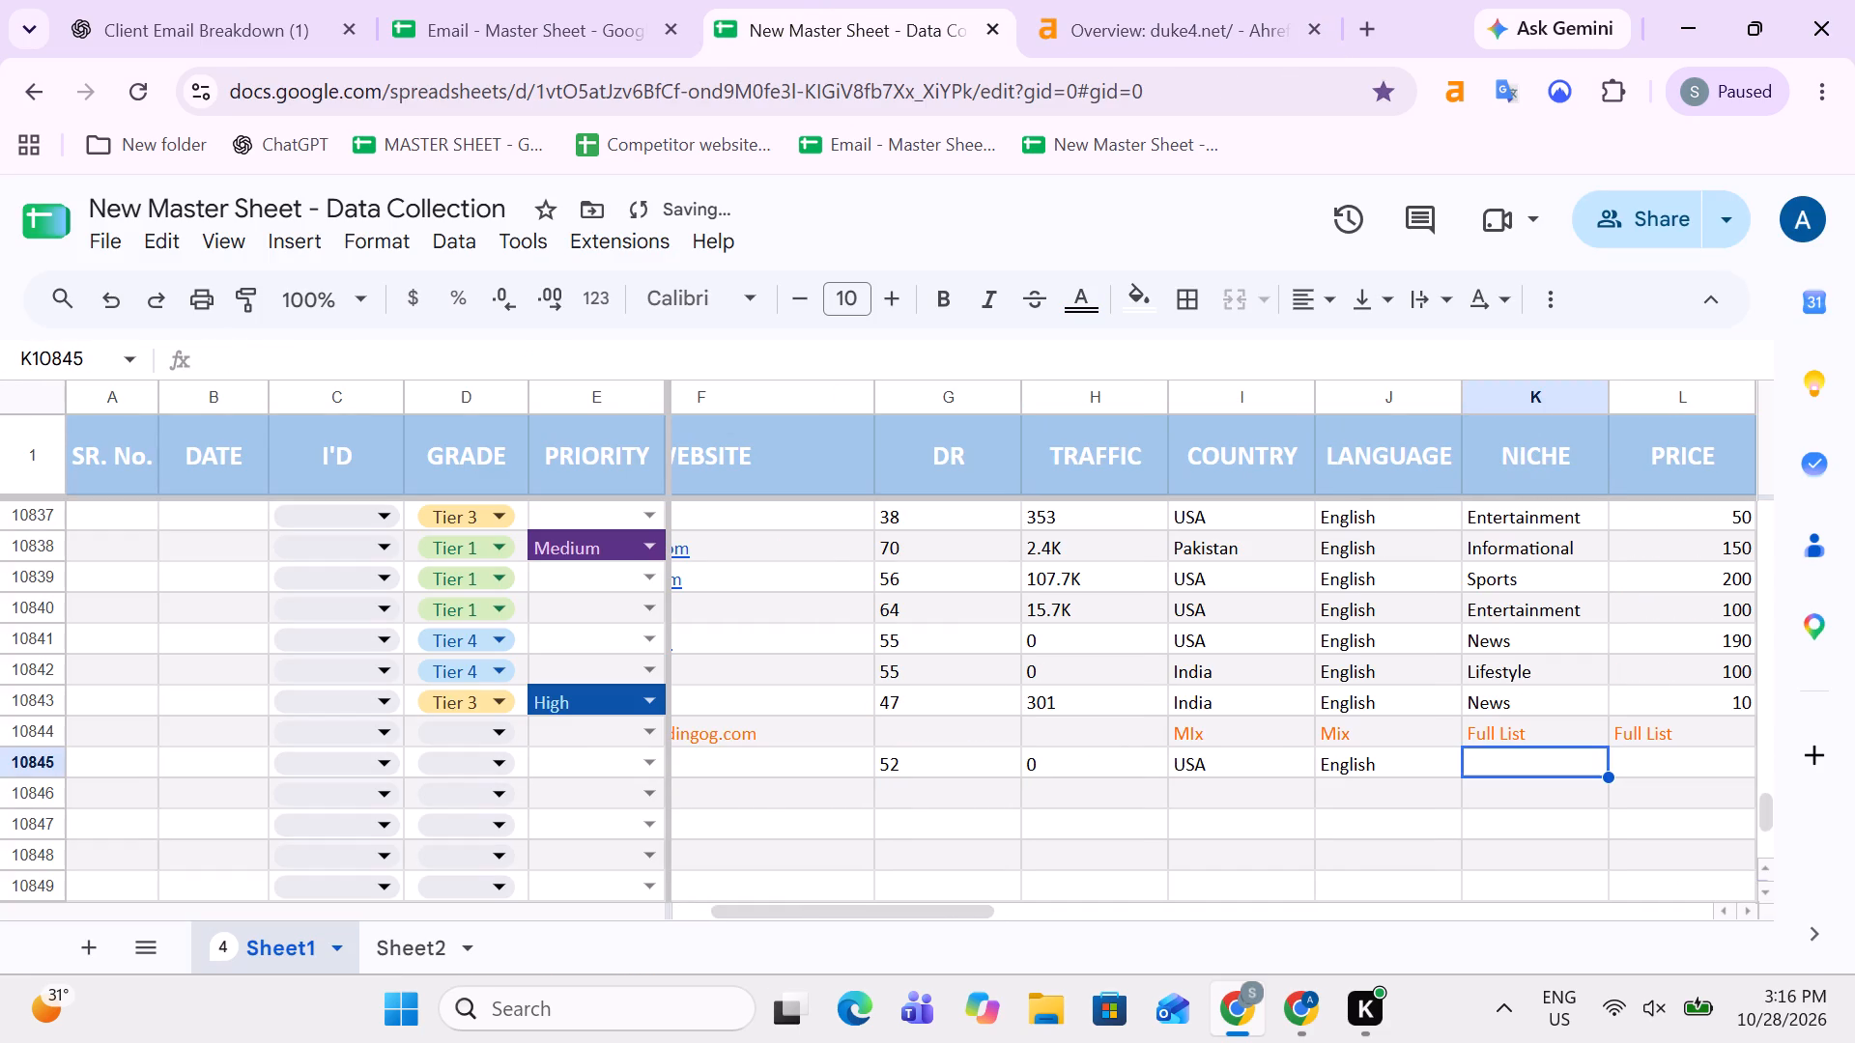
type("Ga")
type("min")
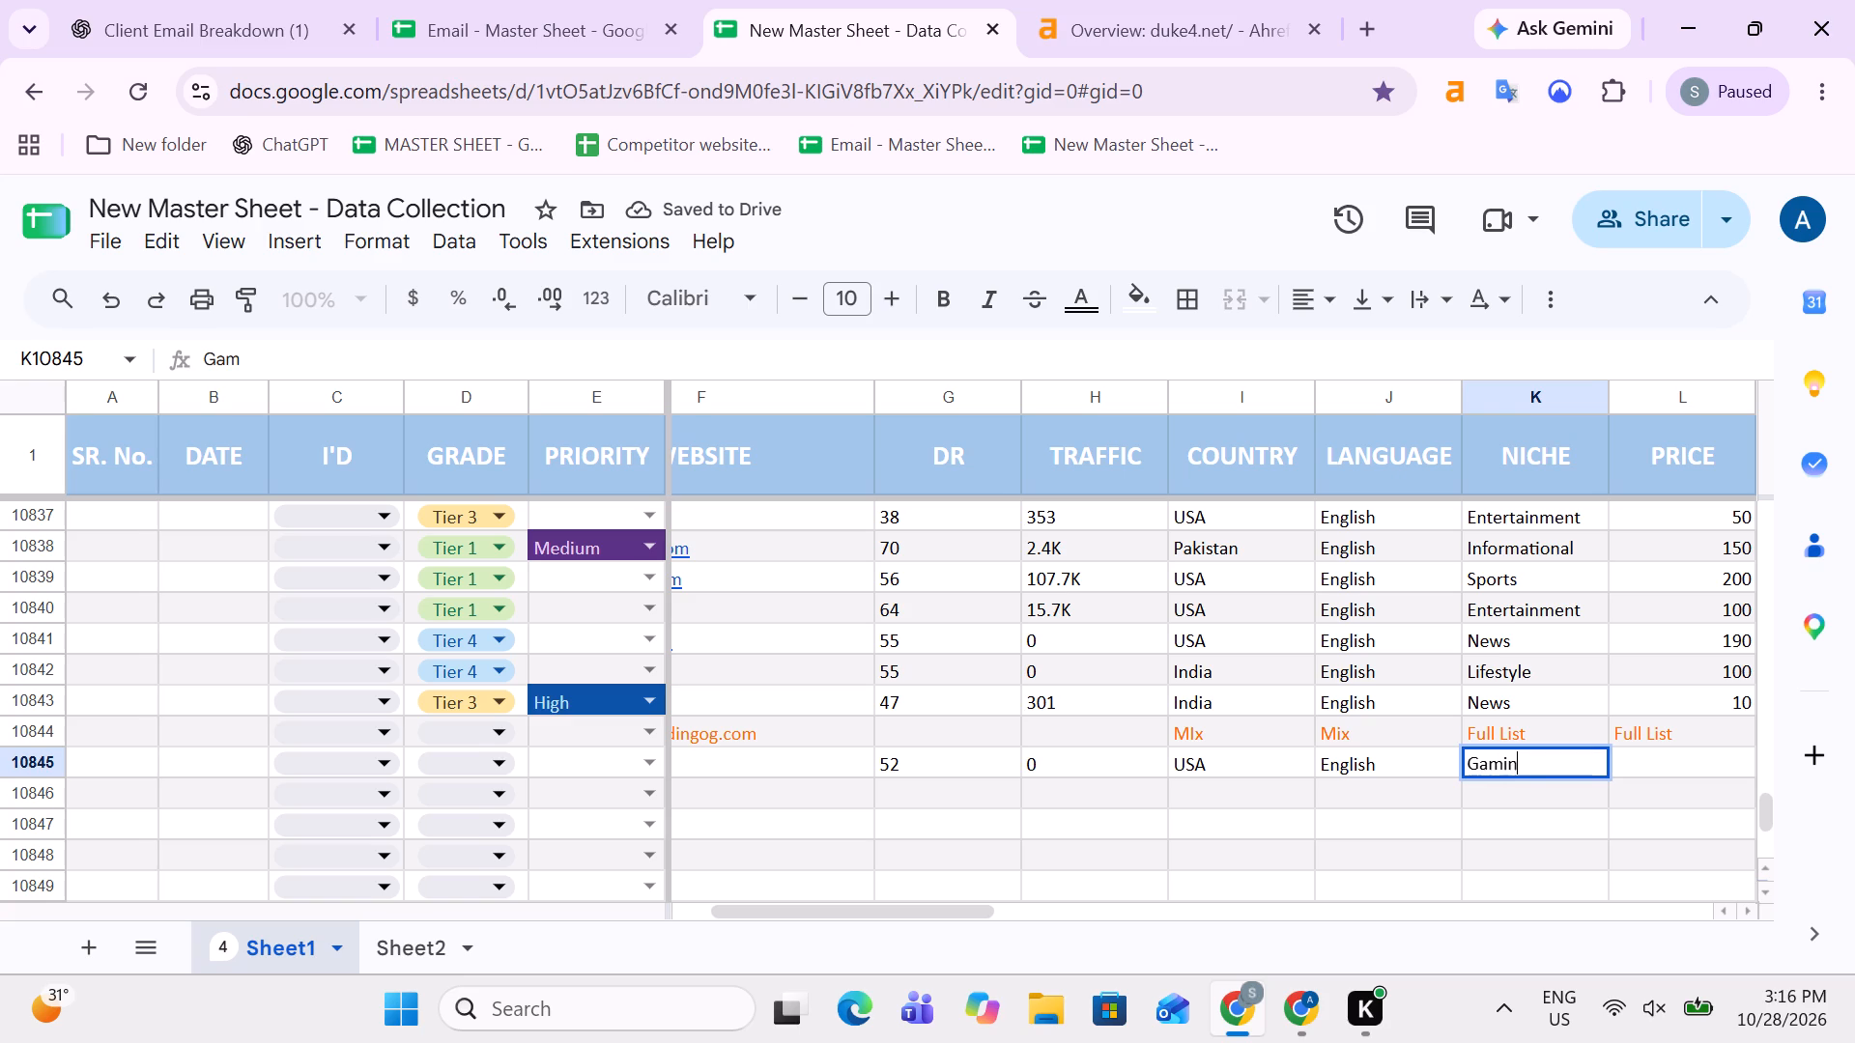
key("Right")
Check the quoted rates in the duke4.net email and enter 150 as both the price and the casino price.
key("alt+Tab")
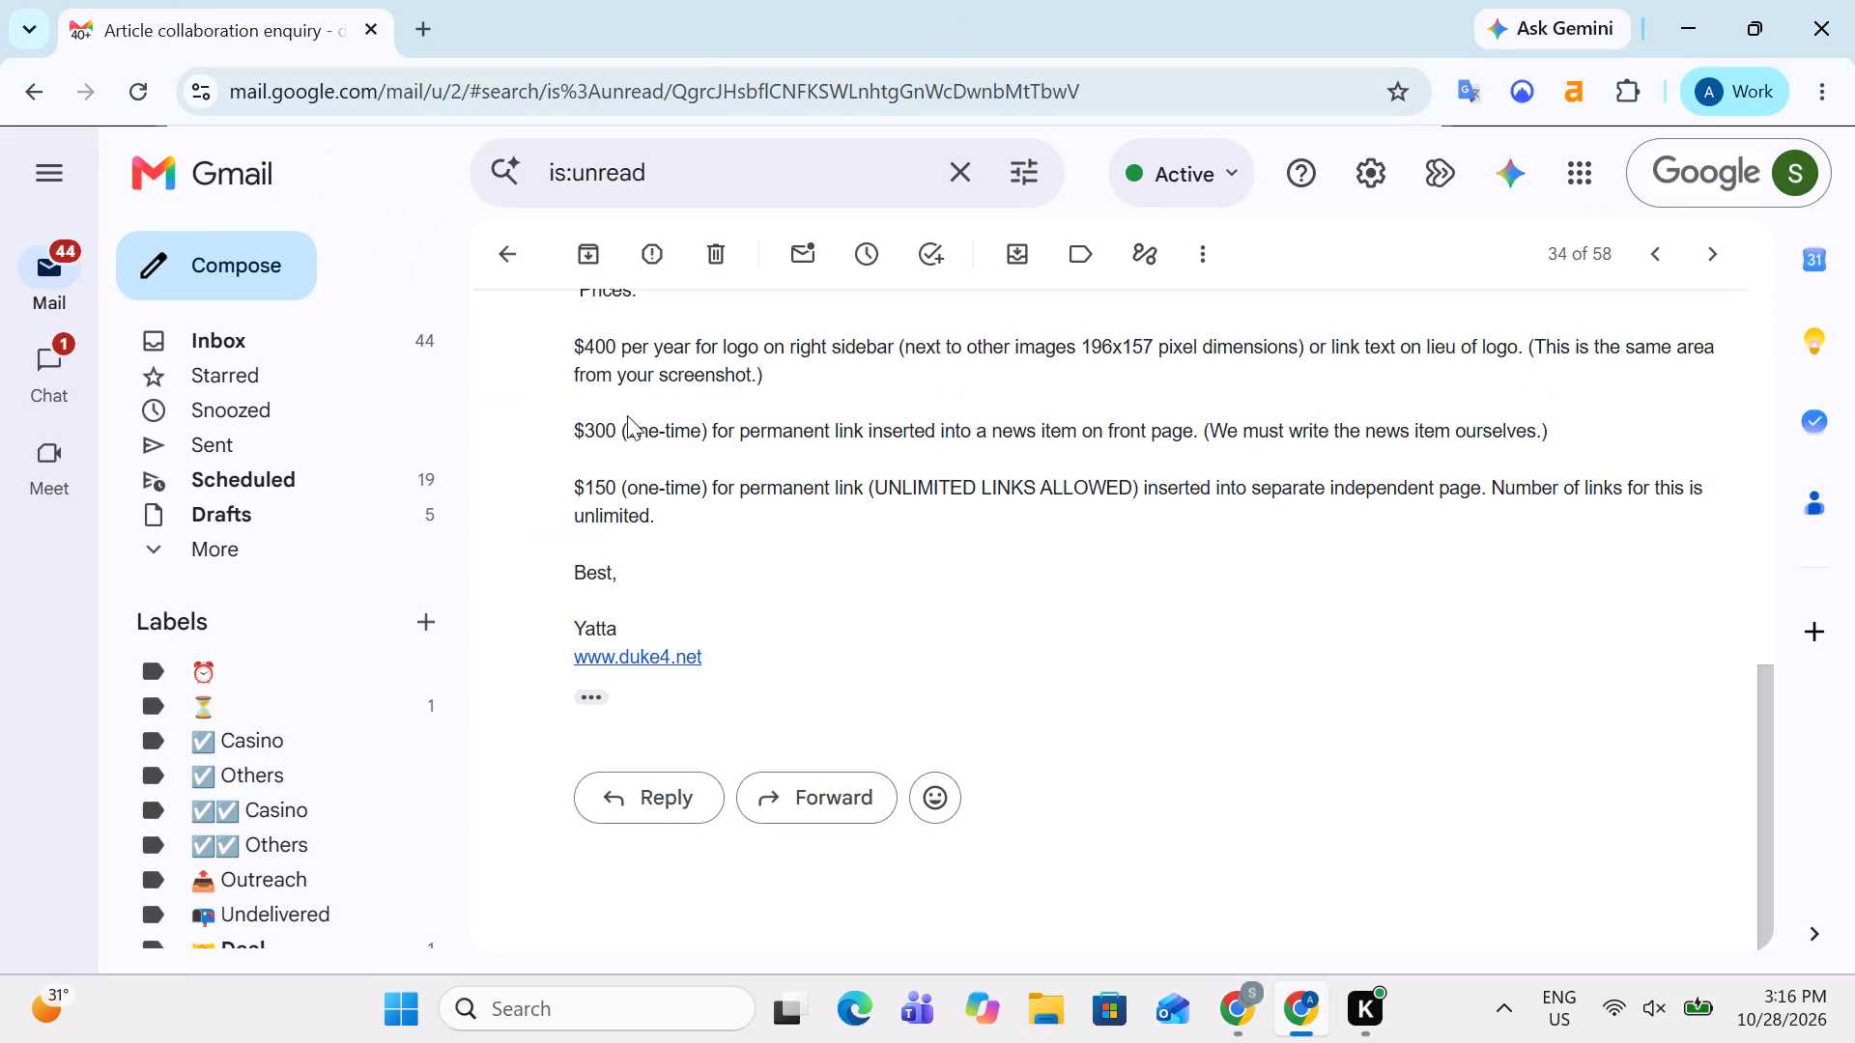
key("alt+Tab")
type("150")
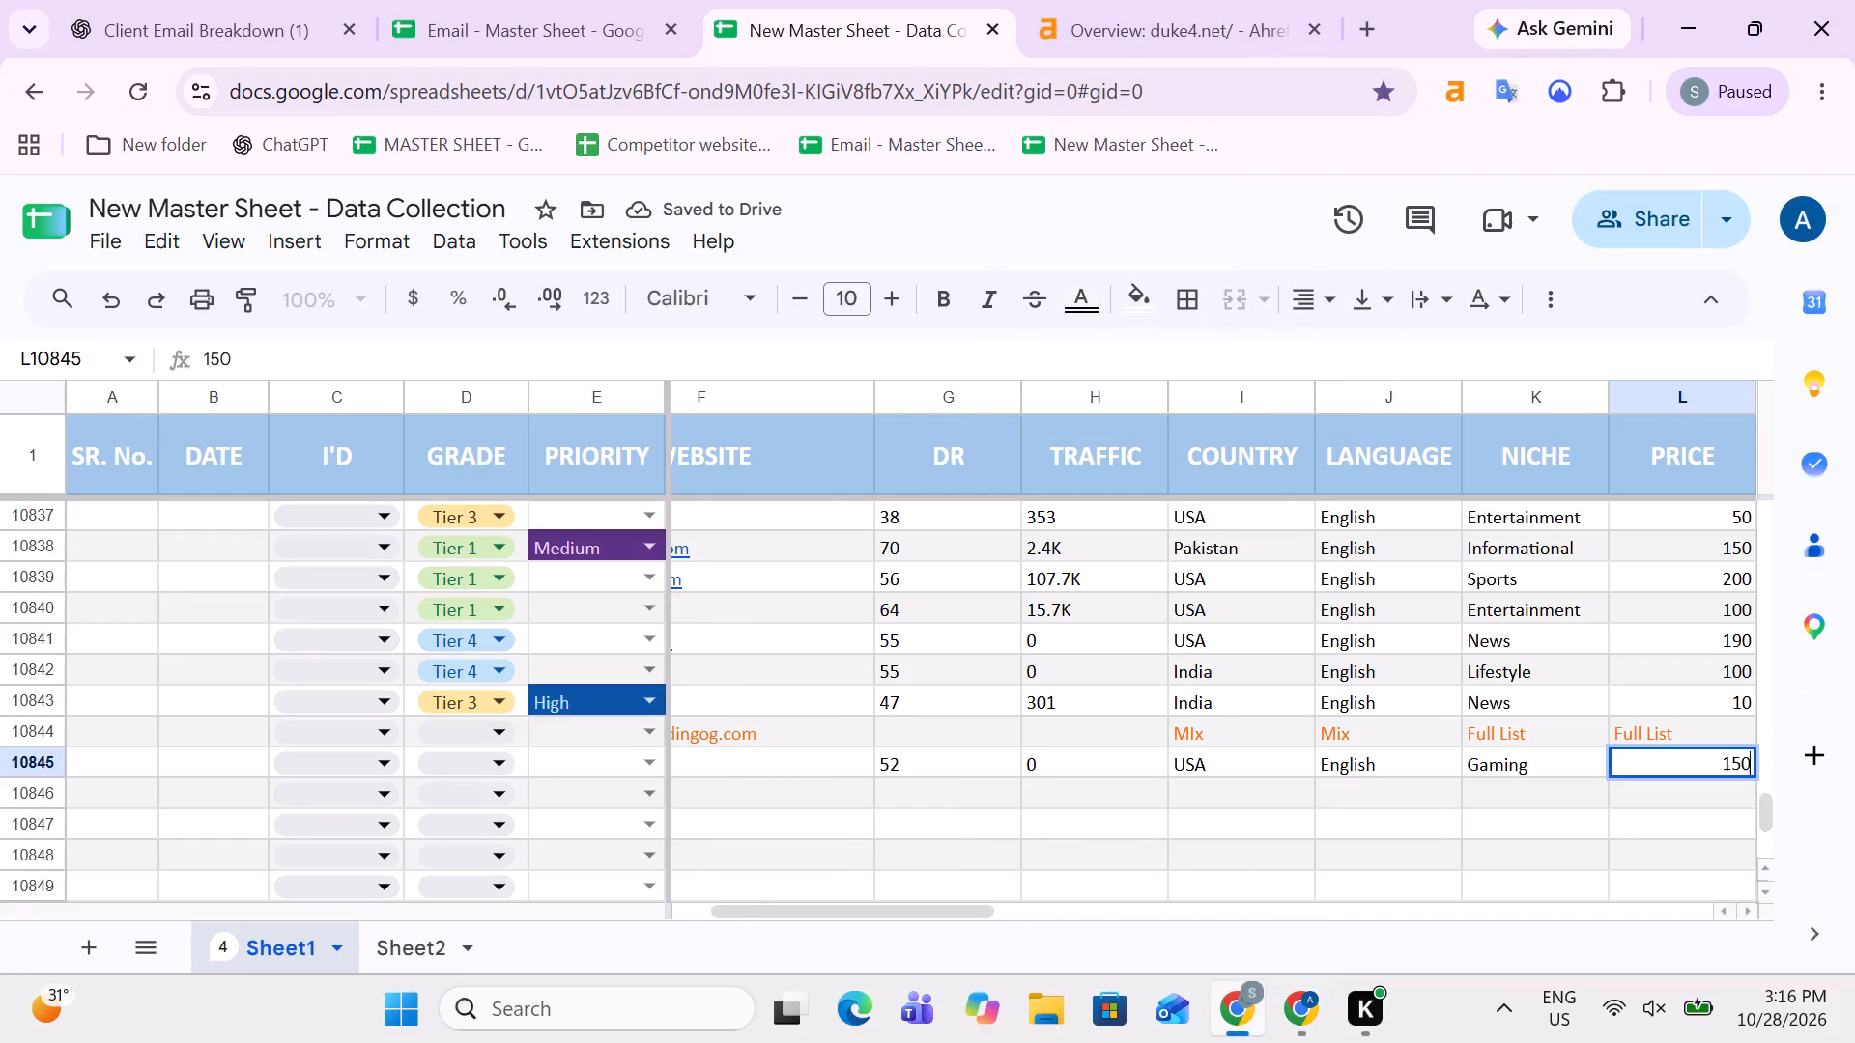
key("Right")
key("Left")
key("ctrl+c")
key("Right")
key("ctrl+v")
Set the website type for duke4.net to Not Verified.
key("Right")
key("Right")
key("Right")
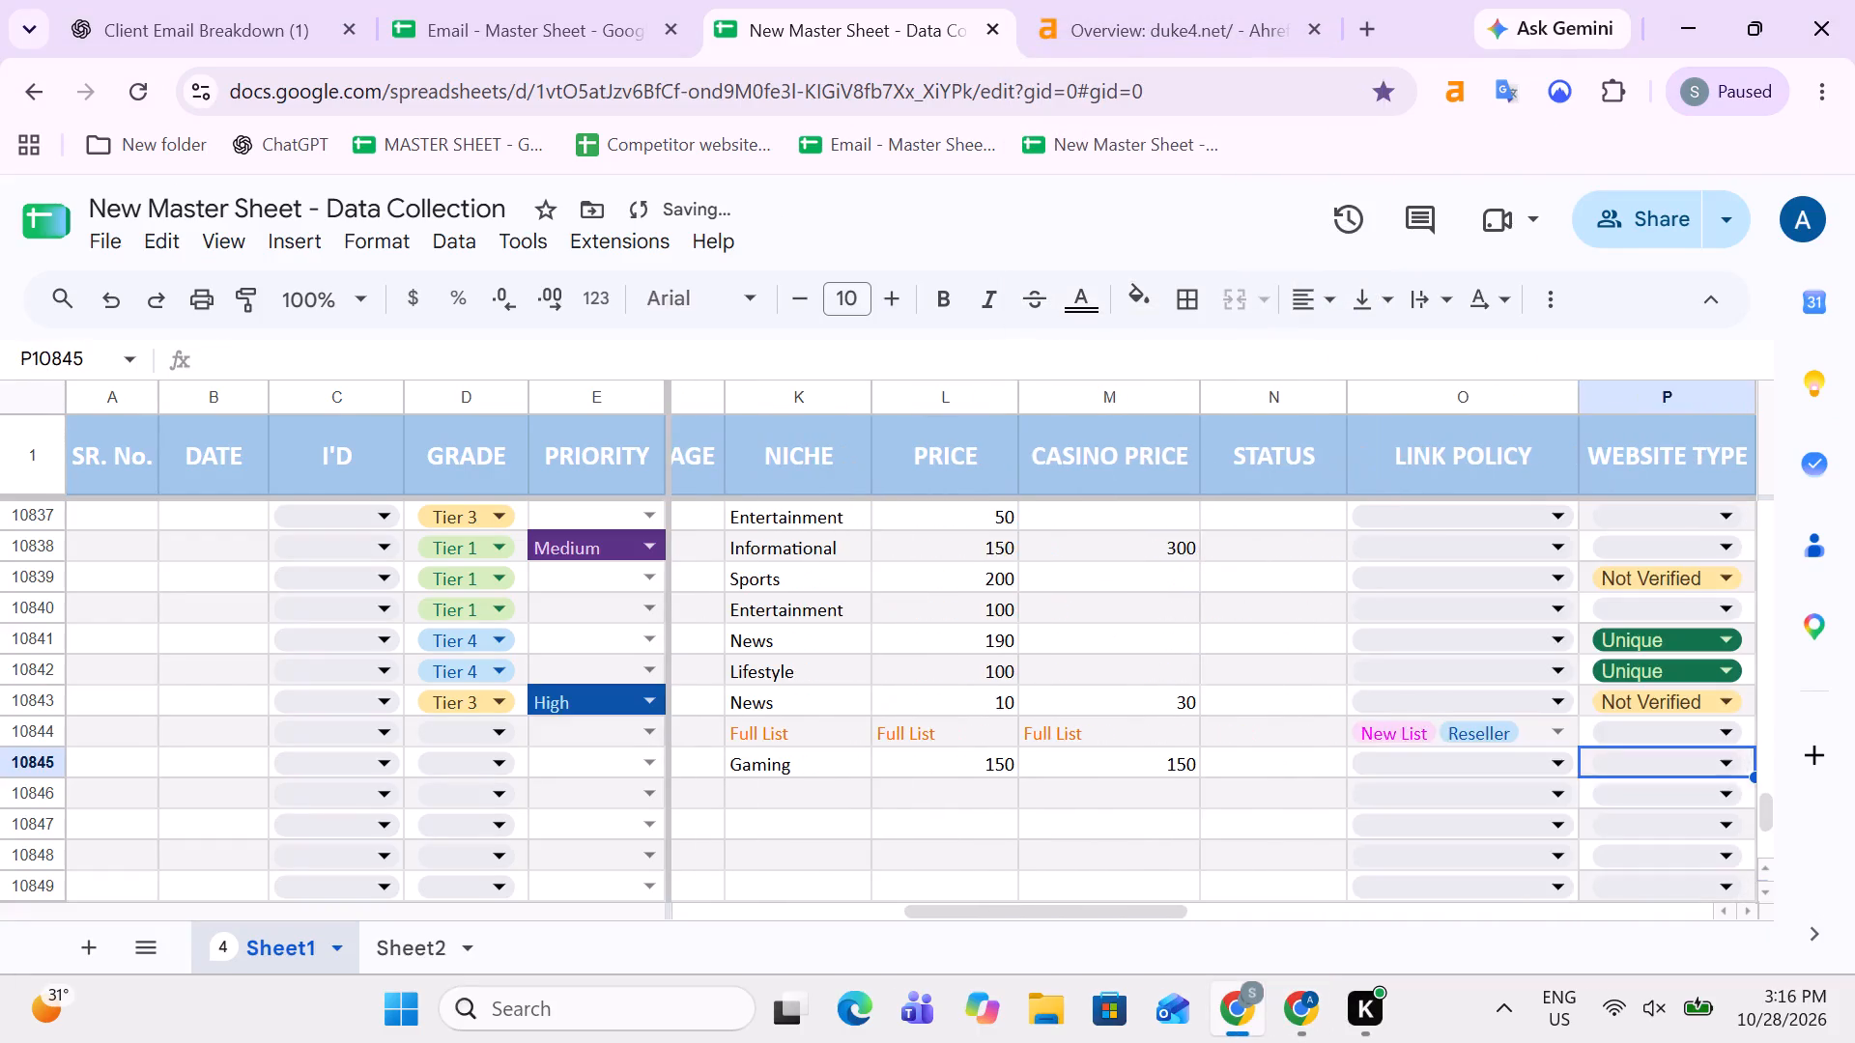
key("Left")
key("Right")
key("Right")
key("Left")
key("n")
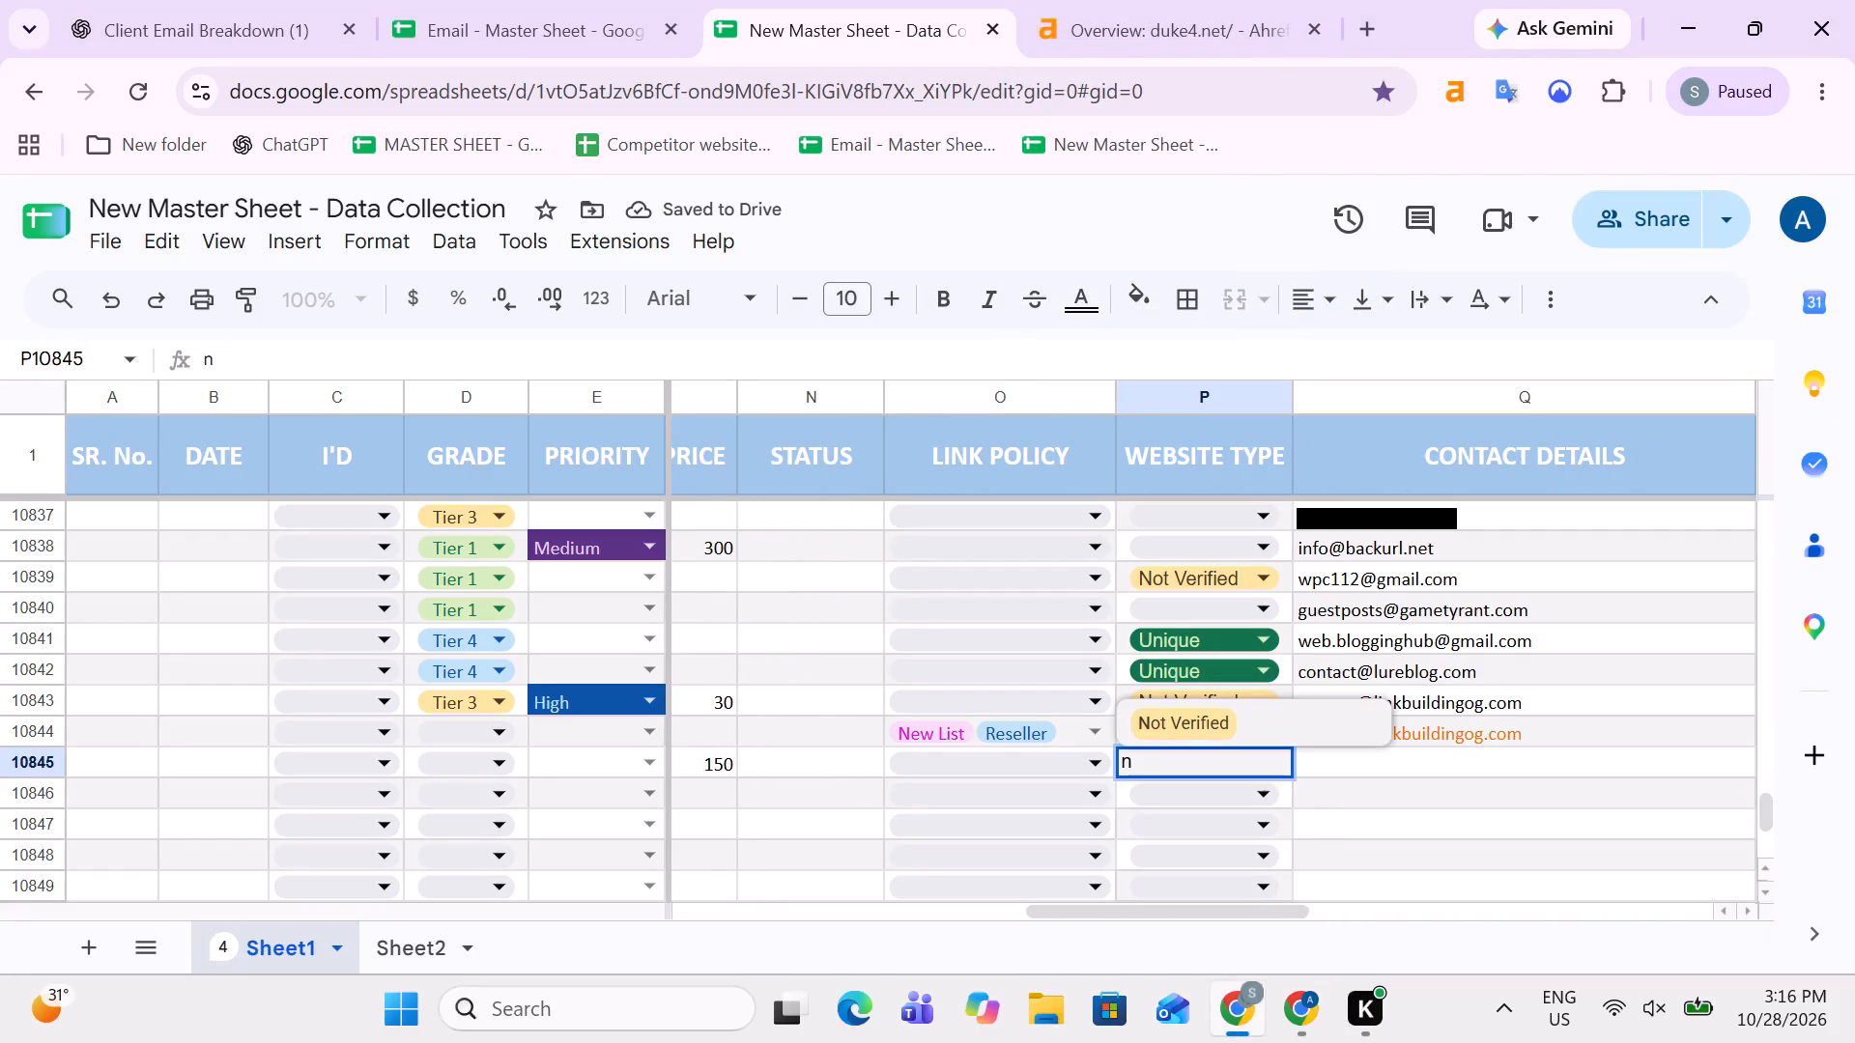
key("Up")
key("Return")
Copy the sender's email address from the duke4.net reply in Gmail into the row's contact details.
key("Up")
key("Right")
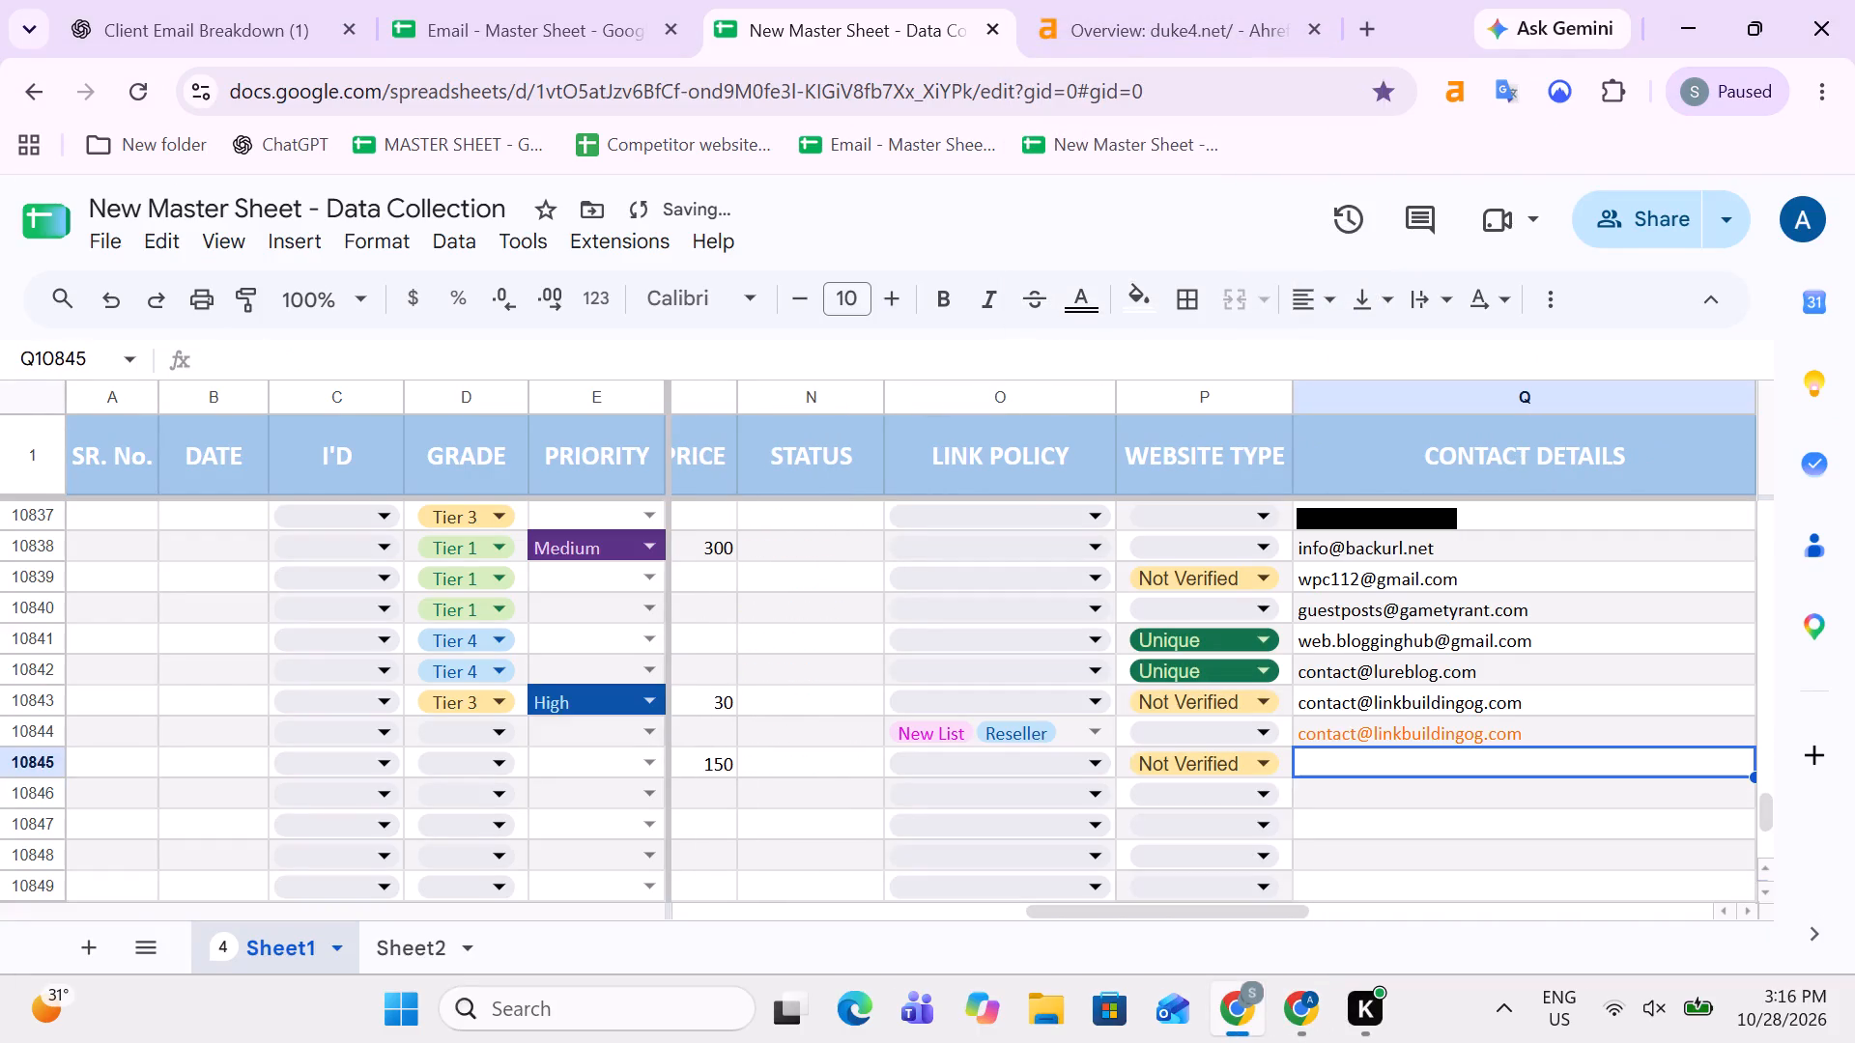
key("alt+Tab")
scroll(642, 612, "up", 3)
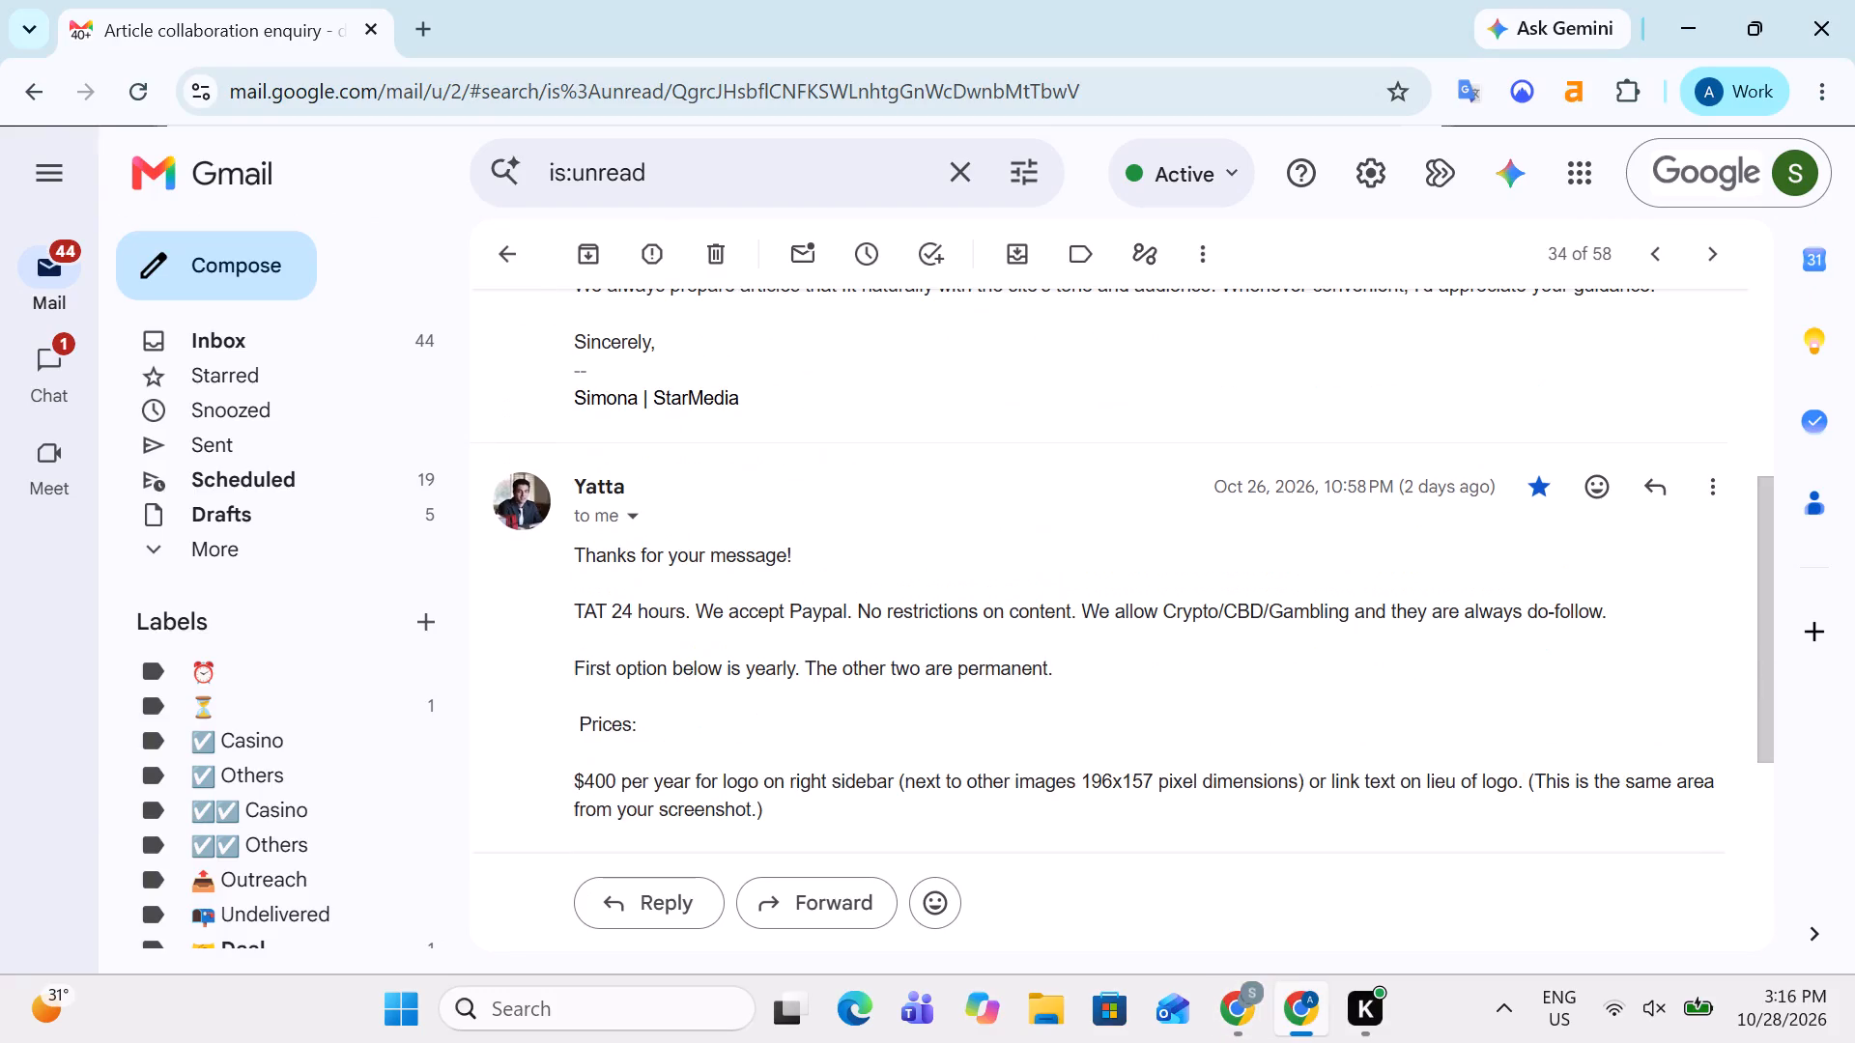
left_click(971, 607)
key("alt+Tab")
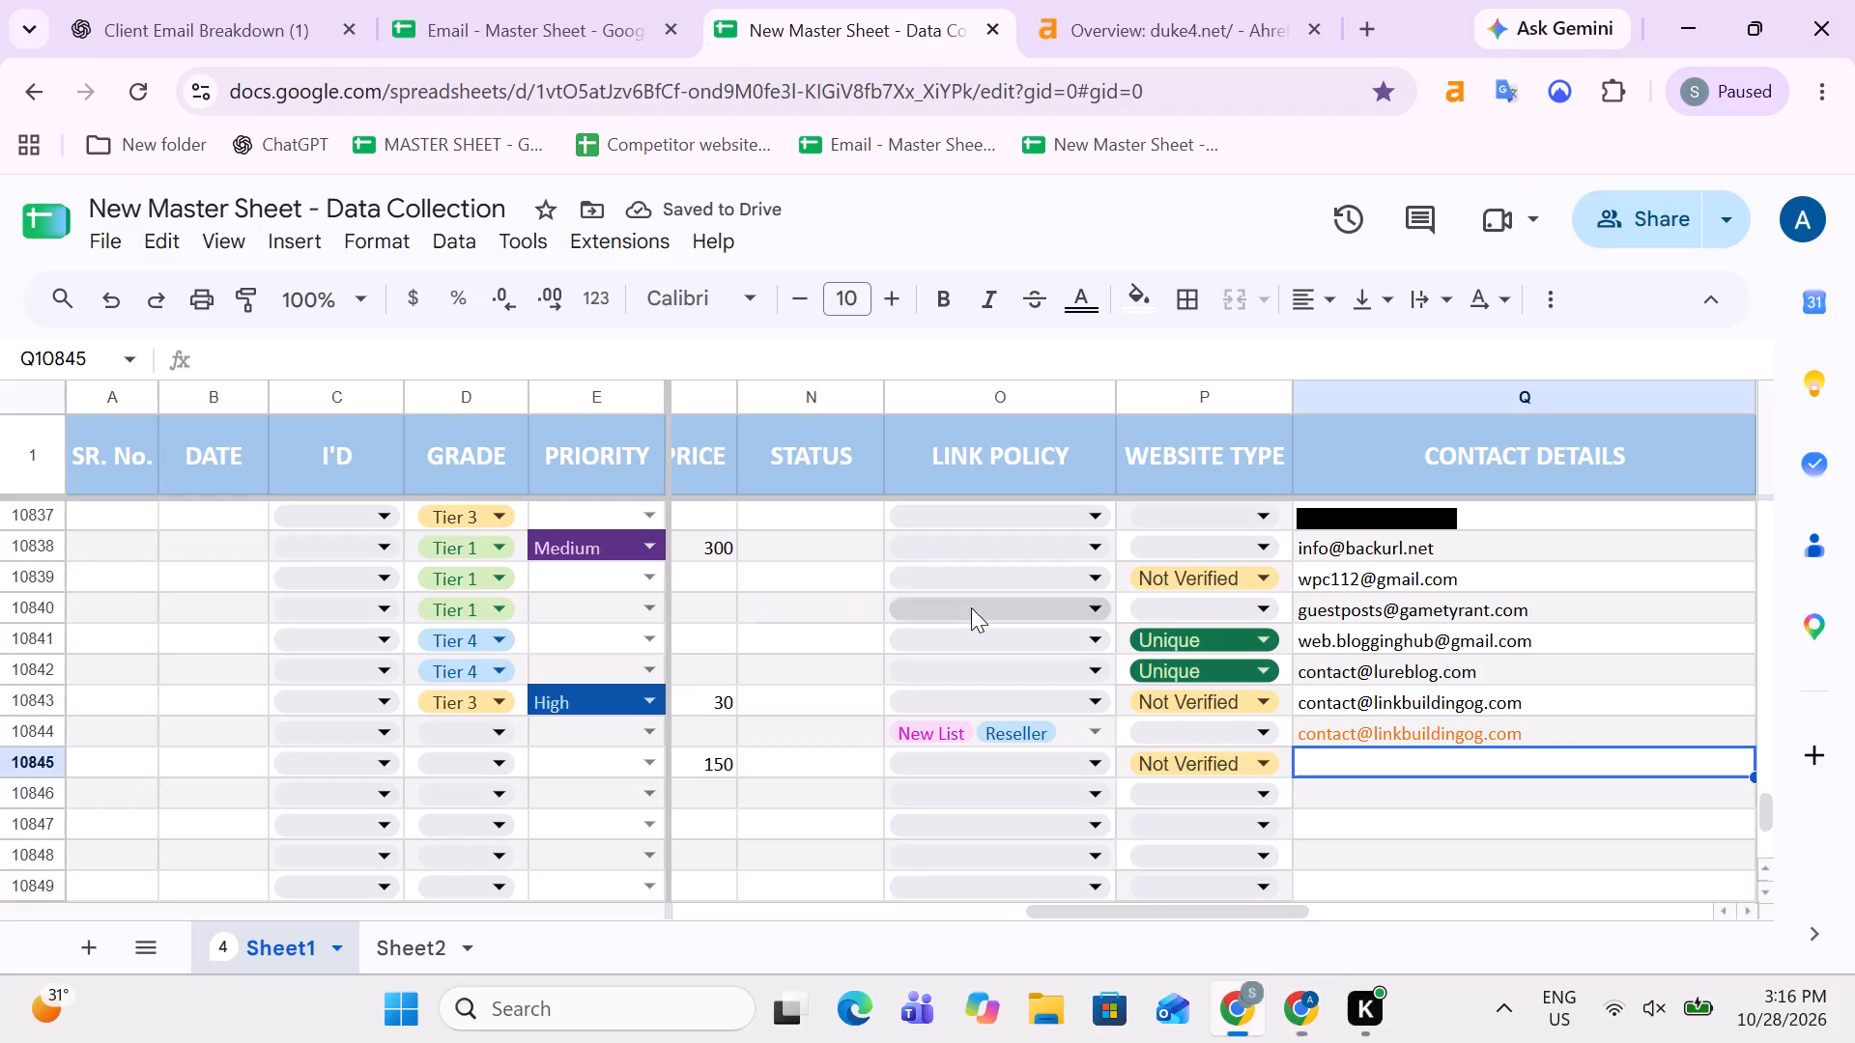
key("ctrl+v")
Set the priority of the duke4.net row to High.
key("Left")
key("Left")
key("Left")
key("Left")
key("Left")
key("Left")
key("Left")
key("Left")
key("Left")
key("Left")
key("Left")
key("Left")
key("Left")
key("Left")
key("Left")
key("Left")
key("Left")
key("Left")
key("Left")
key("Left")
key("Right")
key("Right")
key("Right")
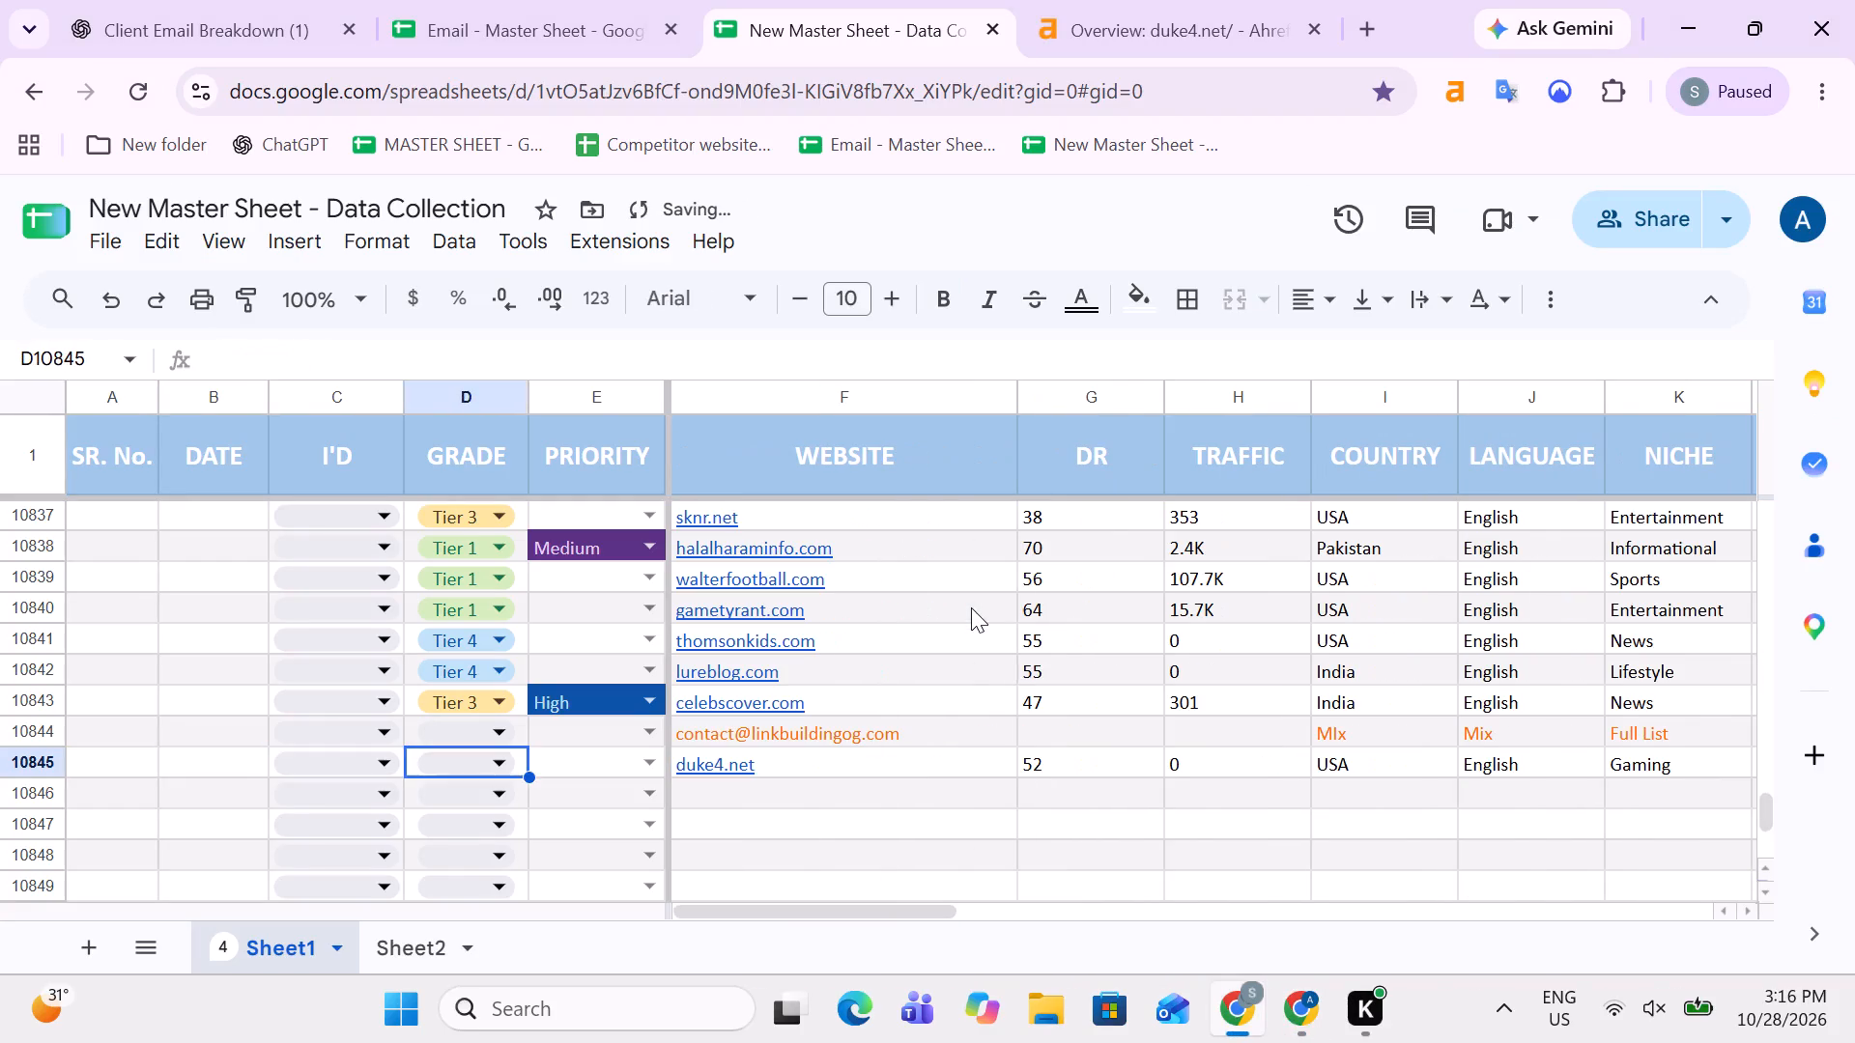
key("Right")
key("Right")
key("Left")
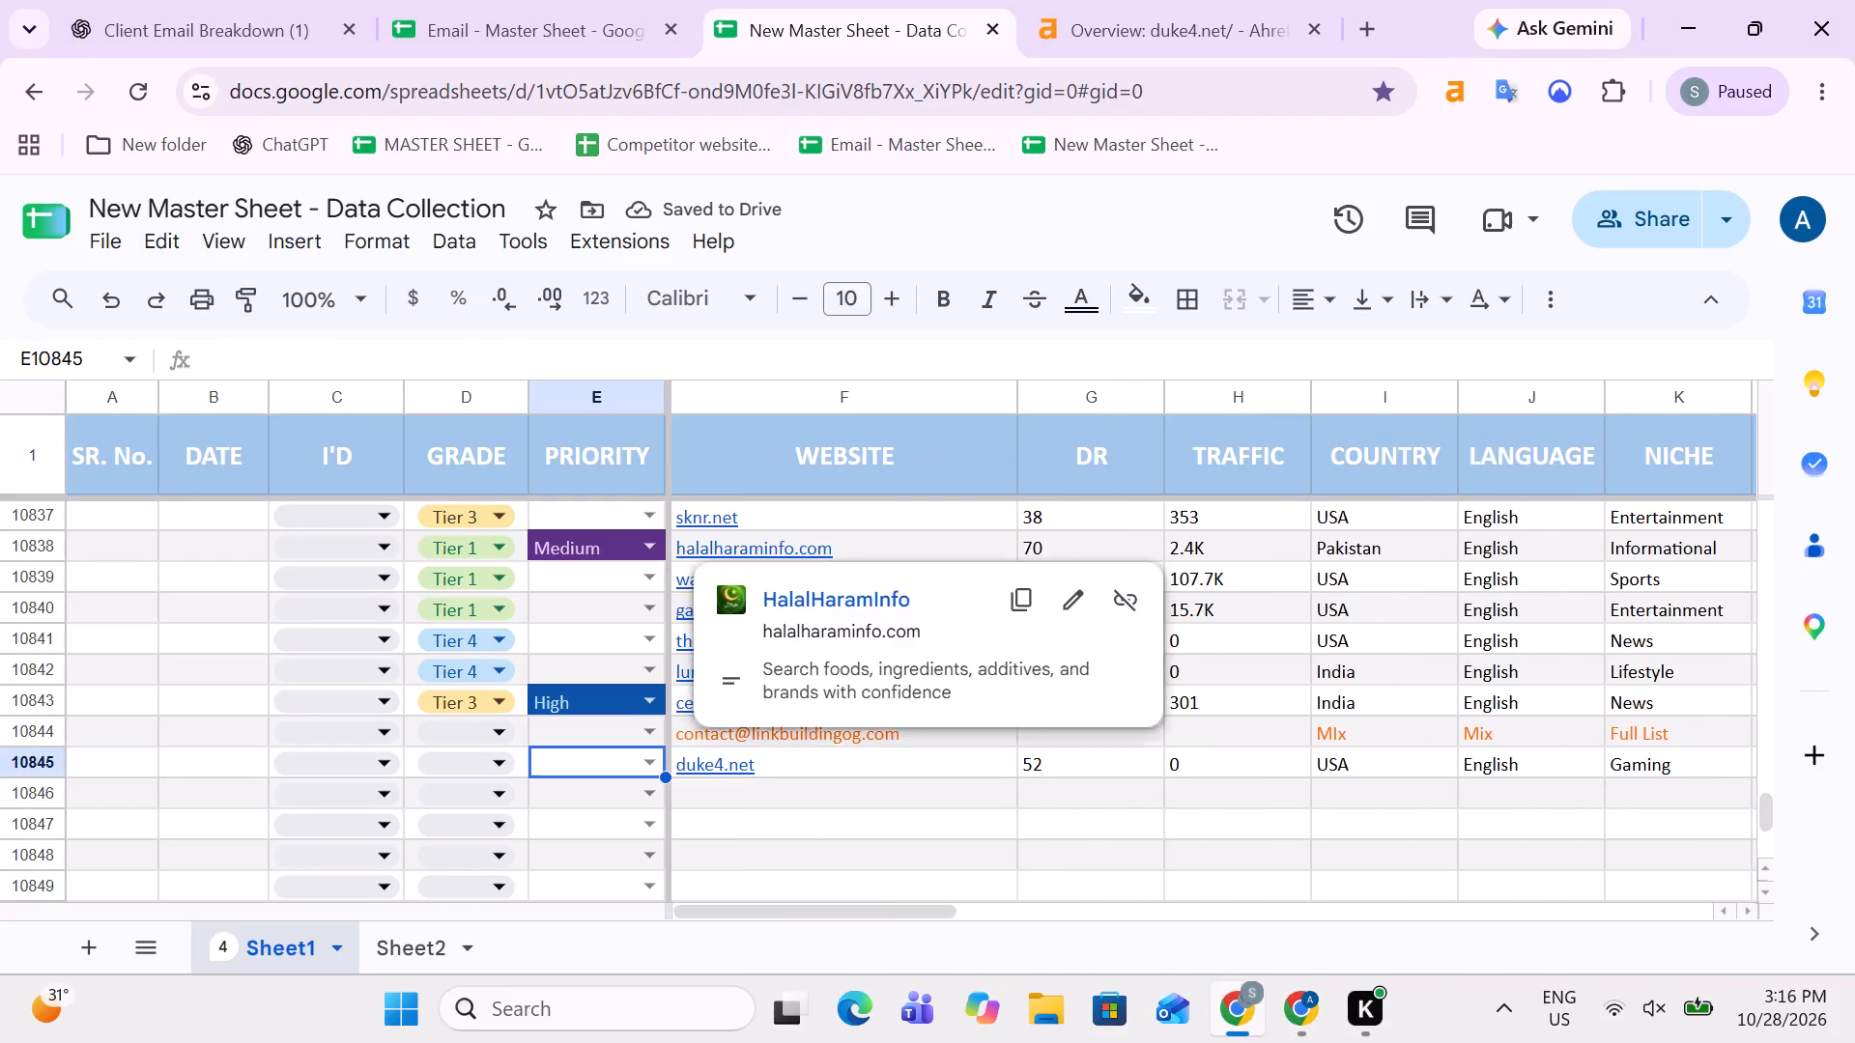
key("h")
key("Down")
key("Return")
key("Up")
key("Right")
key("Left")
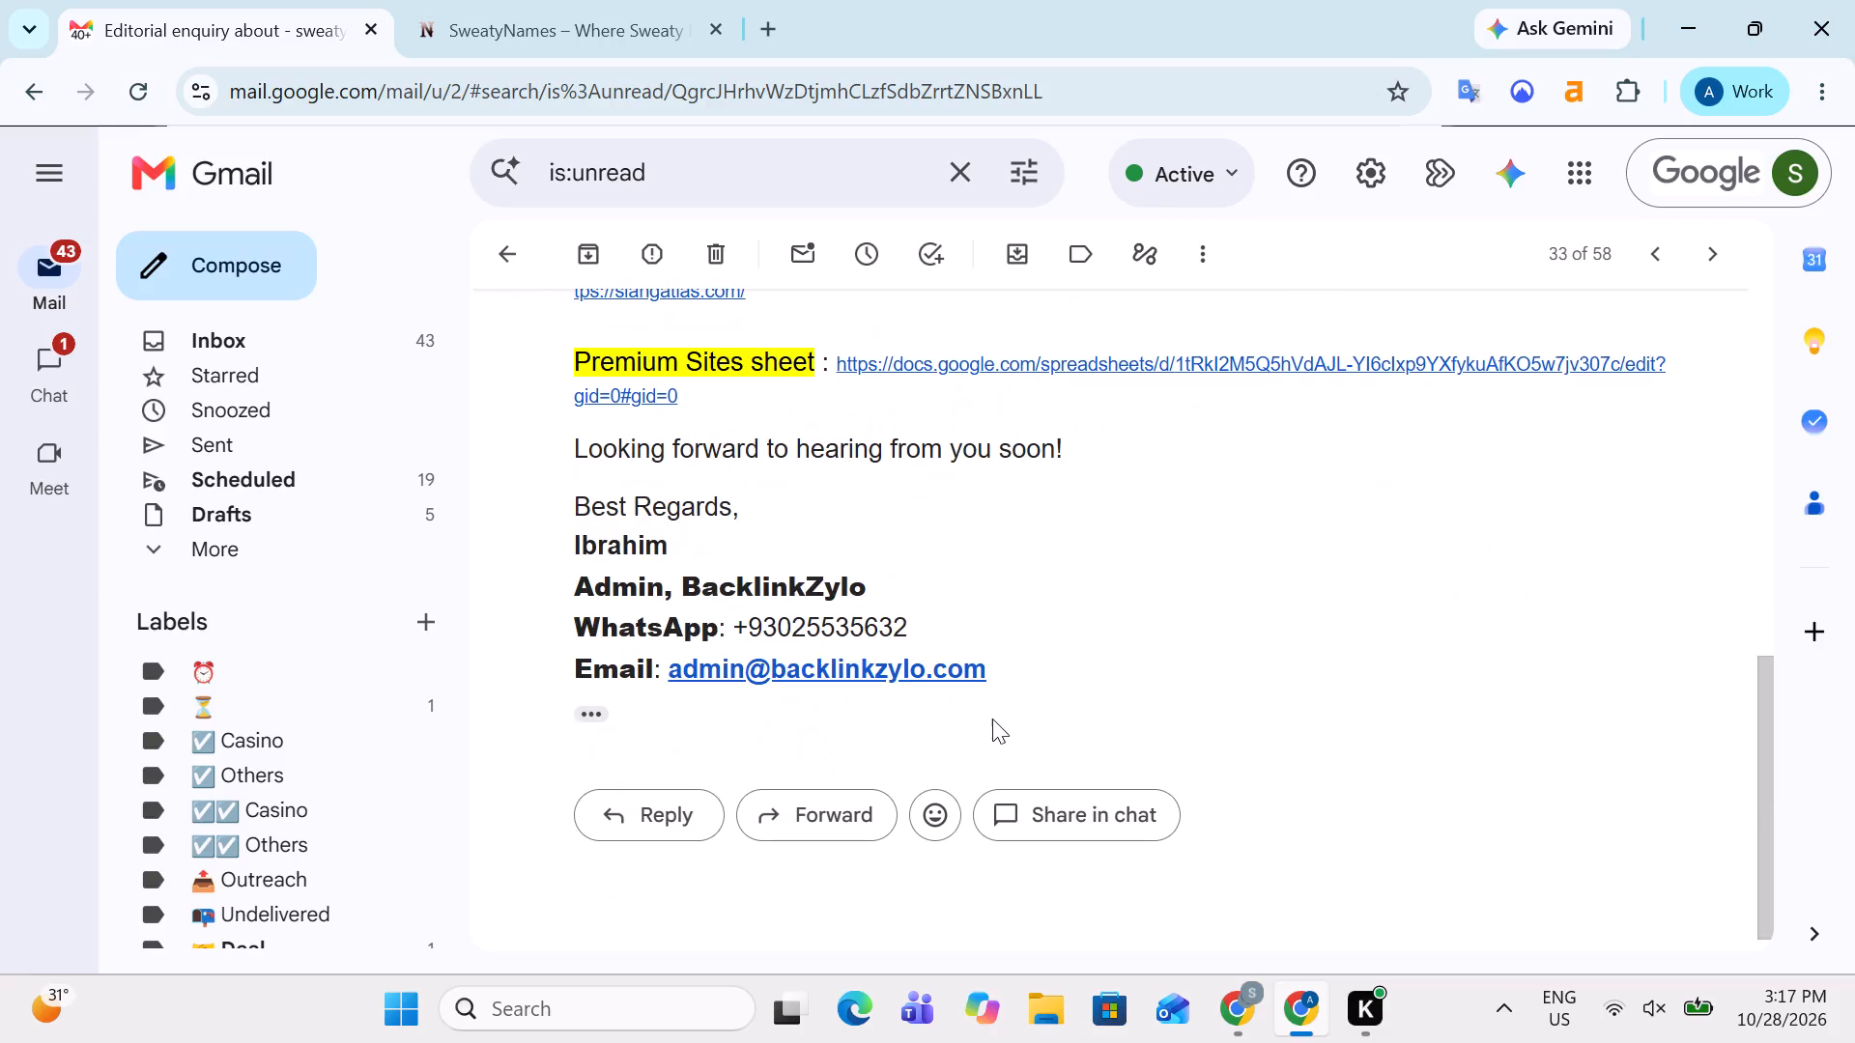
scroll(896, 680, "up", 2)
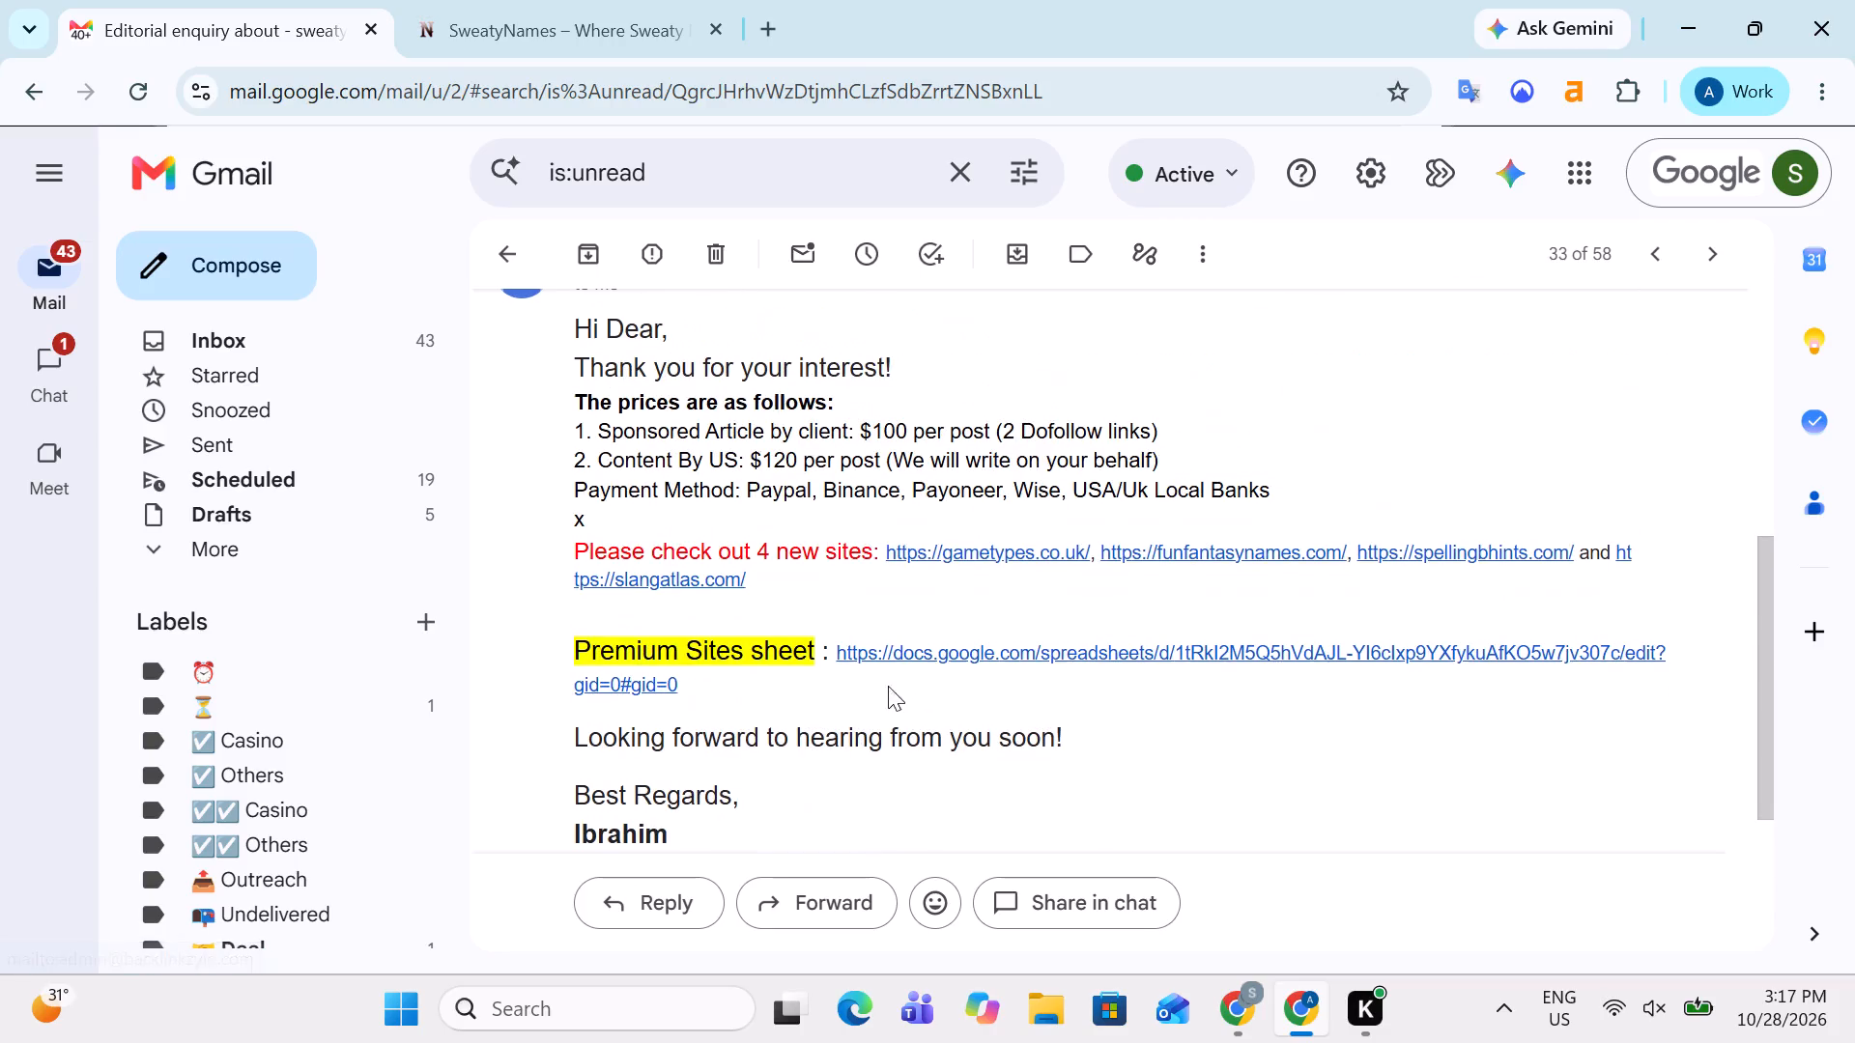
scroll(858, 639, "up", 3)
Switch to the SweatyNames site and copy its domain, sweatynames.com, from the page address.
left_click(492, 0)
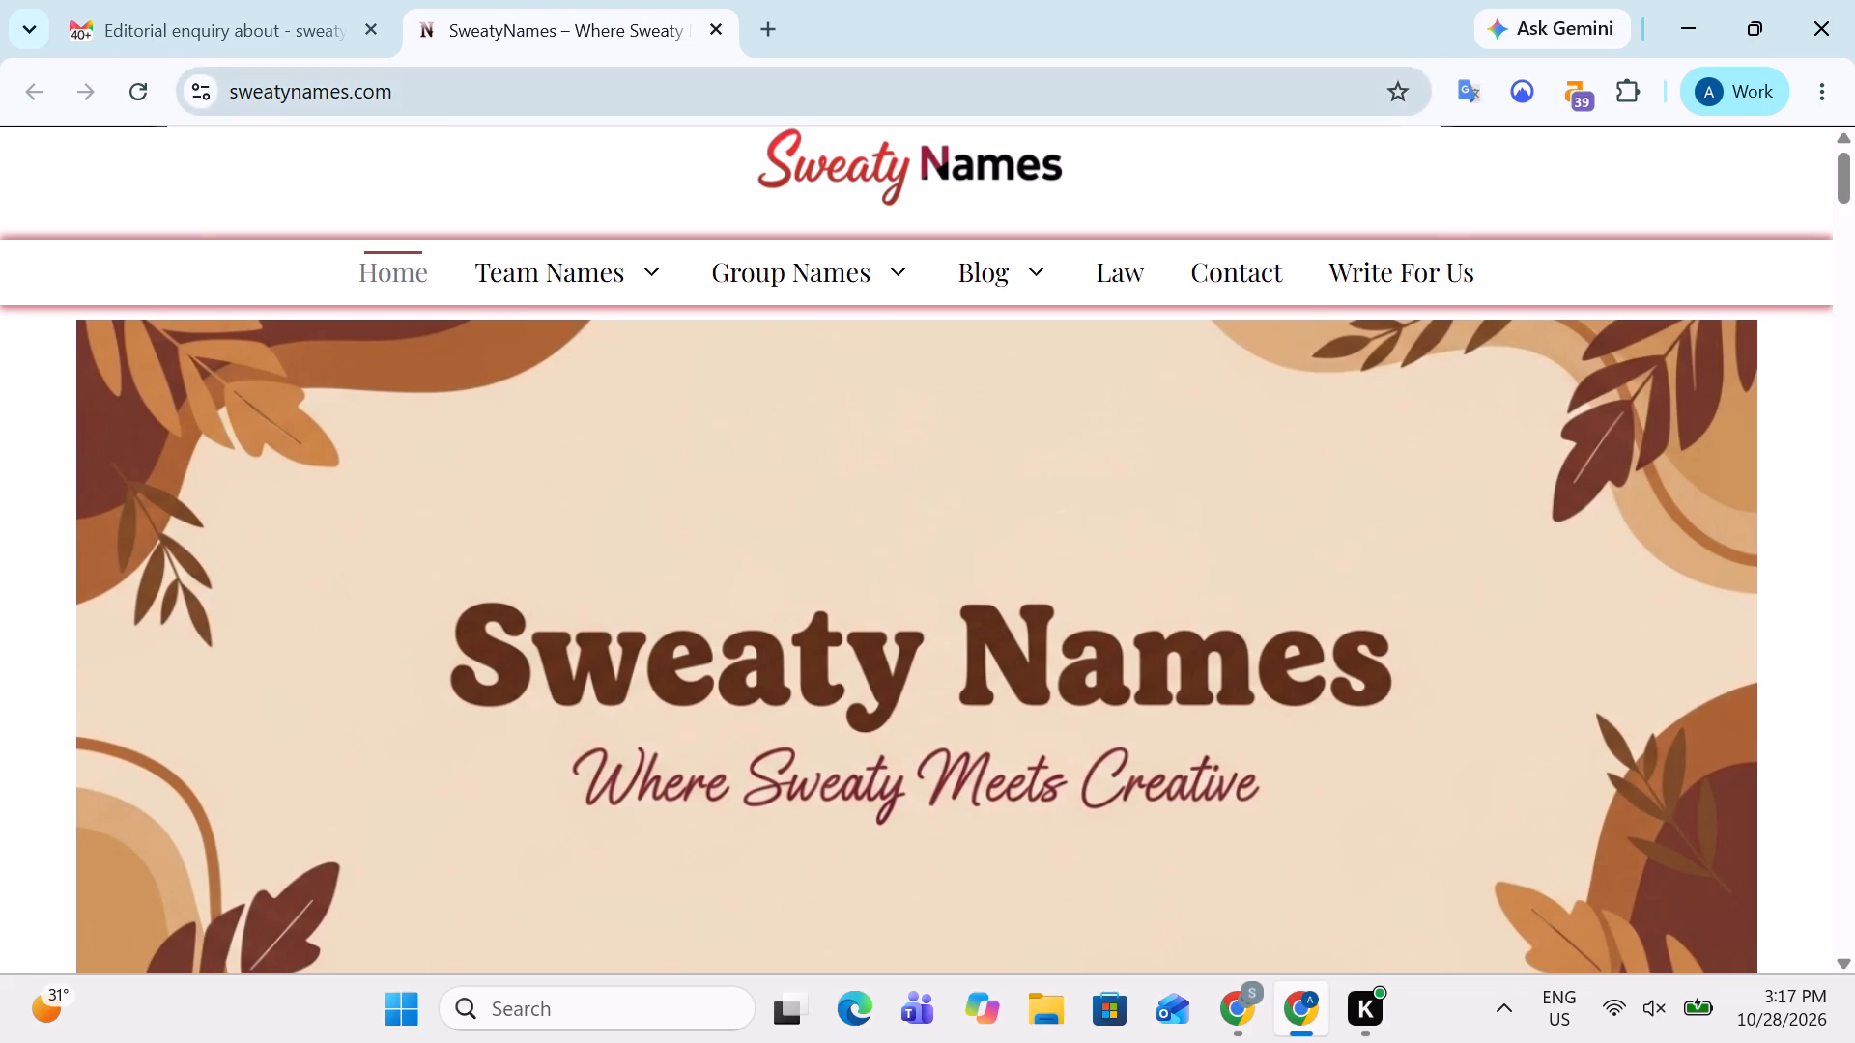
left_click(545, 89)
left_click_drag(545, 89, 390, 91)
key("ctrl+c")
key("ctrl+c")
Examine the SweatyNames homepage articles and their categories to judge the site's niche.
scroll(877, 786, "down", 6)
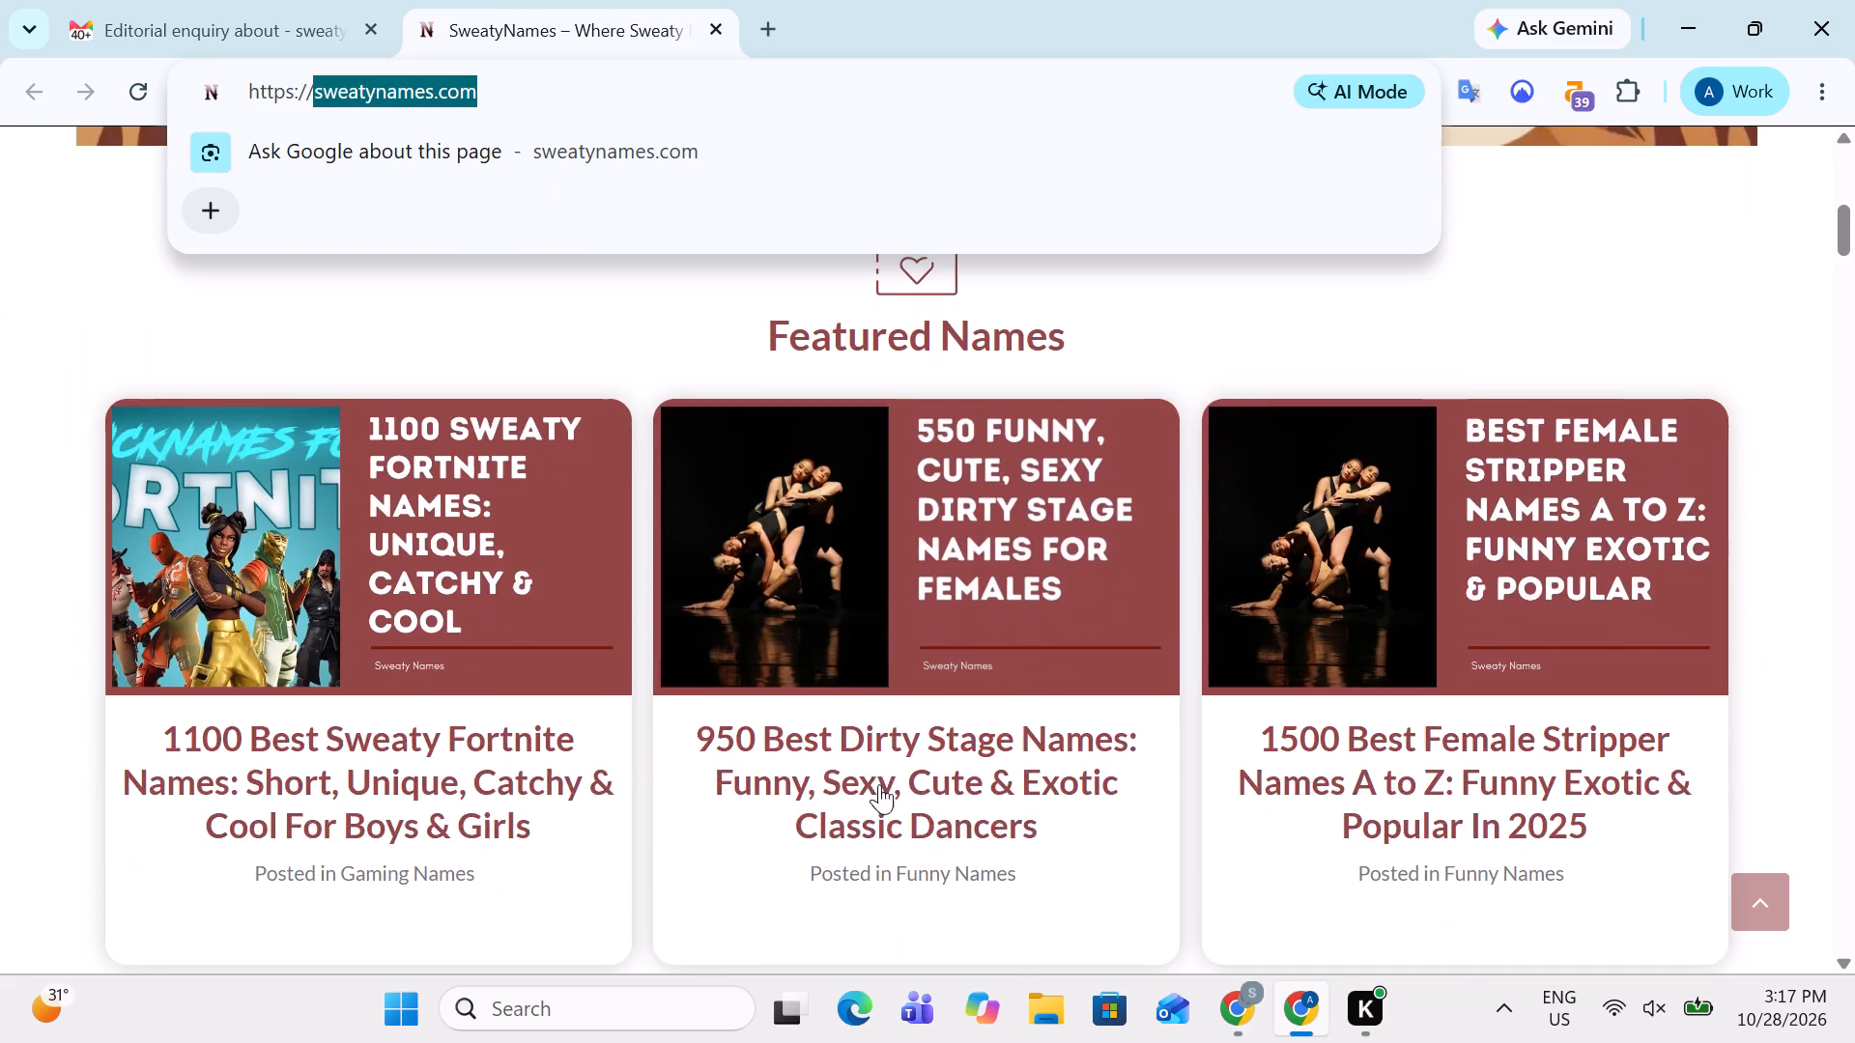
scroll(883, 763, "down", 5)
scroll(883, 763, "up", 5)
scroll(883, 763, "down", 7)
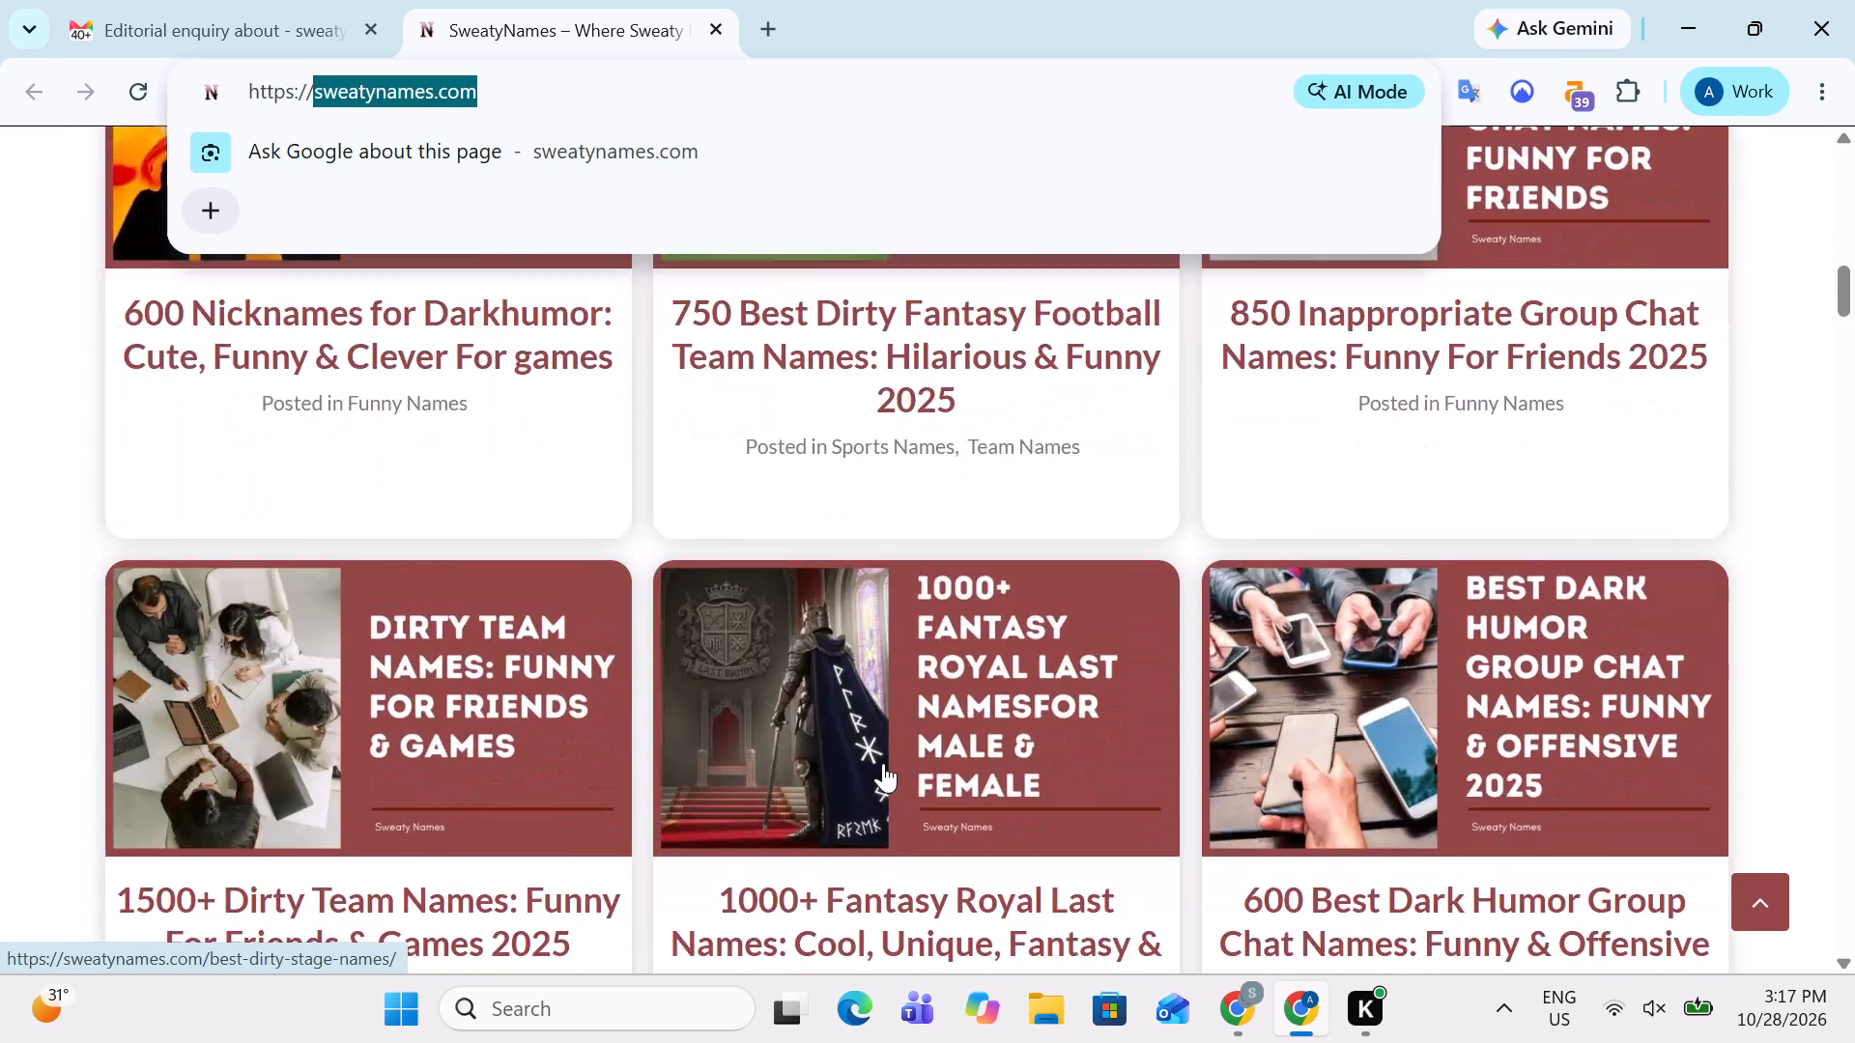
scroll(886, 762, "down", 12)
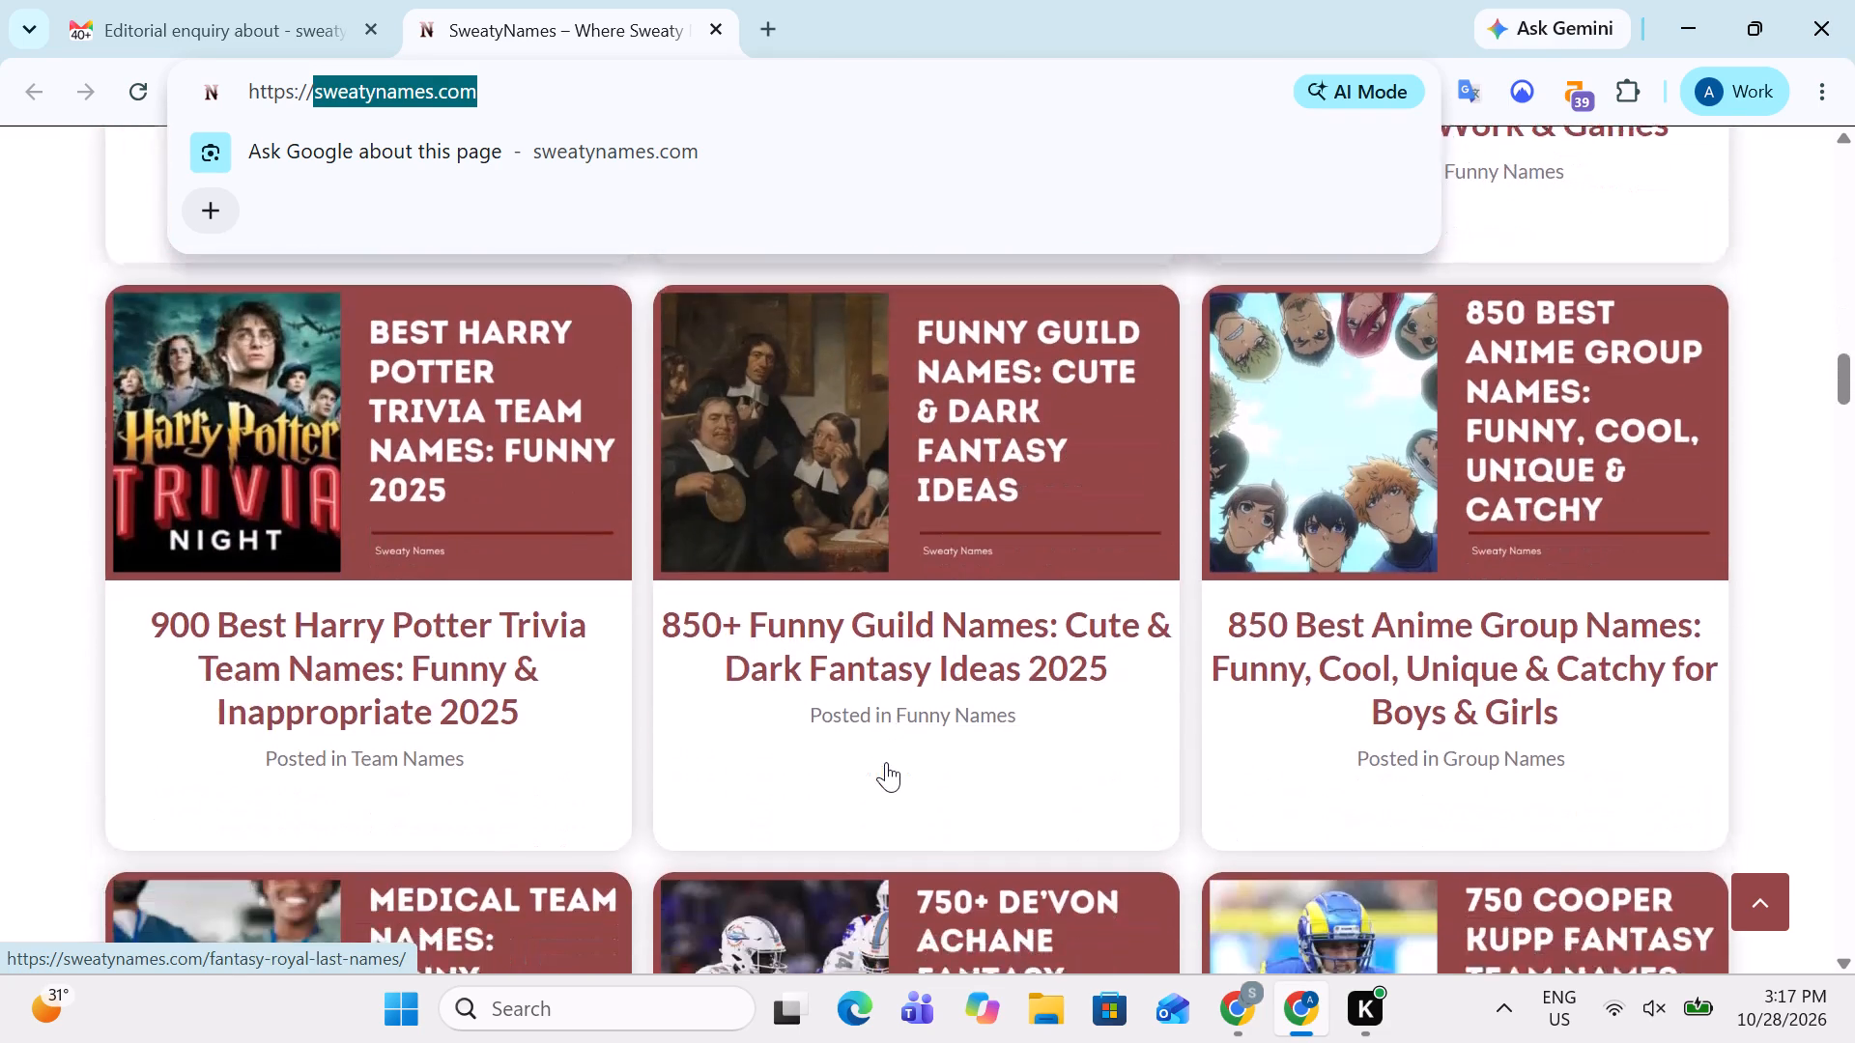
scroll(886, 762, "down", 3)
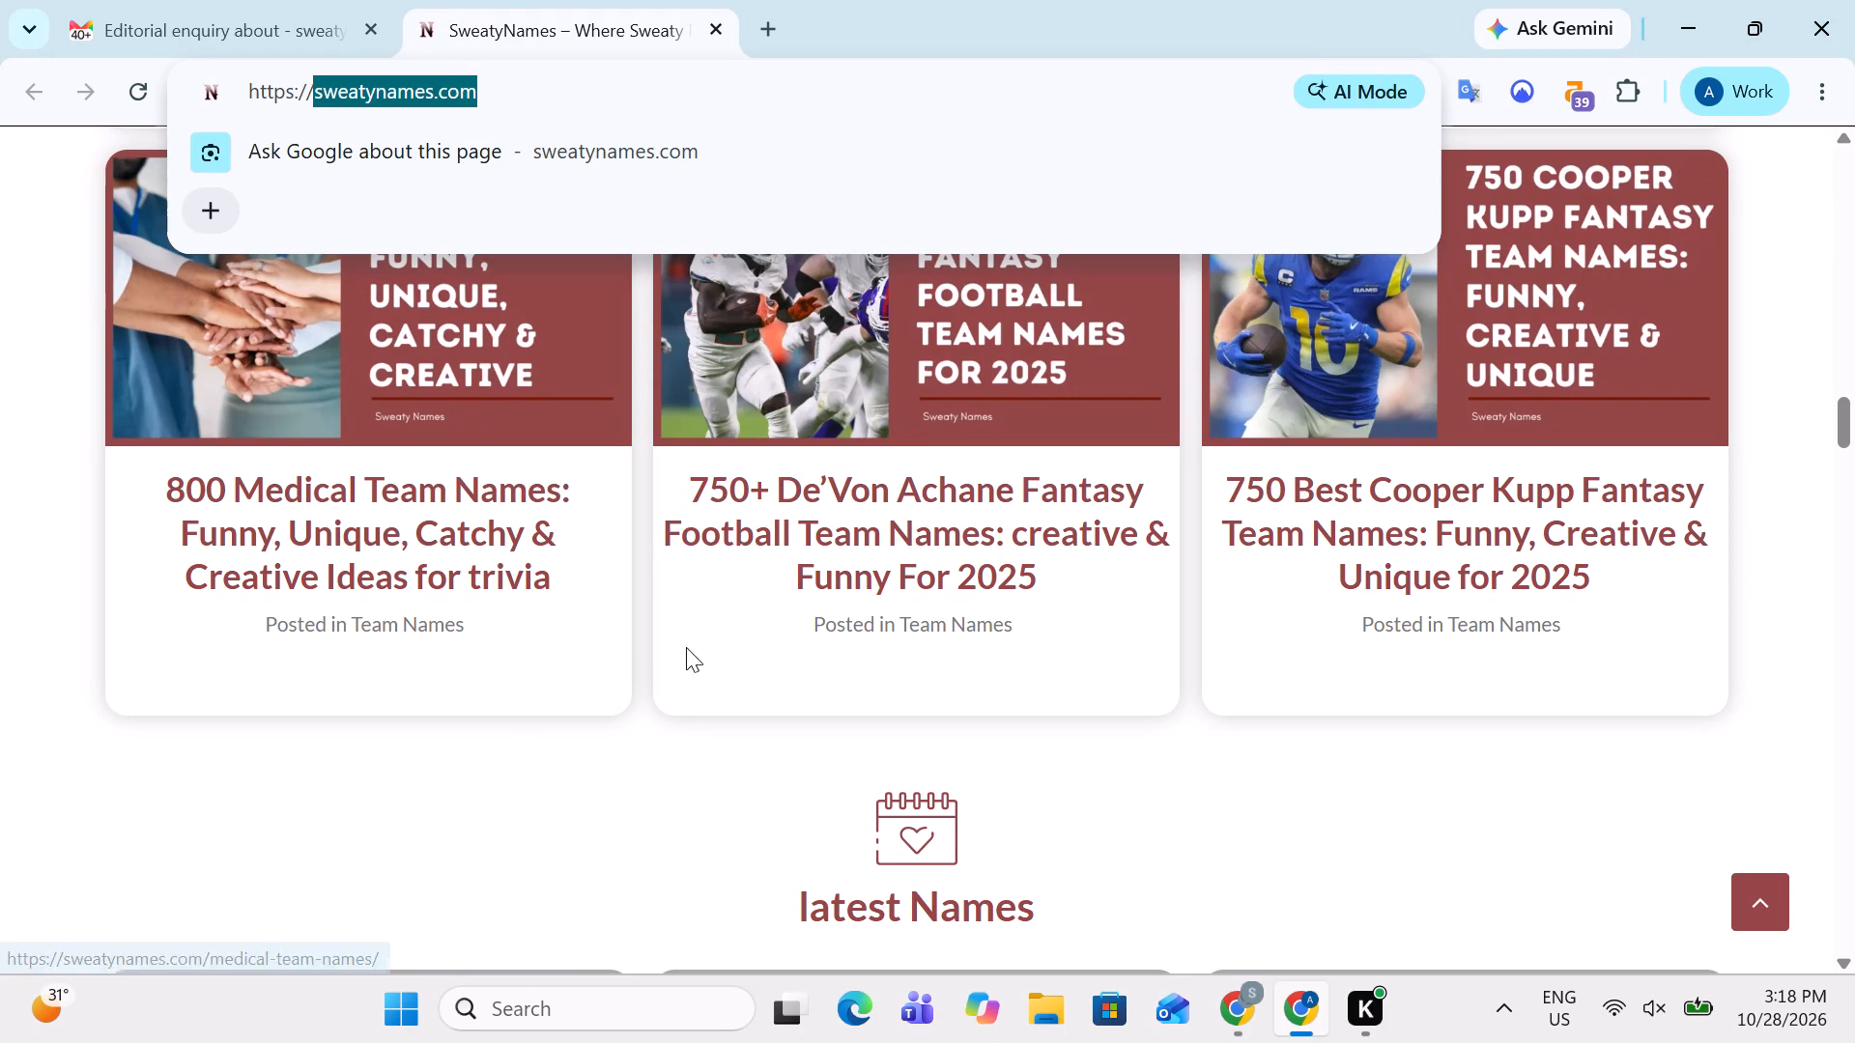
left_click(0, 700)
scroll(933, 654, "down", 2)
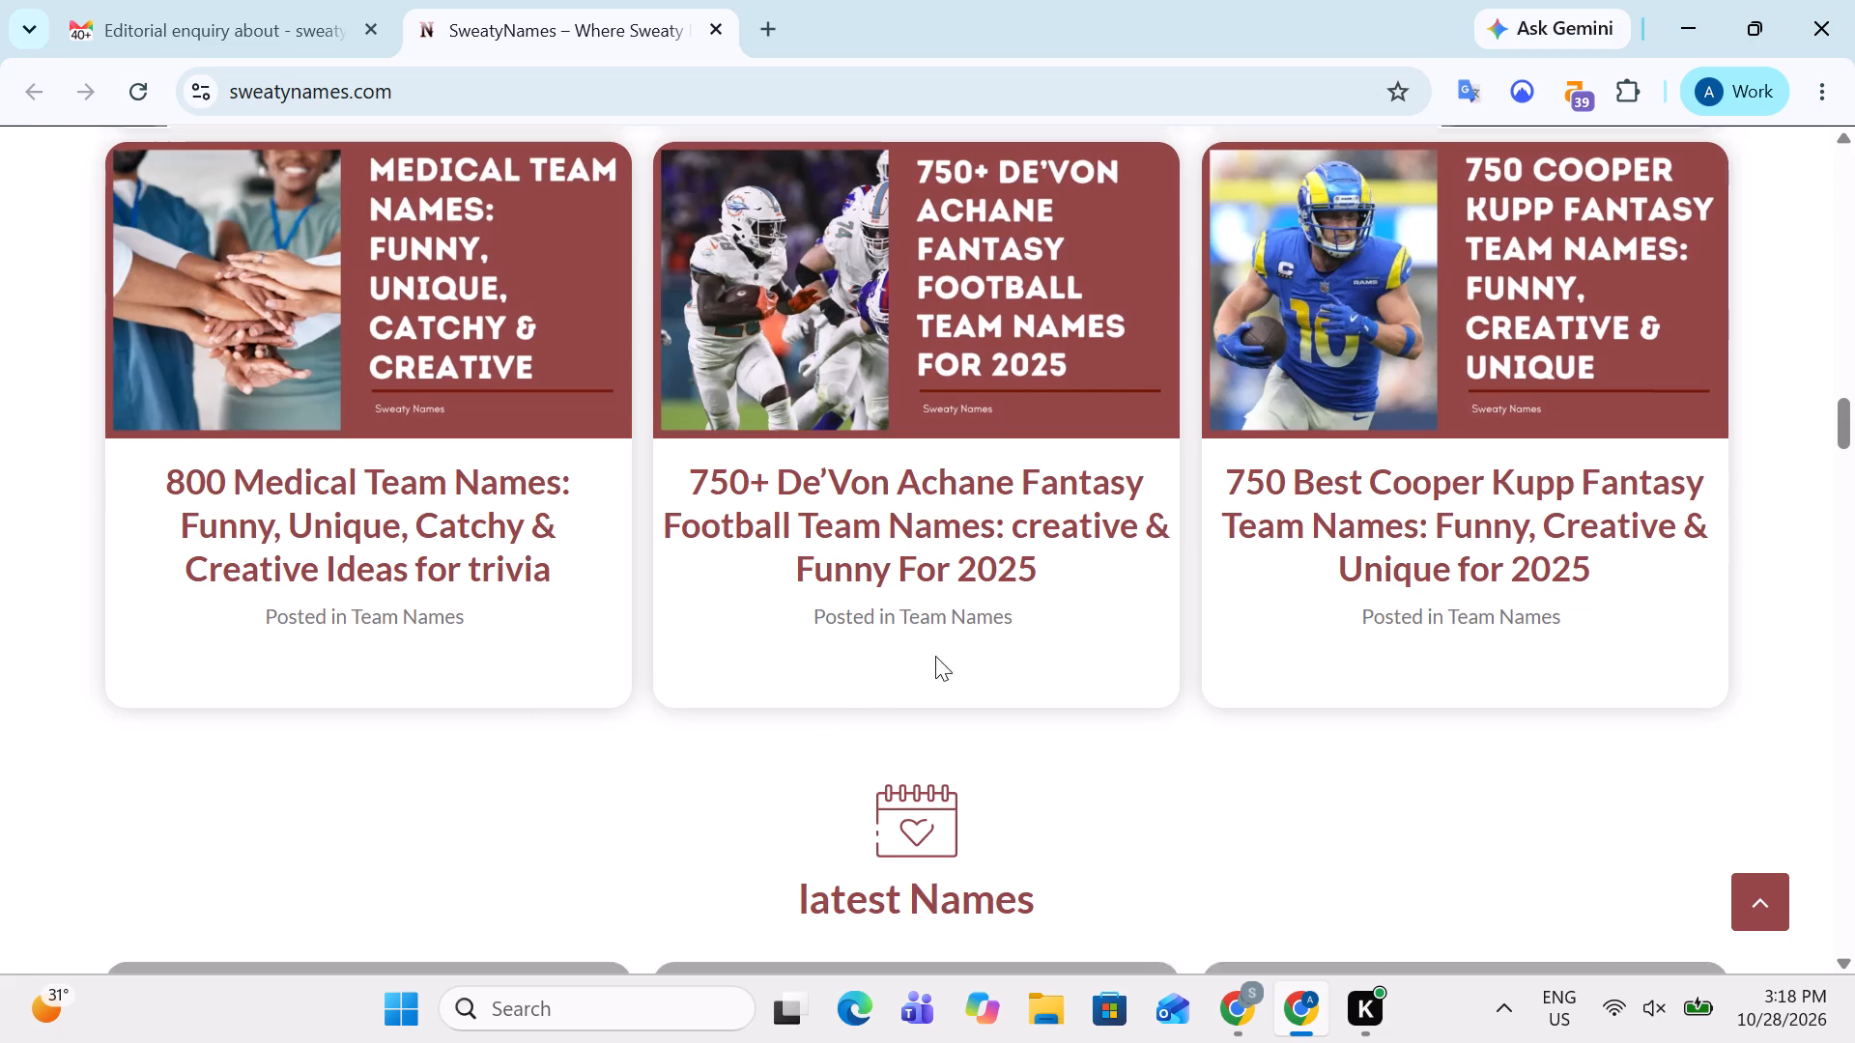
scroll(935, 656, "down", 7)
scroll(956, 660, "up", 20)
scroll(956, 660, "up", 14)
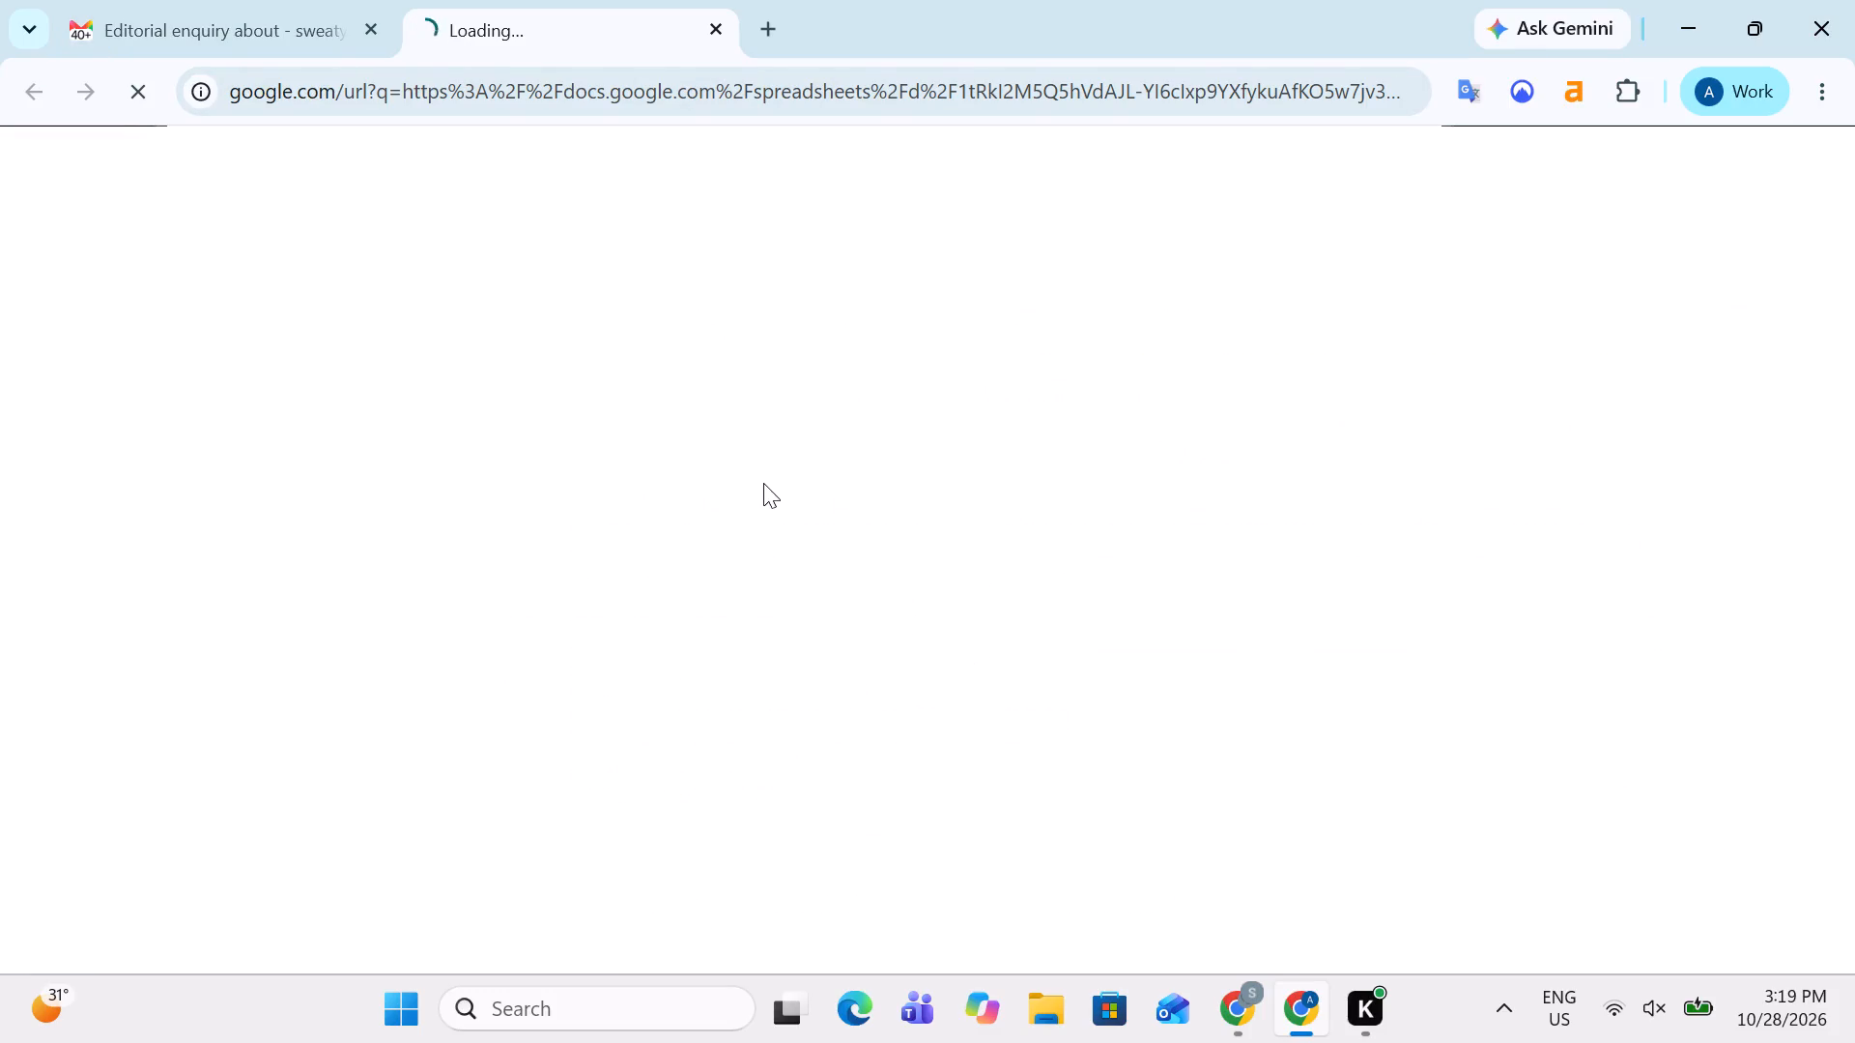
scroll(774, 492, "down", 11)
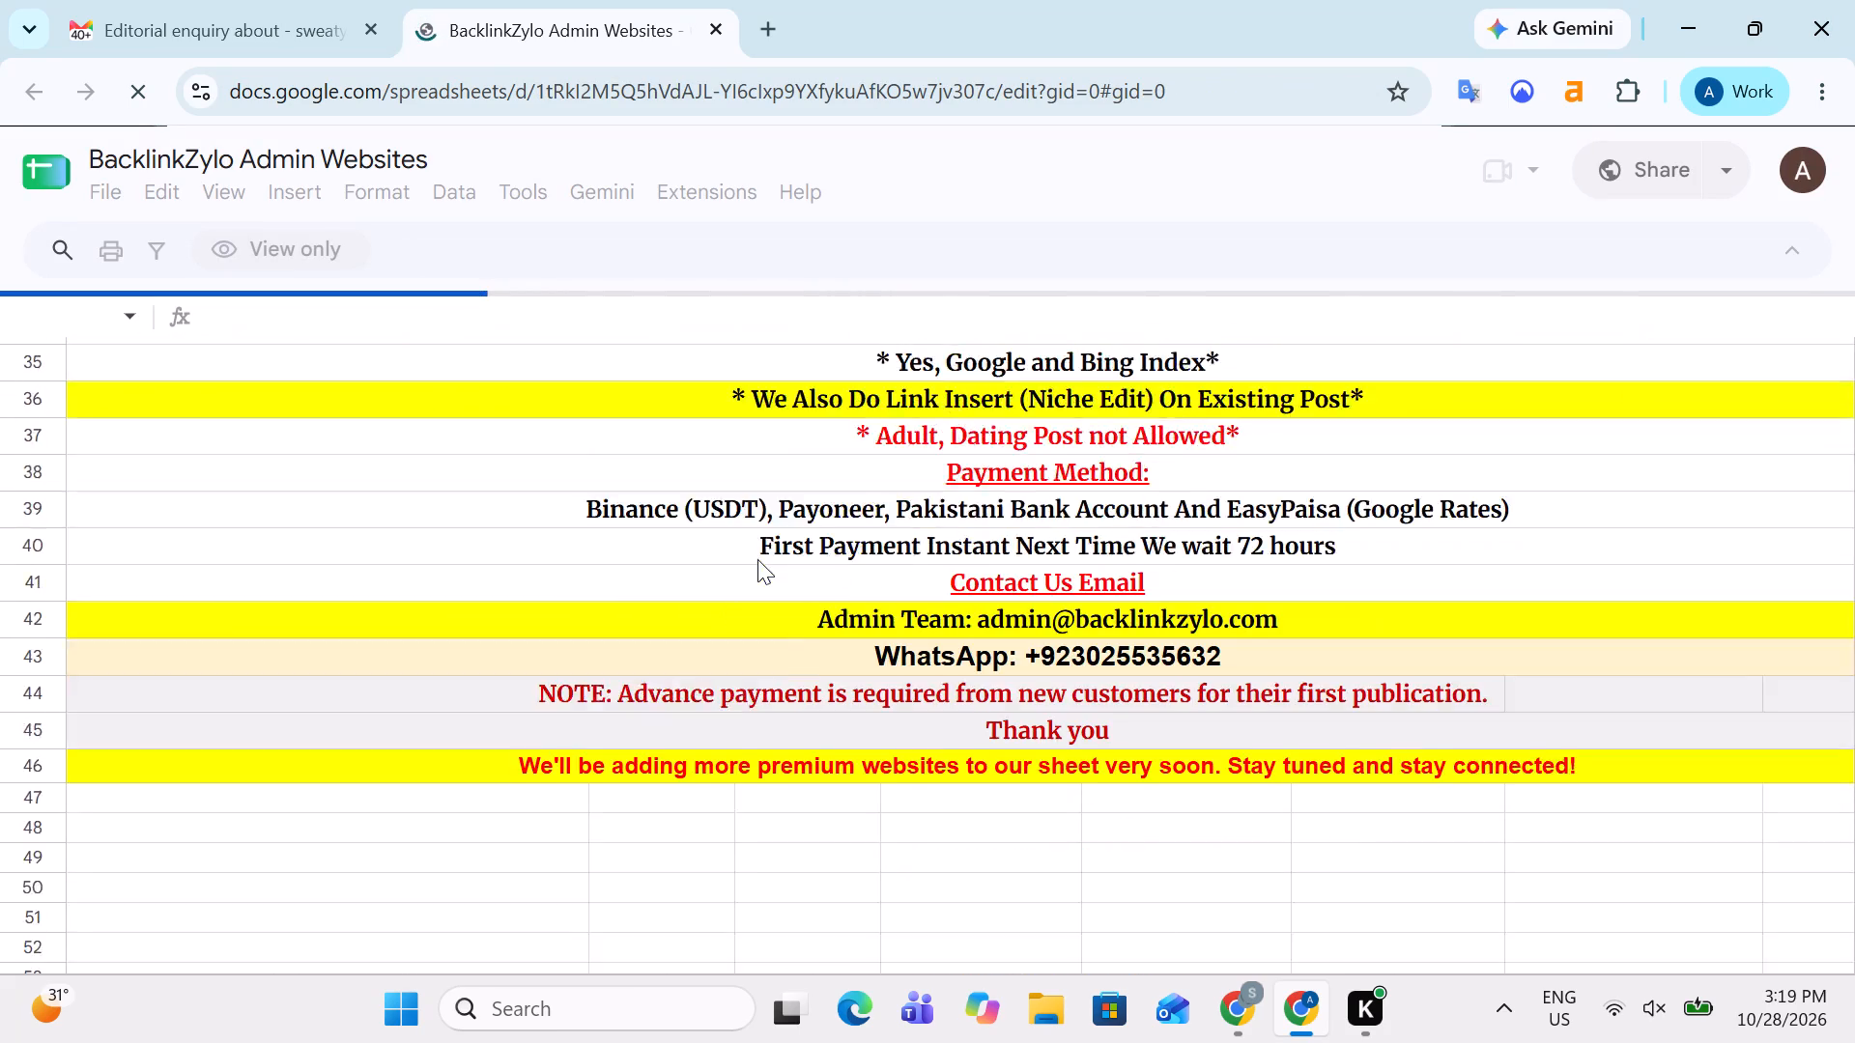
scroll(747, 597, "up", 15)
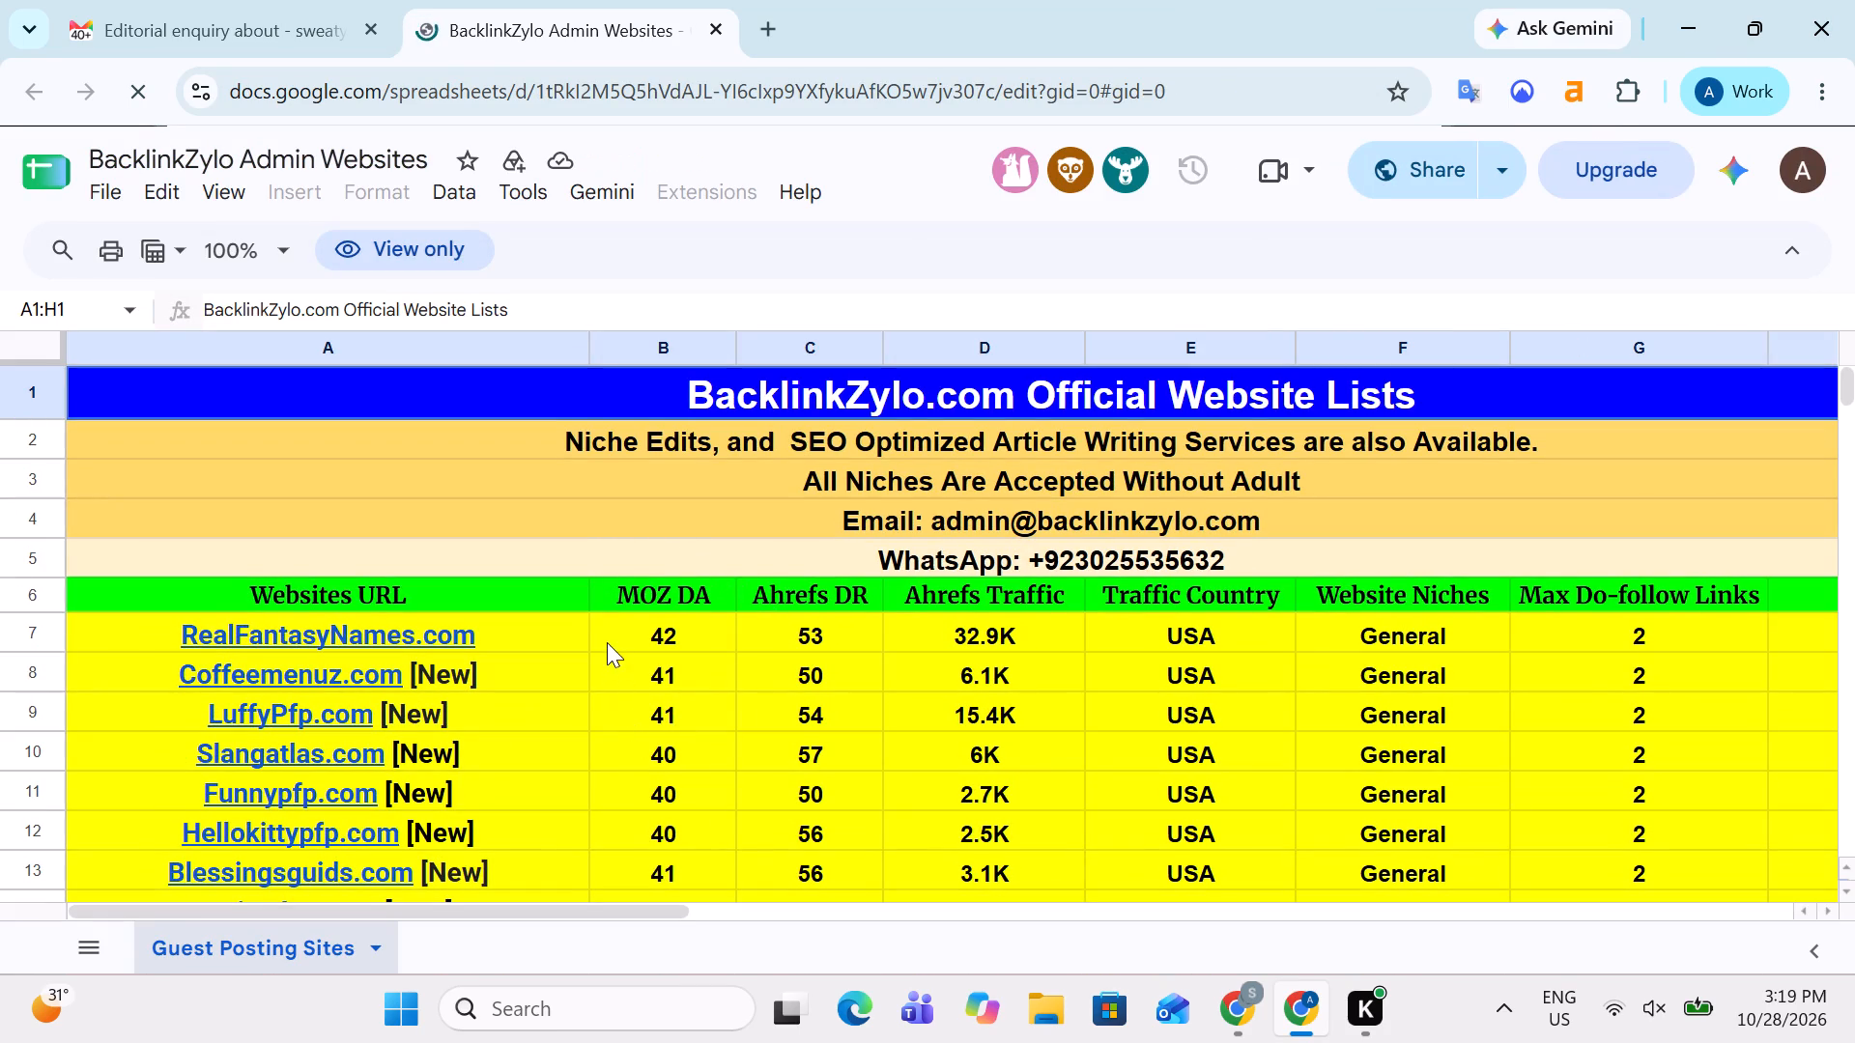
scroll(643, 637, "down", 5)
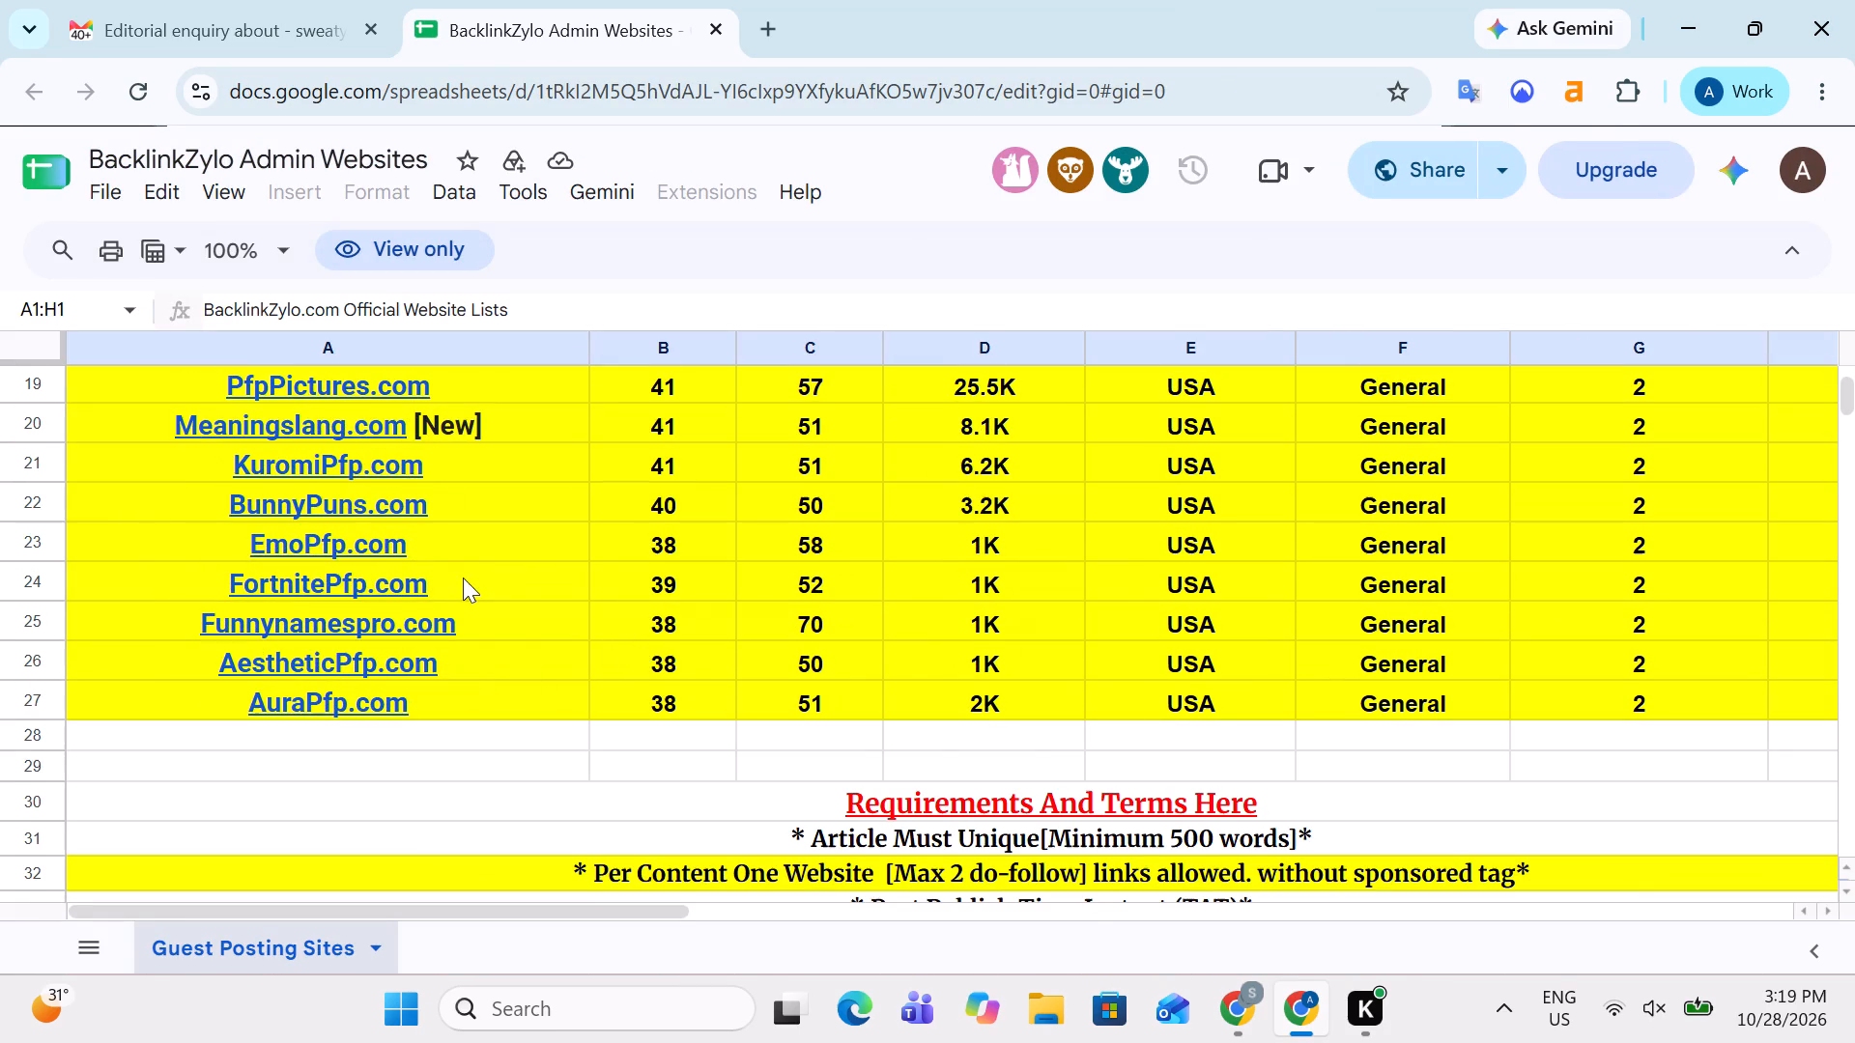
scroll(463, 577, "down", 4)
scroll(662, 637, "up", 2)
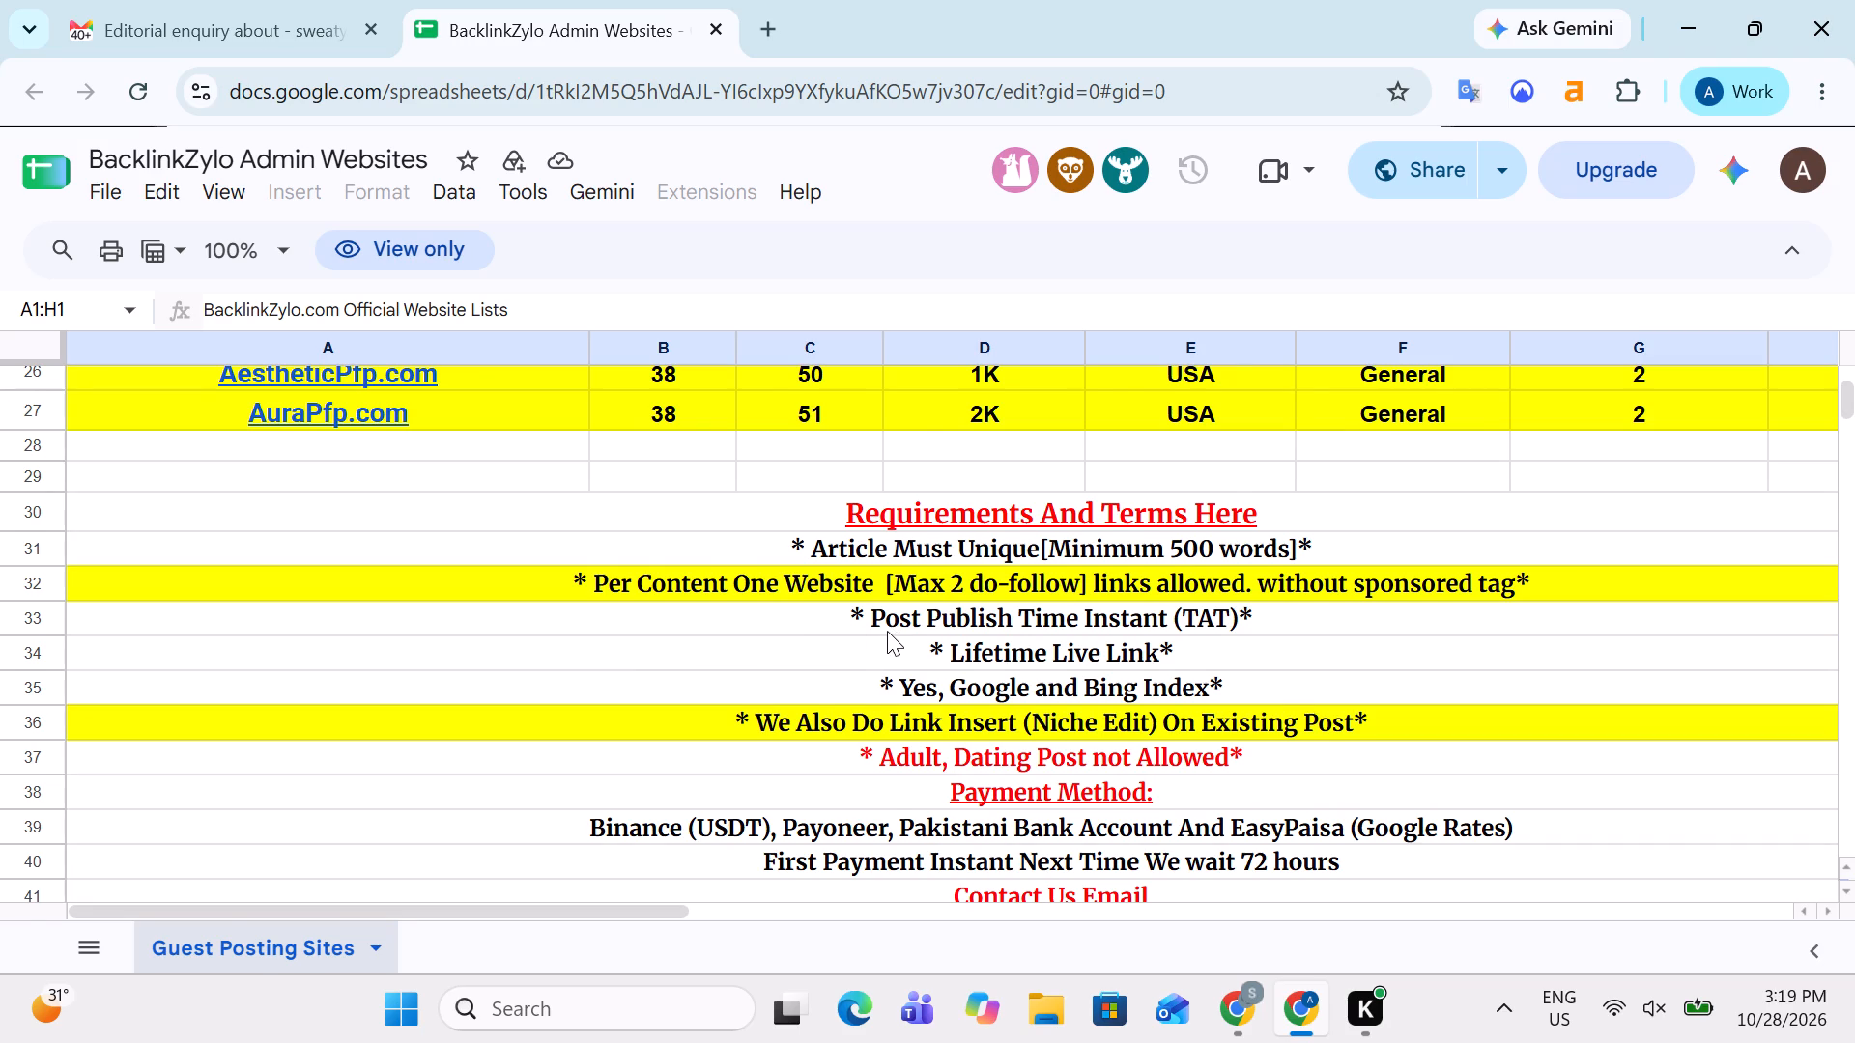
Read the requirements, payment and contact terms in the BacklinkZylo Admin Websites sheet.
scroll(887, 631, "down", 1)
scroll(1193, 732, "down", 1)
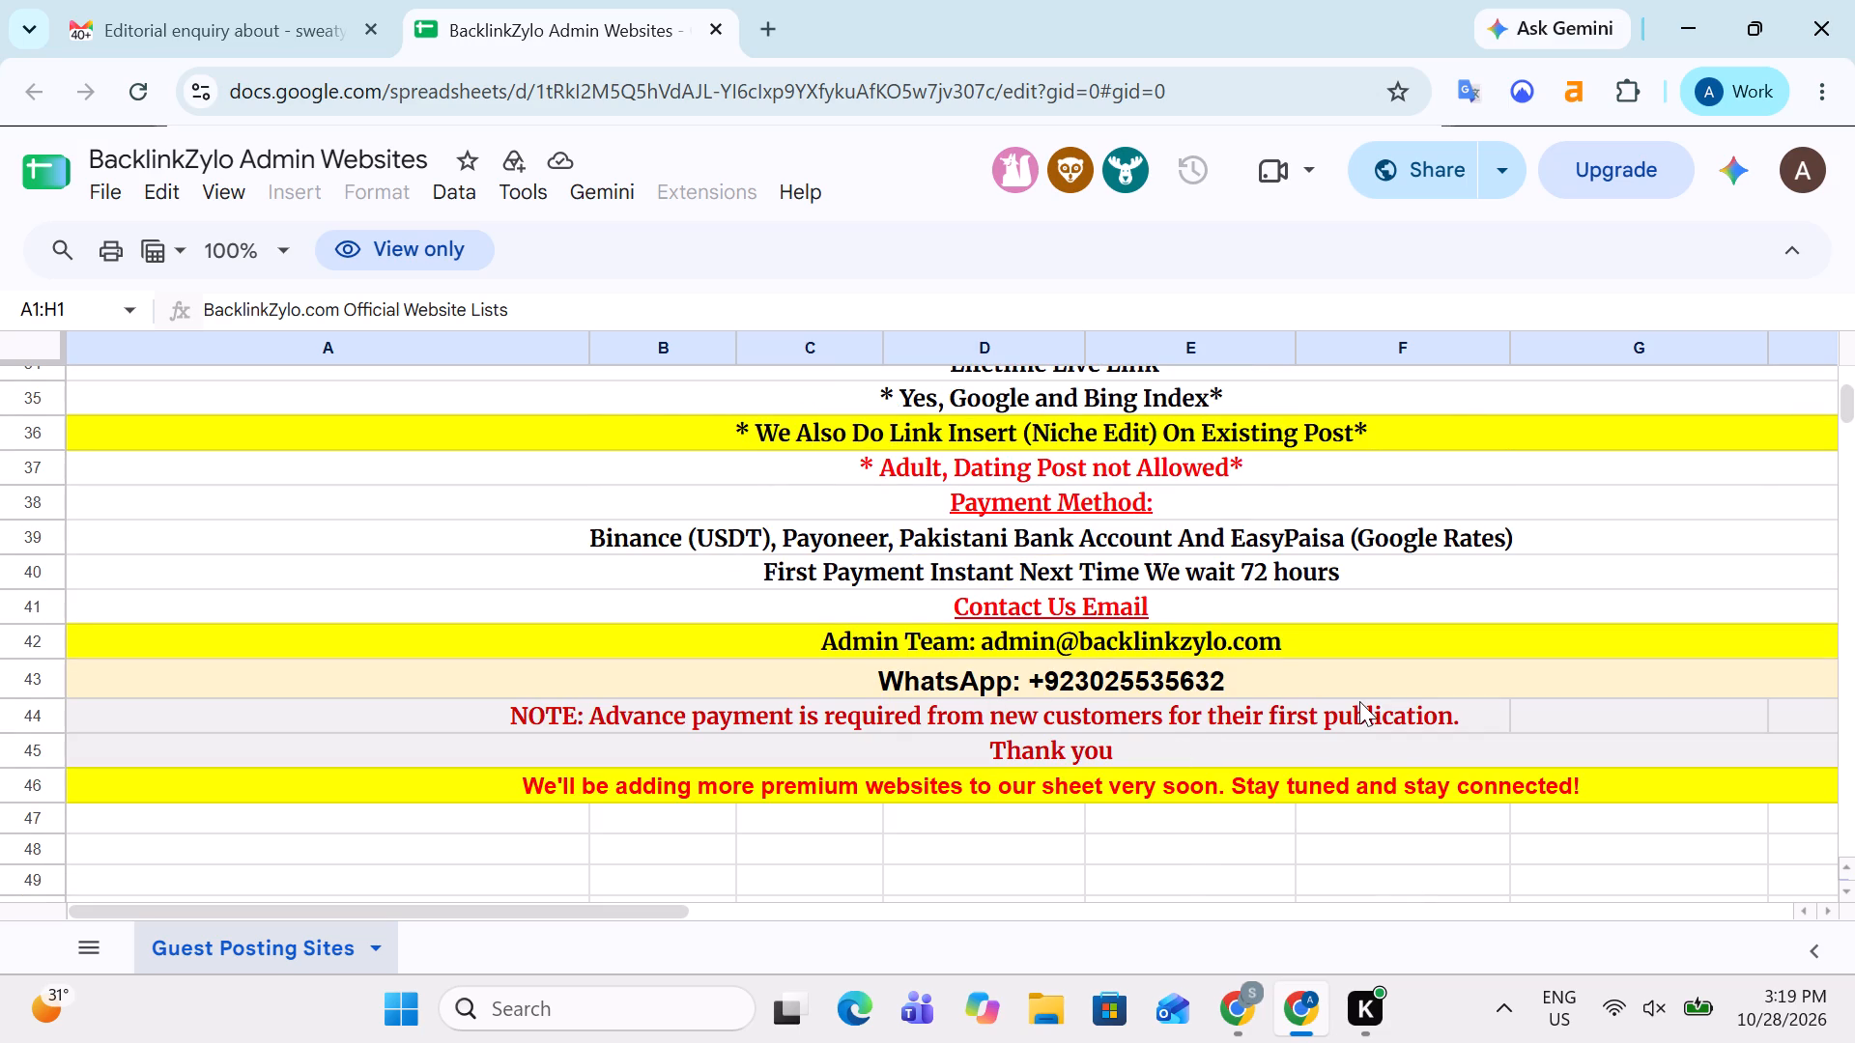
scroll(943, 706, "down", 2)
scroll(931, 726, "up", 1)
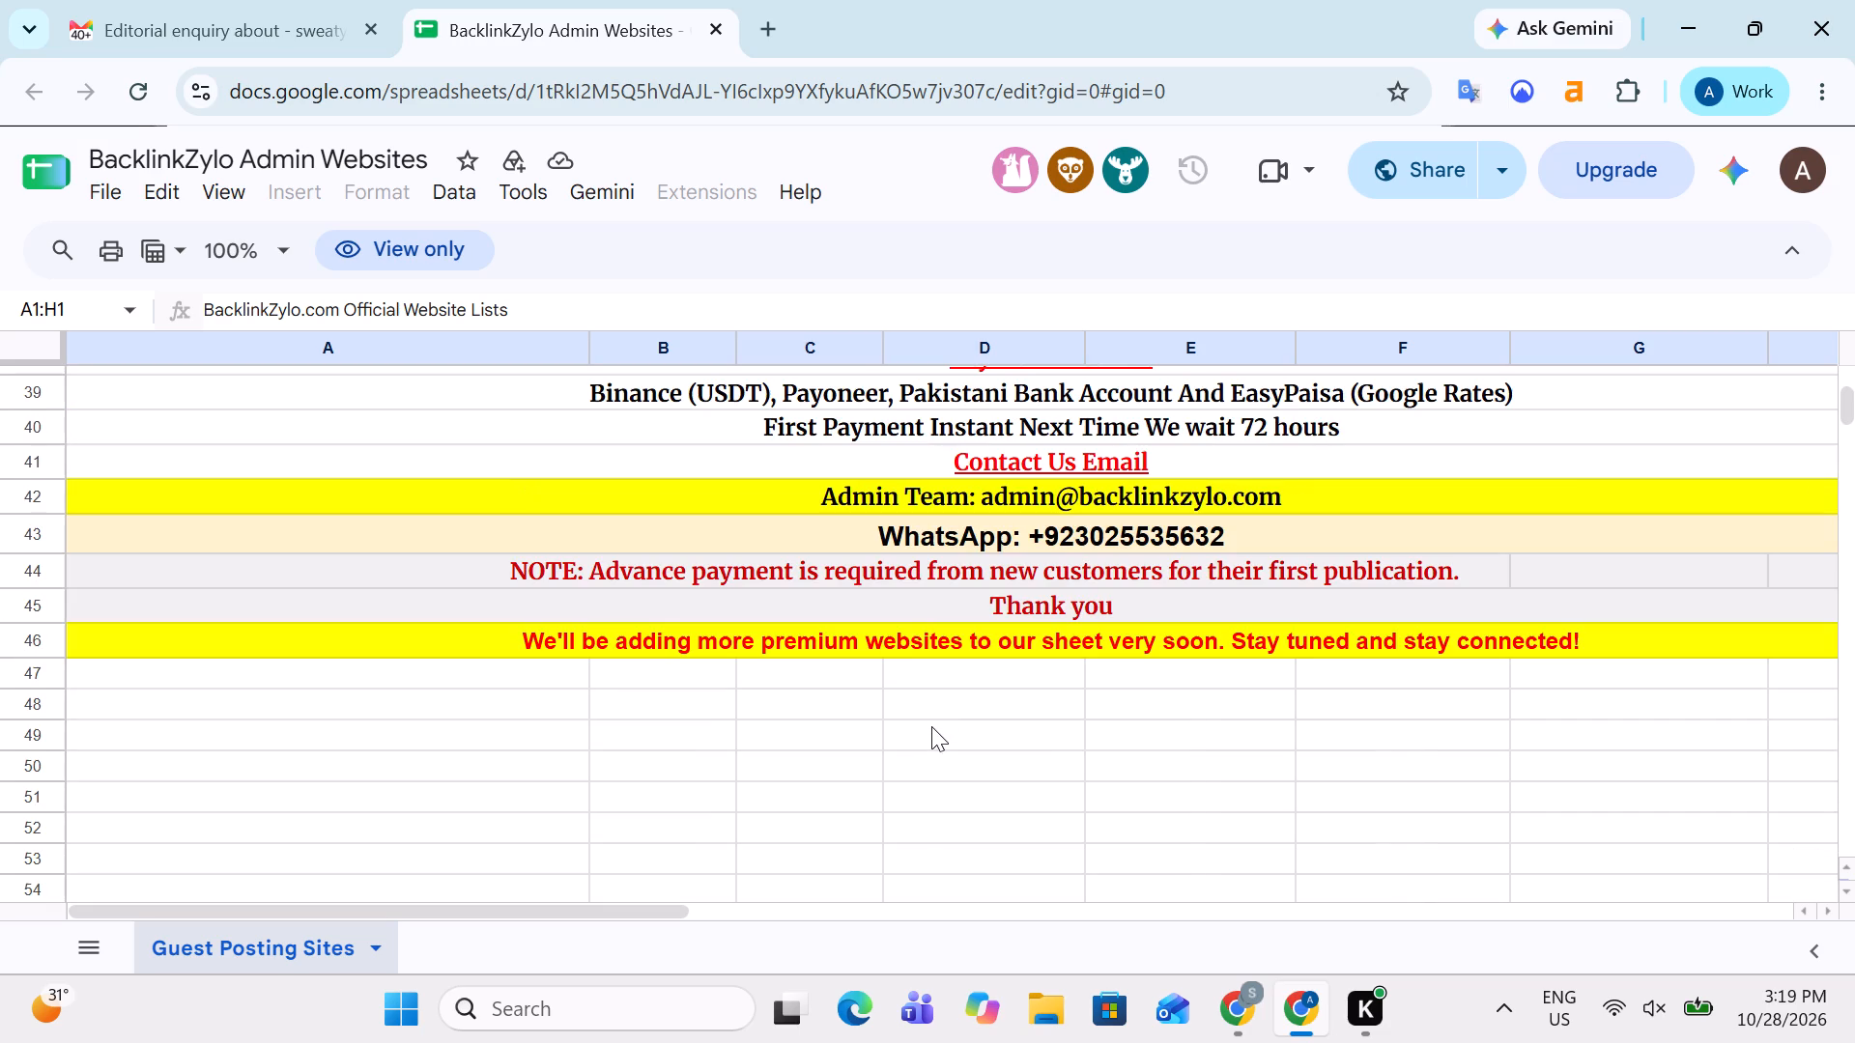
scroll(931, 726, "up", 13)
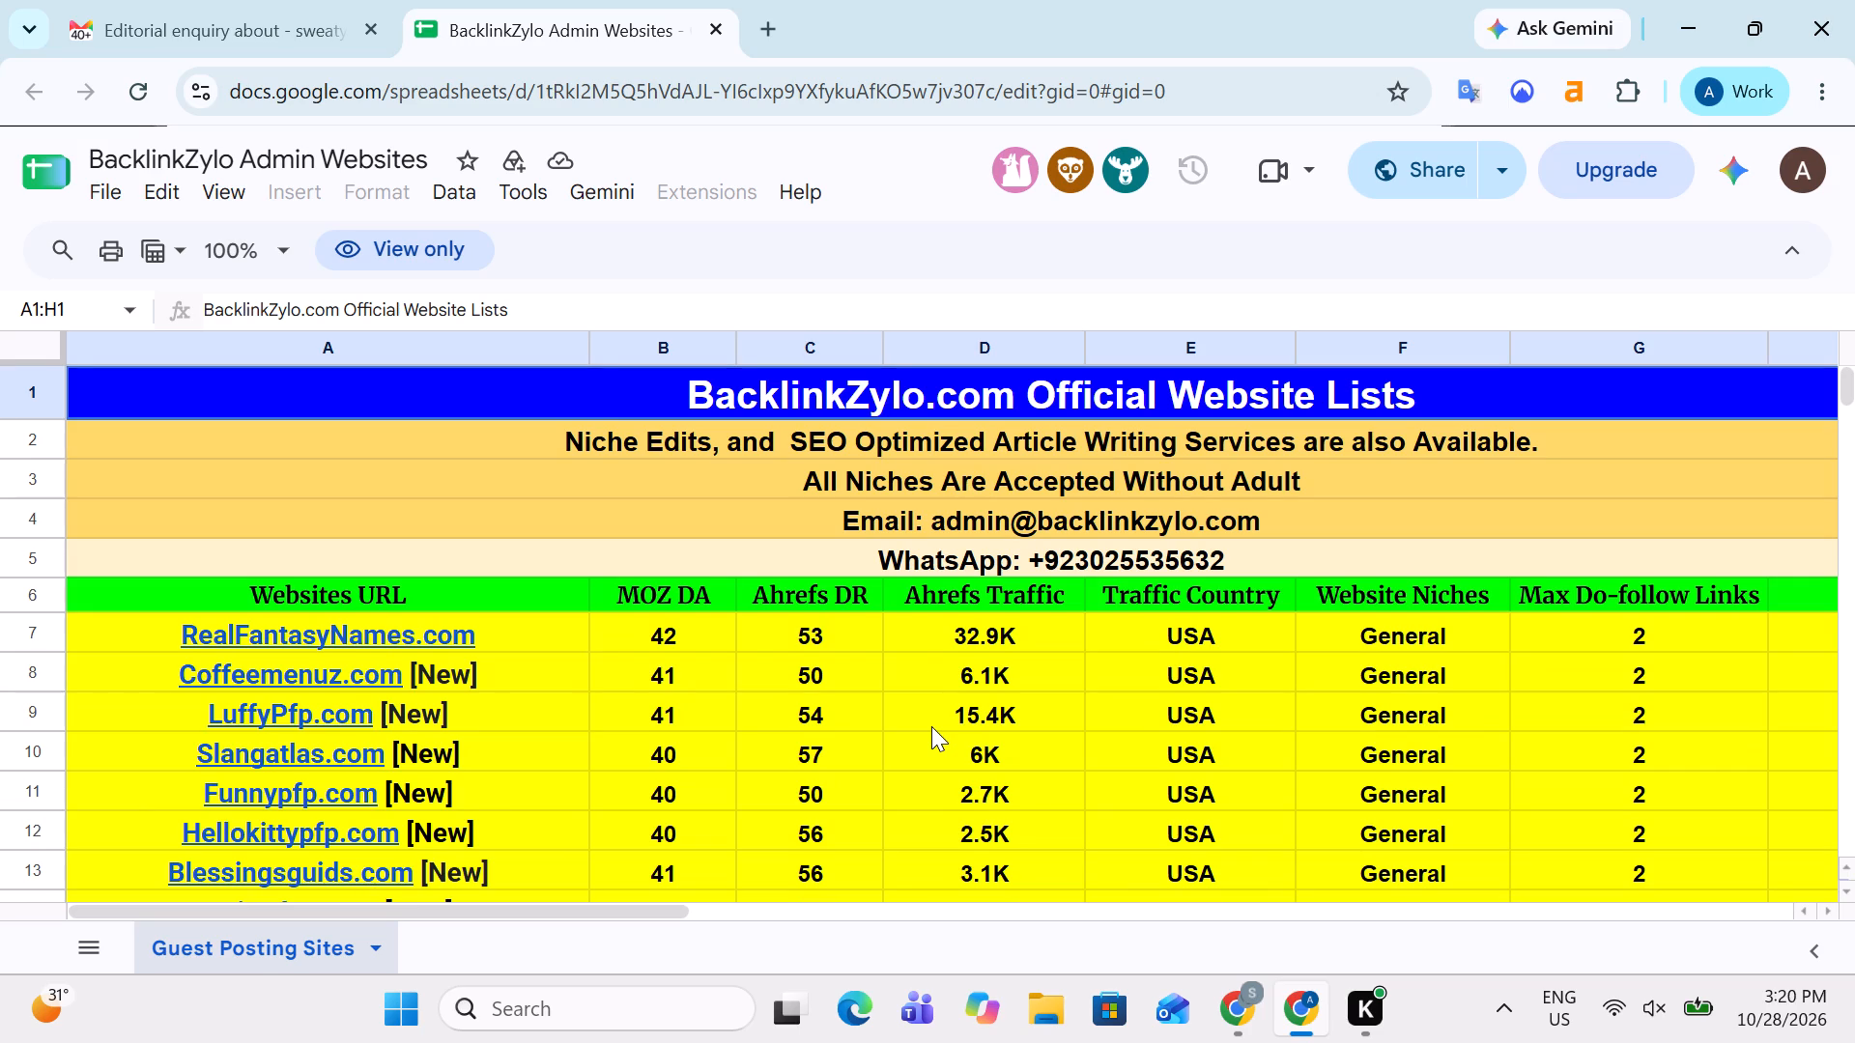
left_click(1353, 719)
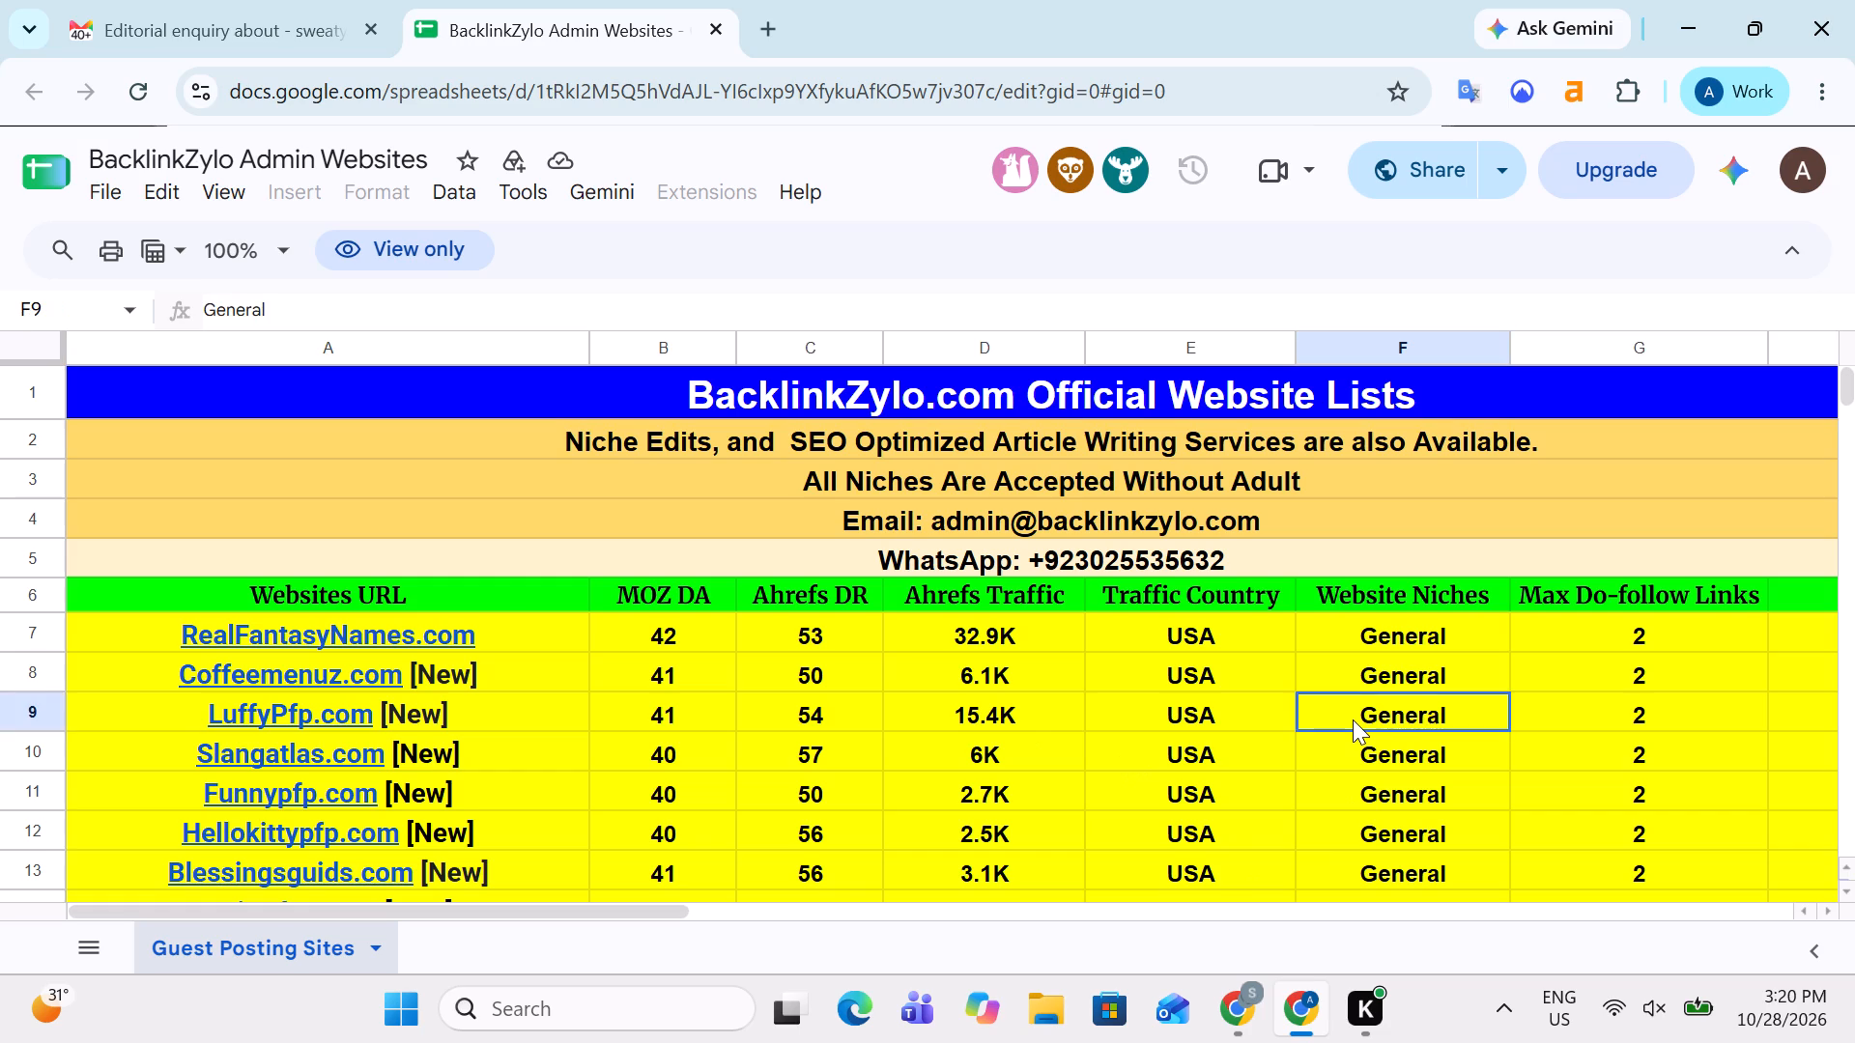
key("Right")
key("Right")
key("Right")
key("Right")
key("Left")
key("Left")
key("Left")
key("Left")
key("Left")
key("Left")
key("Left")
key("Left")
key("Left")
key("Left")
key("Left")
key("Left")
key("Left")
key("Left")
key("Left")
key("Left")
key("Left")
key("Left")
key("Left")
key("Left")
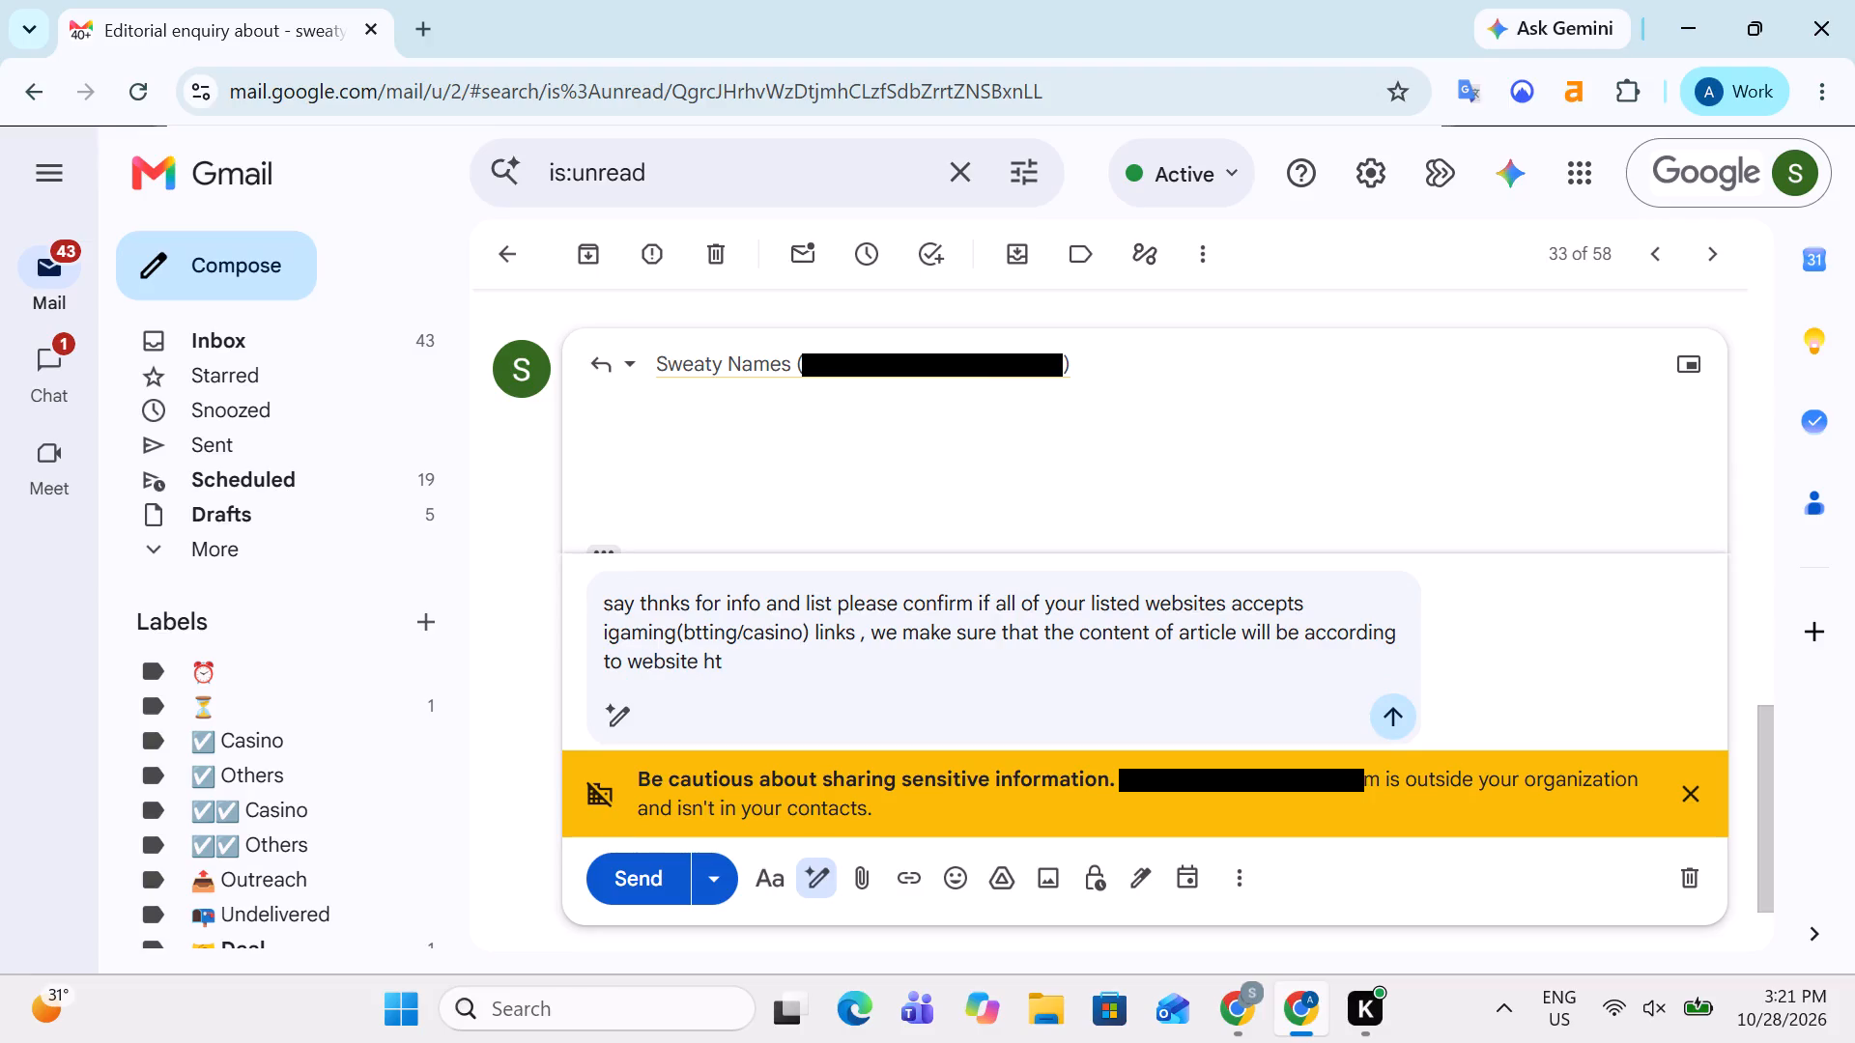
Finish the Gmail drafting prompt for the Sweaty Names reply with "theme and audiance" after "according to website" and submit it.
key("BackSpace")
key("BackSpace")
type("theme and audian")
key("BackSpace")
key("BackSpace")
type("ance")
key("Return")
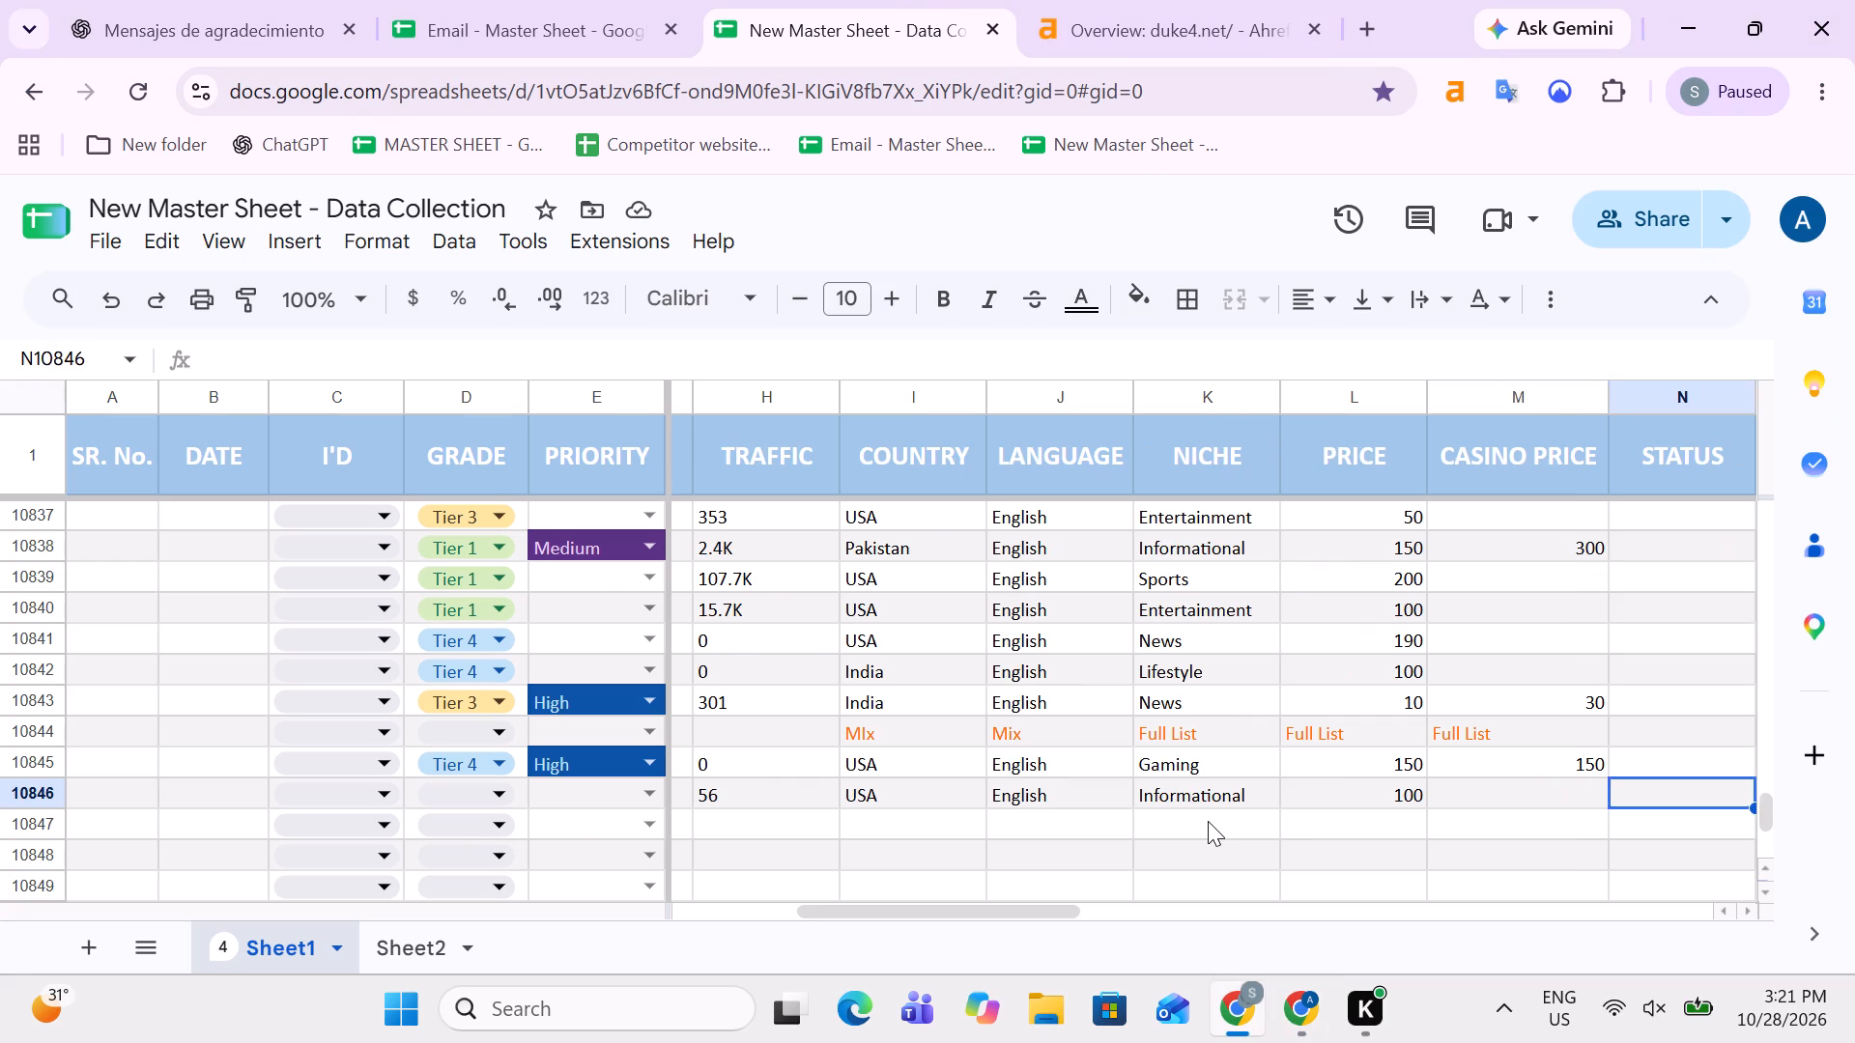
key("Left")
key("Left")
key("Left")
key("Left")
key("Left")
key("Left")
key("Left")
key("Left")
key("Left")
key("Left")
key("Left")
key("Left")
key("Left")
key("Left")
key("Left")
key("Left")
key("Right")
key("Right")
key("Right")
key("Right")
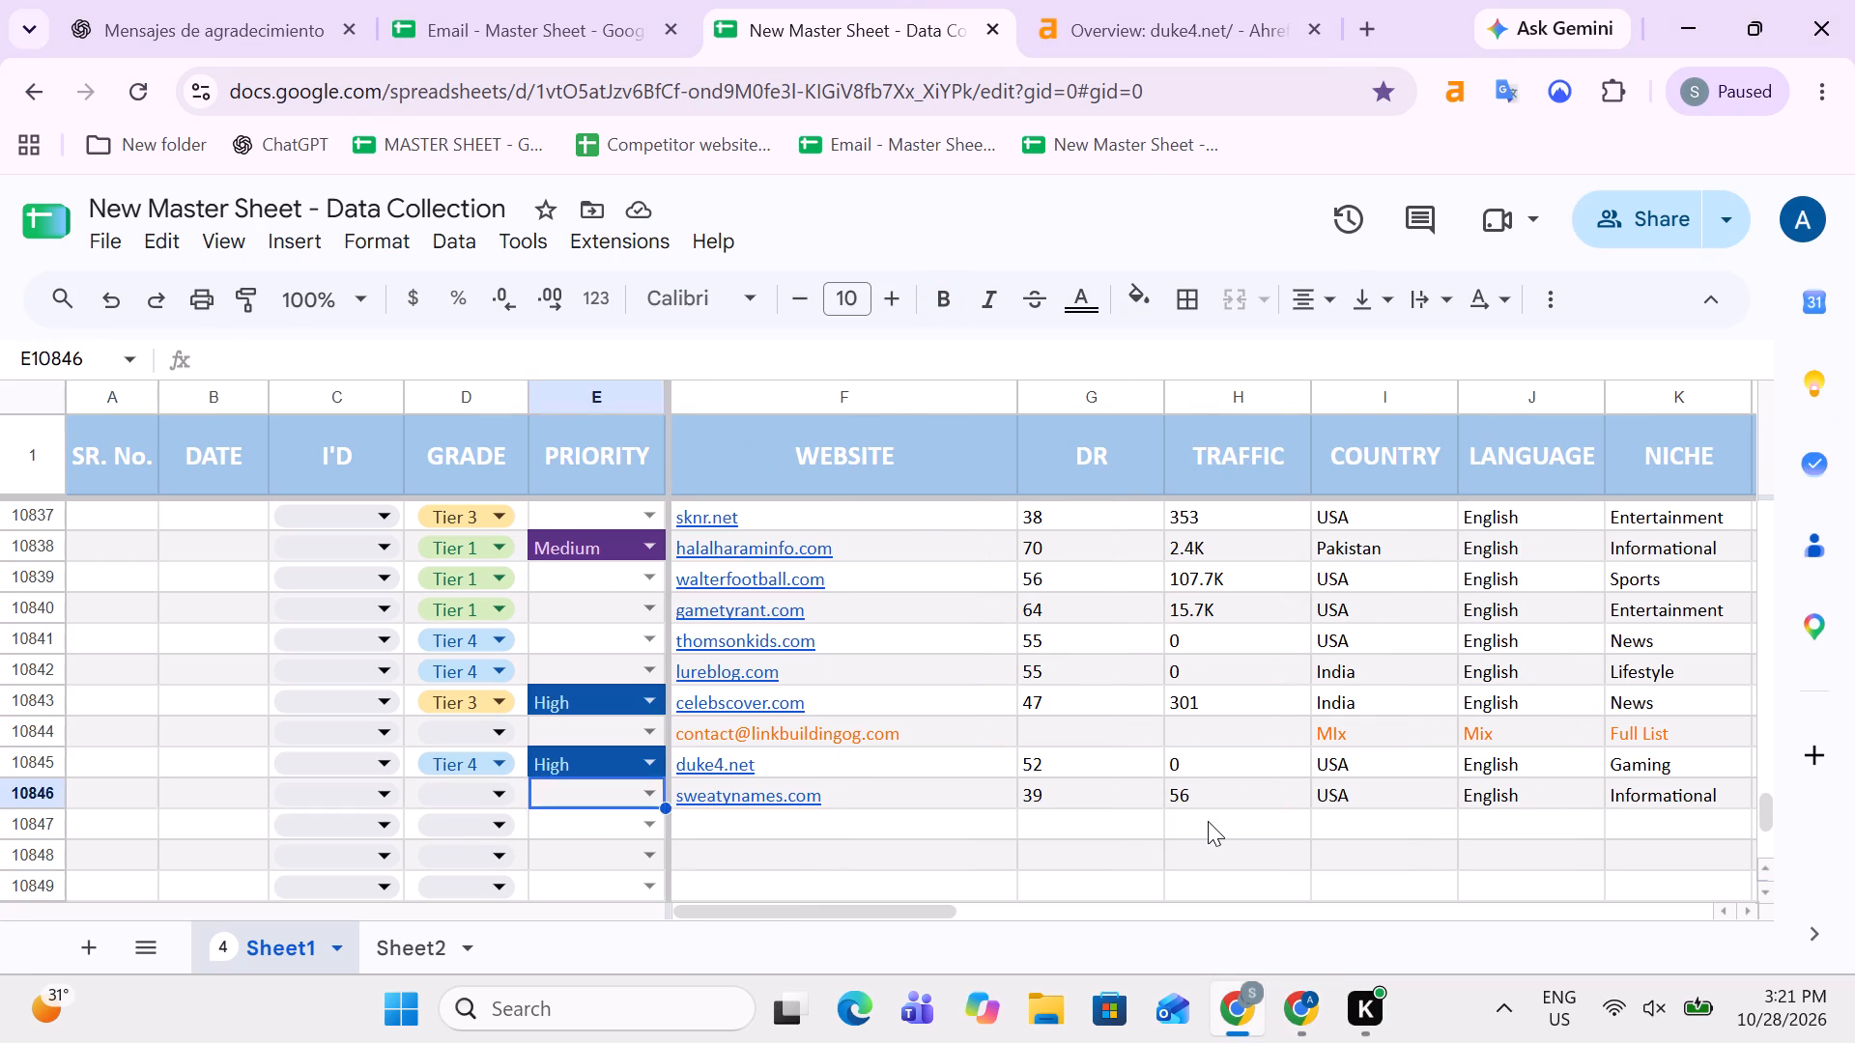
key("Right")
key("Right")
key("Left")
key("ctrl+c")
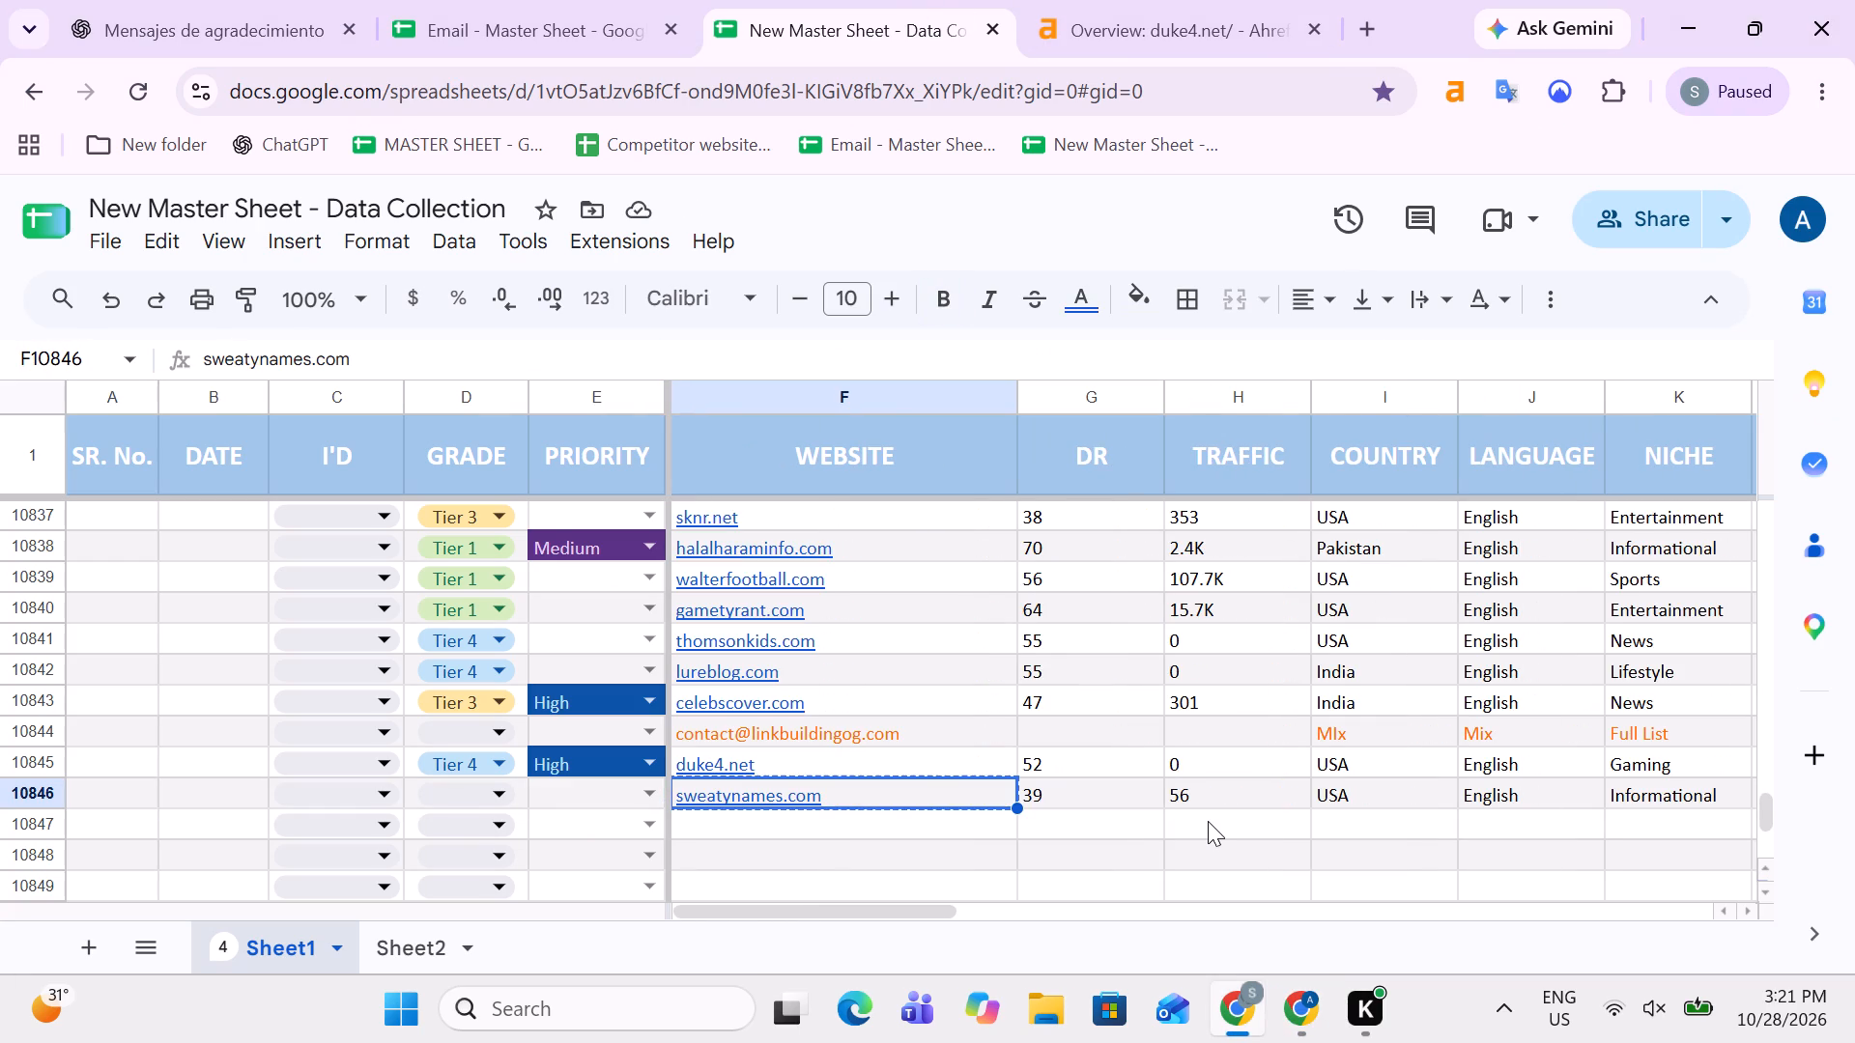
Switch to ChatGPT and open the pinned chat "Website Niche Country Work".
left_click(413, 0)
left_click(275, 0)
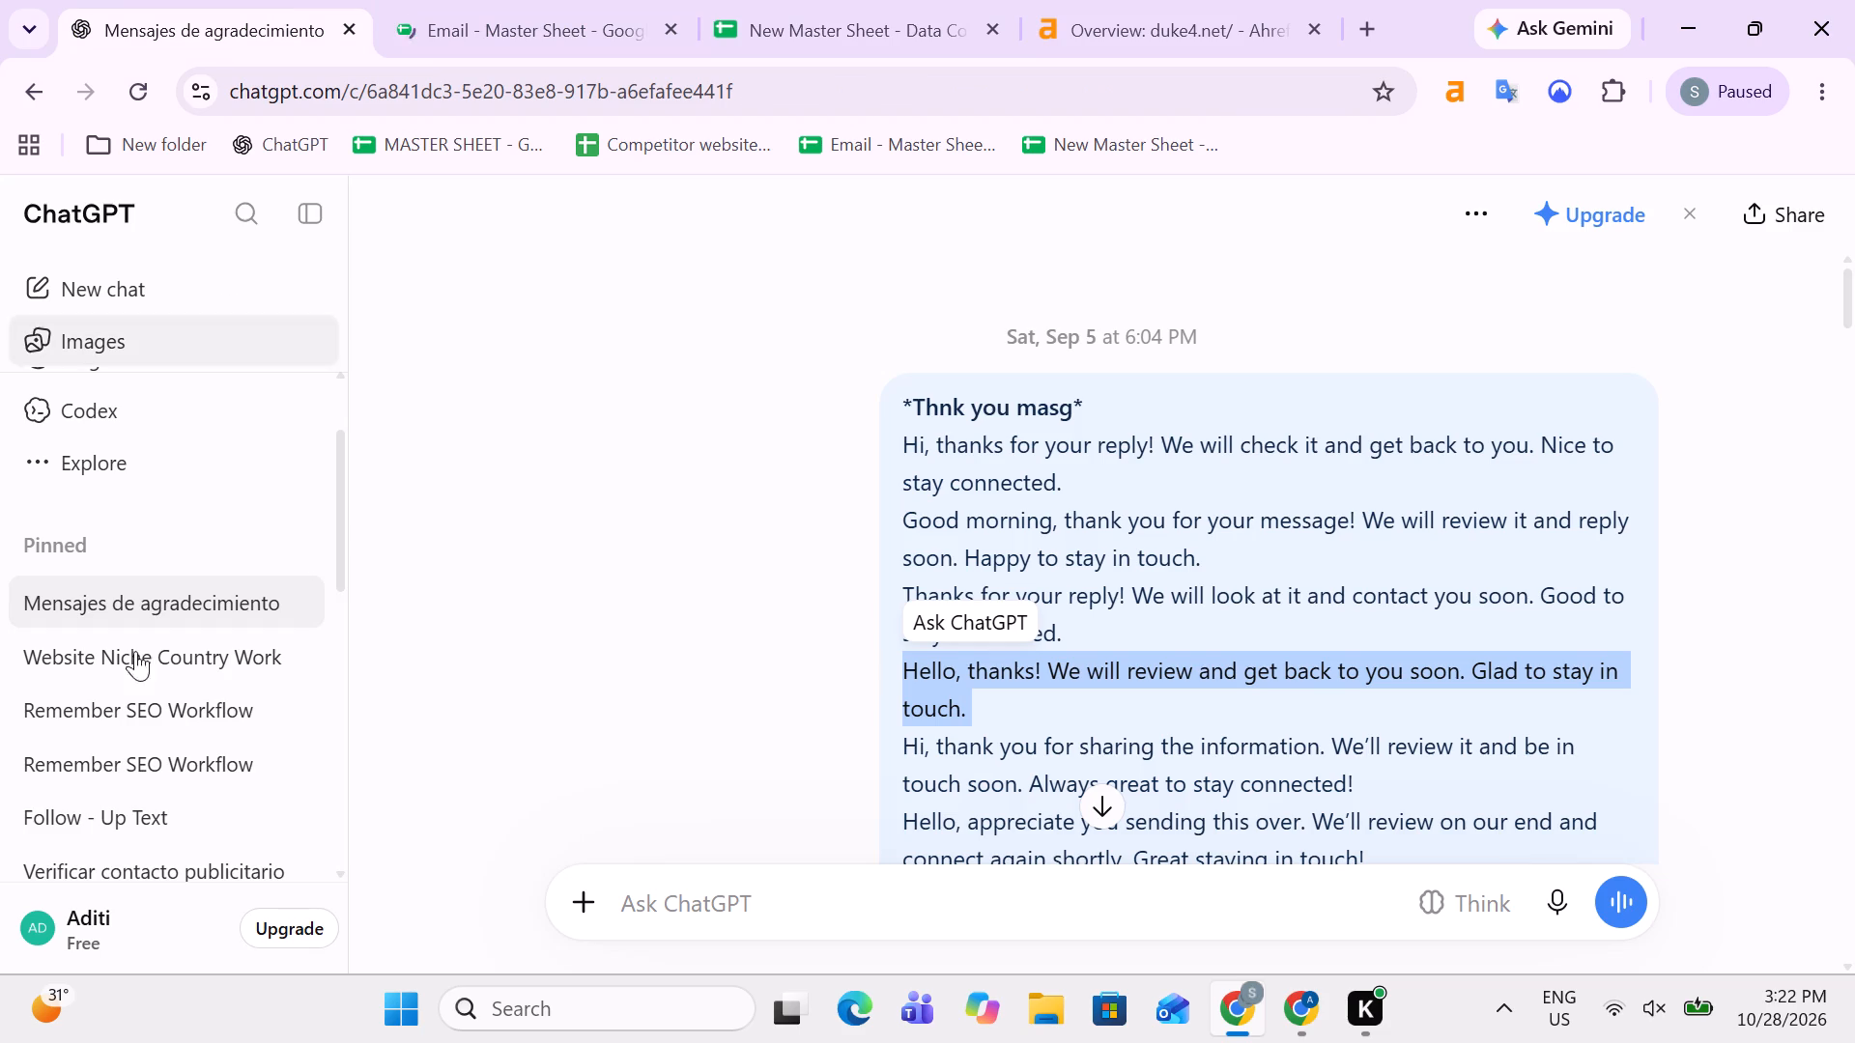
left_click(128, 662)
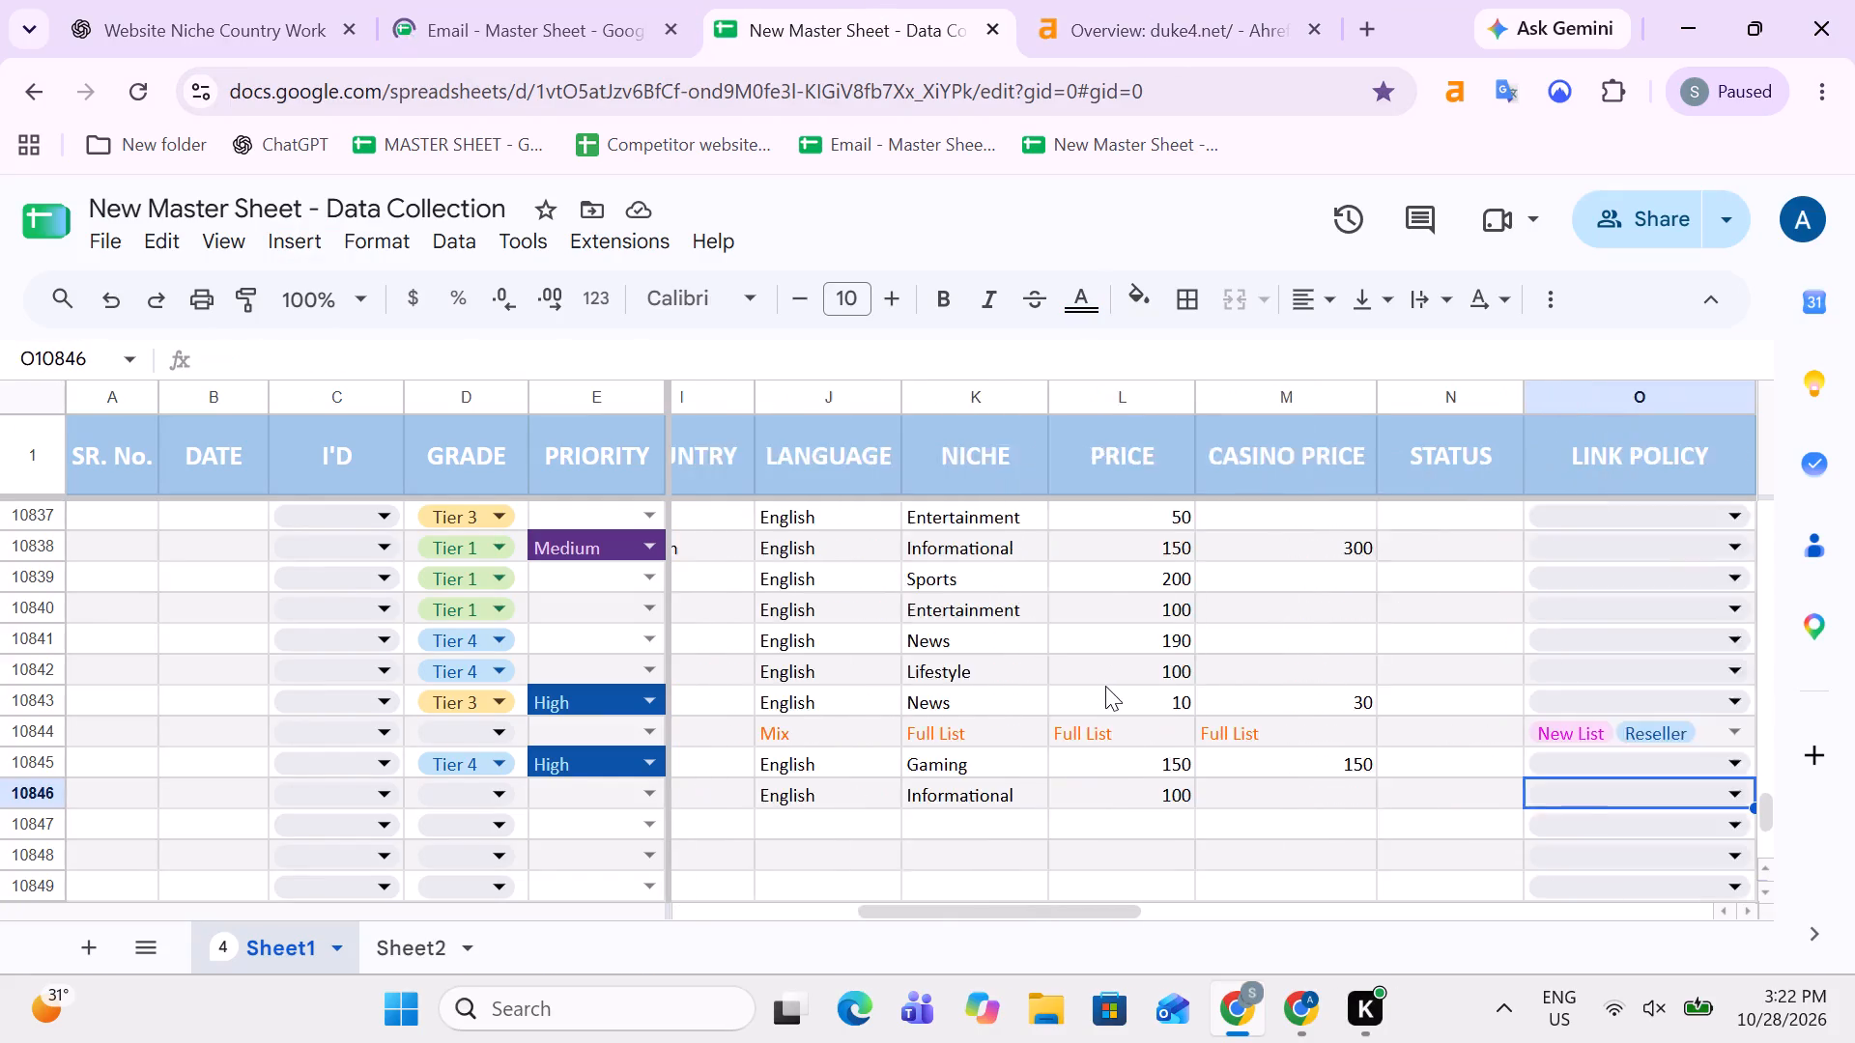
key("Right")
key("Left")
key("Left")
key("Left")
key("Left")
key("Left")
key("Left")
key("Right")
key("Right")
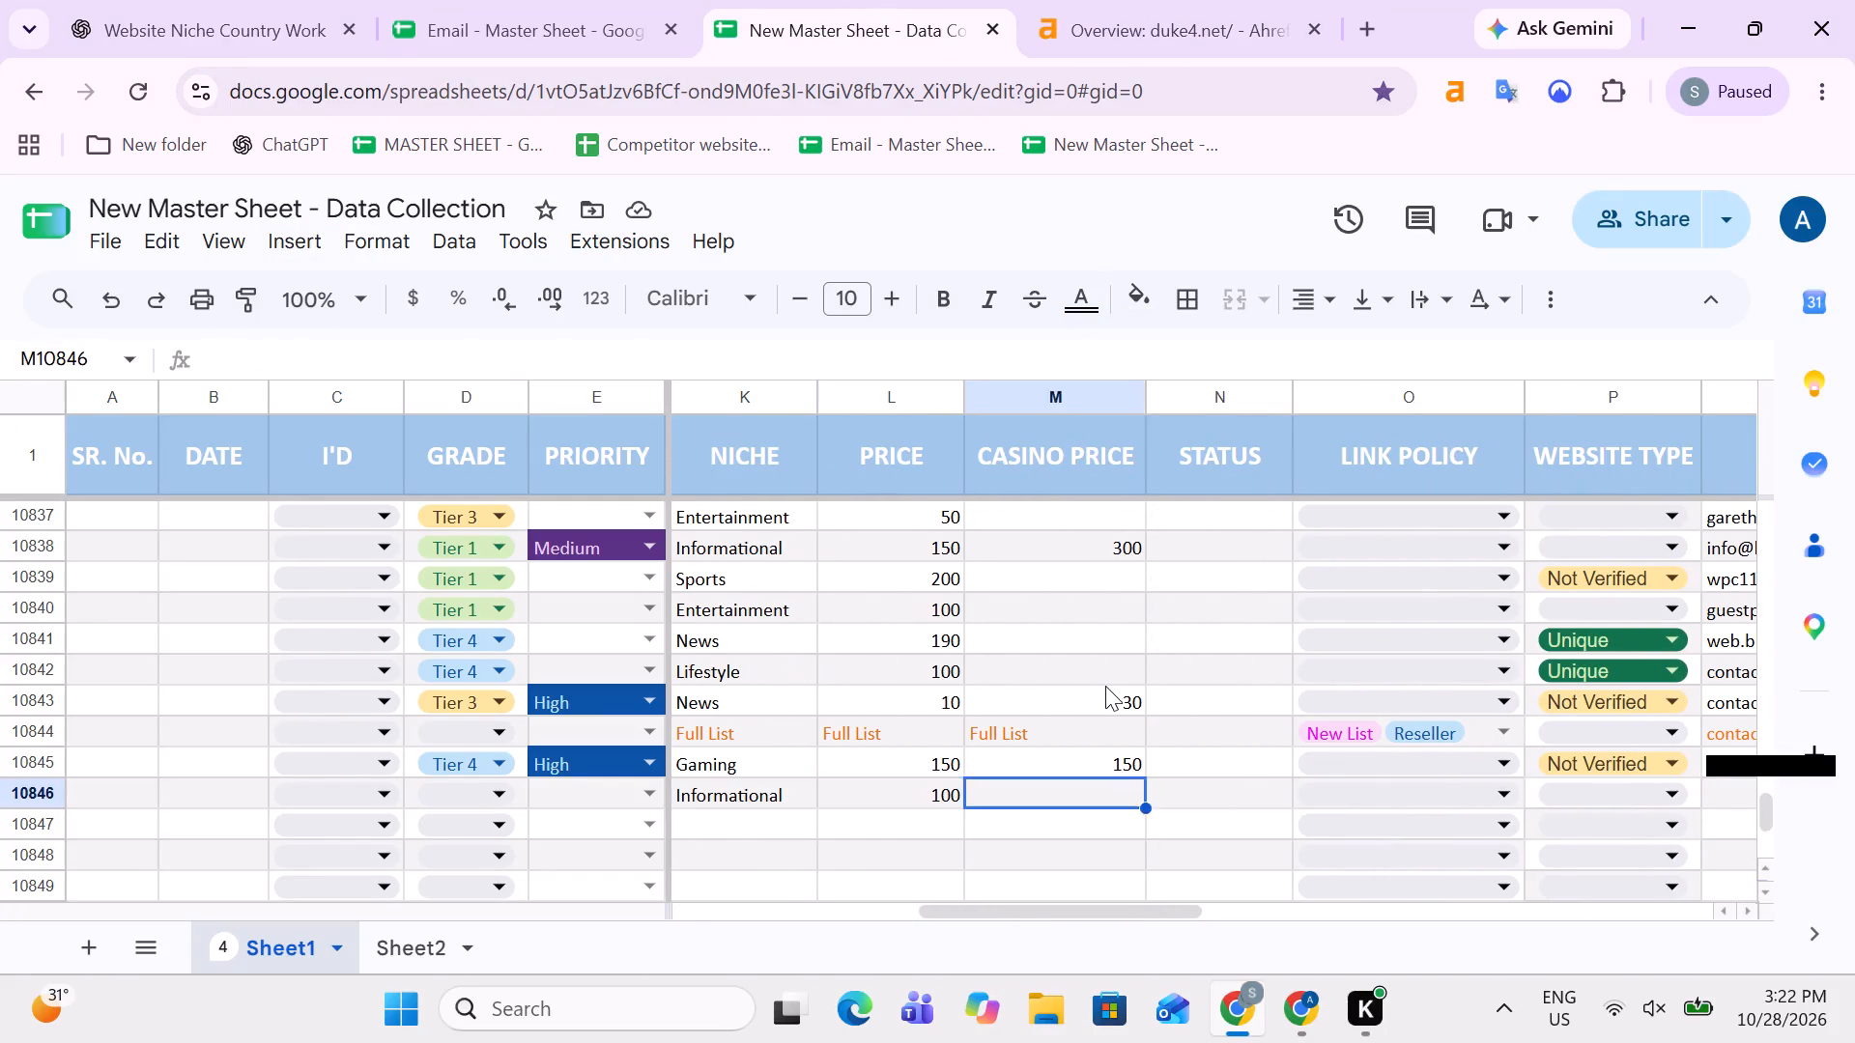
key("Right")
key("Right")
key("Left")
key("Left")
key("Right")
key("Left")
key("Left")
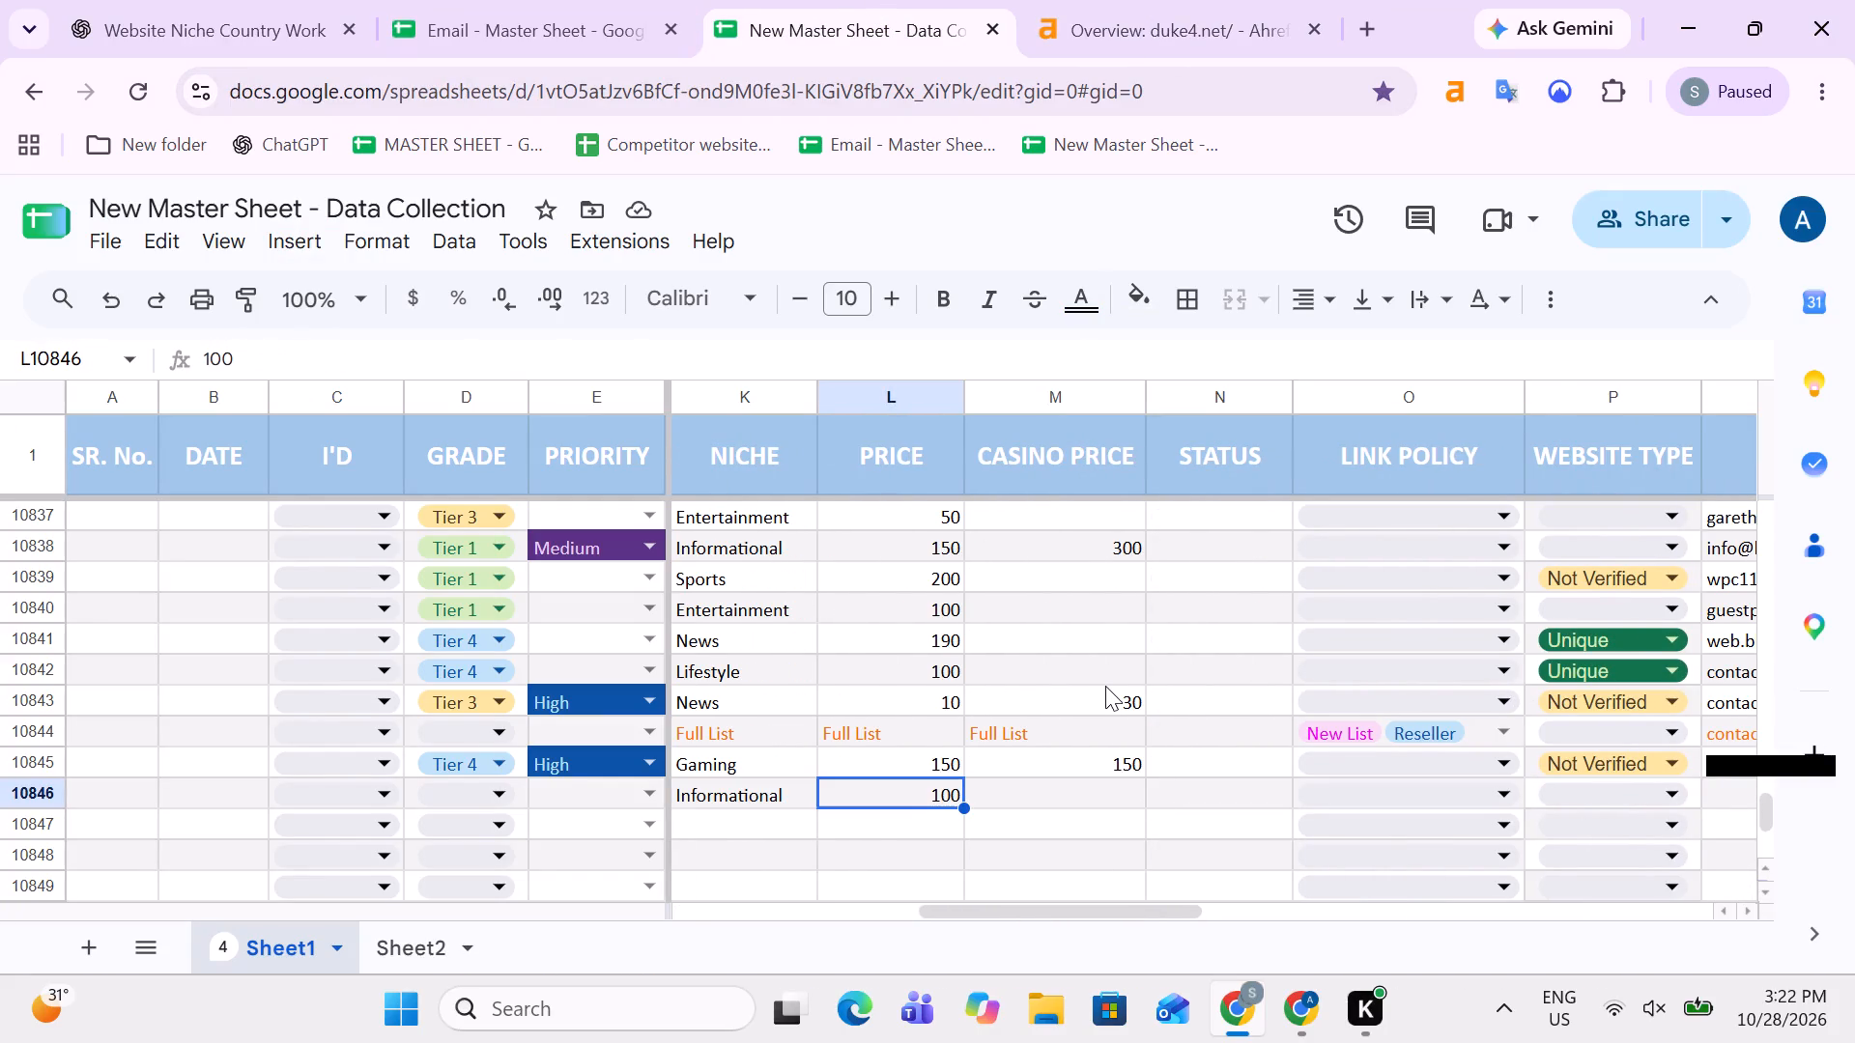
key("alt+Tab")
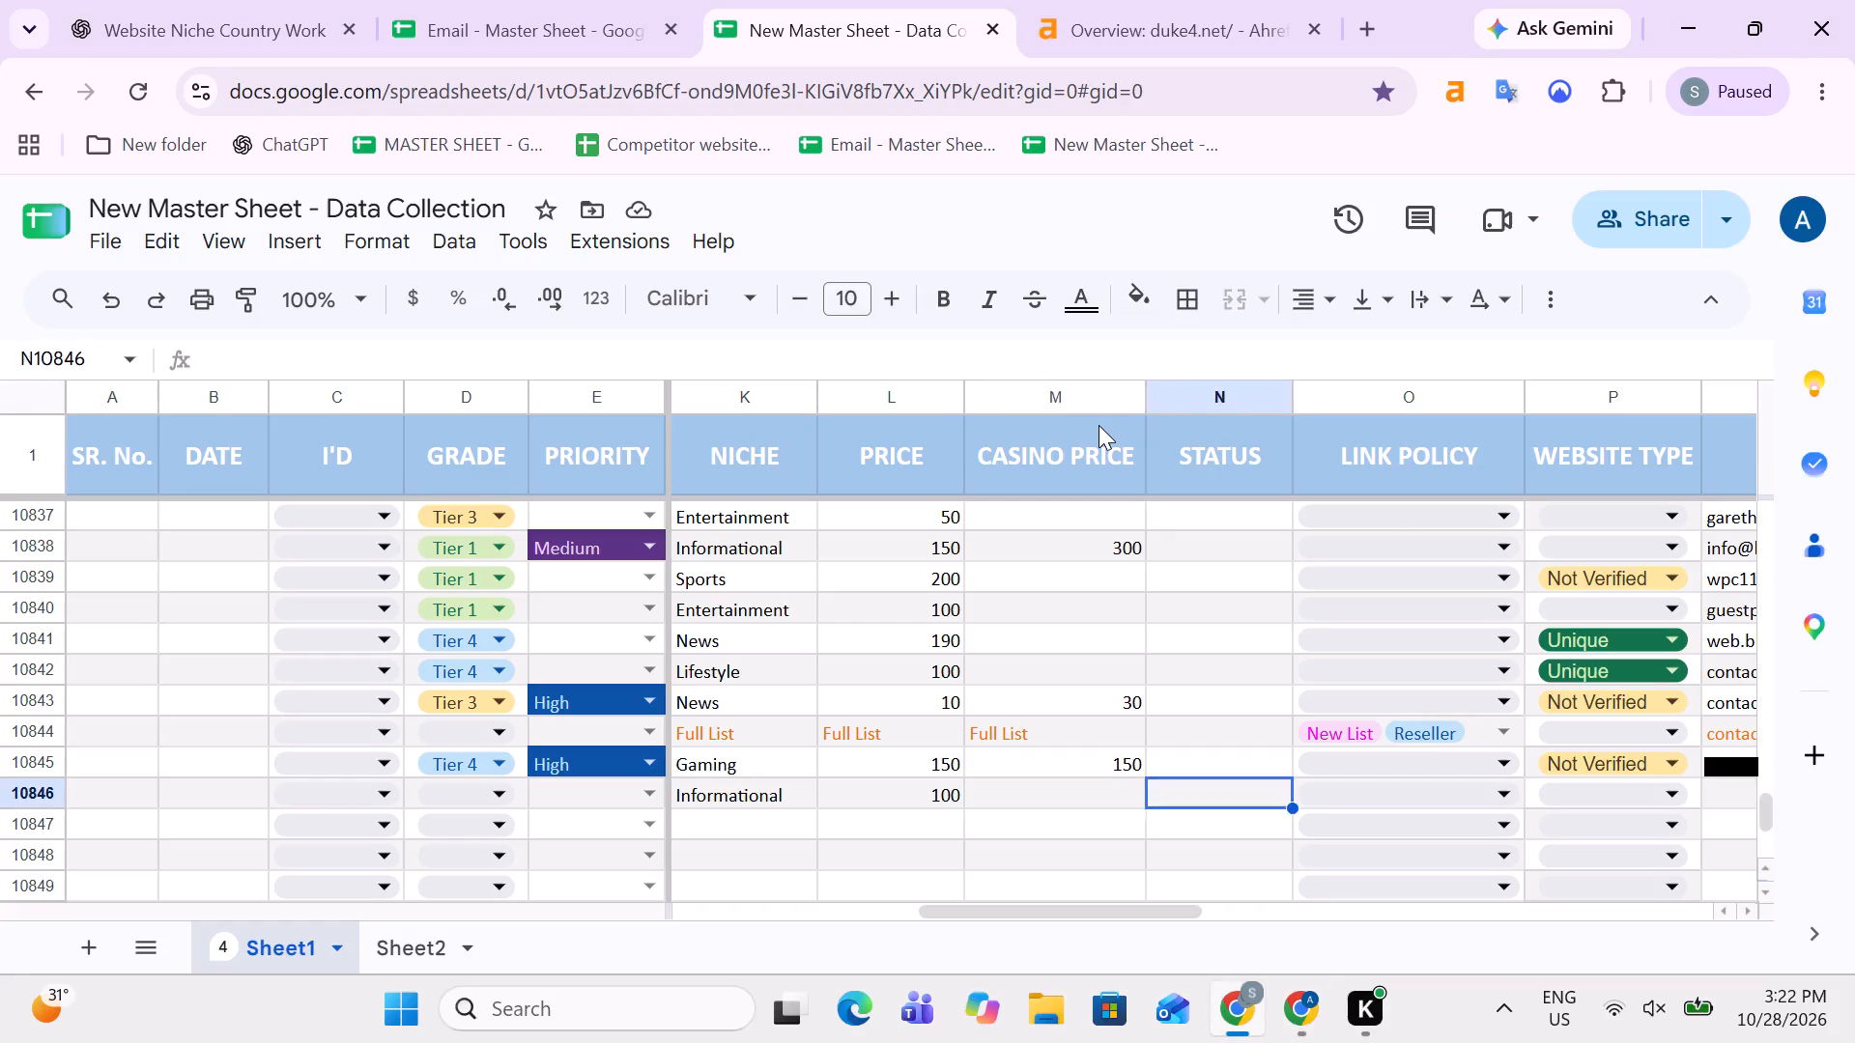
key("Right")
key("Right")
key("Right")
key("ctrl+v")
Enter the same Sweaty Names email address in the Website column of row 10847, below sweatynames.com.
key("Down")
key("Left")
key("Left")
key("Left")
key("Left")
key("Left")
key("Left")
key("Left")
key("Left")
key("Left")
key("Left")
key("Left")
key("Left")
key("Left")
key("Left")
key("Left")
key("Left")
key("Left")
key("Left")
key("Left")
key("Left")
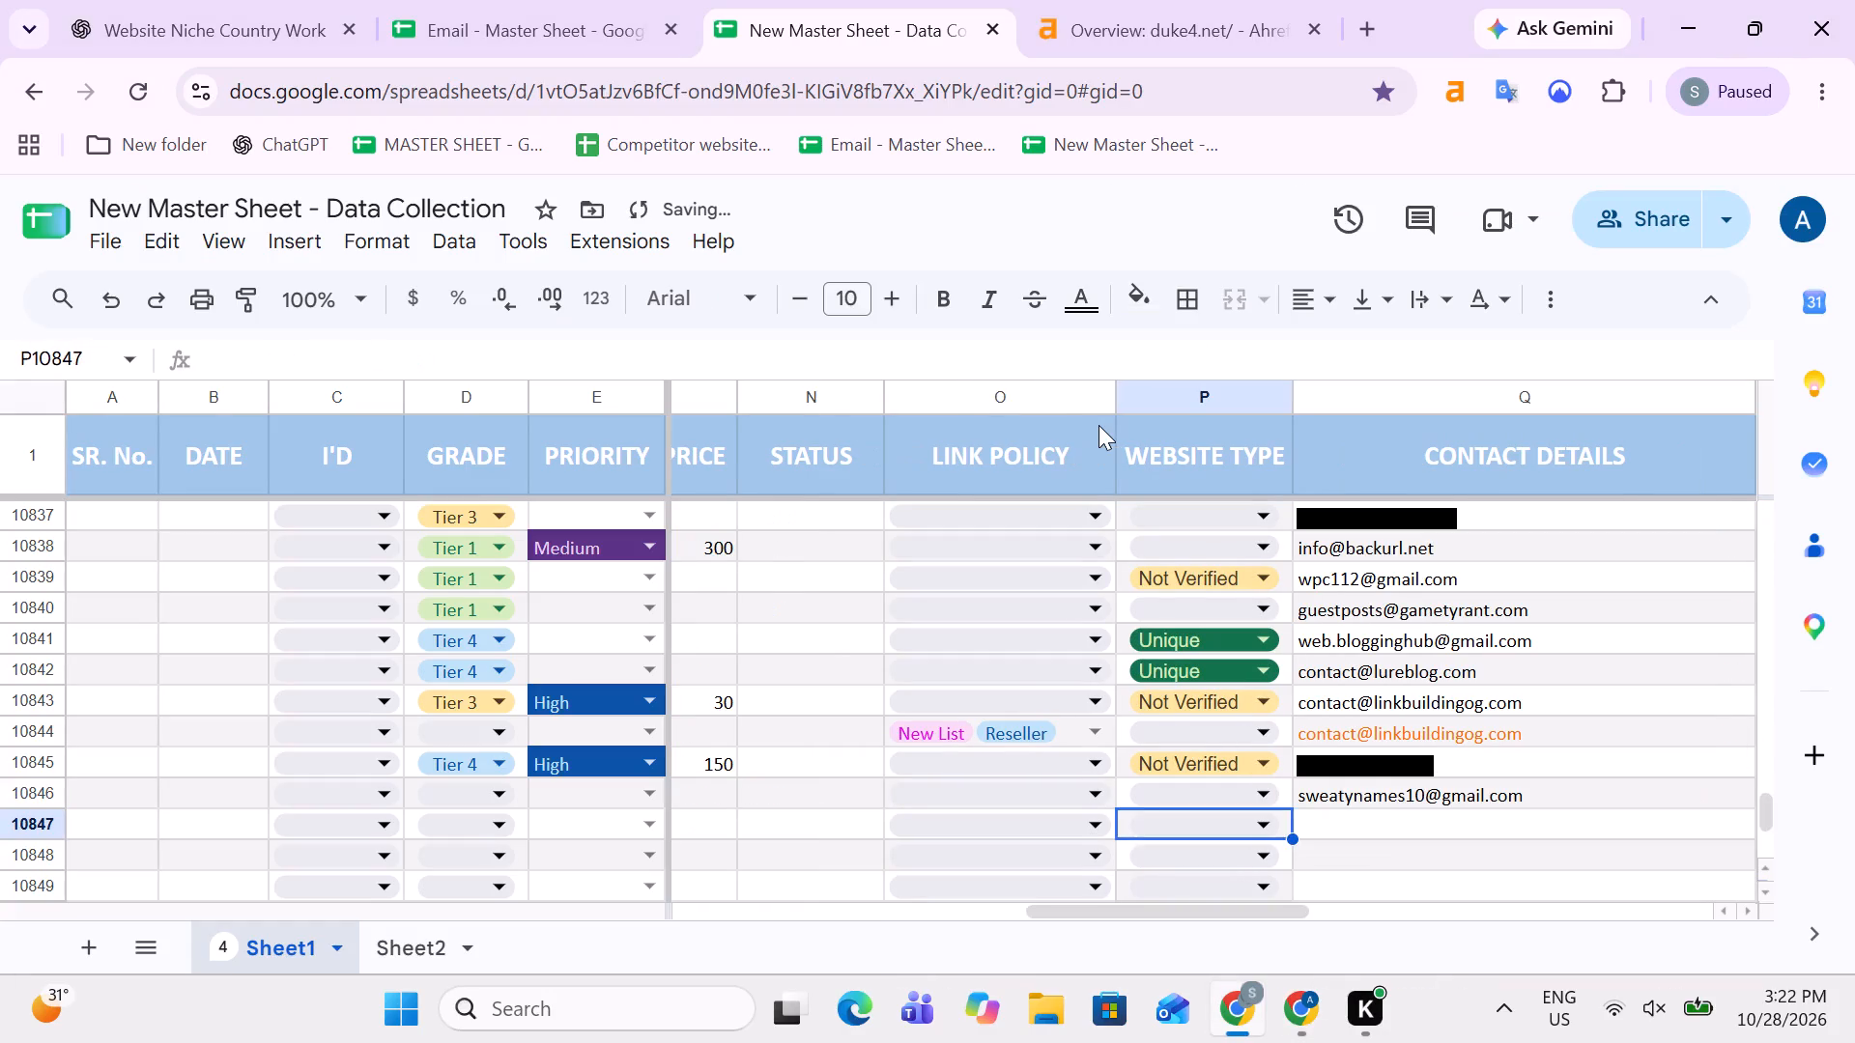
key("Right")
key("Right")
key("Right")
key("Right")
key("Right")
key("ctrl+v")
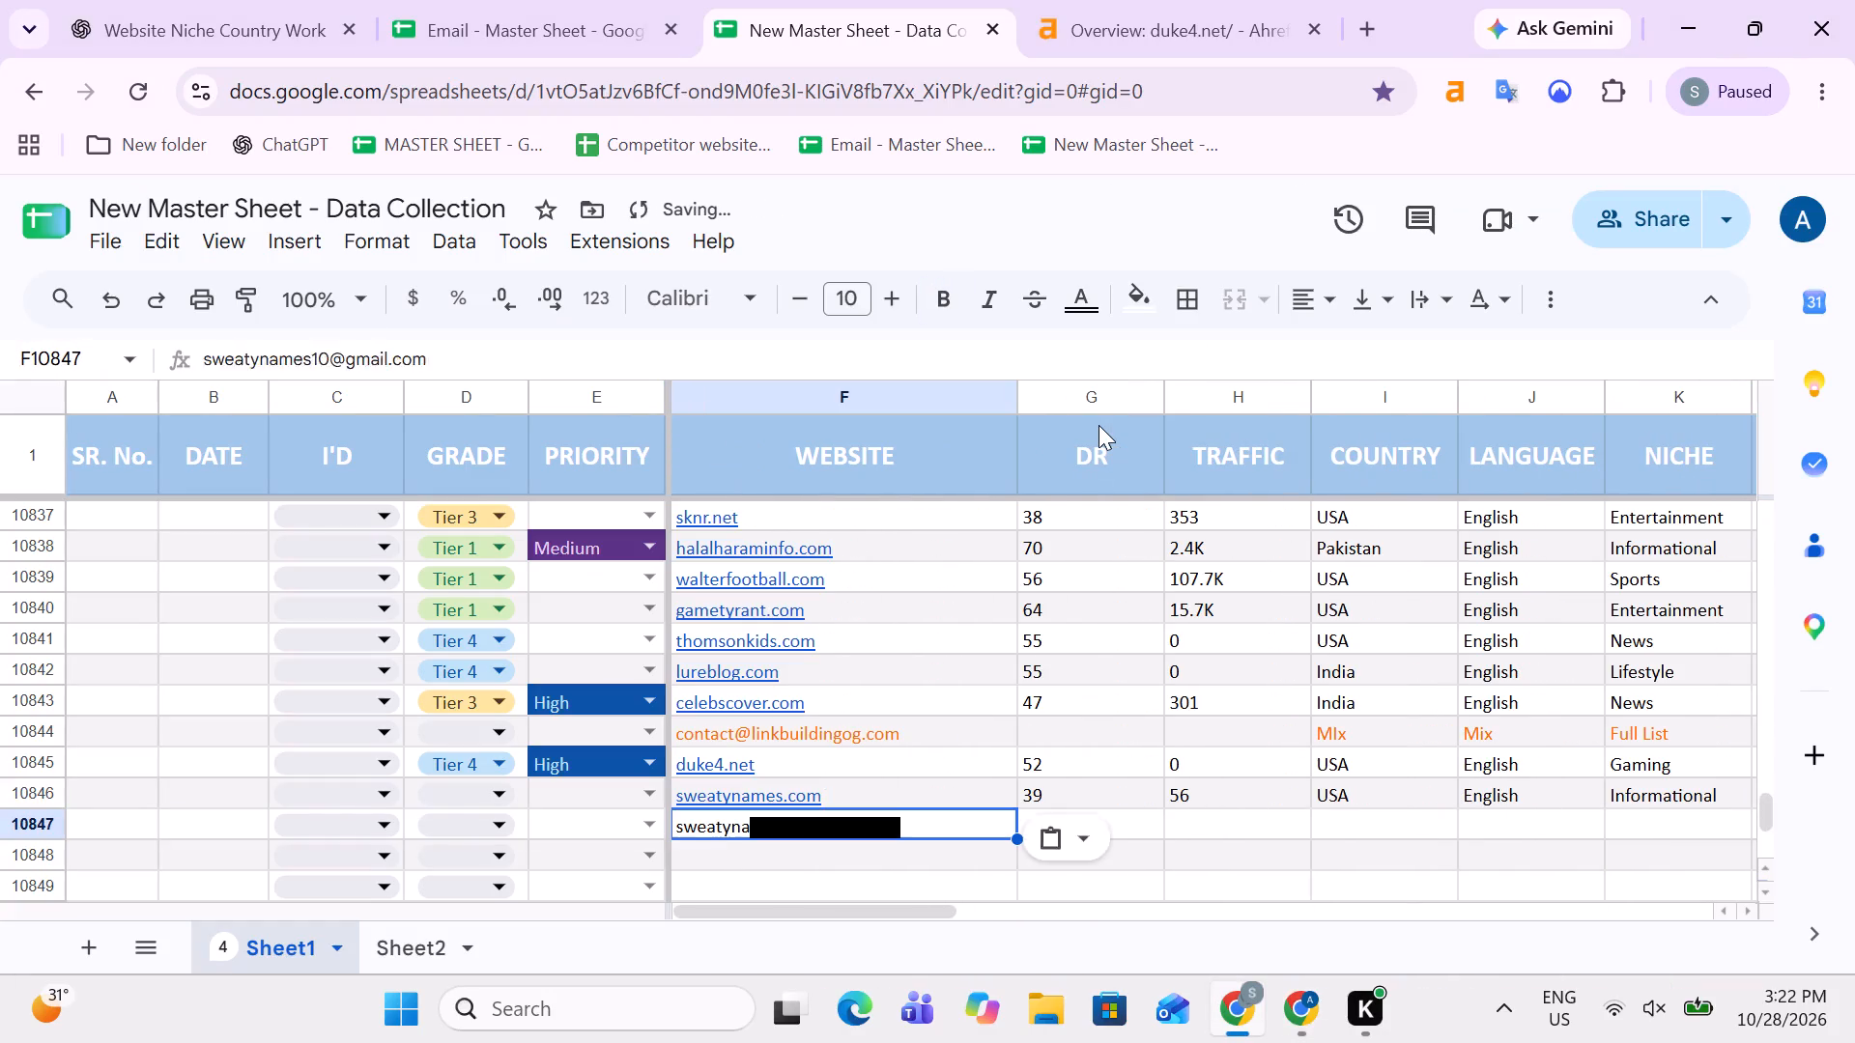
Enter the Sweaty Names email address in the Contact Details column of row 10847 as well.
key("Right")
key("Right")
key("Right")
key("Right")
key("Right")
key("Right")
key("Right")
key("Right")
key("Right")
key("Right")
key("Right")
key("ctrl+v")
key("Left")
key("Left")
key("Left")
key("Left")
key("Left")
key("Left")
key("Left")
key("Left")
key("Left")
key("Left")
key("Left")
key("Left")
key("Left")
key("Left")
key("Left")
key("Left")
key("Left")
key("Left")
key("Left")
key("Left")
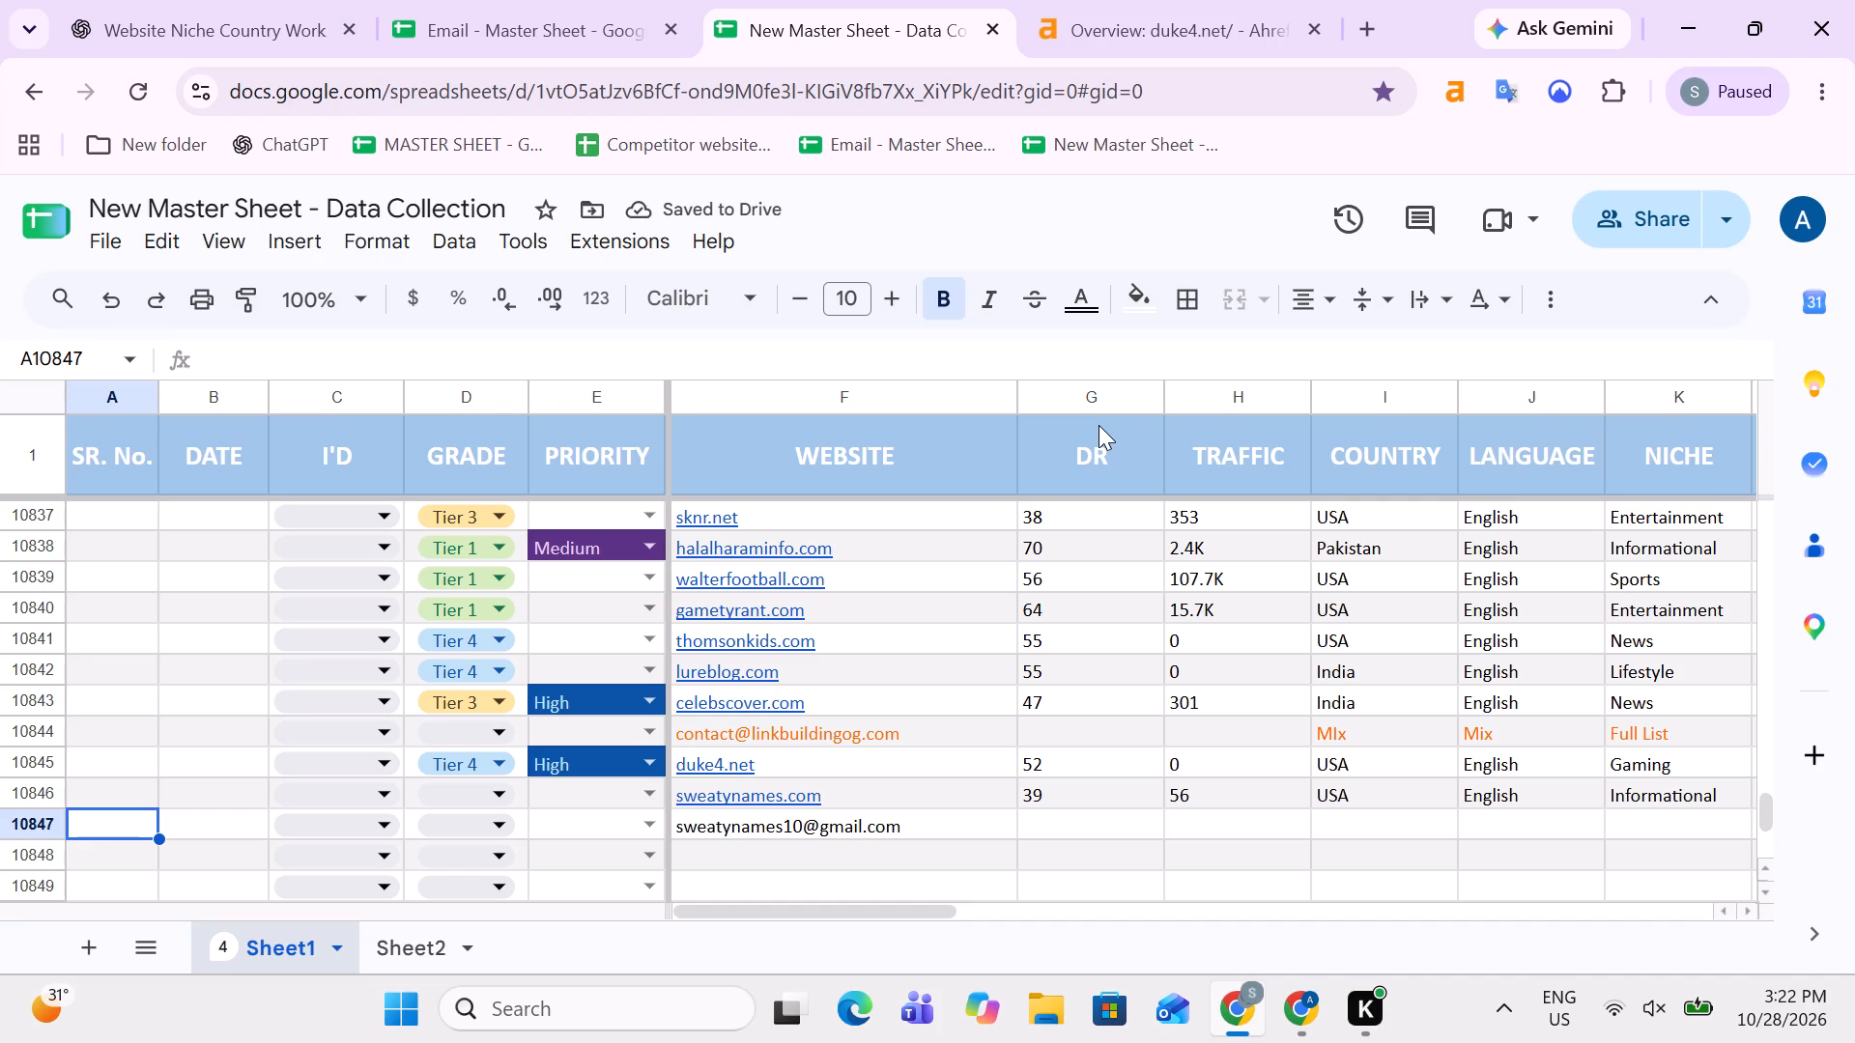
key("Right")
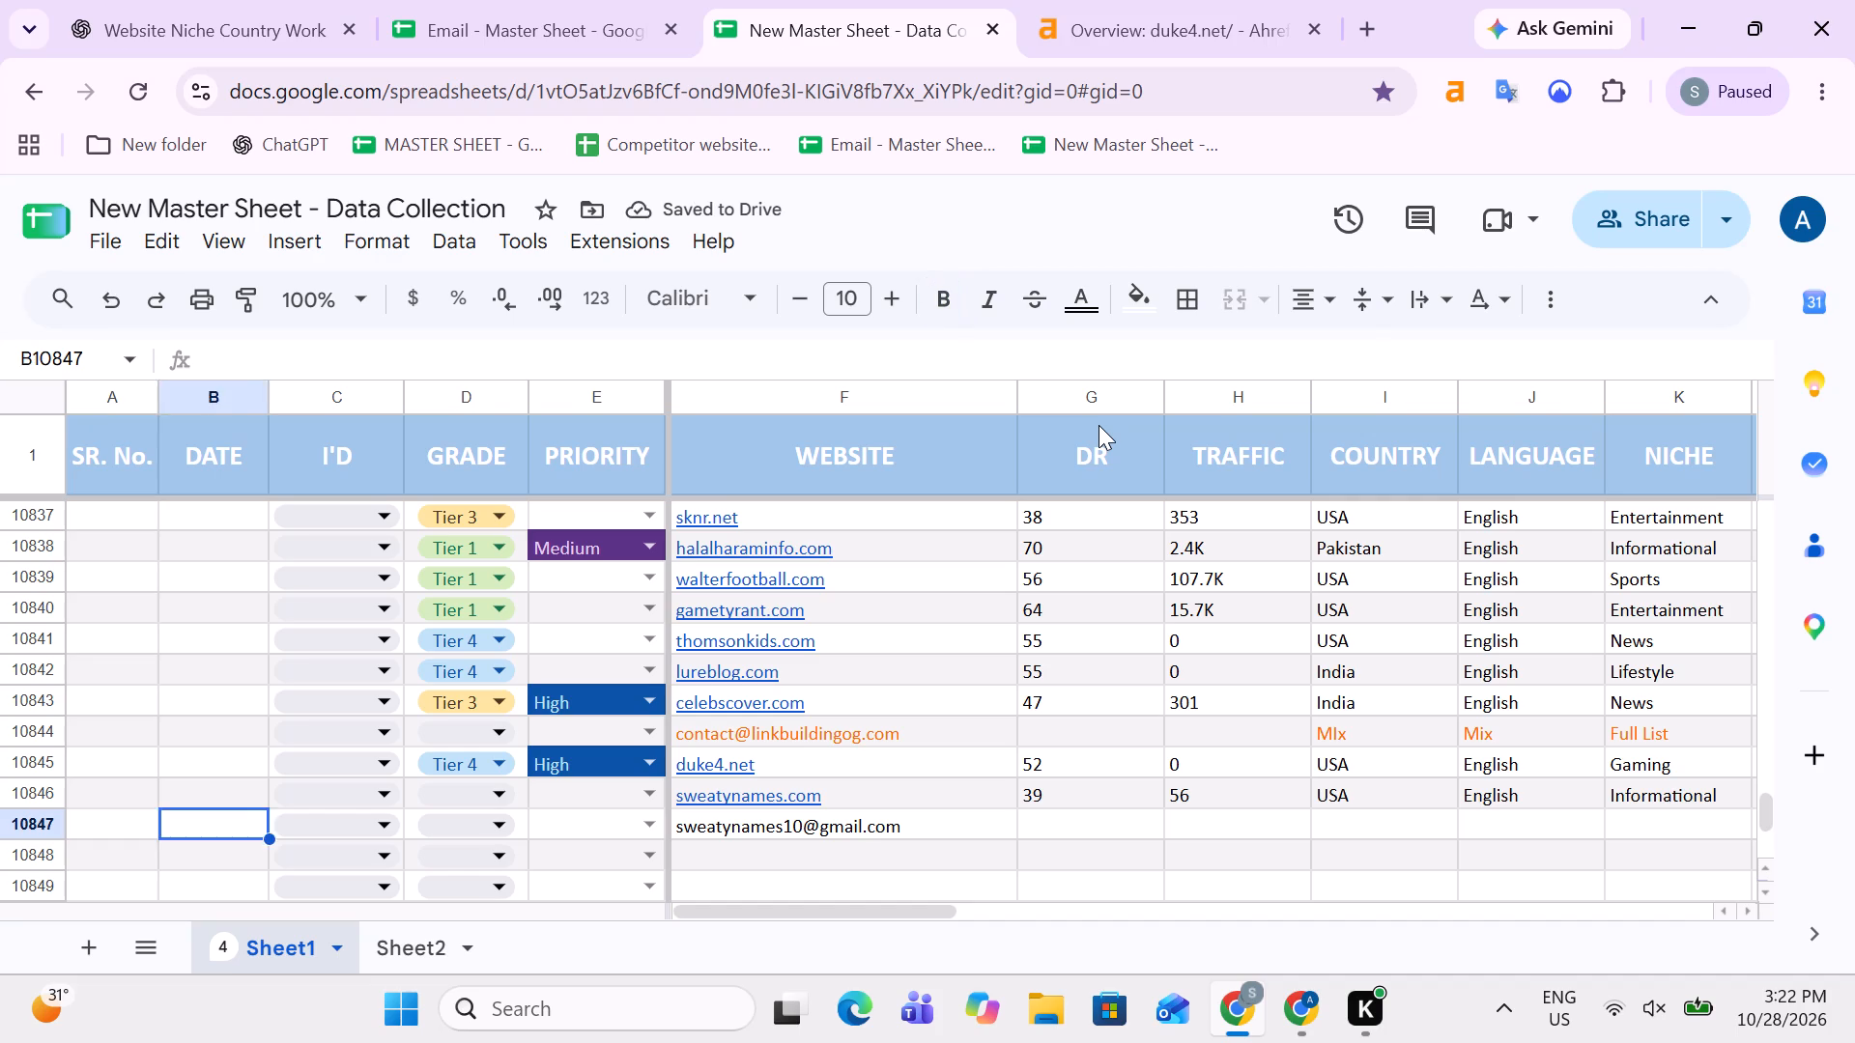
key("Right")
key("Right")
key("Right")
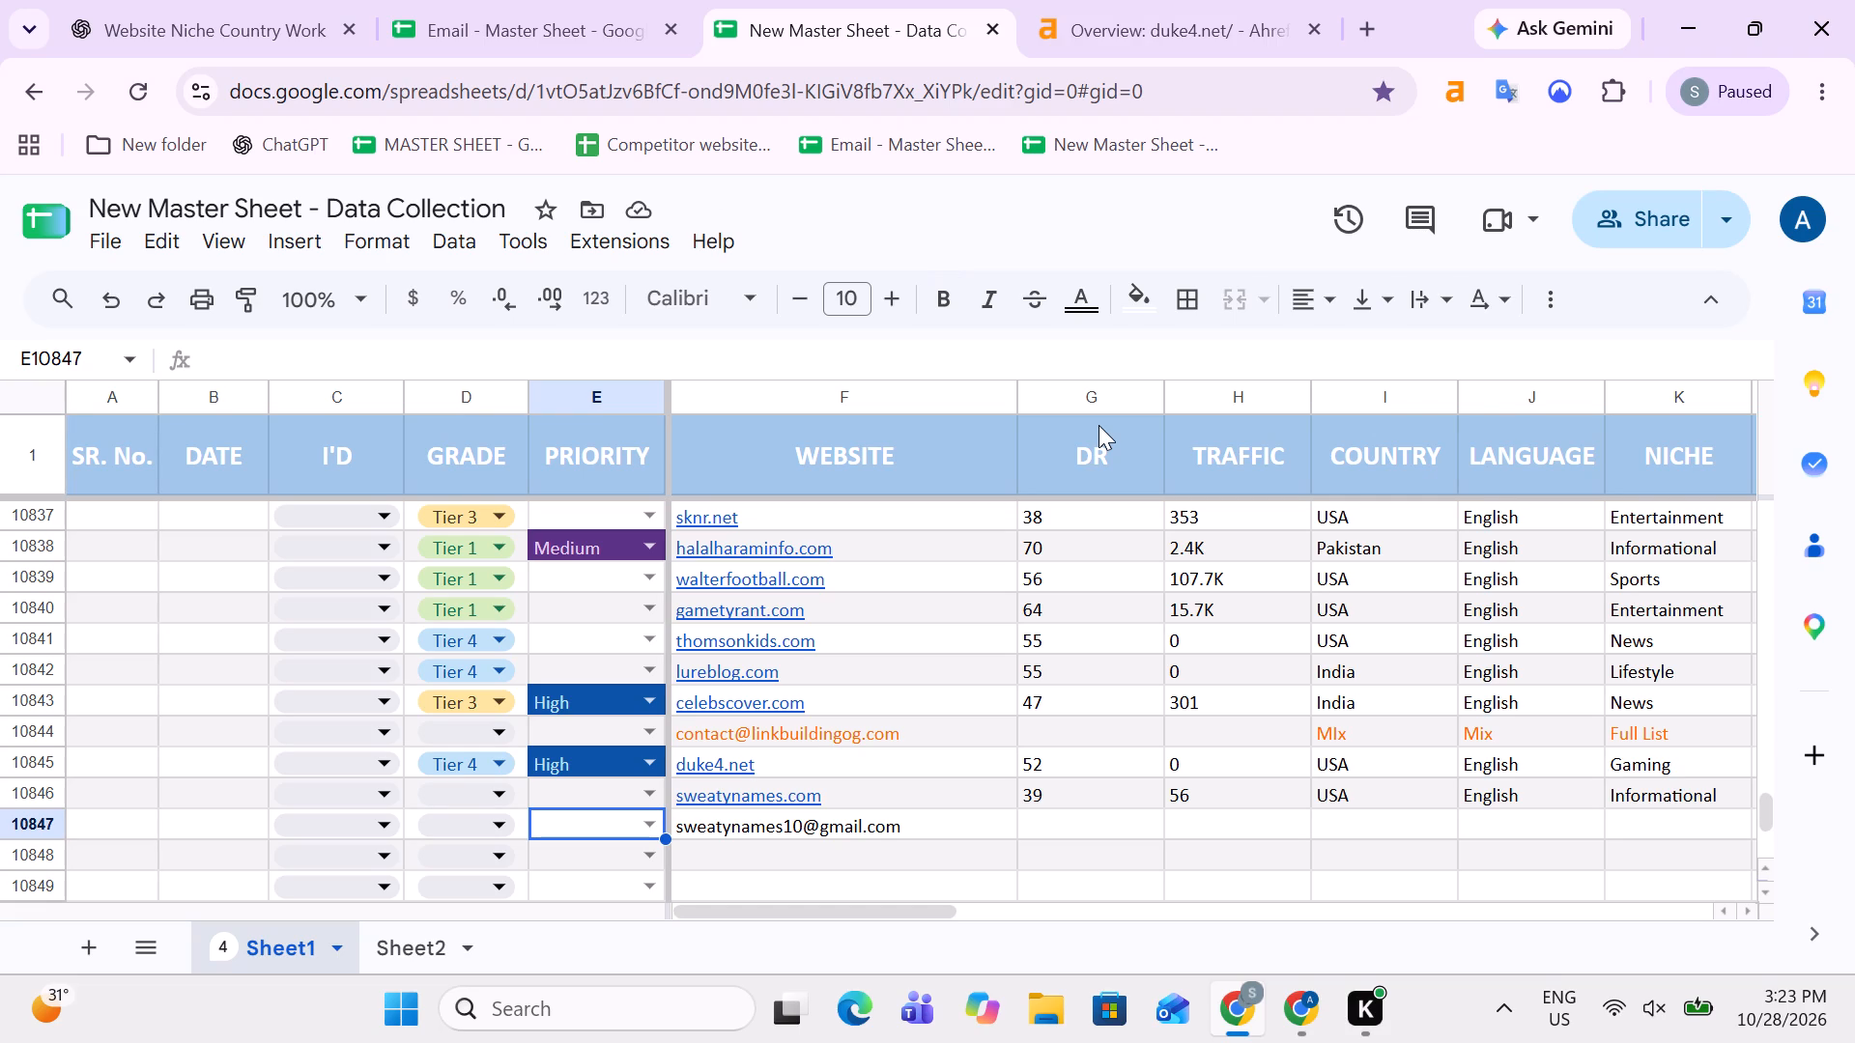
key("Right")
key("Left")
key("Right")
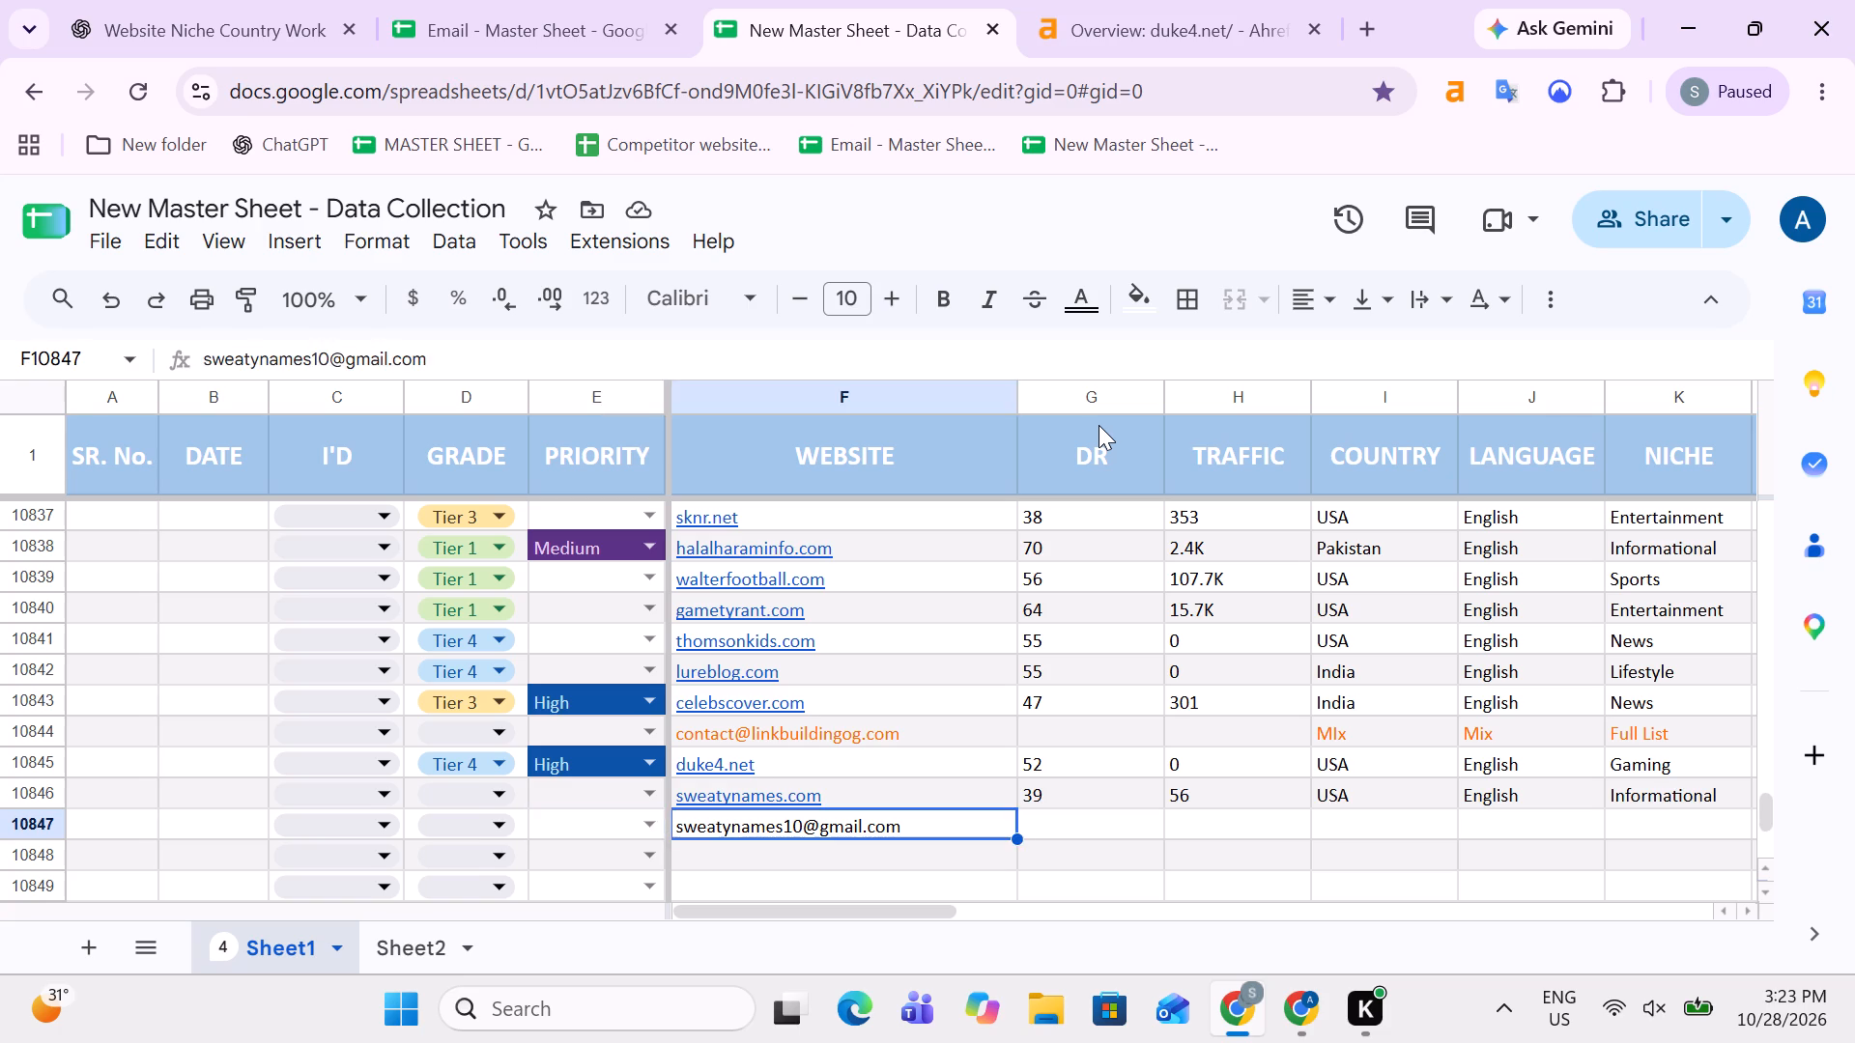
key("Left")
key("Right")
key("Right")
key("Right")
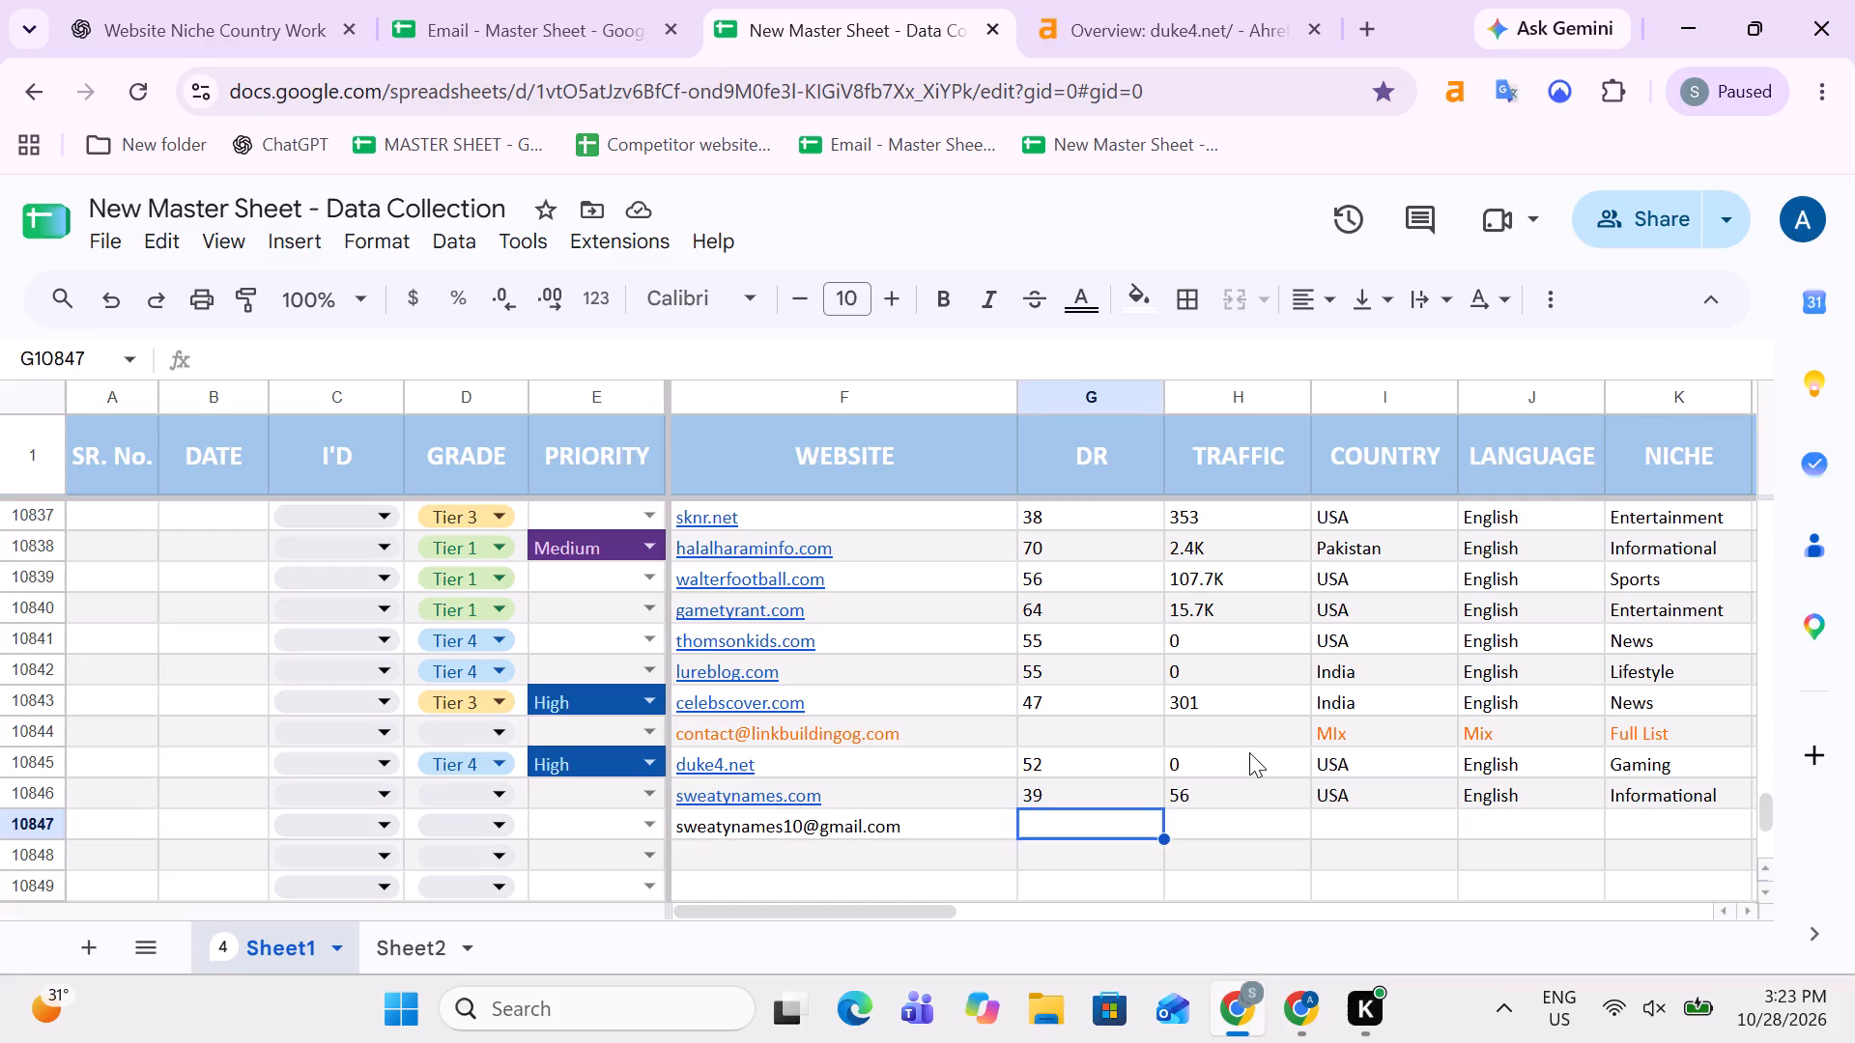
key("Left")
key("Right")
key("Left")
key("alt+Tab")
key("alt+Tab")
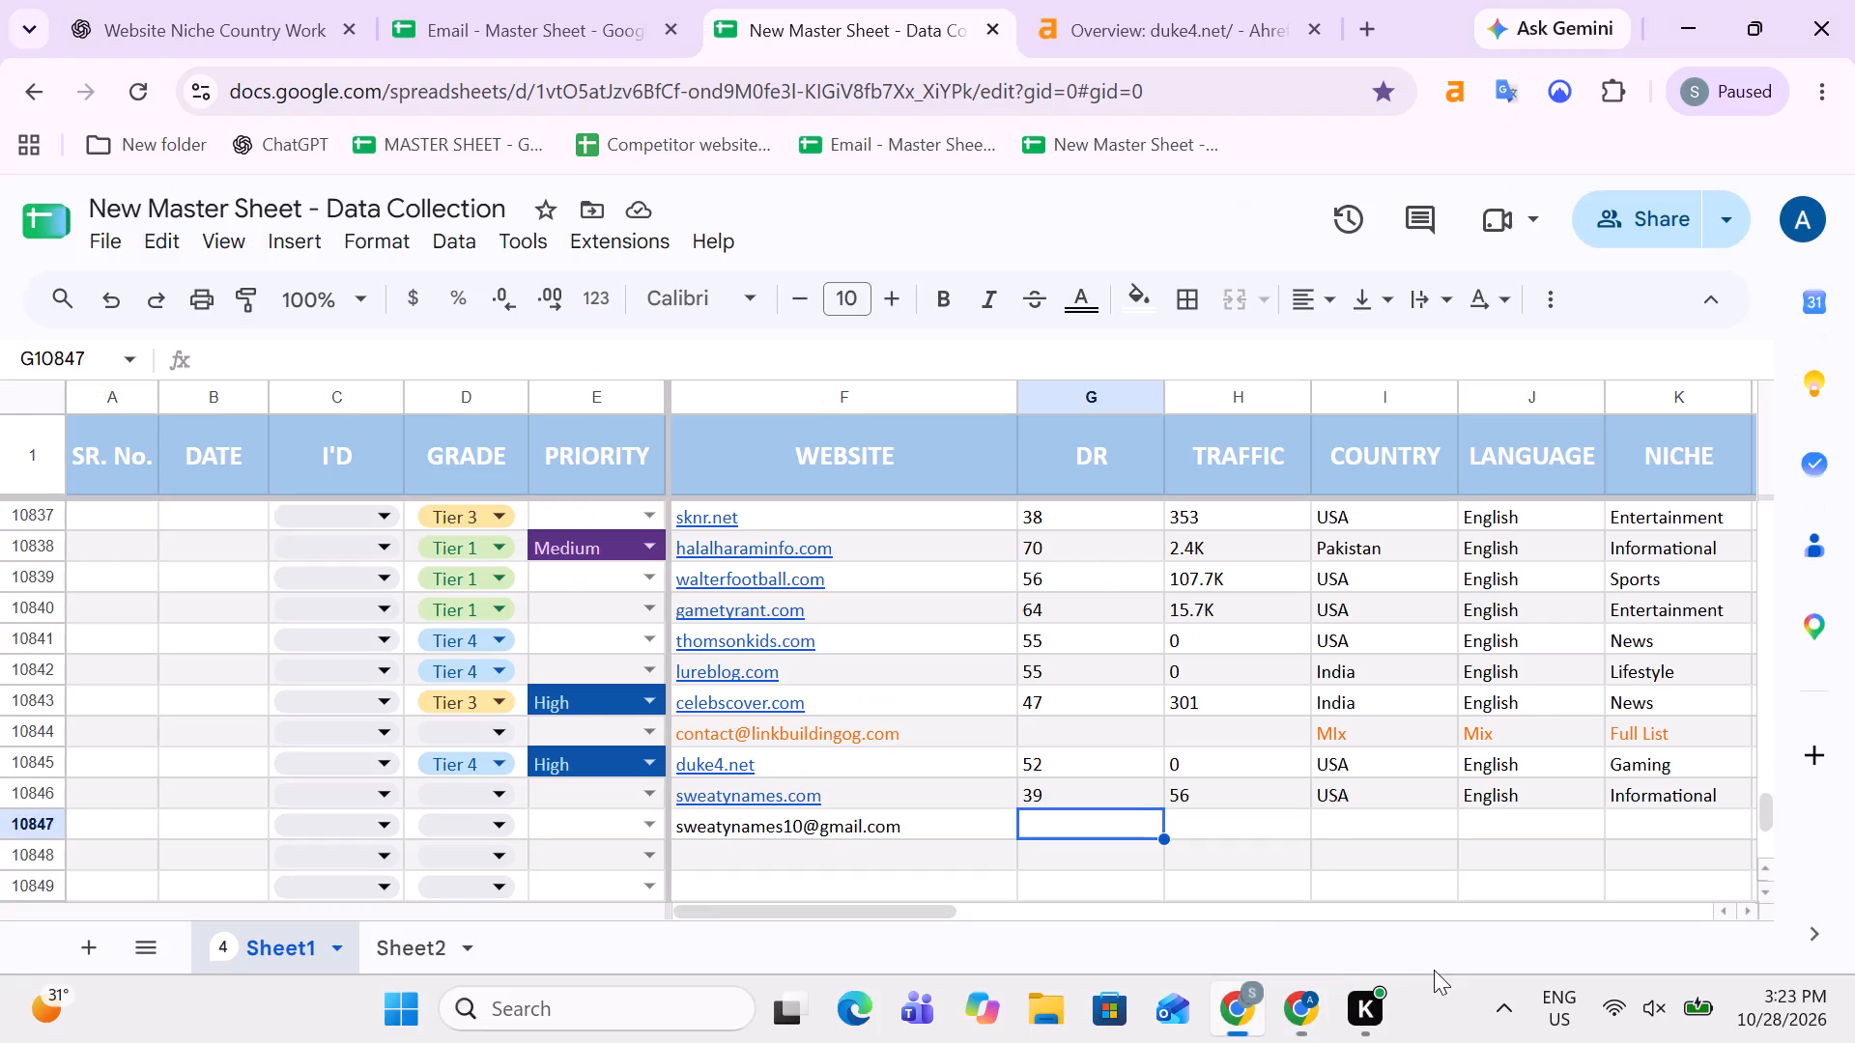
Fill the Sweaty Names contact row 10847 with Mix for country and language, and Full List for niche, price and casino price.
key("Right")
key("Right")
type("Mi")
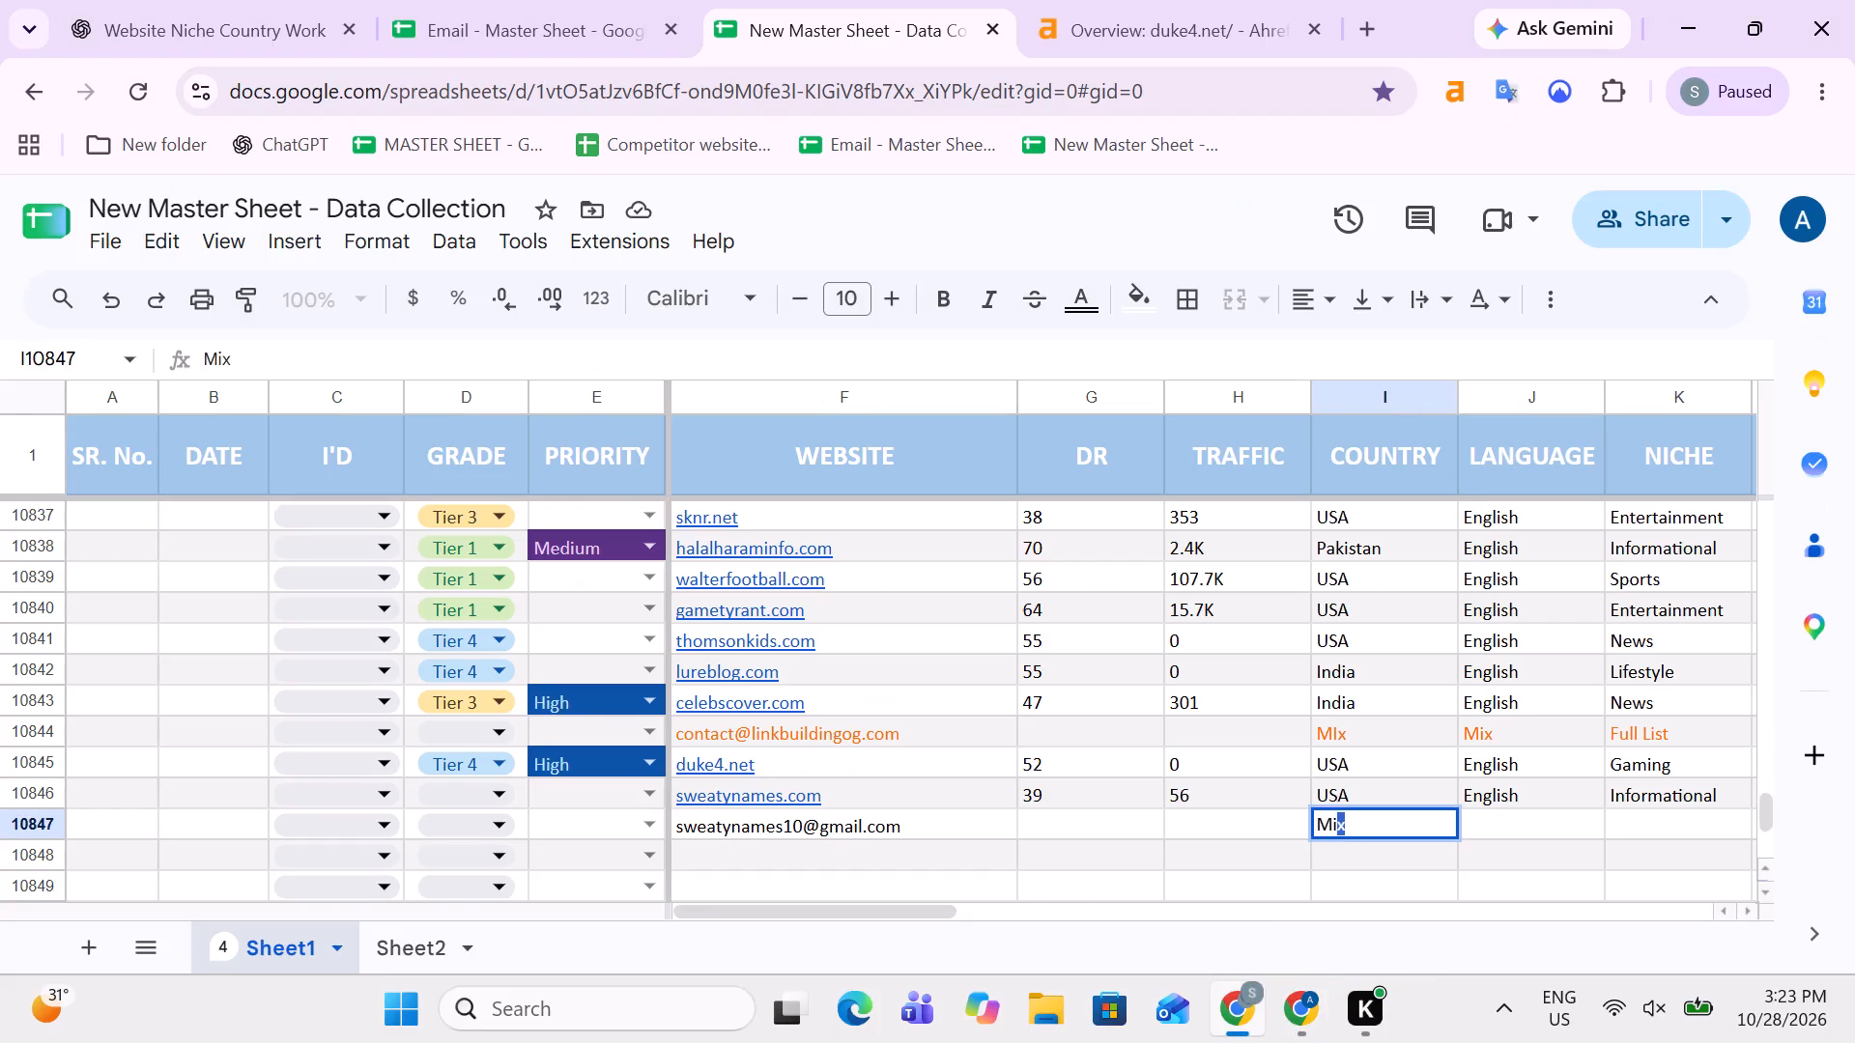
key("Right")
type("Mi")
key("Right")
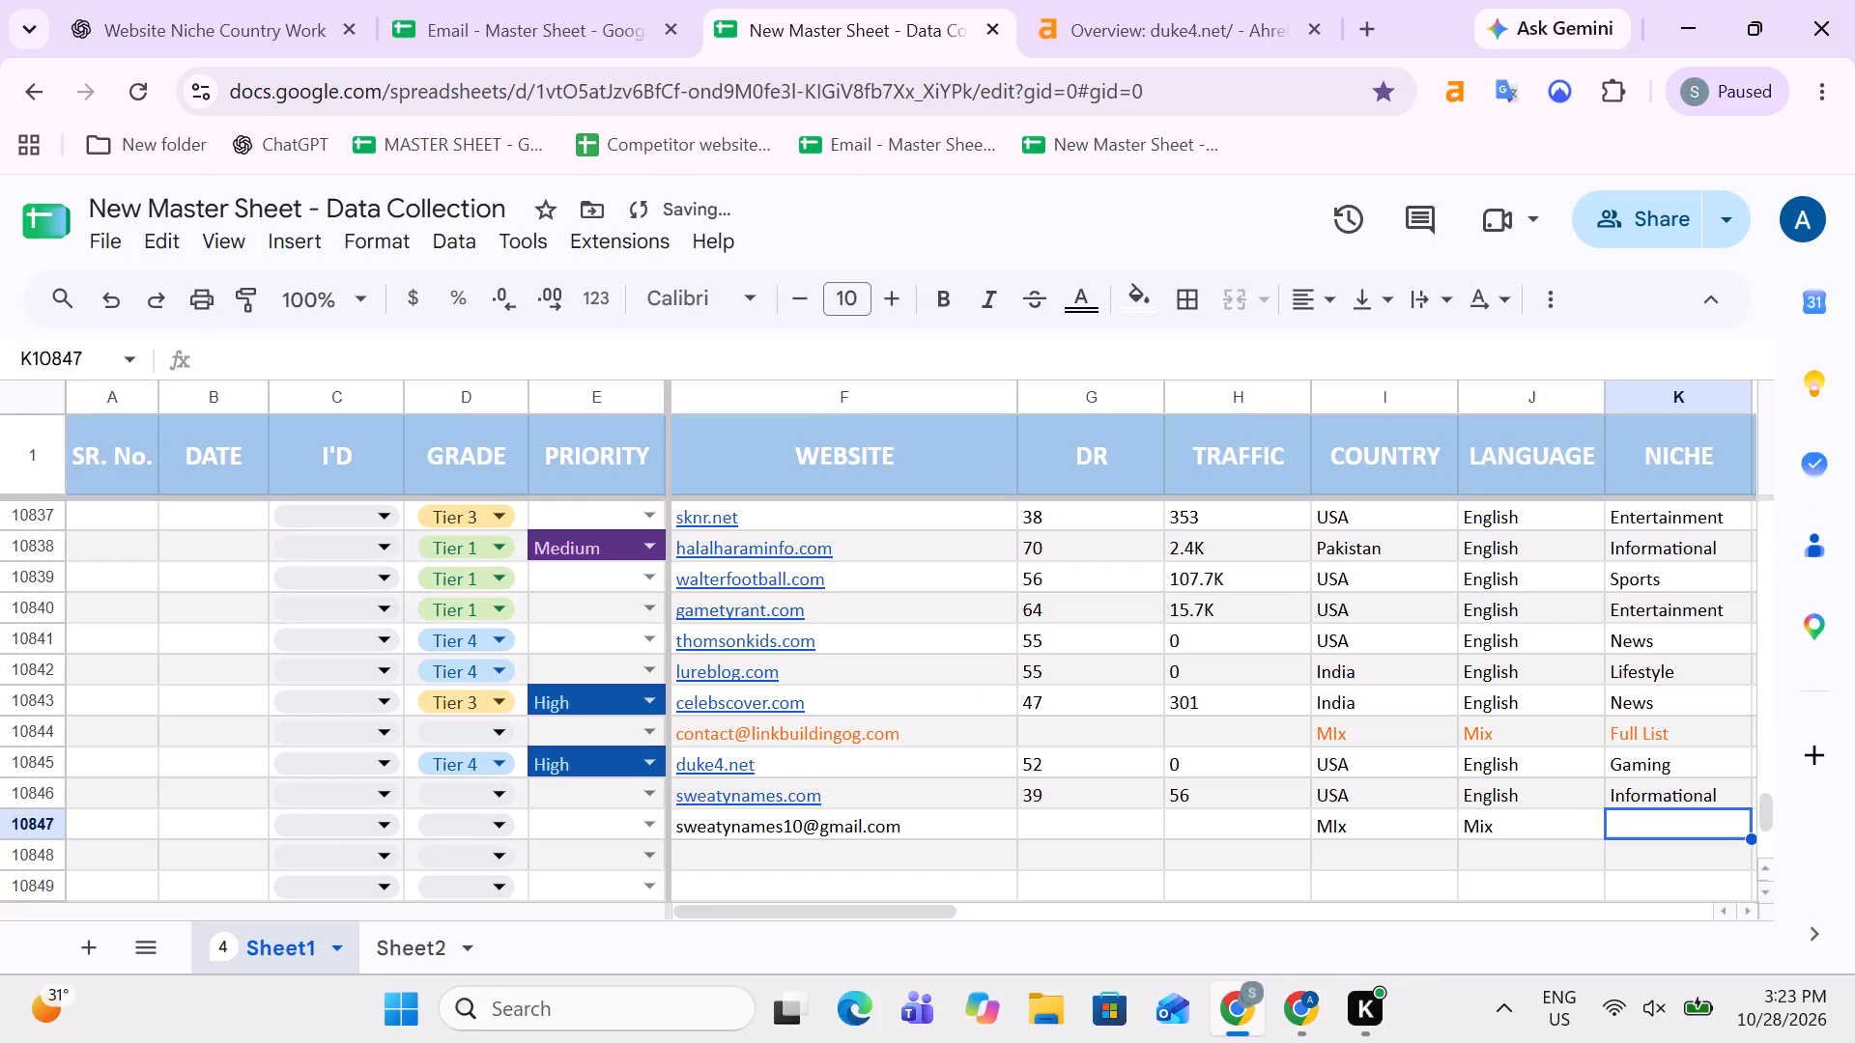
type("Fu")
key("Right")
key("Left")
key("ctrl+c")
key("Right")
key("ctrl+v")
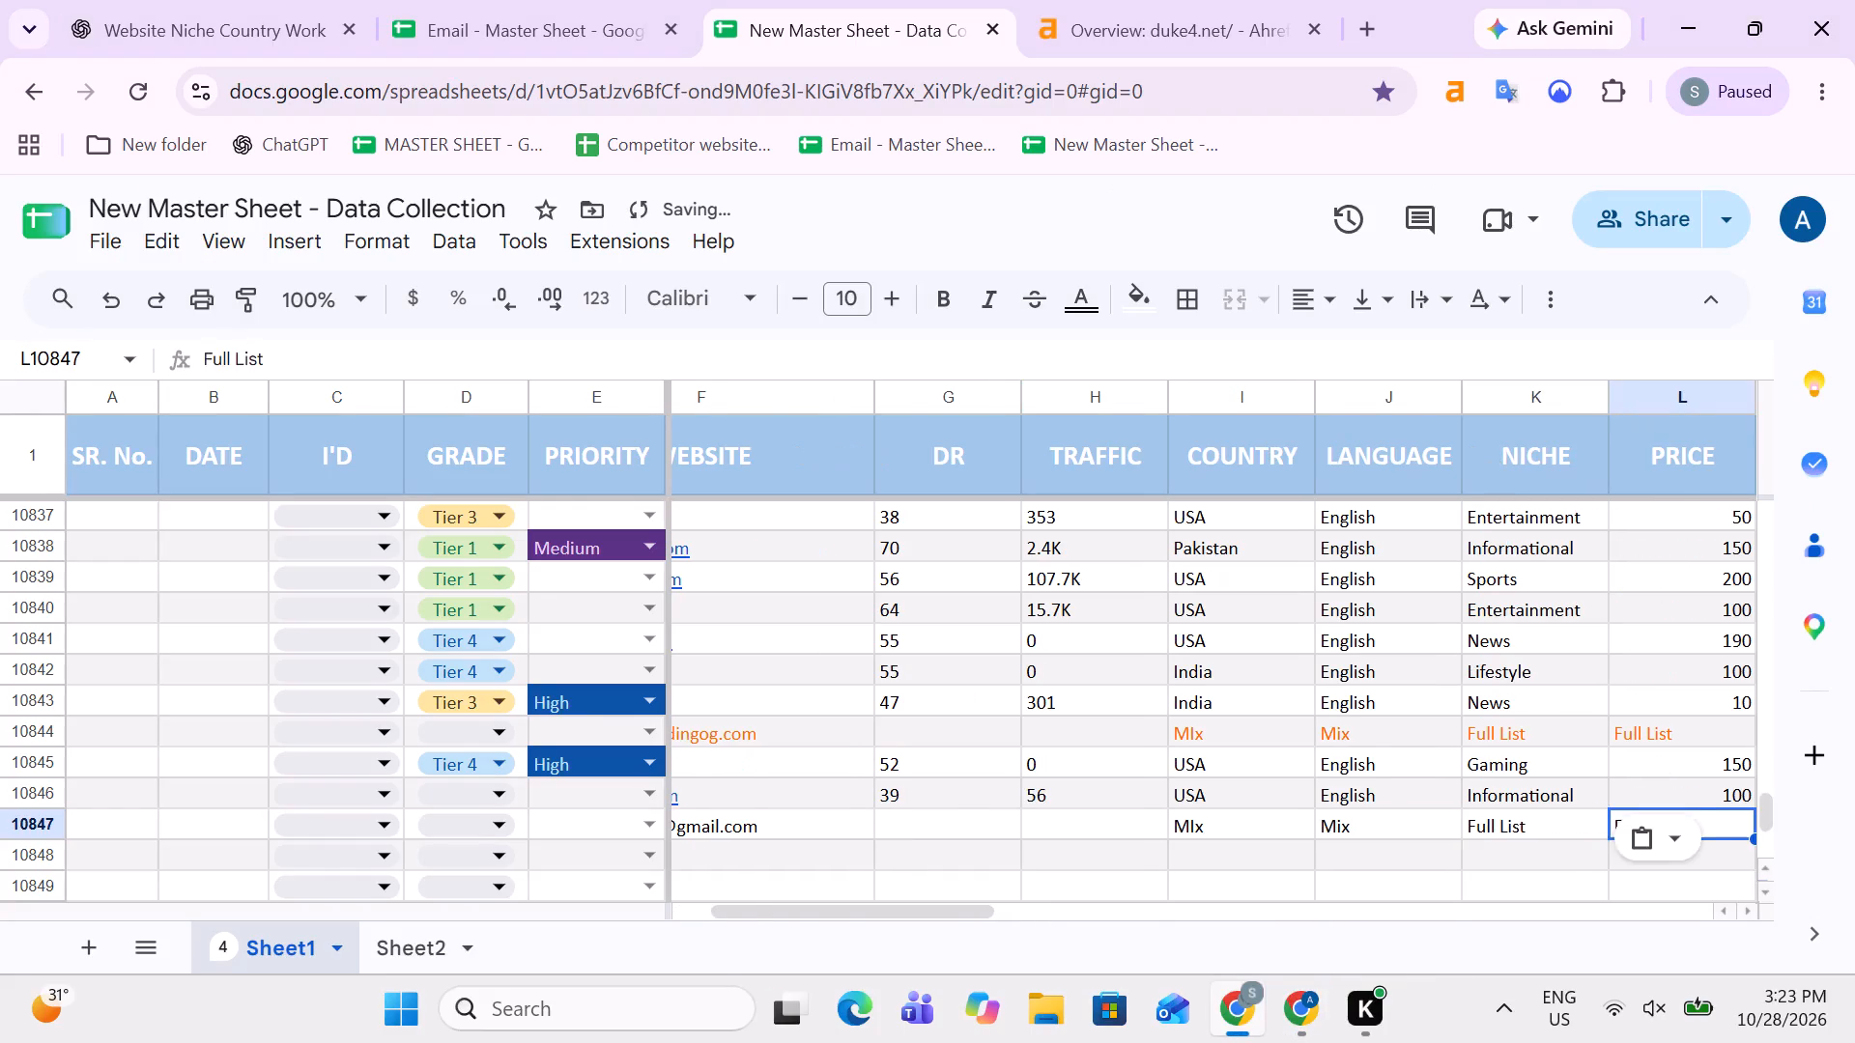
key("Right")
key("ctrl+v")
Copy the address of the Premium Sites sheet linked in the Sweaty Names email for row 10847's Important Notes, and return to the New Master Sheet.
key("Right")
key("Right")
key("Right")
key("Right")
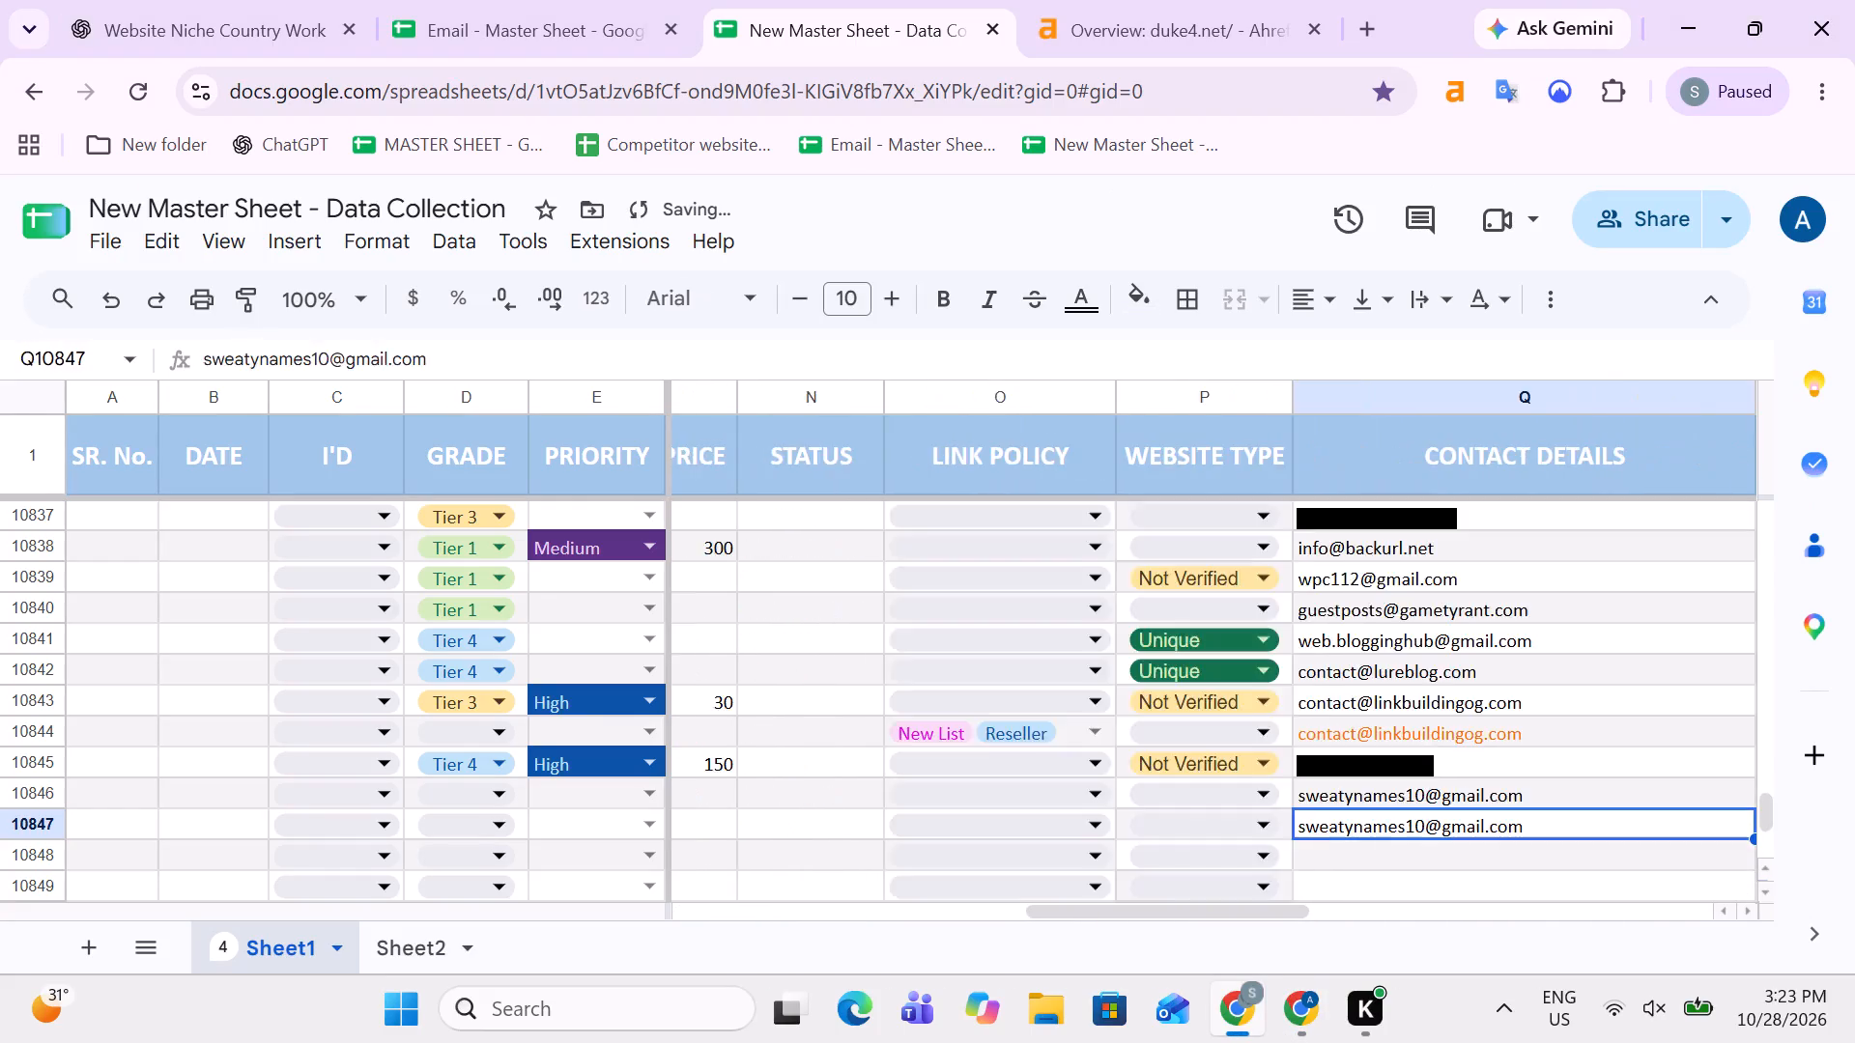
key("Left")
key("Left")
key("Right")
key("Right")
key("Right")
key("Right")
key("Left")
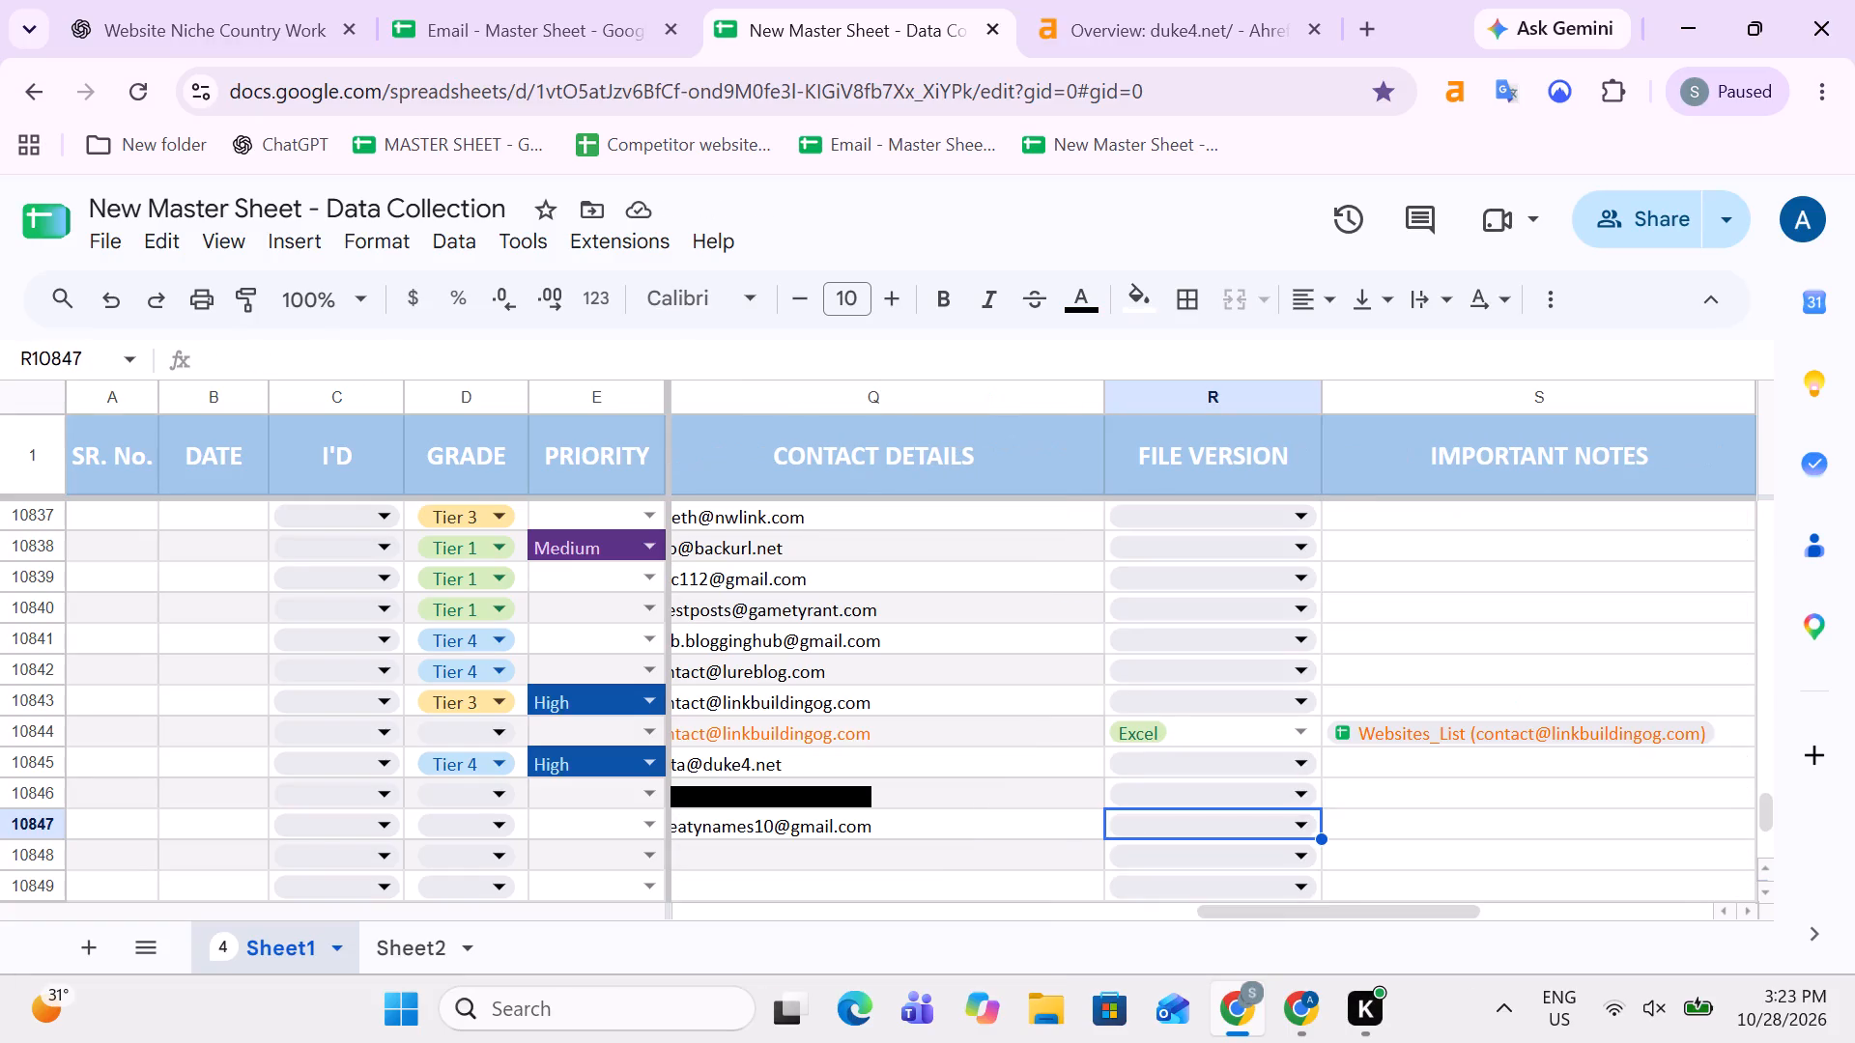
key("Right")
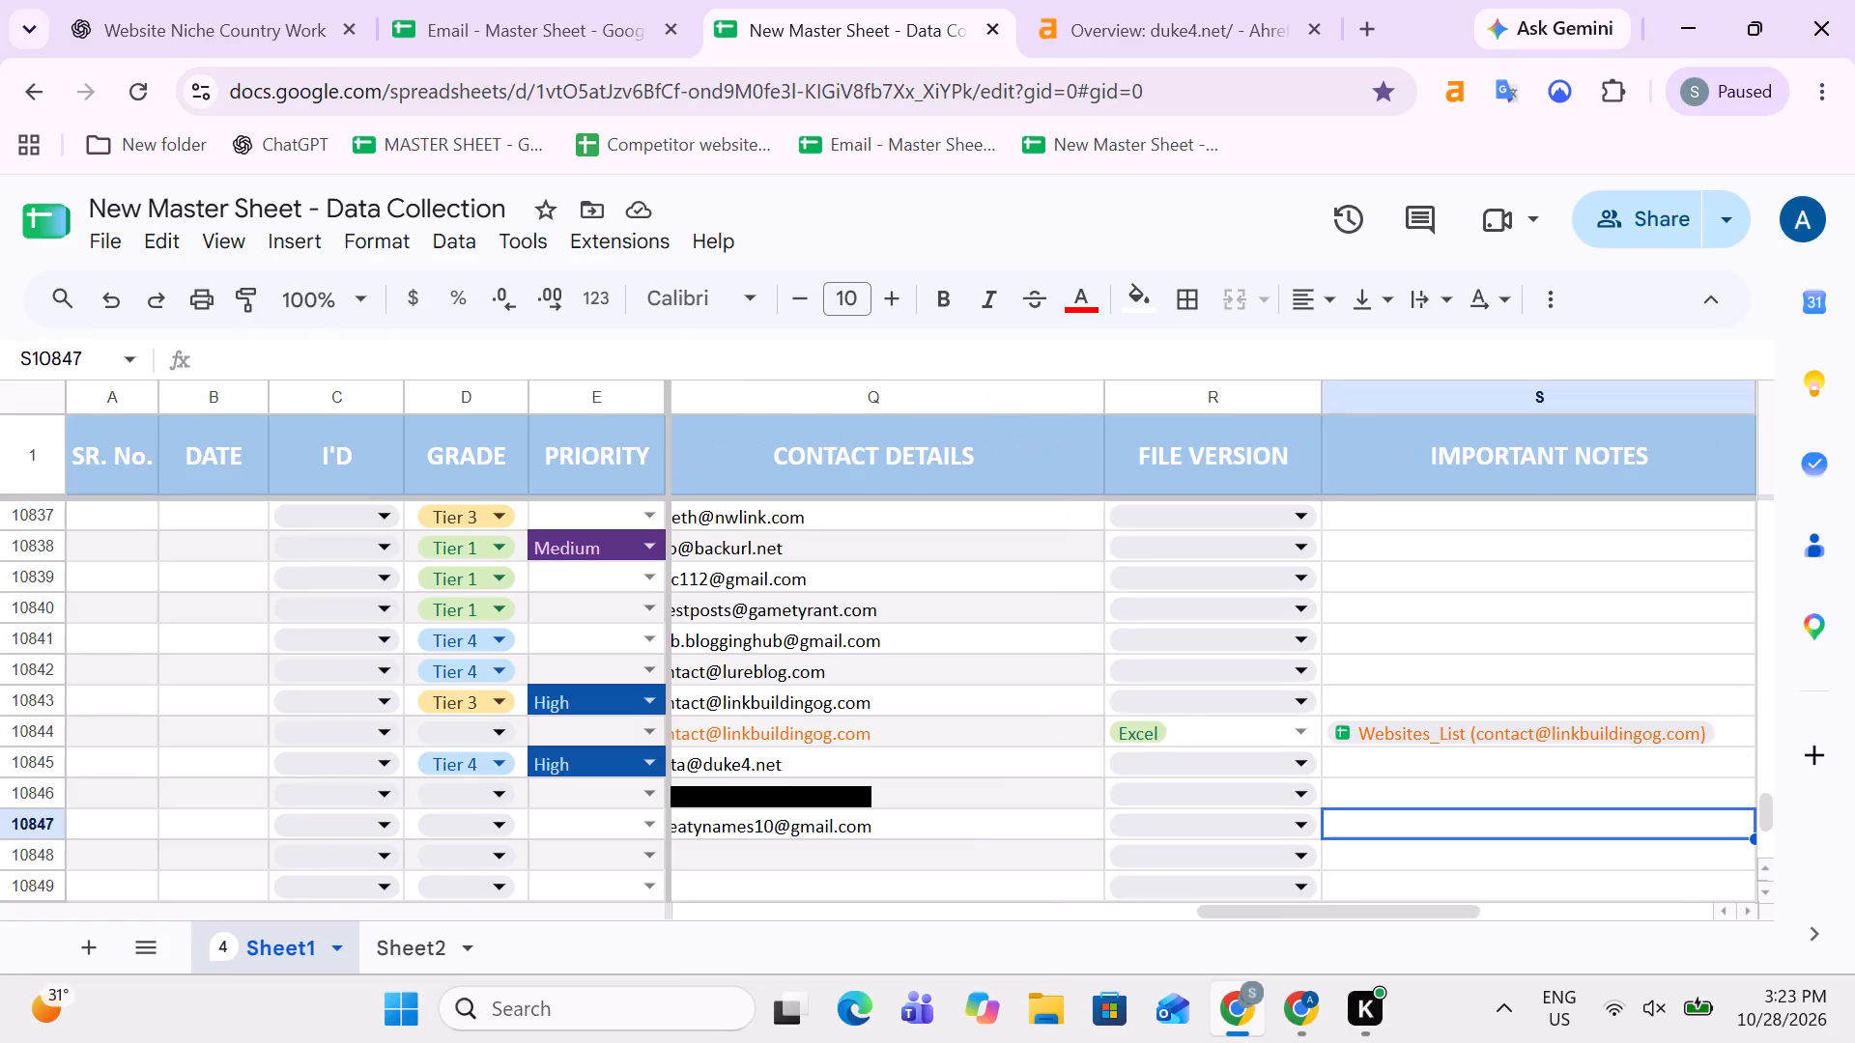
key("alt+Tab")
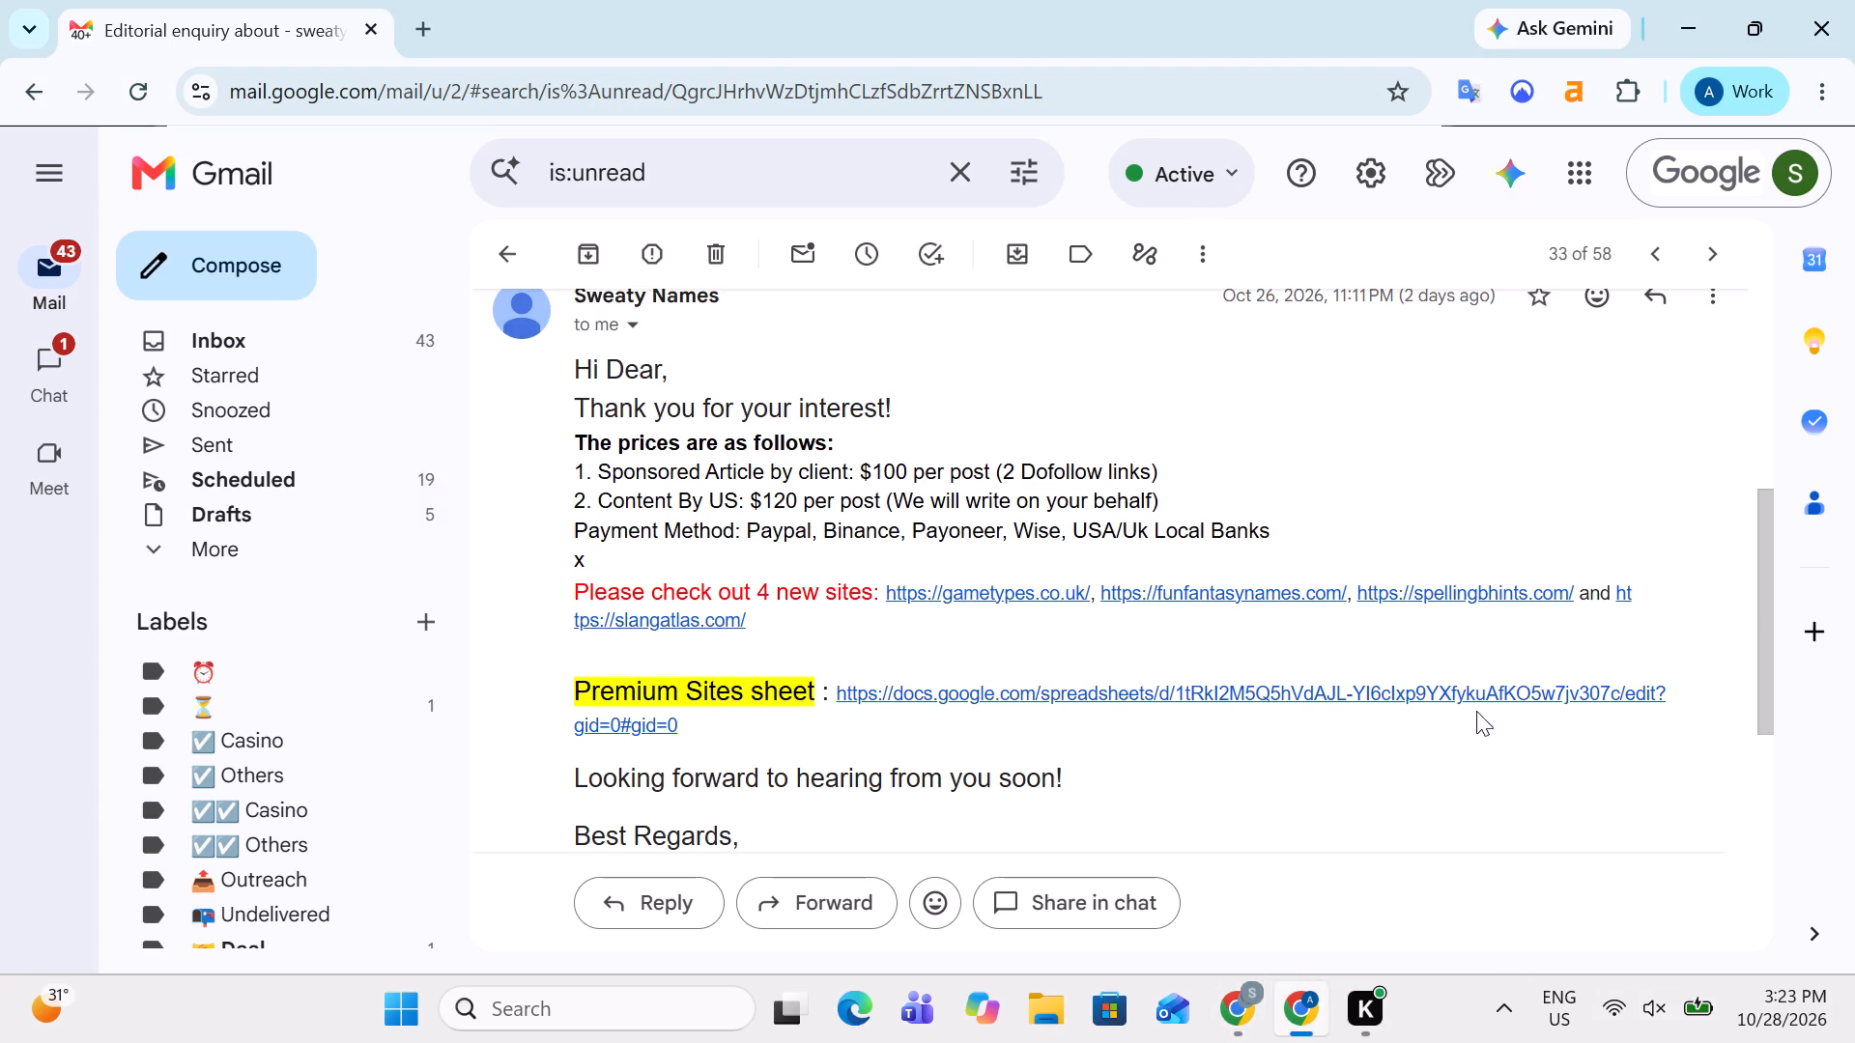
left_click(1161, 698)
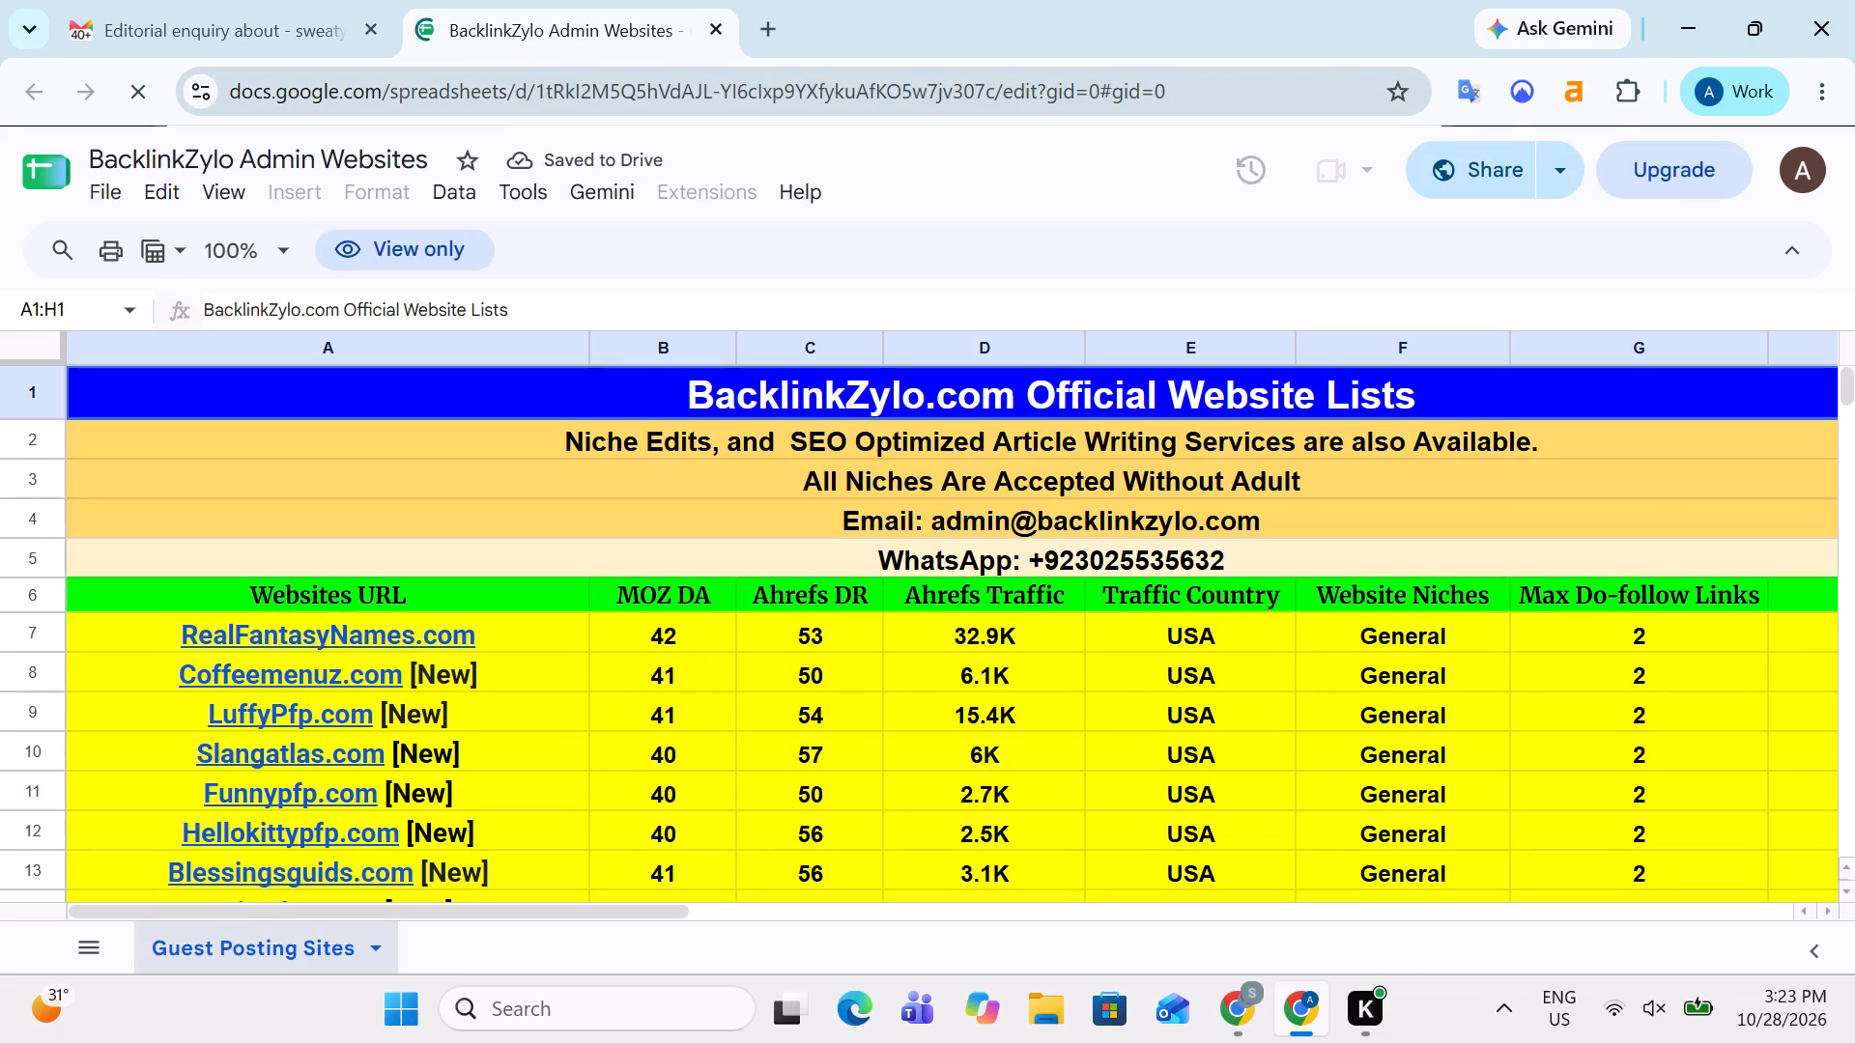
left_click(597, 85)
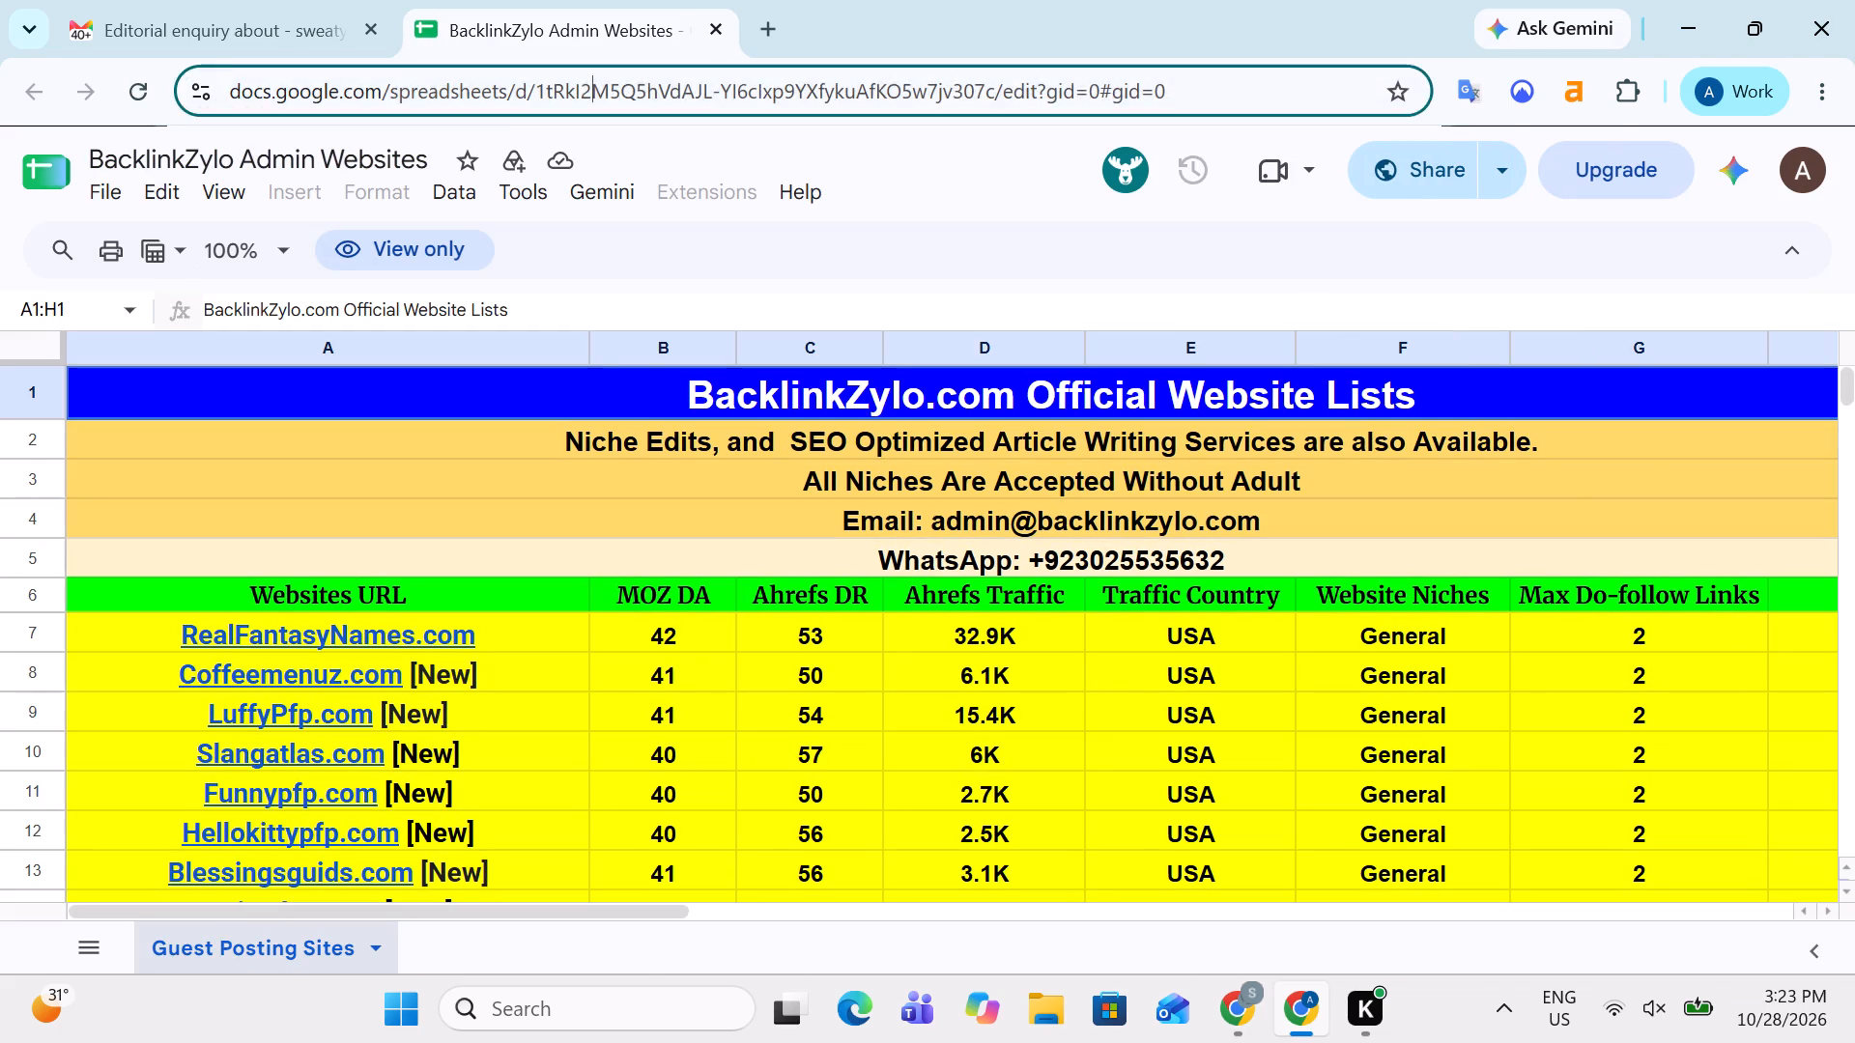
key("ctrl+c")
key("ctrl+c")
key("ctrl+c")
key("alt+Tab")
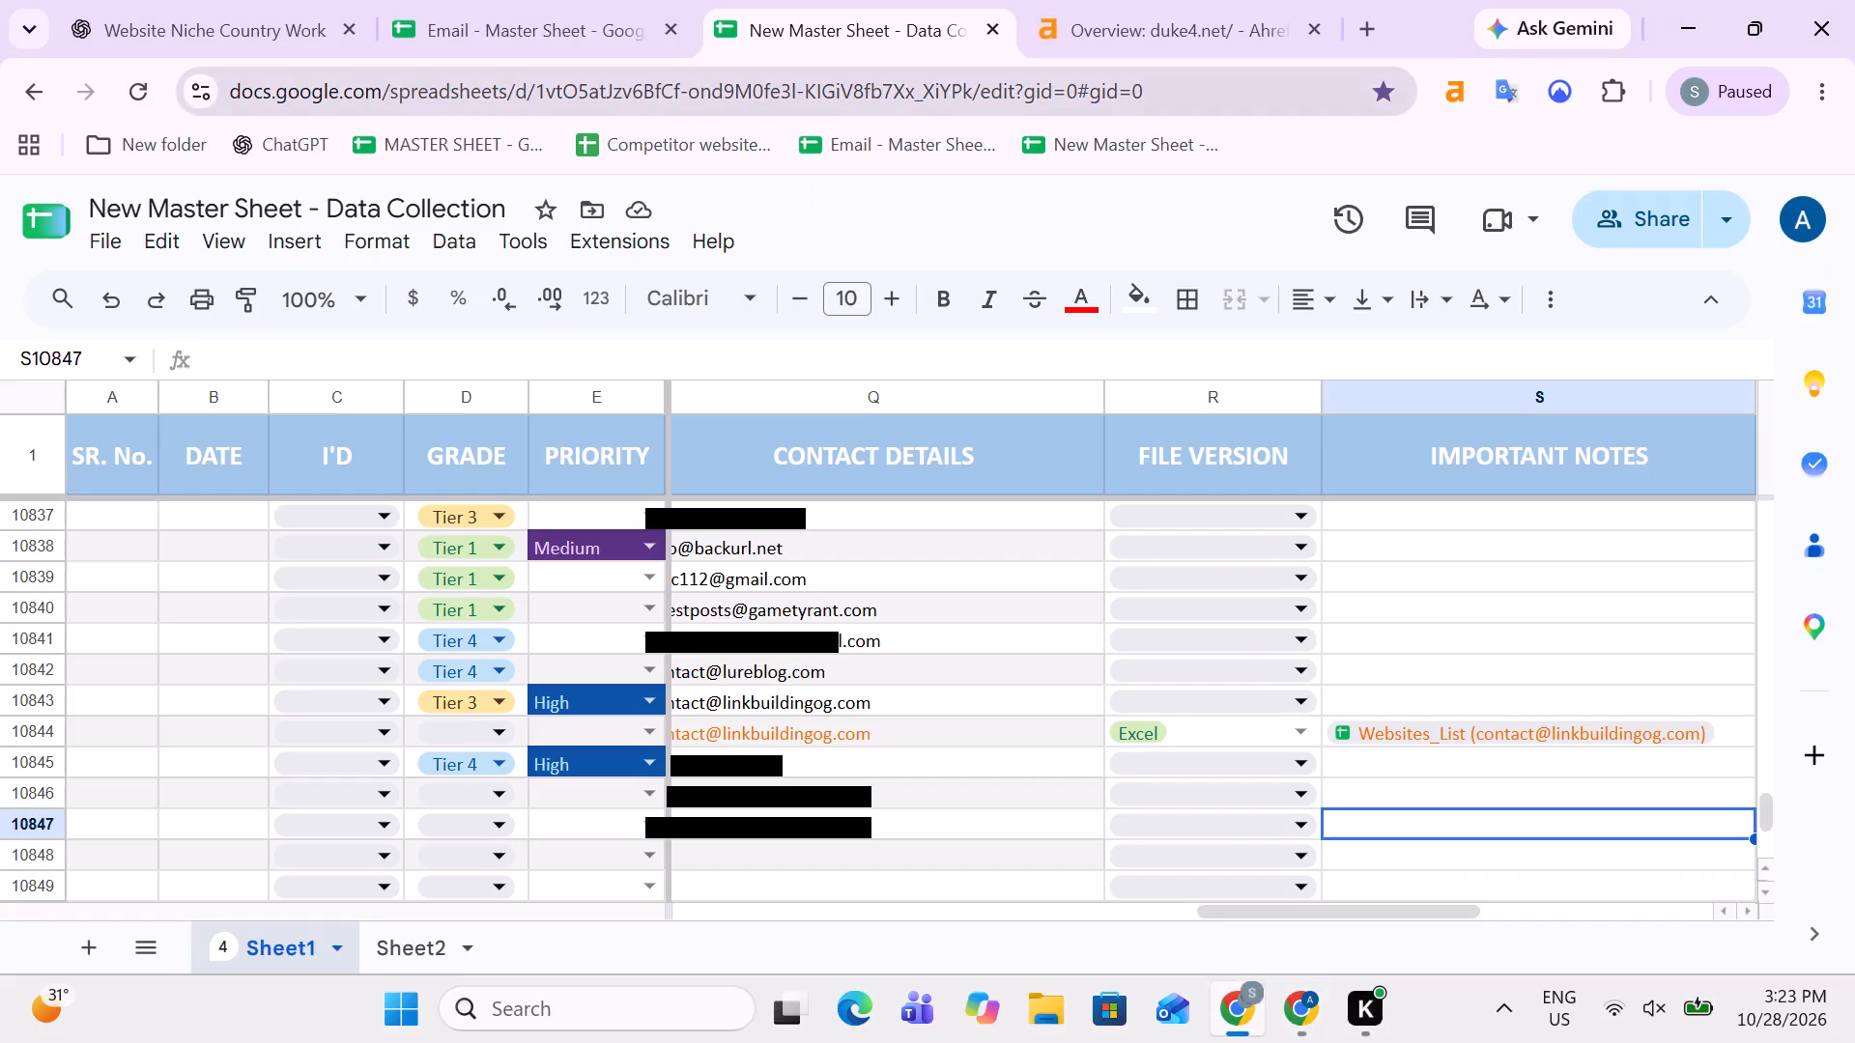
Paste the copied sheet address into row 10847's Important Notes and convert it to a file chip.
key("Return")
key("ctrl+v")
key("Tab")
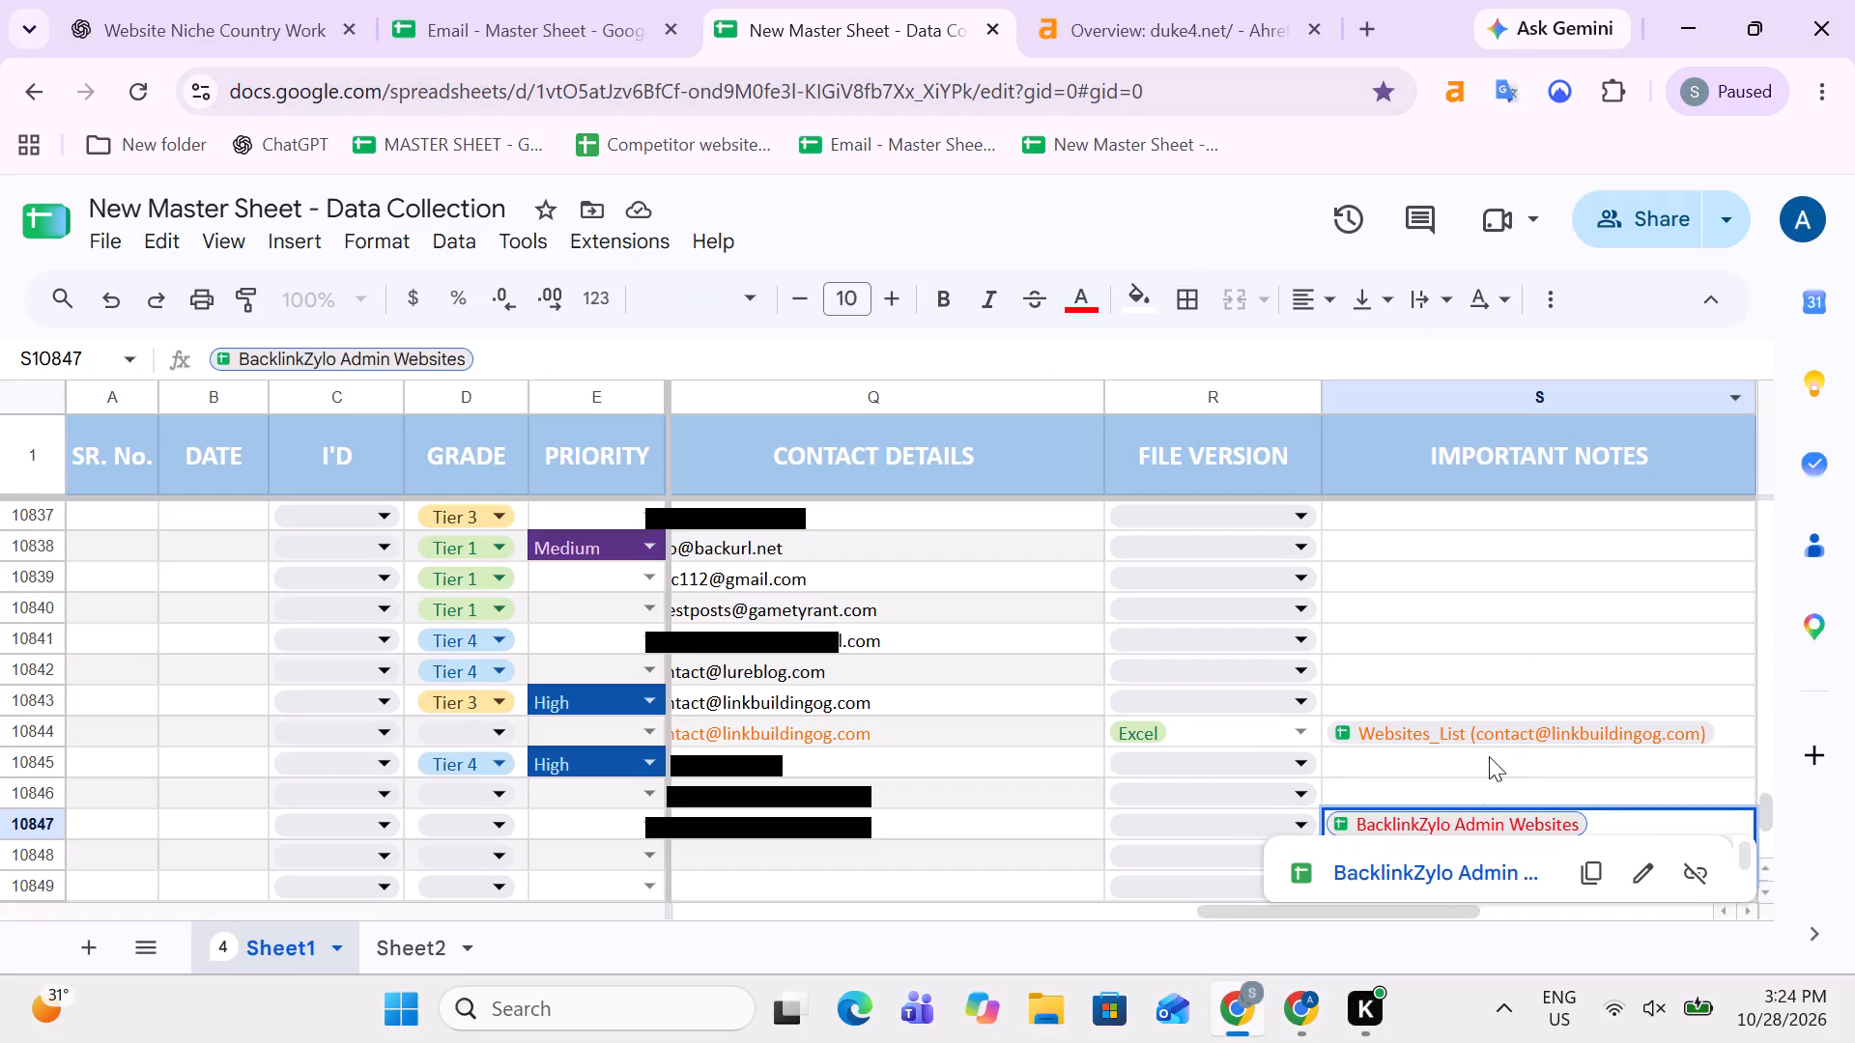
left_click(1474, 778)
Copy the New List and Reseller link policy from row 10844 into row 10847's Link Policy.
key("Down")
key("Down")
key("Left")
key("Left")
key("Left")
key("Left")
key("Left")
key("Left")
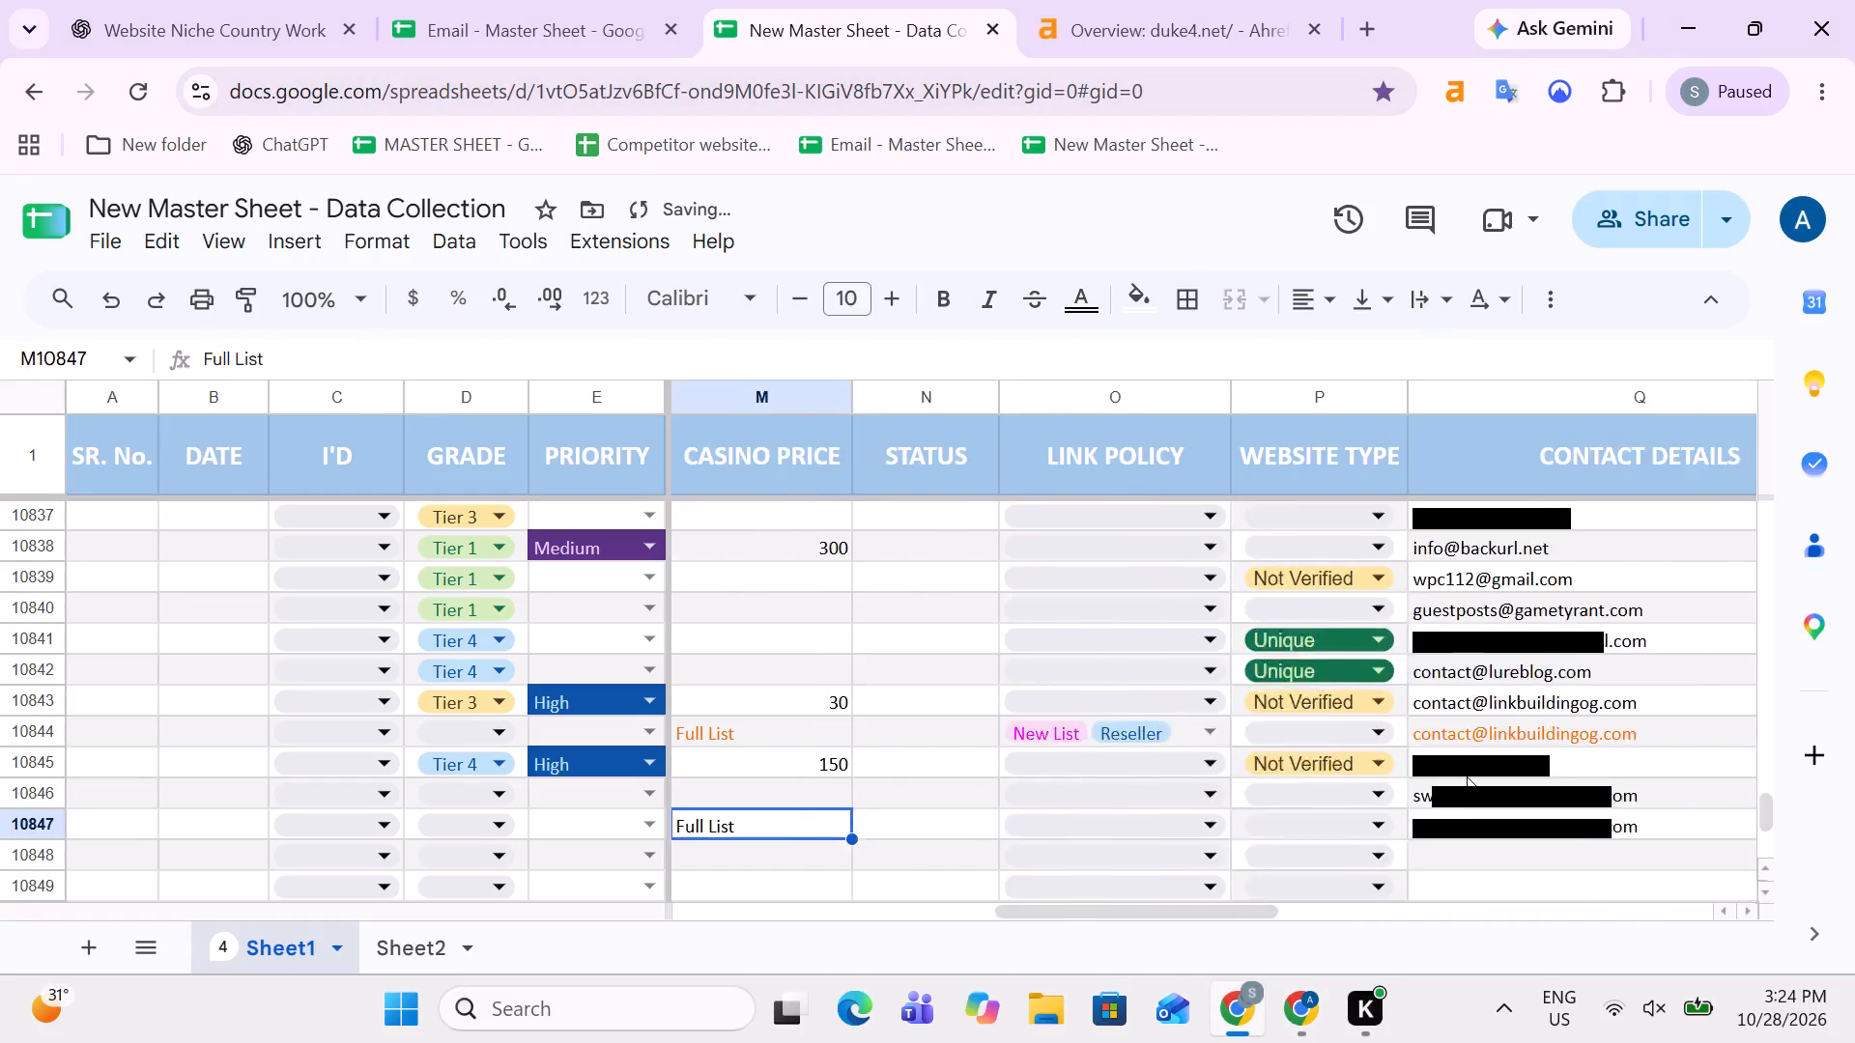
key("Left")
key("Right")
key("Right")
key("Right")
key("Up")
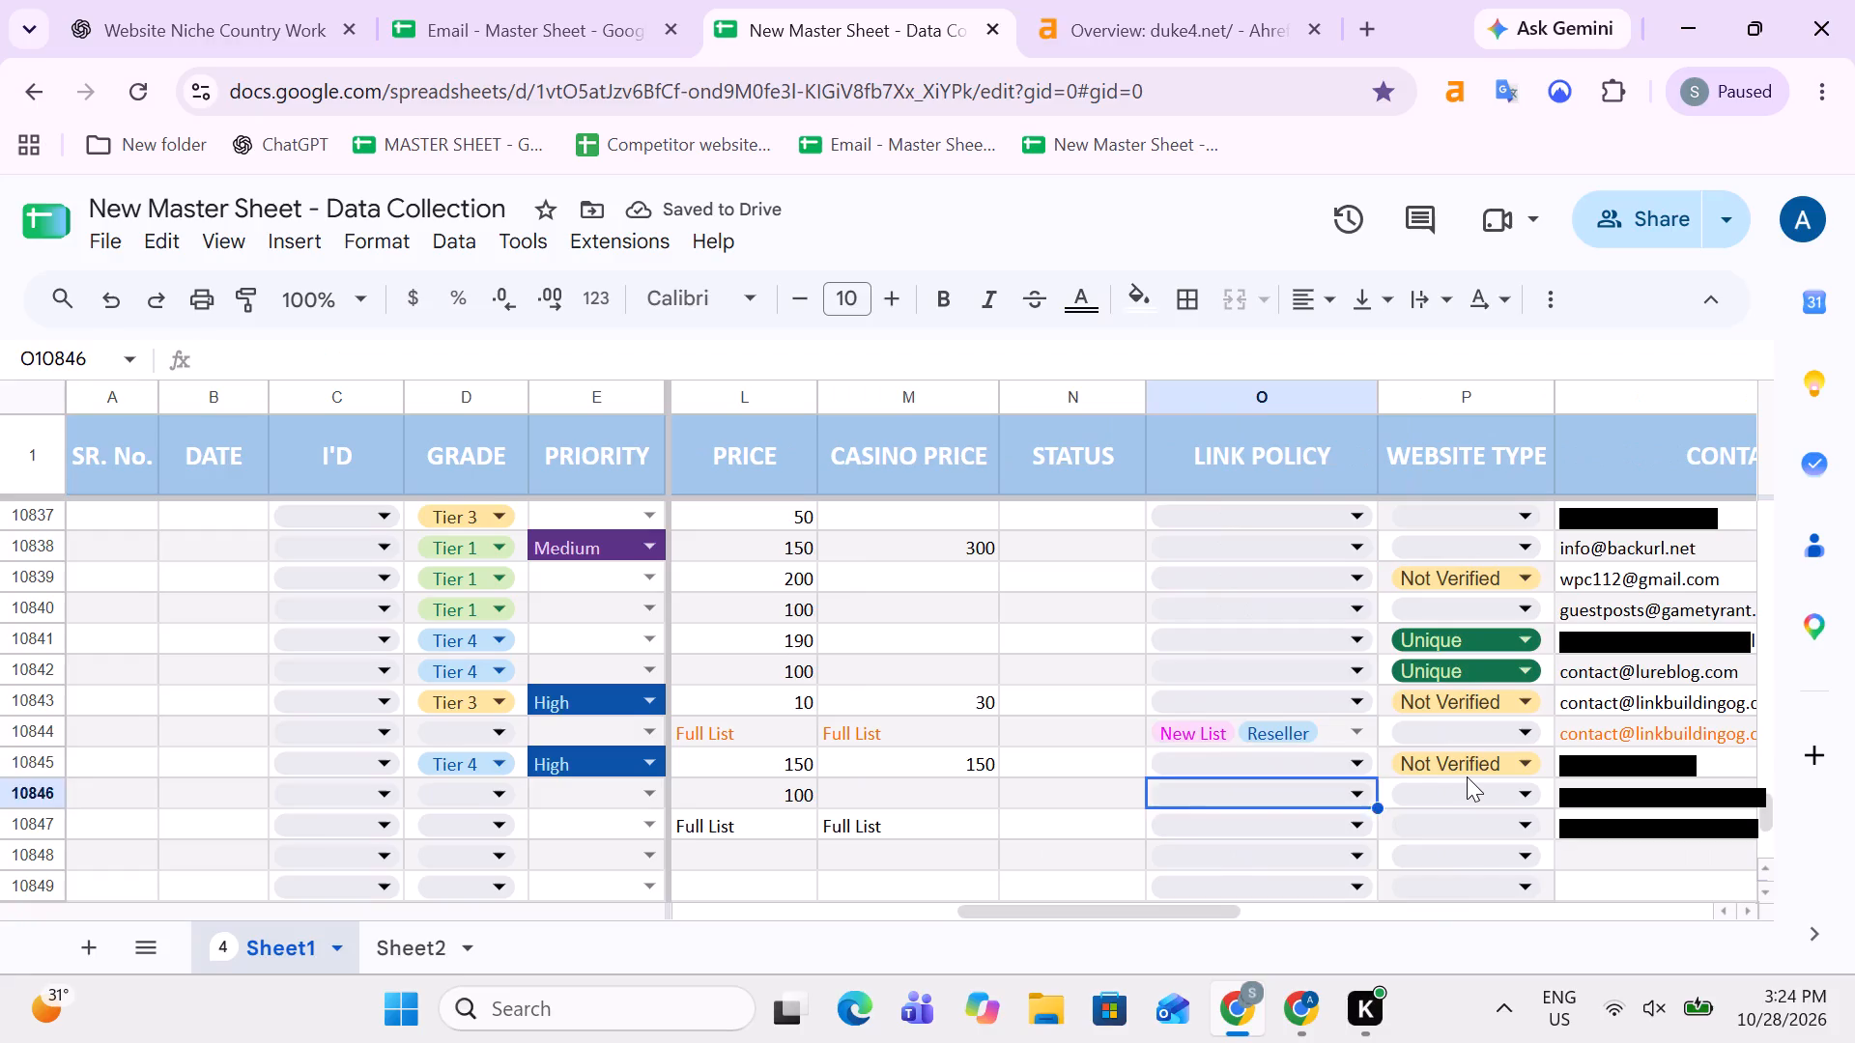
key("Up")
key("Up")
key("ctrl+c")
key("Down")
key("Down")
key("Down")
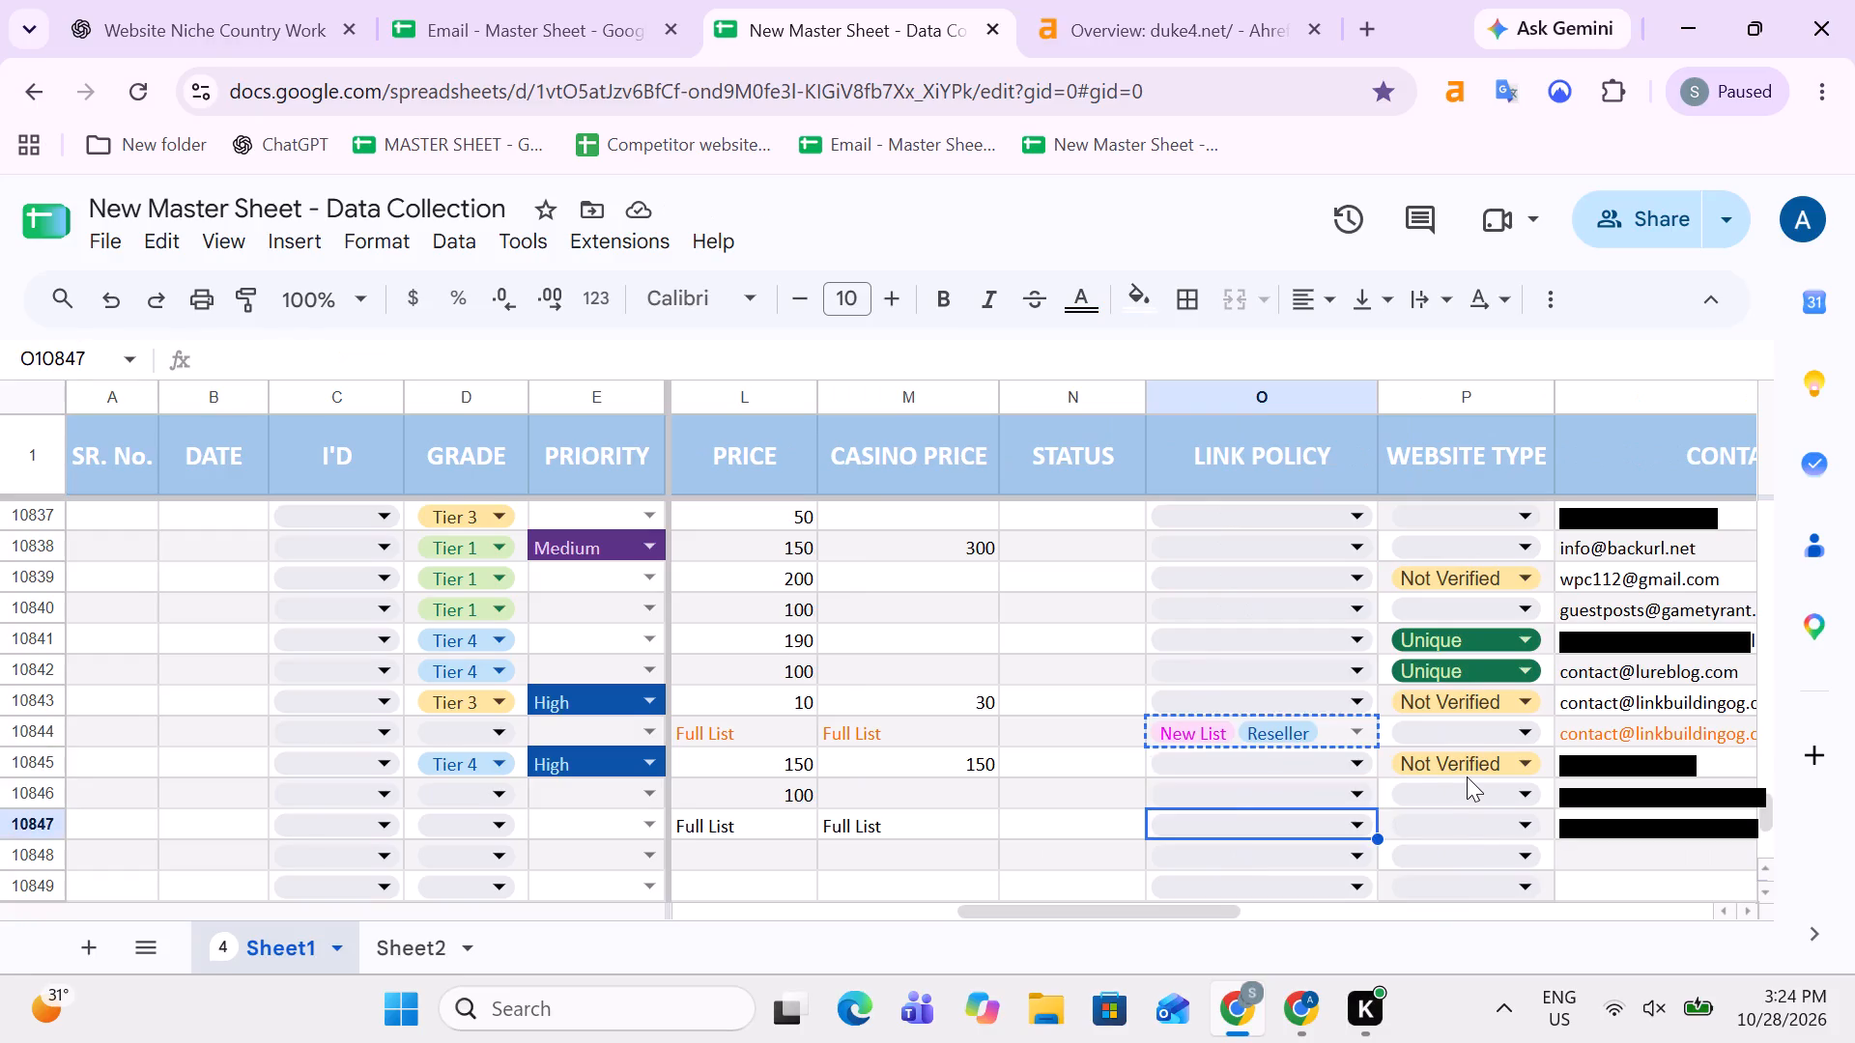
key("ctrl+v")
Review row 10847's entries from Website through Important Notes for missing values.
key("Right")
key("Right")
key("Right")
key("Right")
key("Right")
key("Left")
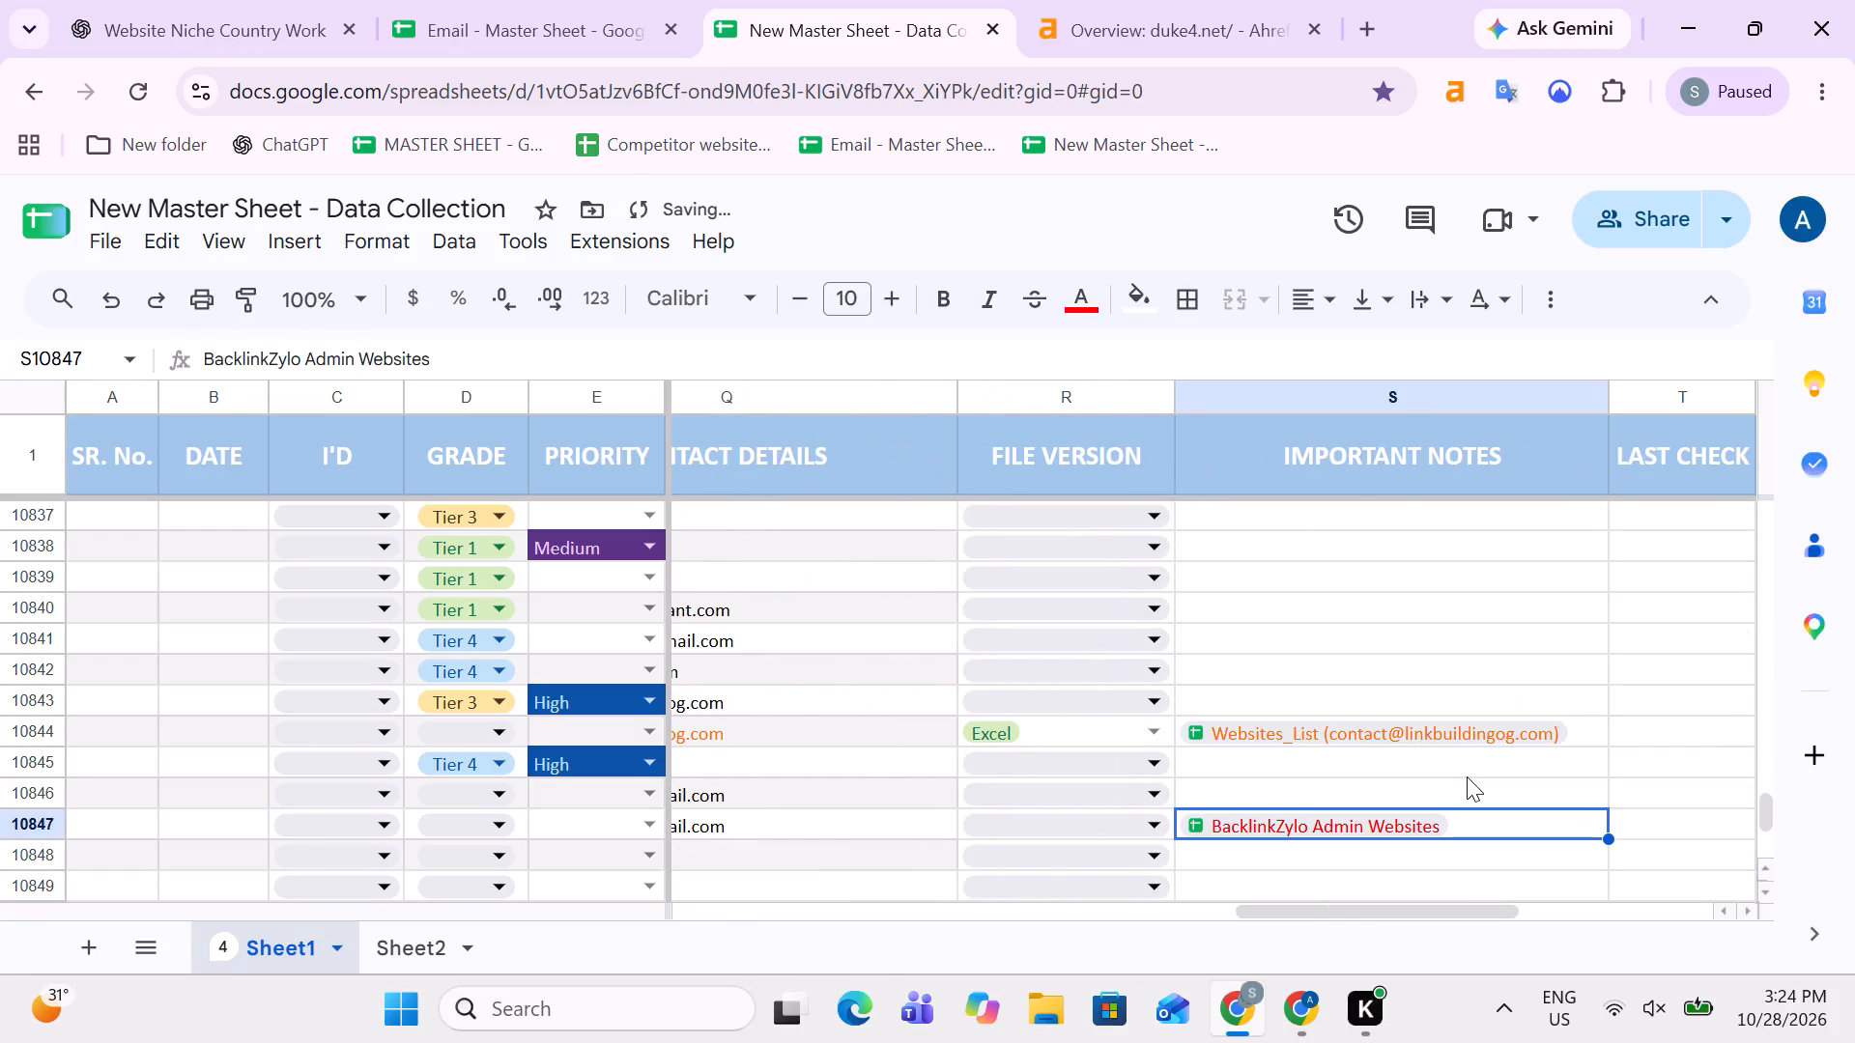
key("Left")
key("Left")
key("Left")
key("Left")
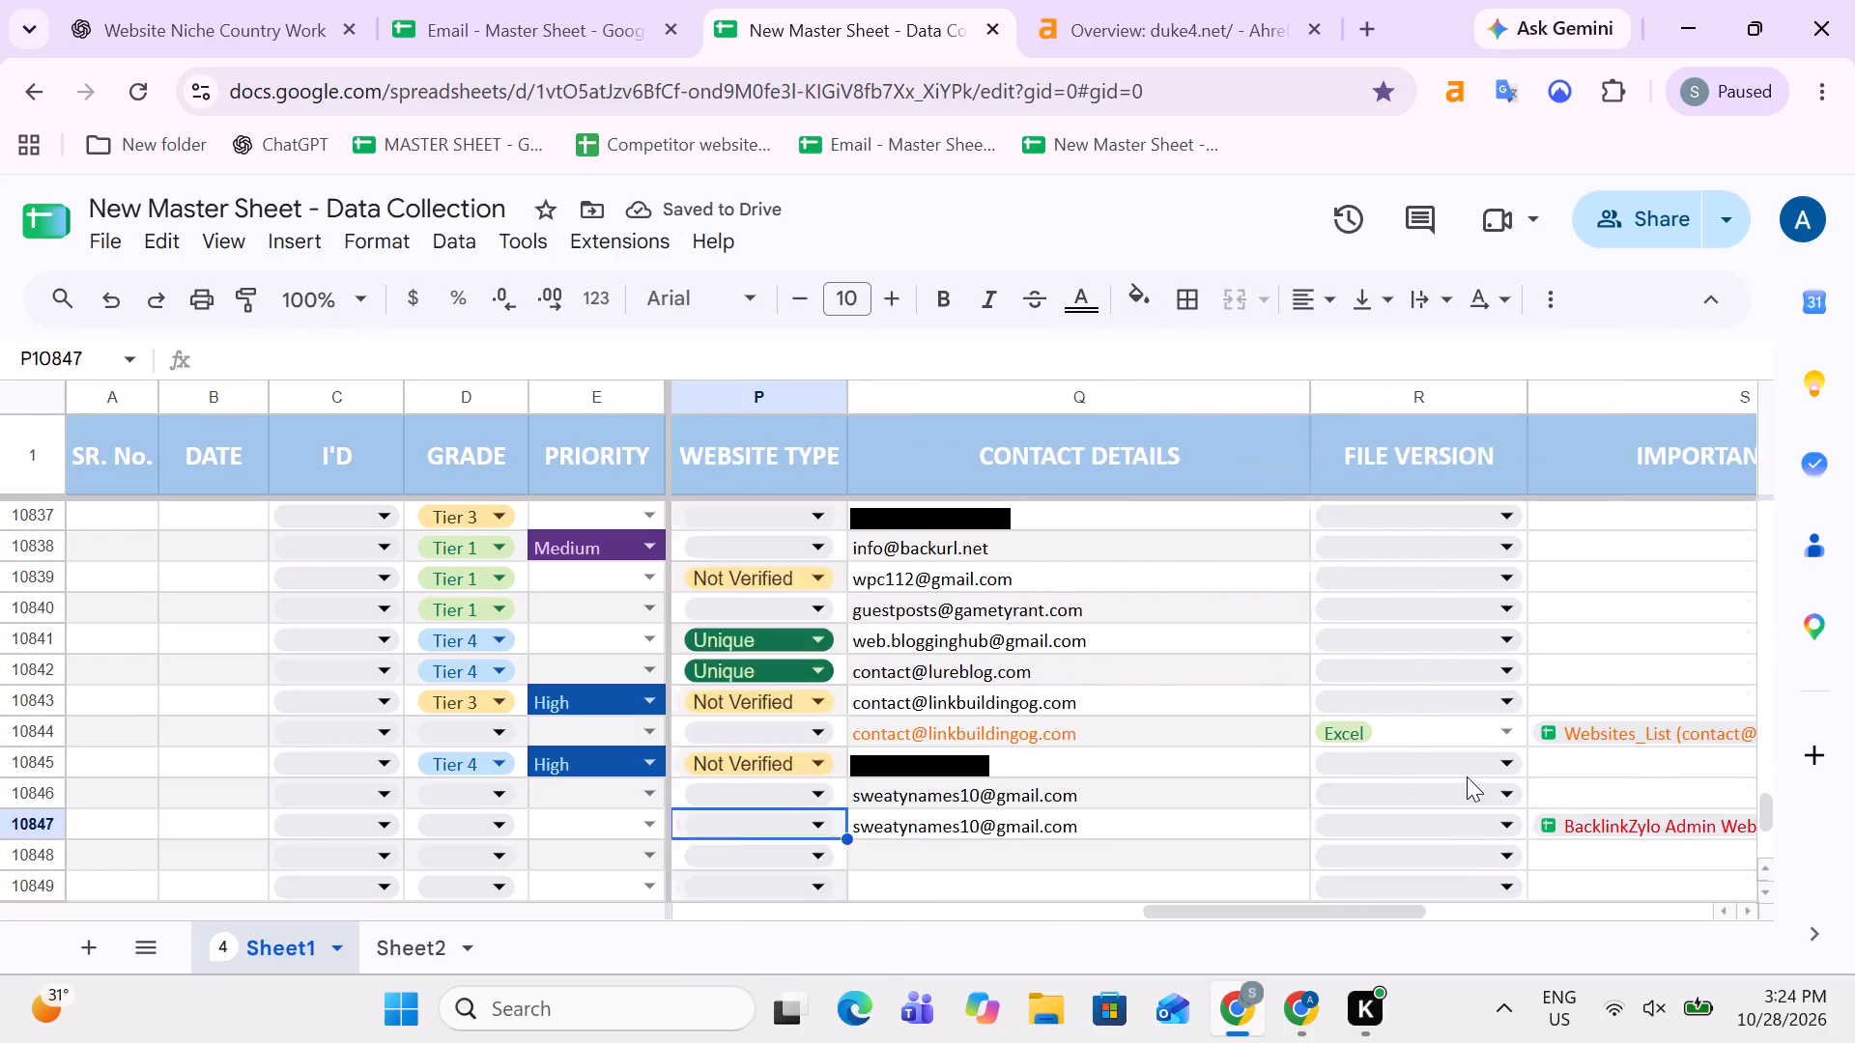
key("Left")
key("Left")
key("Right")
key("Right")
key("Right")
key("Left")
key("Right")
key("Left")
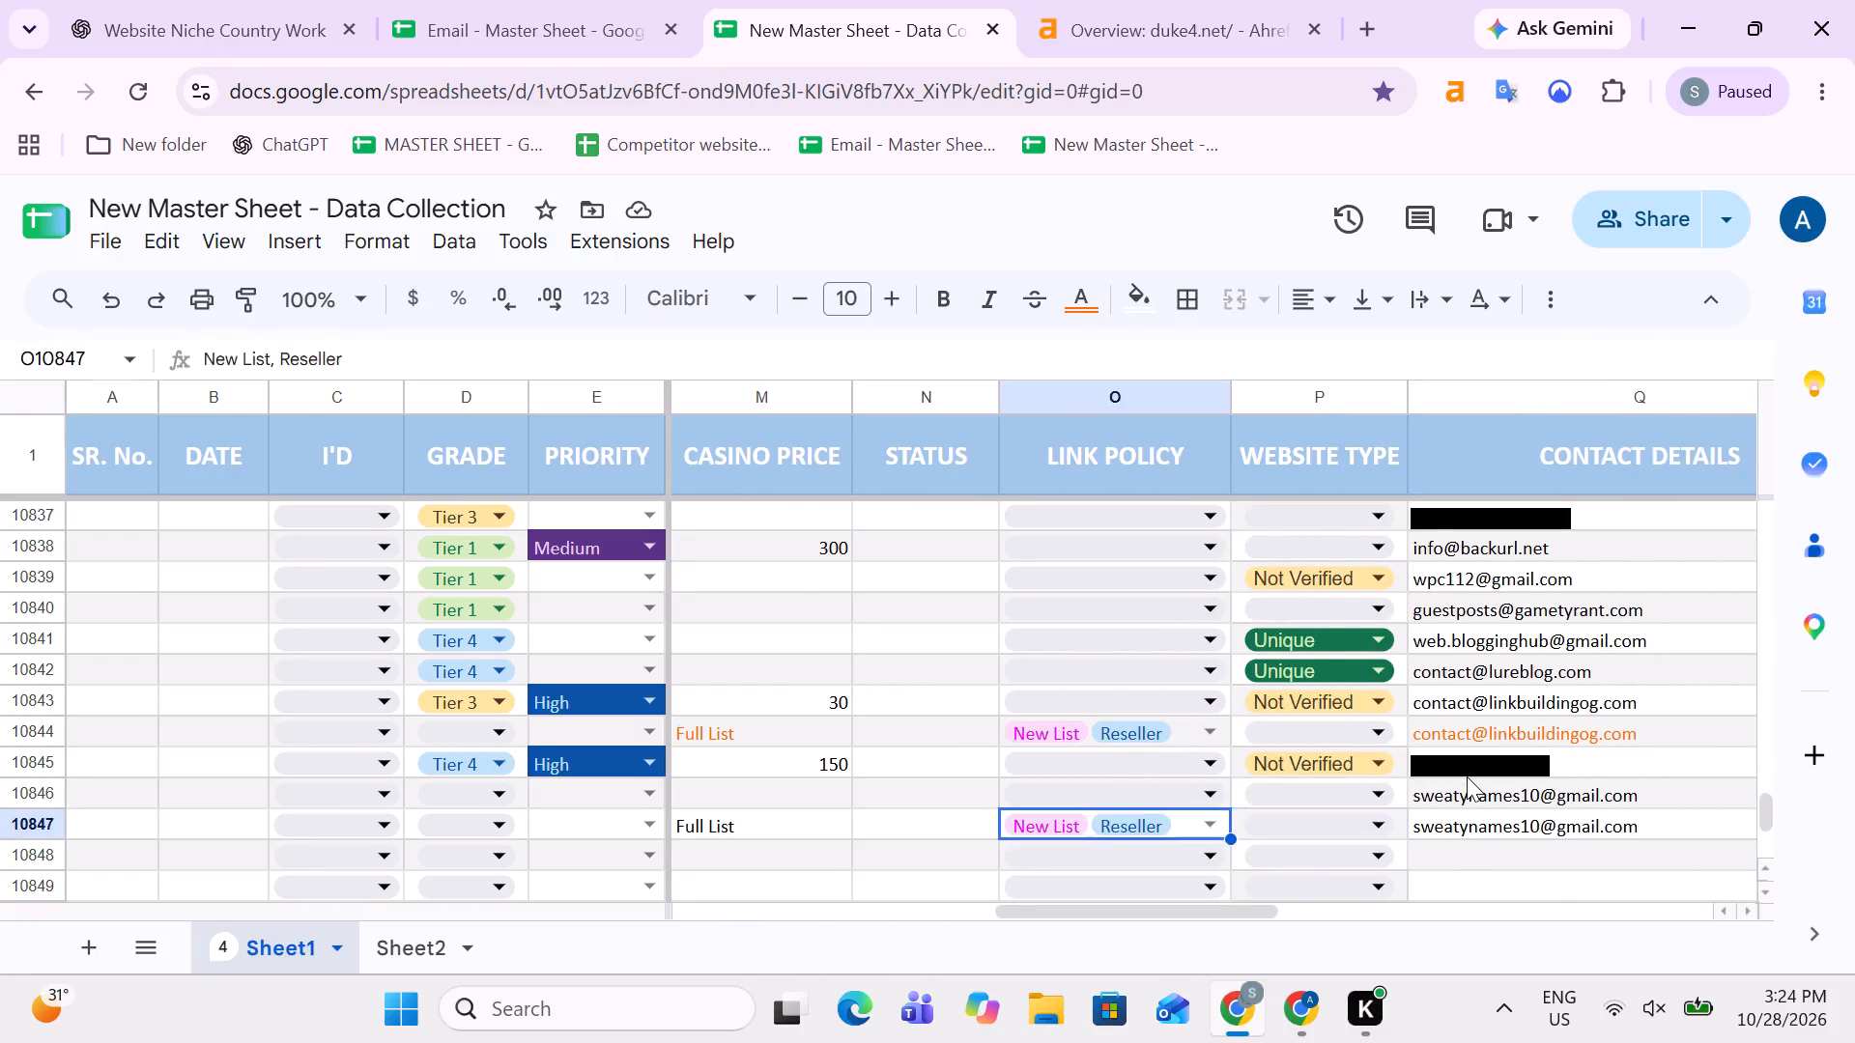
key("Left")
key("Right")
key("Right")
key("Left")
key("Left")
key("Left")
key("Left")
key("Left")
key("Left")
key("Left")
key("Left")
key("Left")
key("Left")
key("Left")
key("Left")
key("Left")
key("Left")
key("Left")
key("Left")
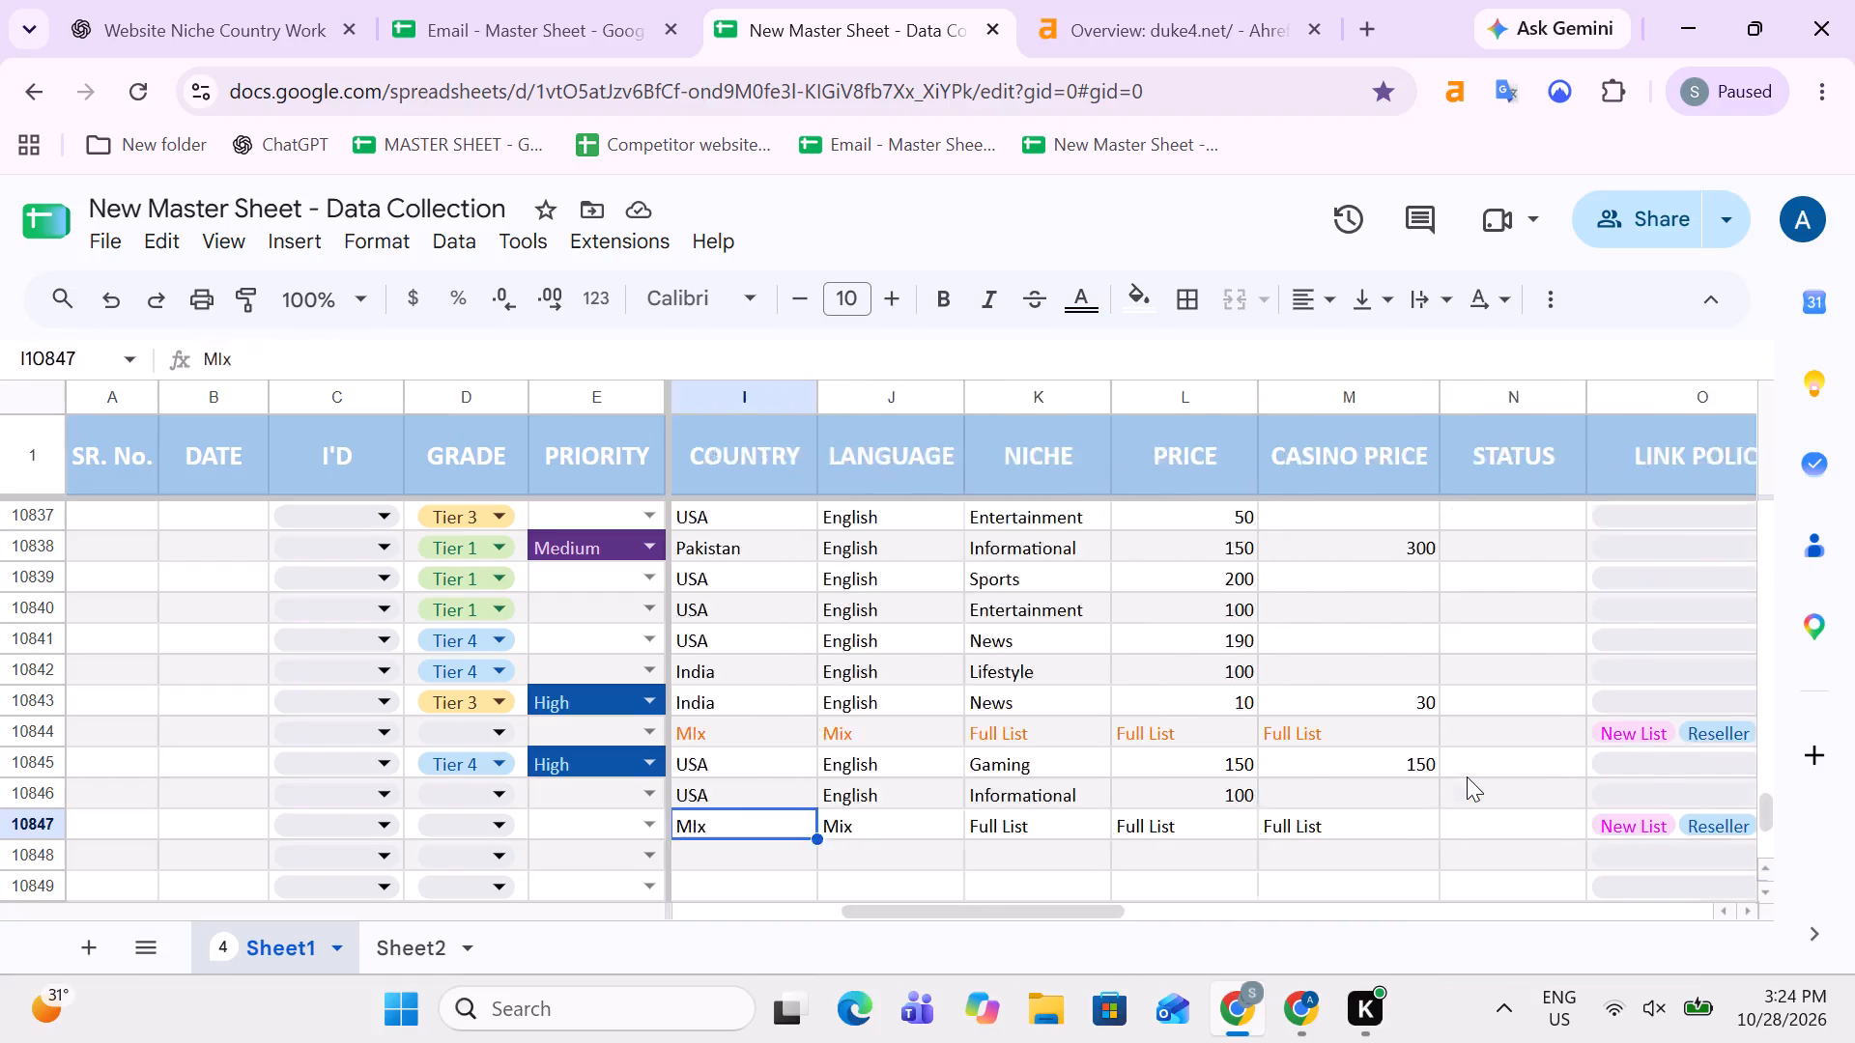
key("Right")
key("Right")
key("Right")
key("Right")
key("Right")
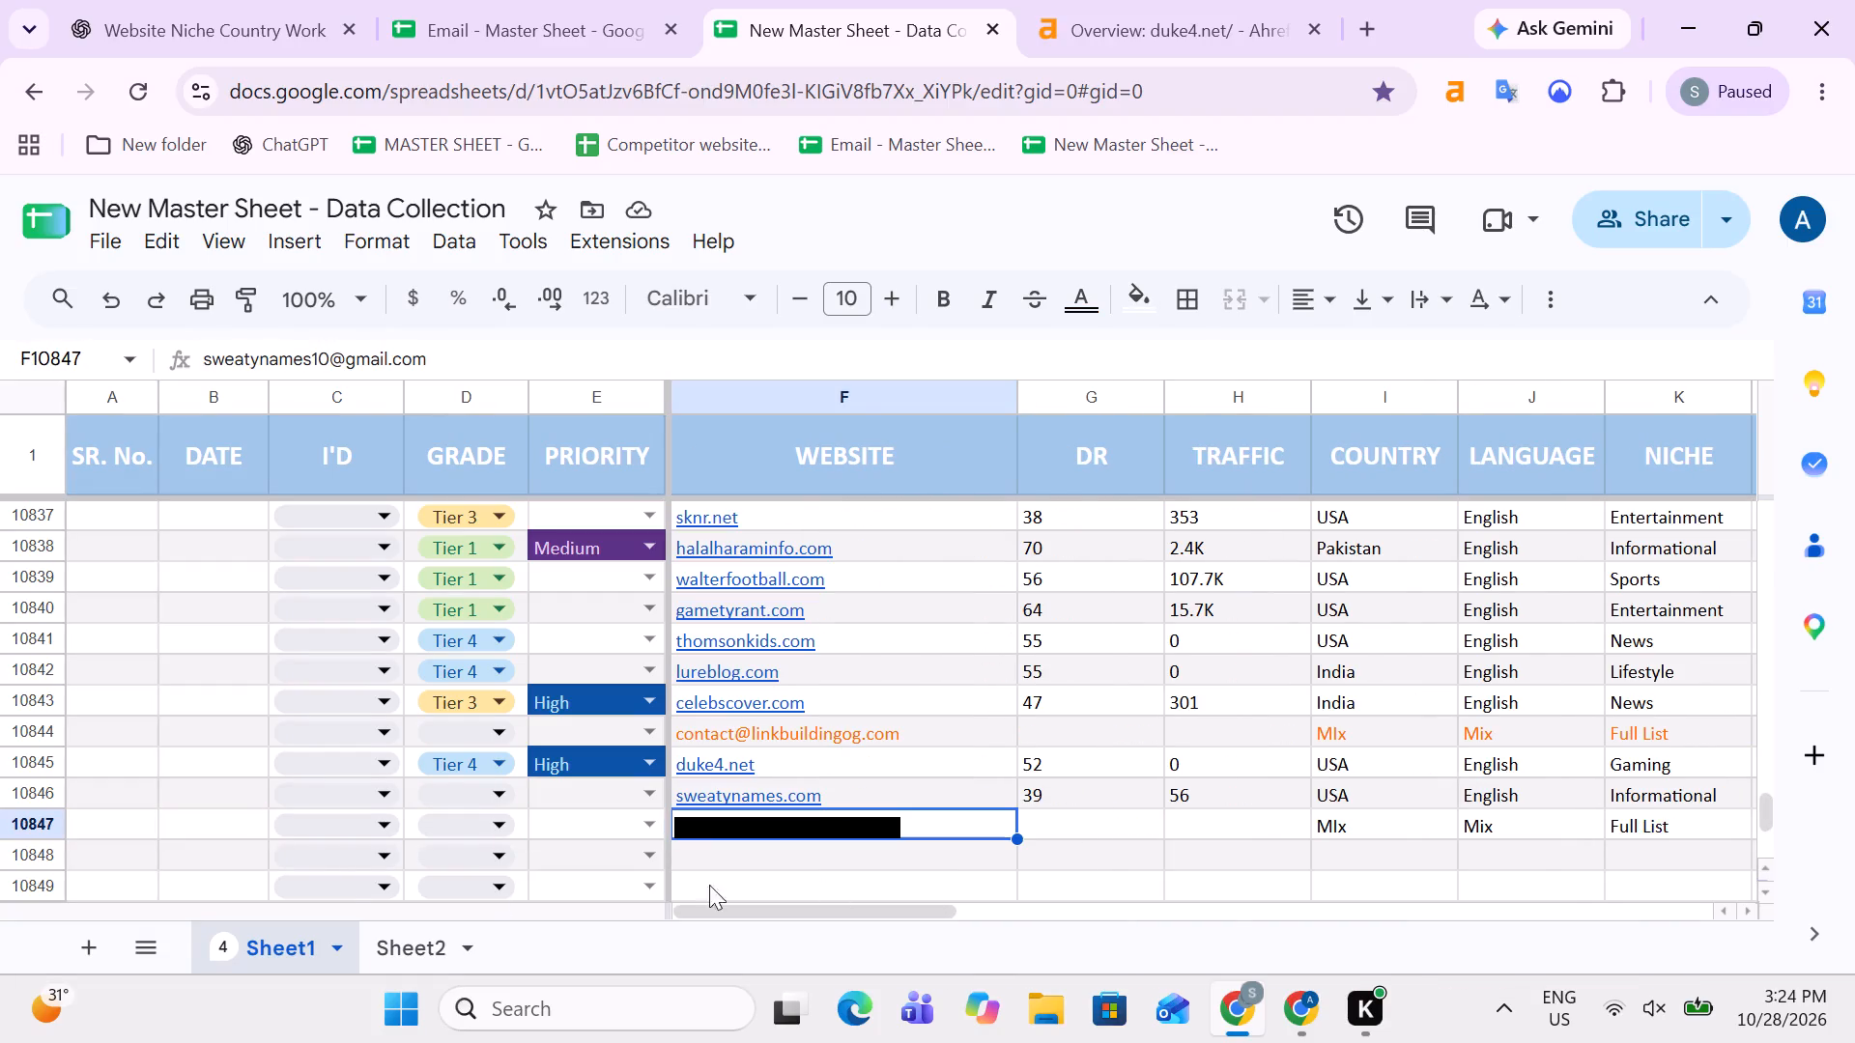
Colour the text of the entire row 10847 orange, matching reseller list row 10844.
left_click(0, 832)
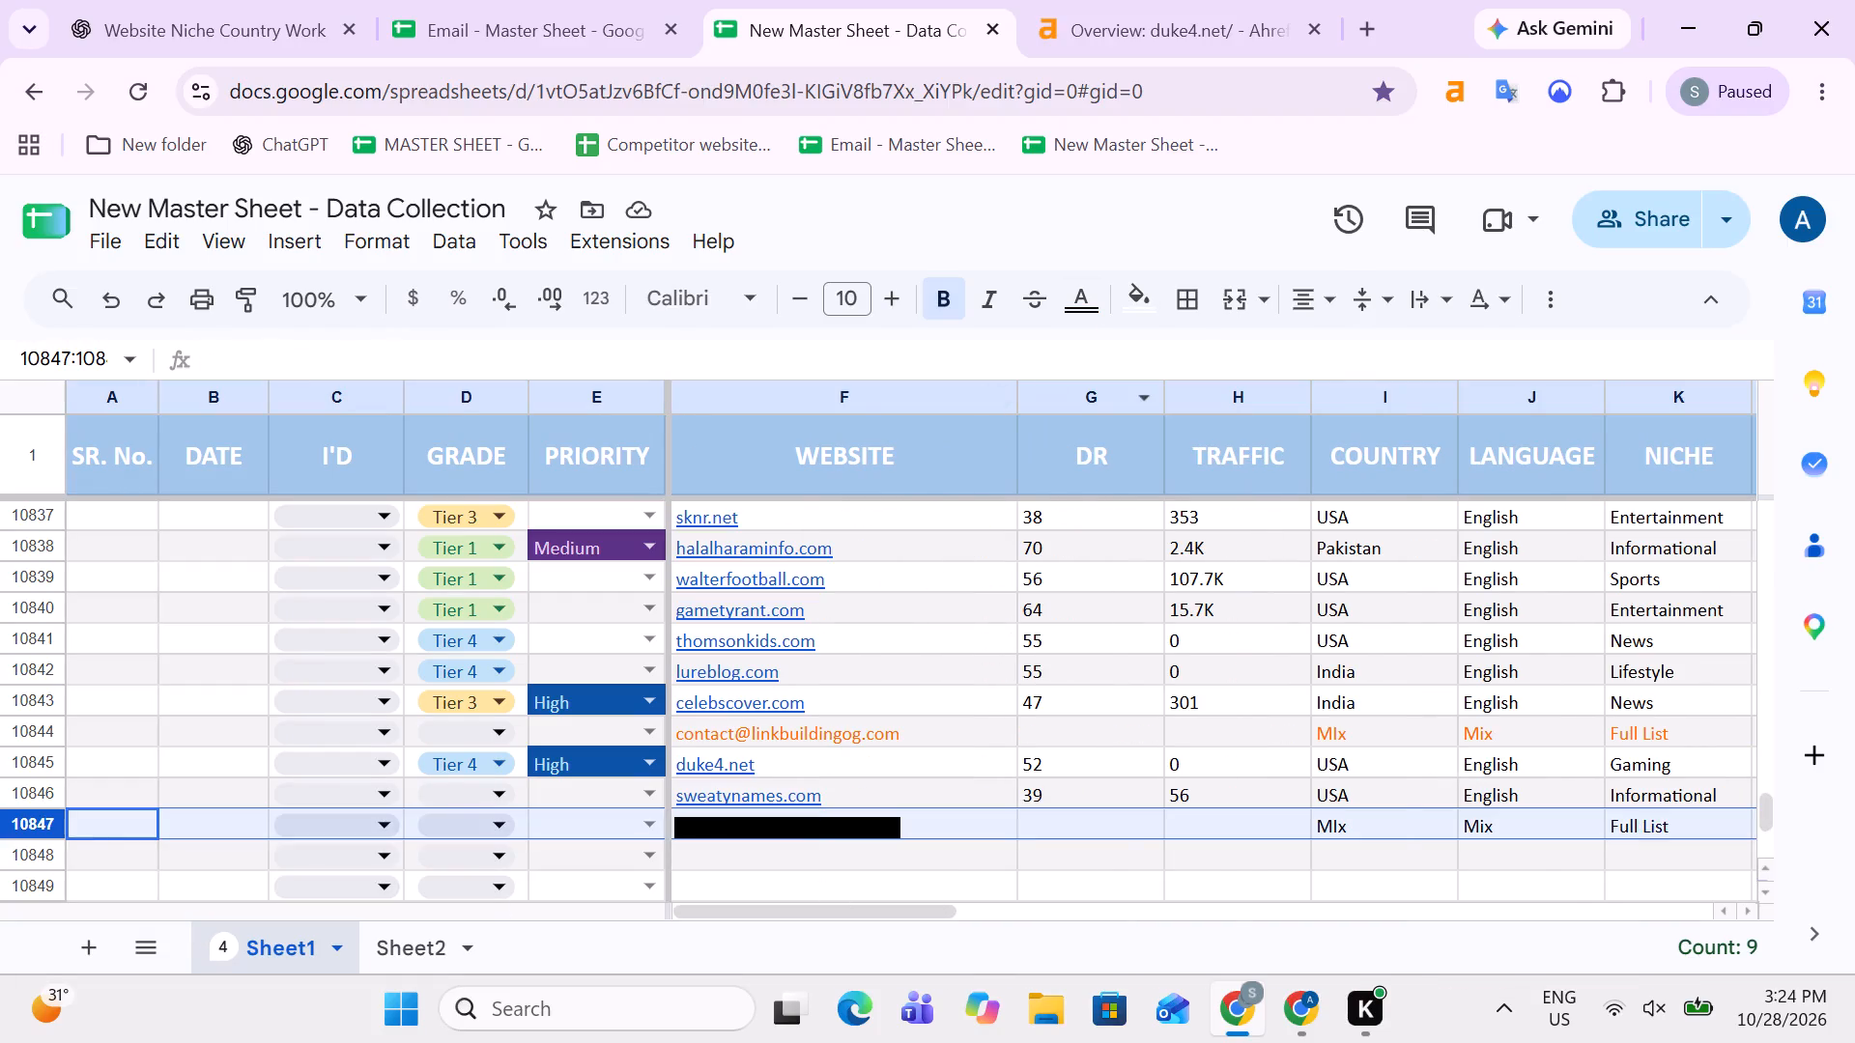
left_click(1093, 288)
left_click(1278, 688)
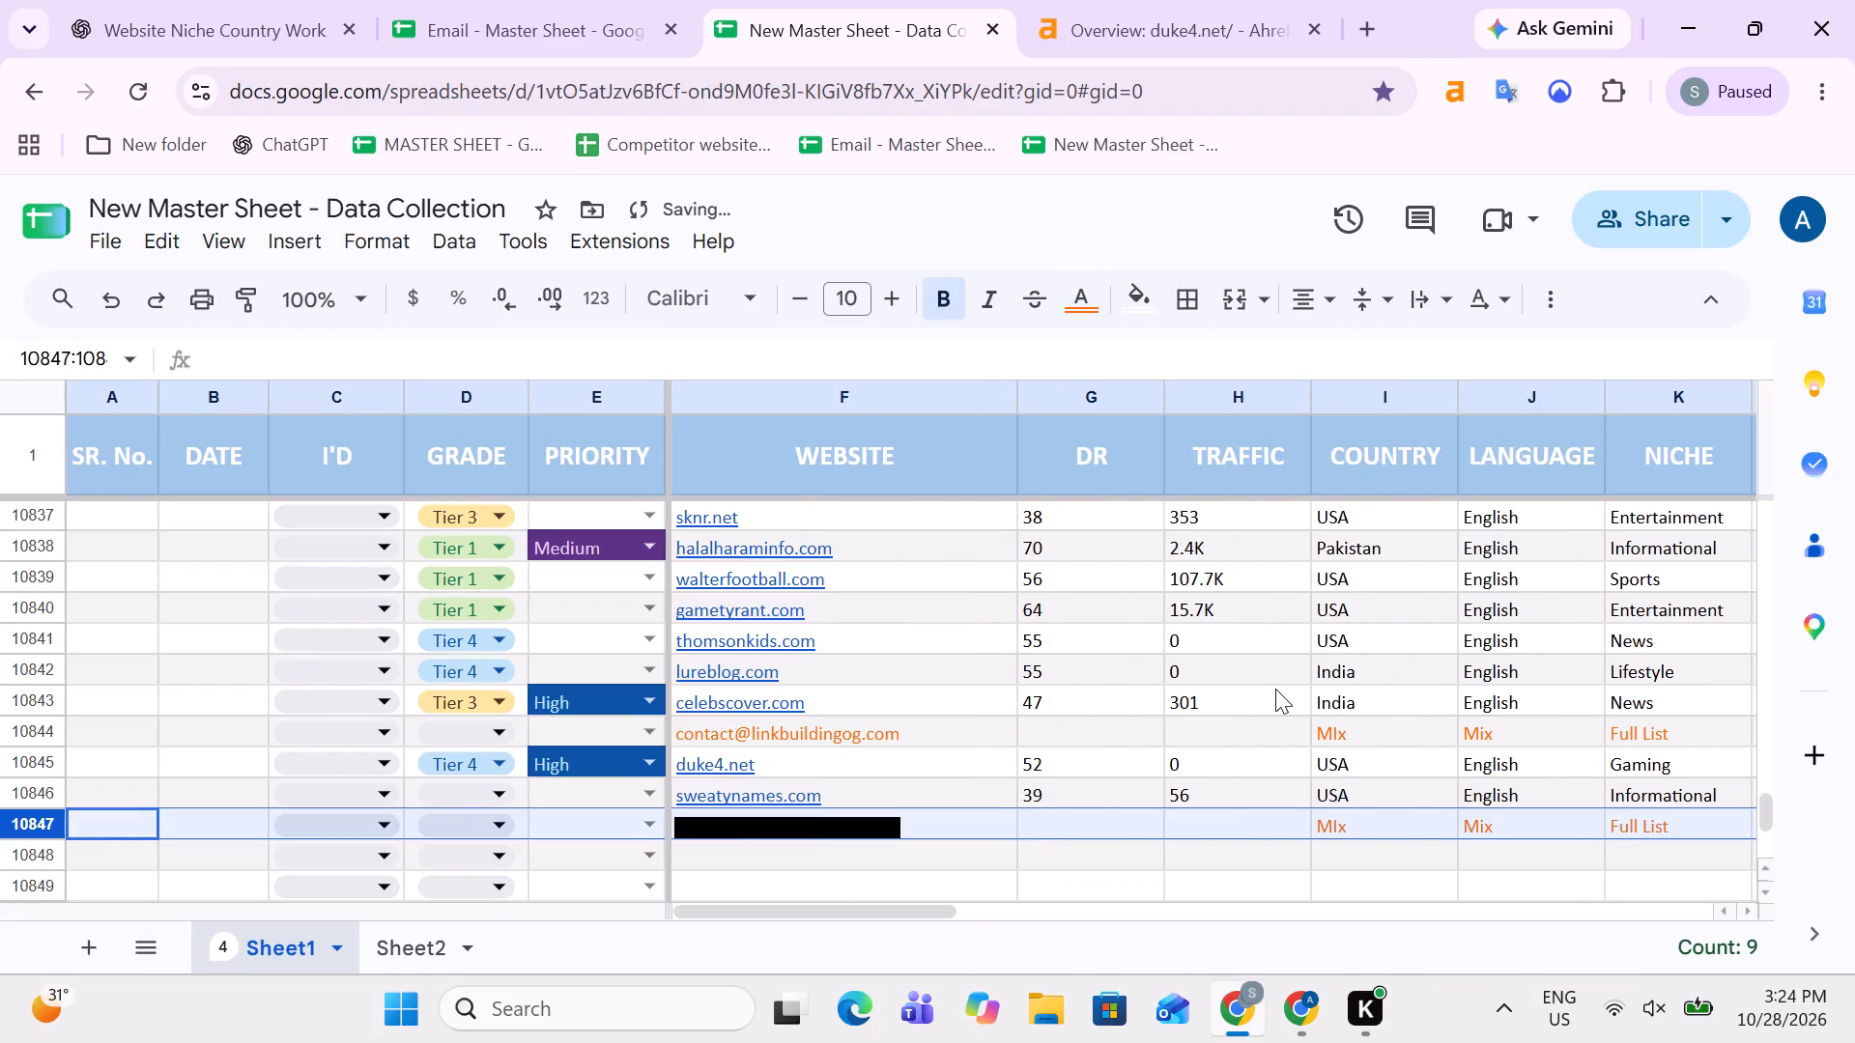
Set row 10847's File Version to Excel.
key("Right")
key("Right")
key("Right")
key("Right")
key("Right")
key("Right")
key("Right")
key("Right")
key("Right")
key("Right")
key("Right")
key("Right")
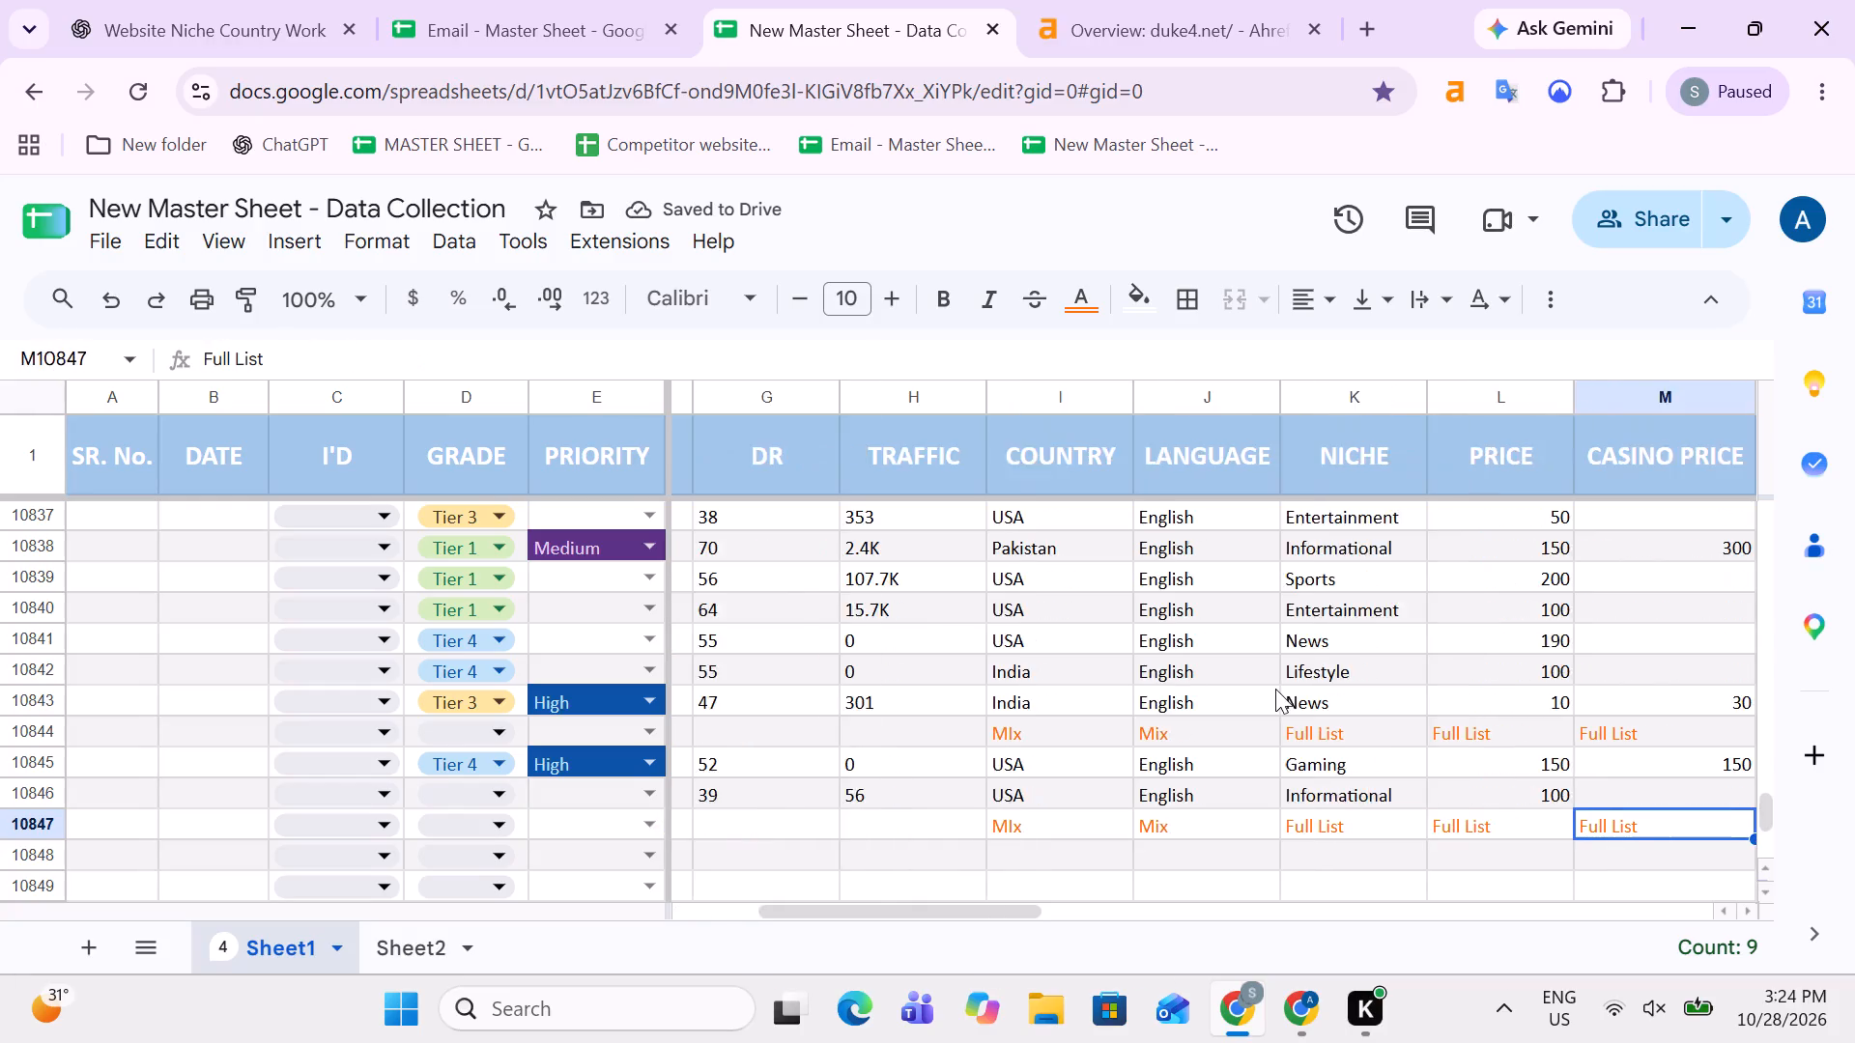
key("Right")
key("Right")
key("Right")
key("Right")
key("Right")
key("Right")
key("Left")
key("Right")
key("Left")
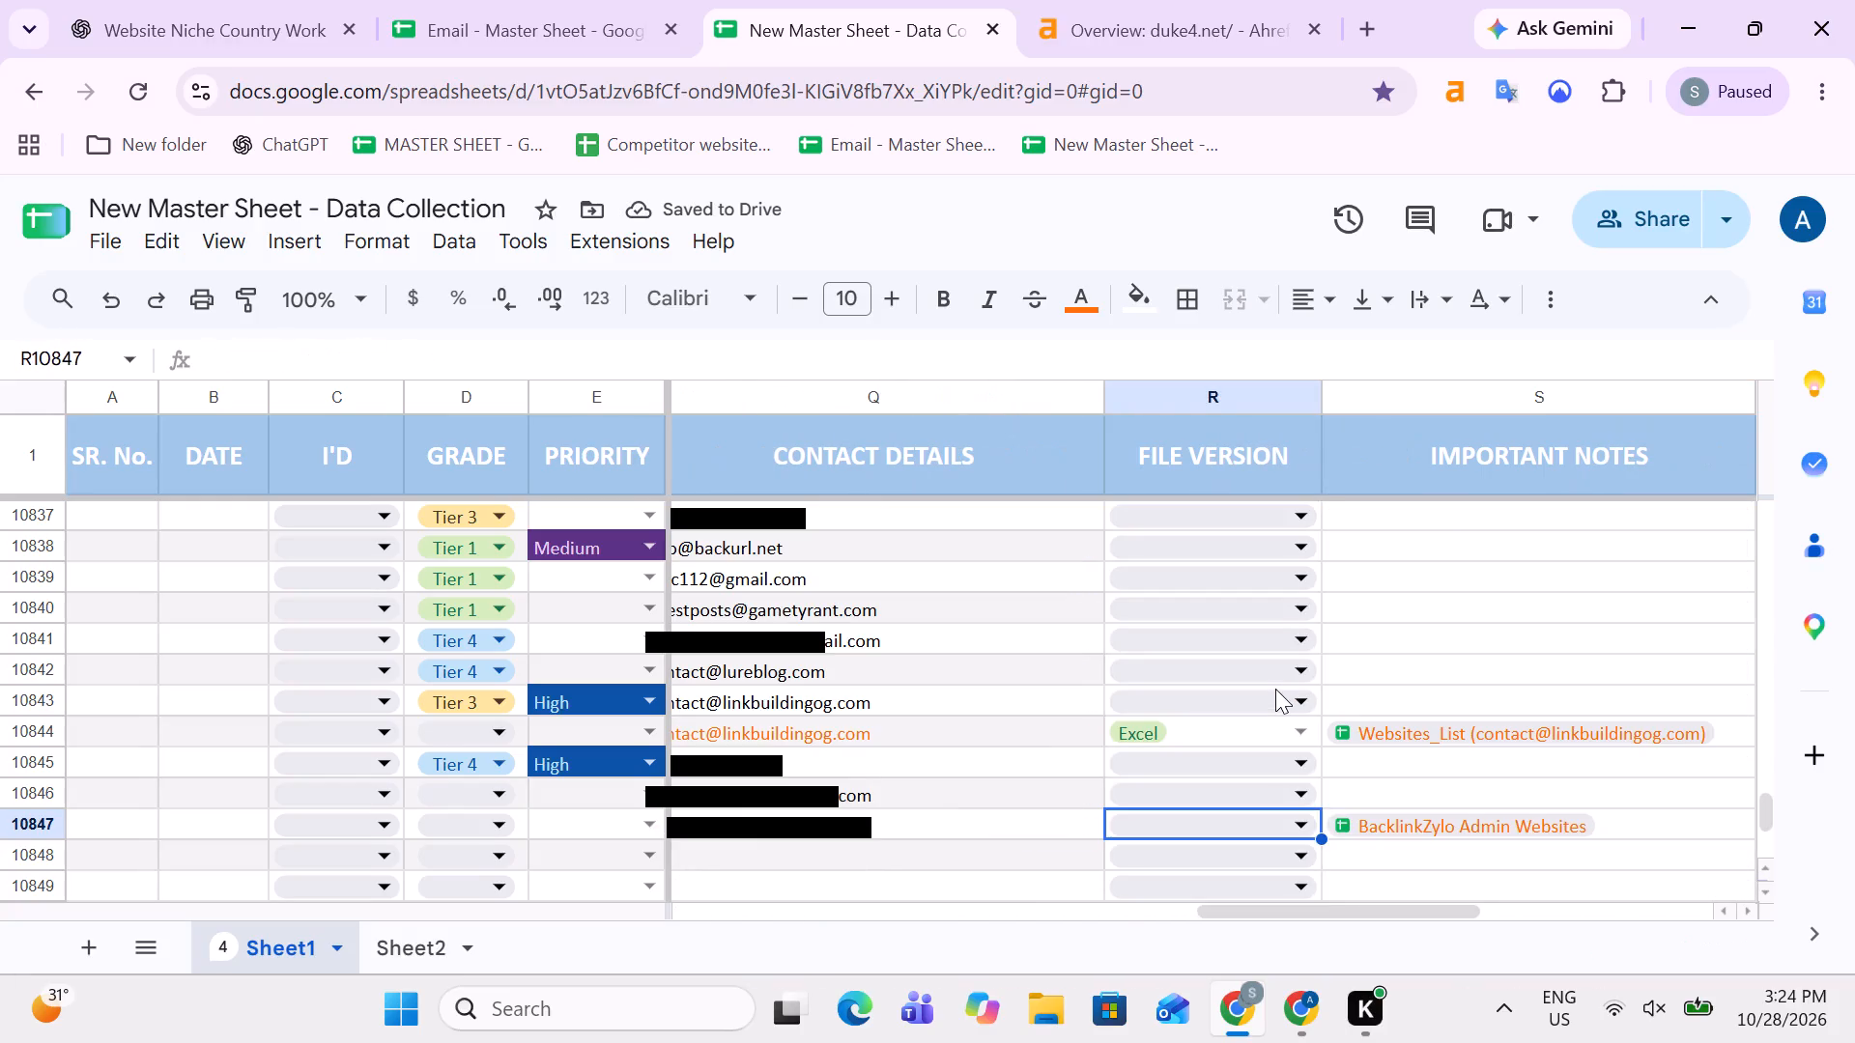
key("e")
key("Down")
key("Return")
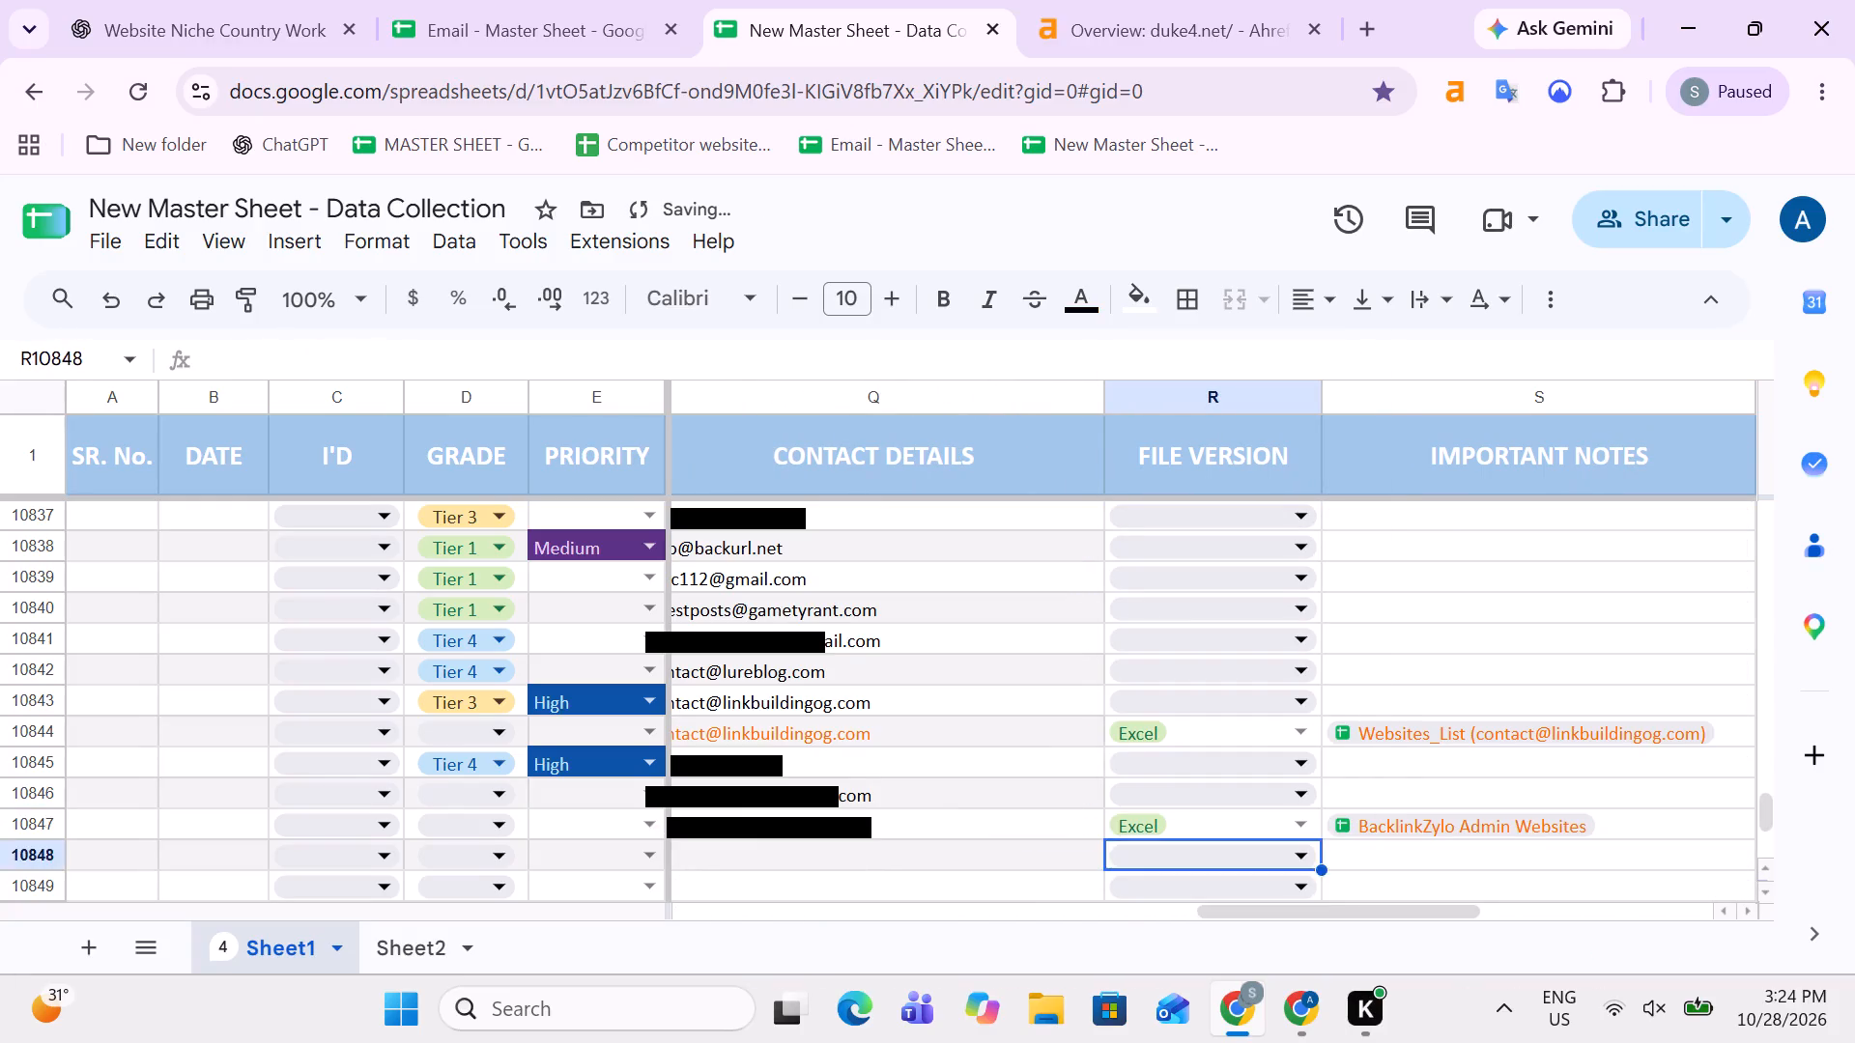
Set row 10847's File Version to Google spread sheet.
key("Up")
key("Right")
key("Left")
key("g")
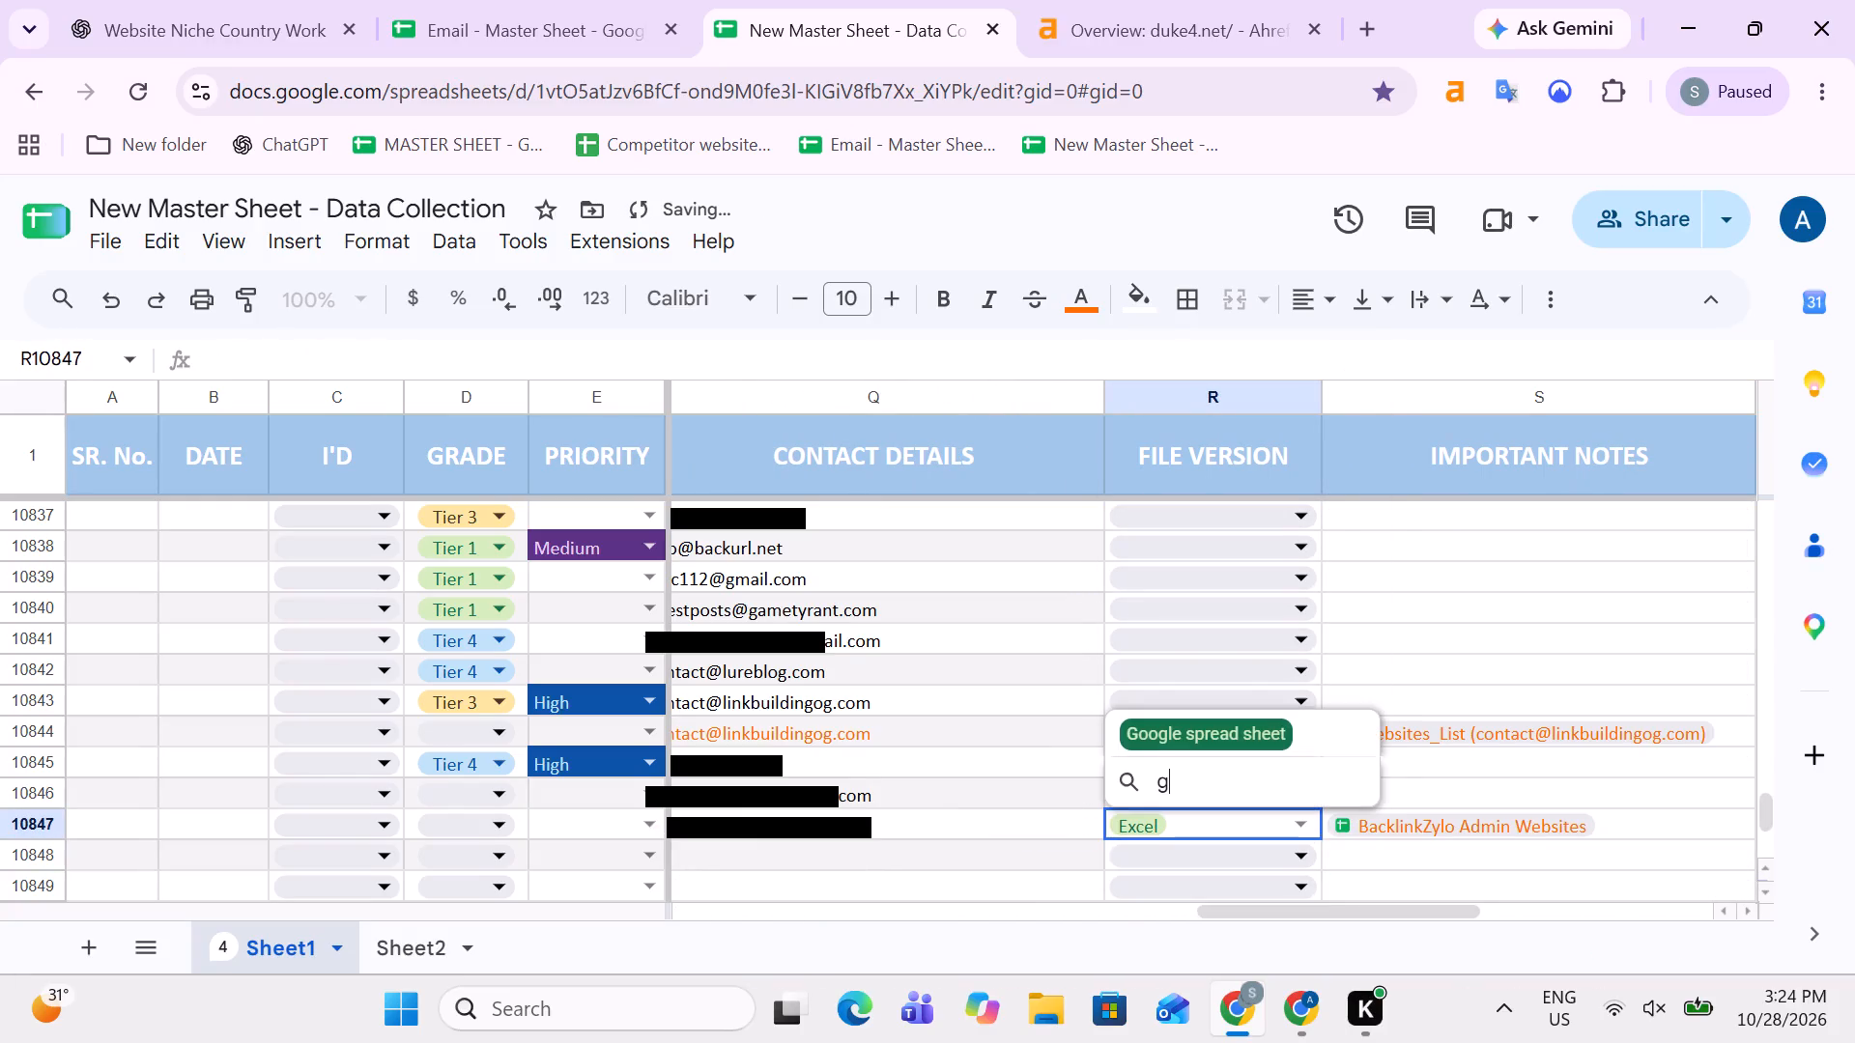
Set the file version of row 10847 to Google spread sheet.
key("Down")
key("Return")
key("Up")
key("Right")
Check row 10847's entries across all columns, from the website through prices, link policy and contact to the file version.
key("Left")
key("Left")
key("Left")
key("Left")
key("Left")
key("Left")
key("Left")
key("Left")
key("Left")
key("Left")
key("Left")
key("Left")
key("Left")
key("Left")
key("Right")
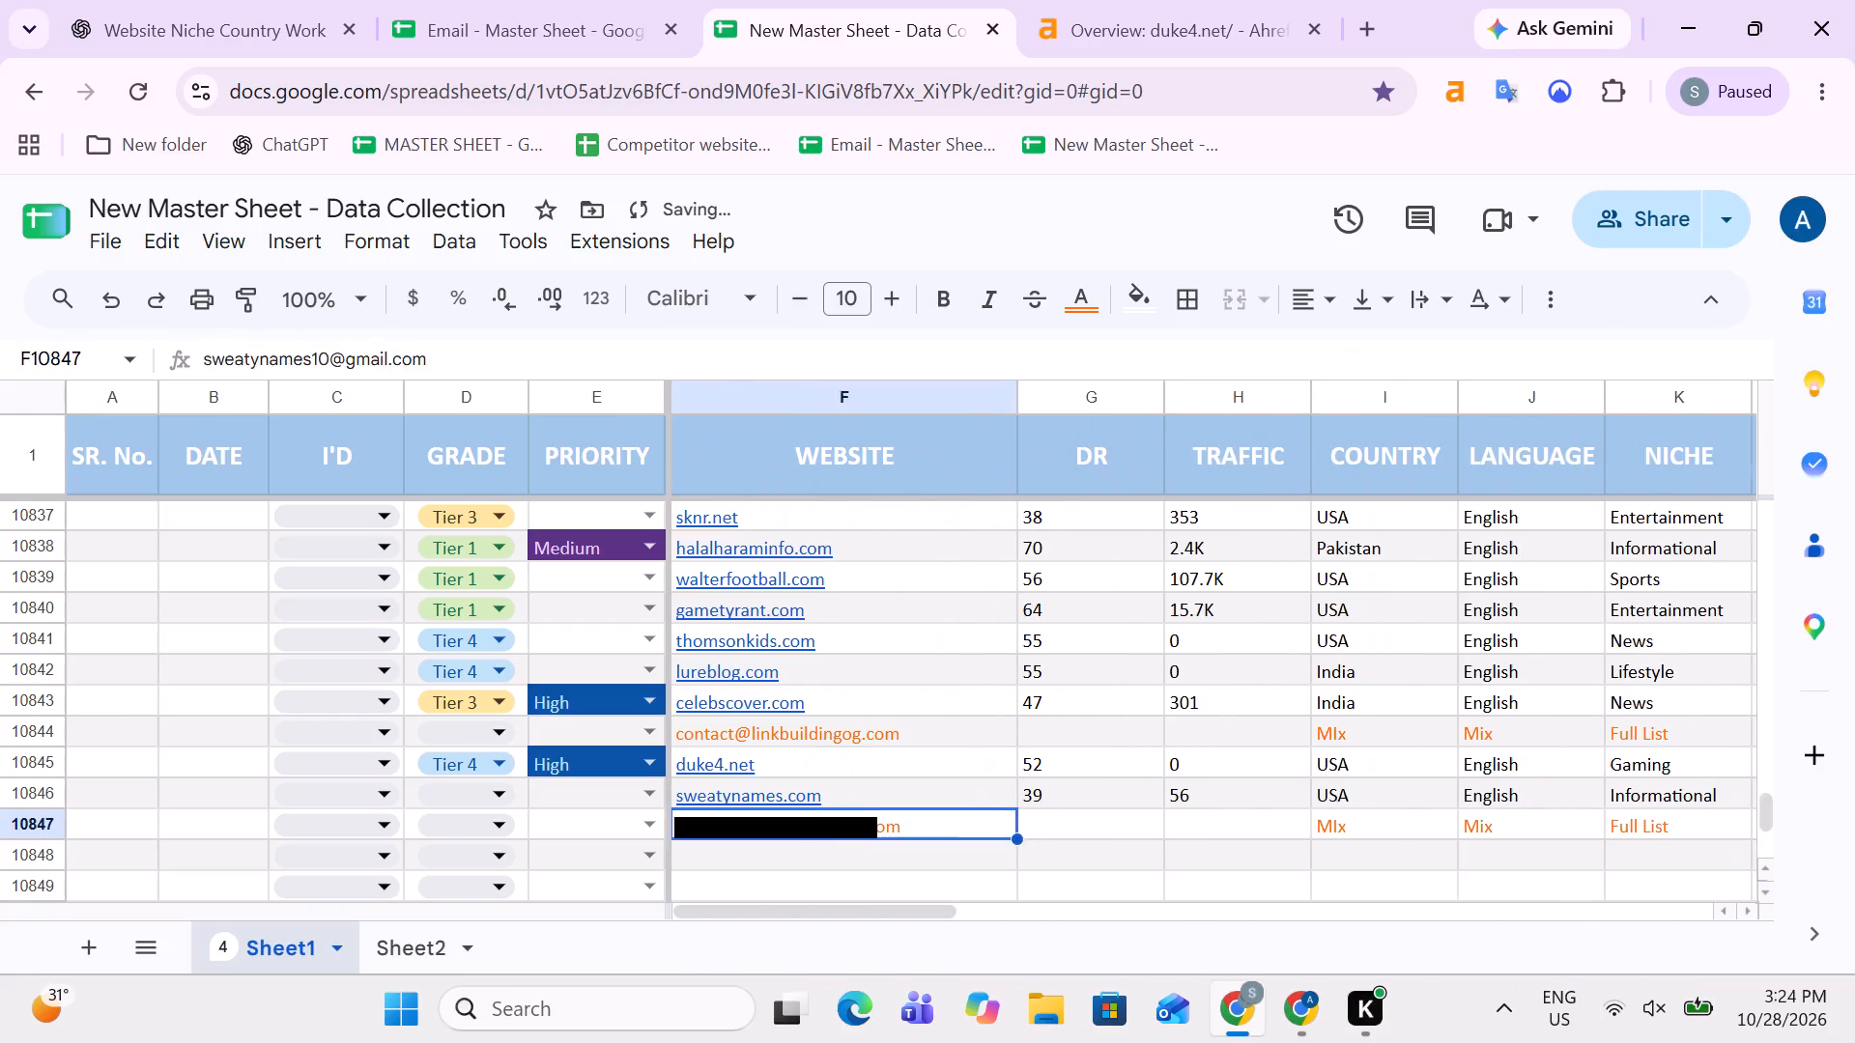
key("Right")
key("Right")
key("Right")
key("Left")
key("Left")
key("Right")
key("Right")
key("Right")
key("Right")
key("Right")
key("Right")
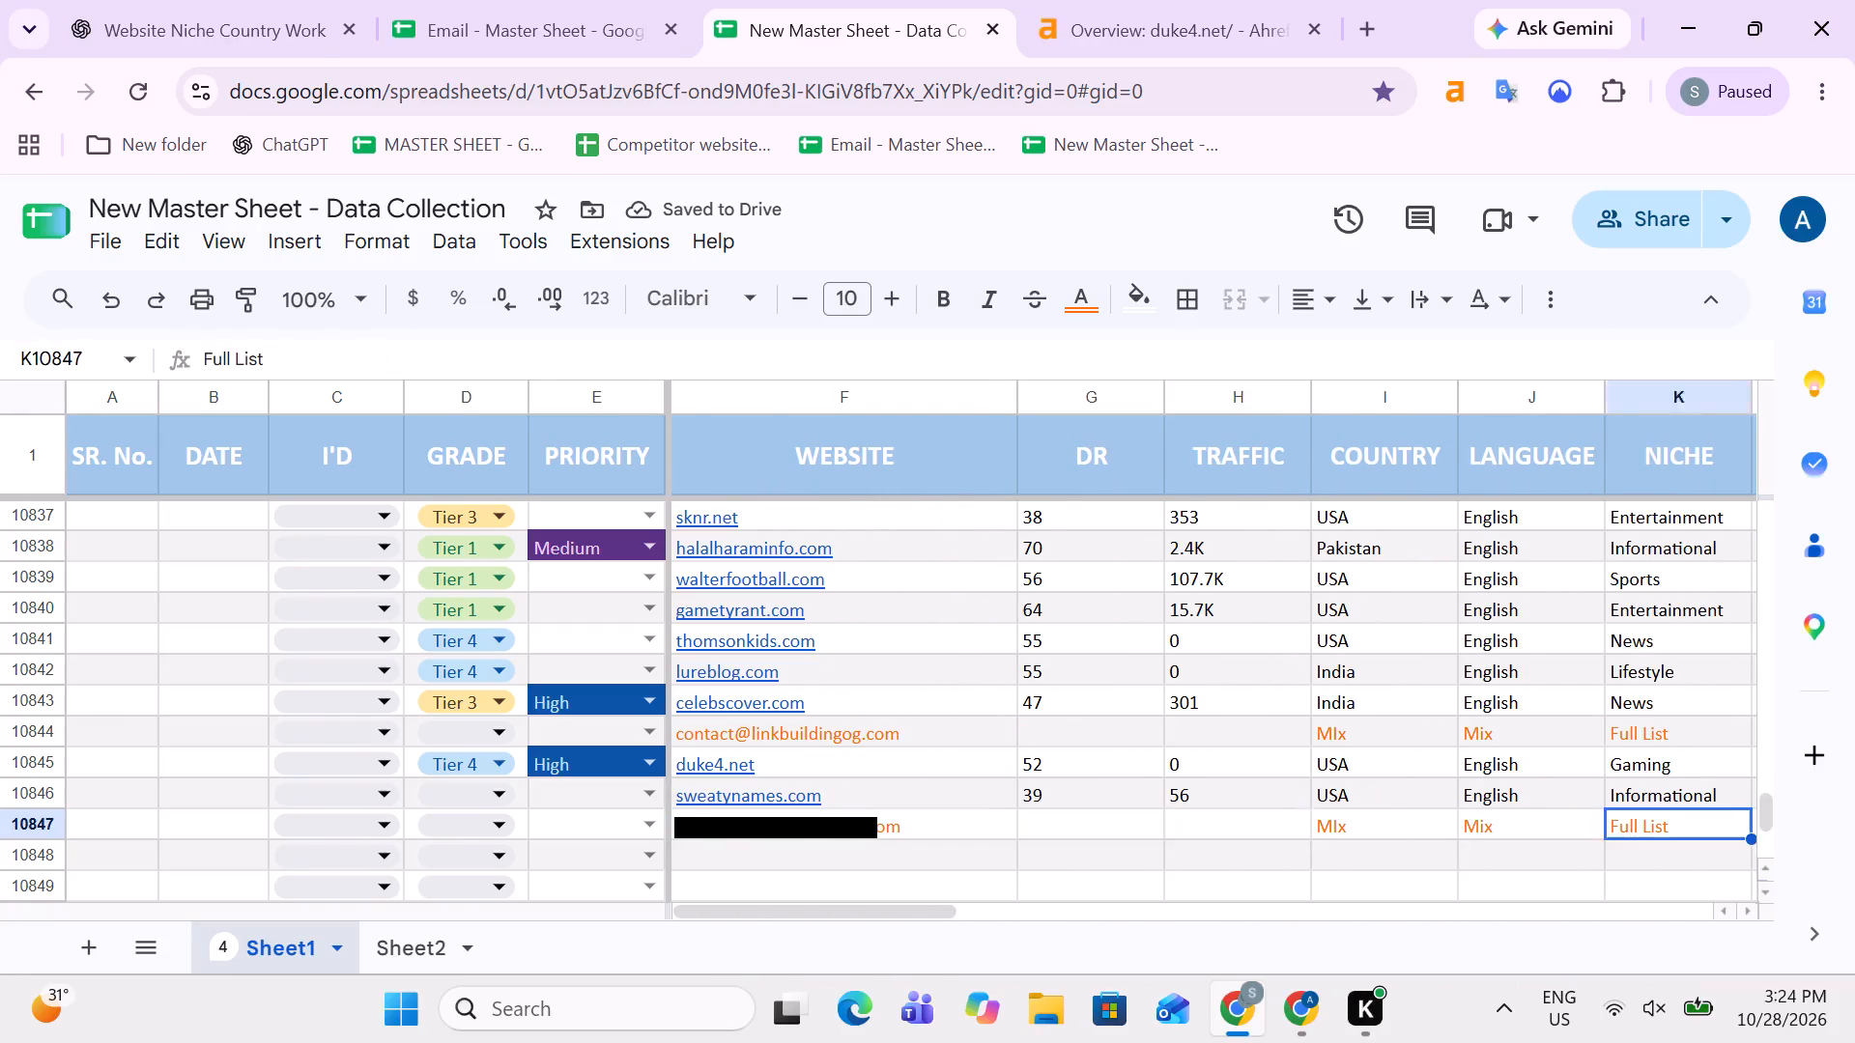
key("Right")
key("Right")
key("Right")
key("Left")
key("Right")
key("Right")
key("Right")
key("Right")
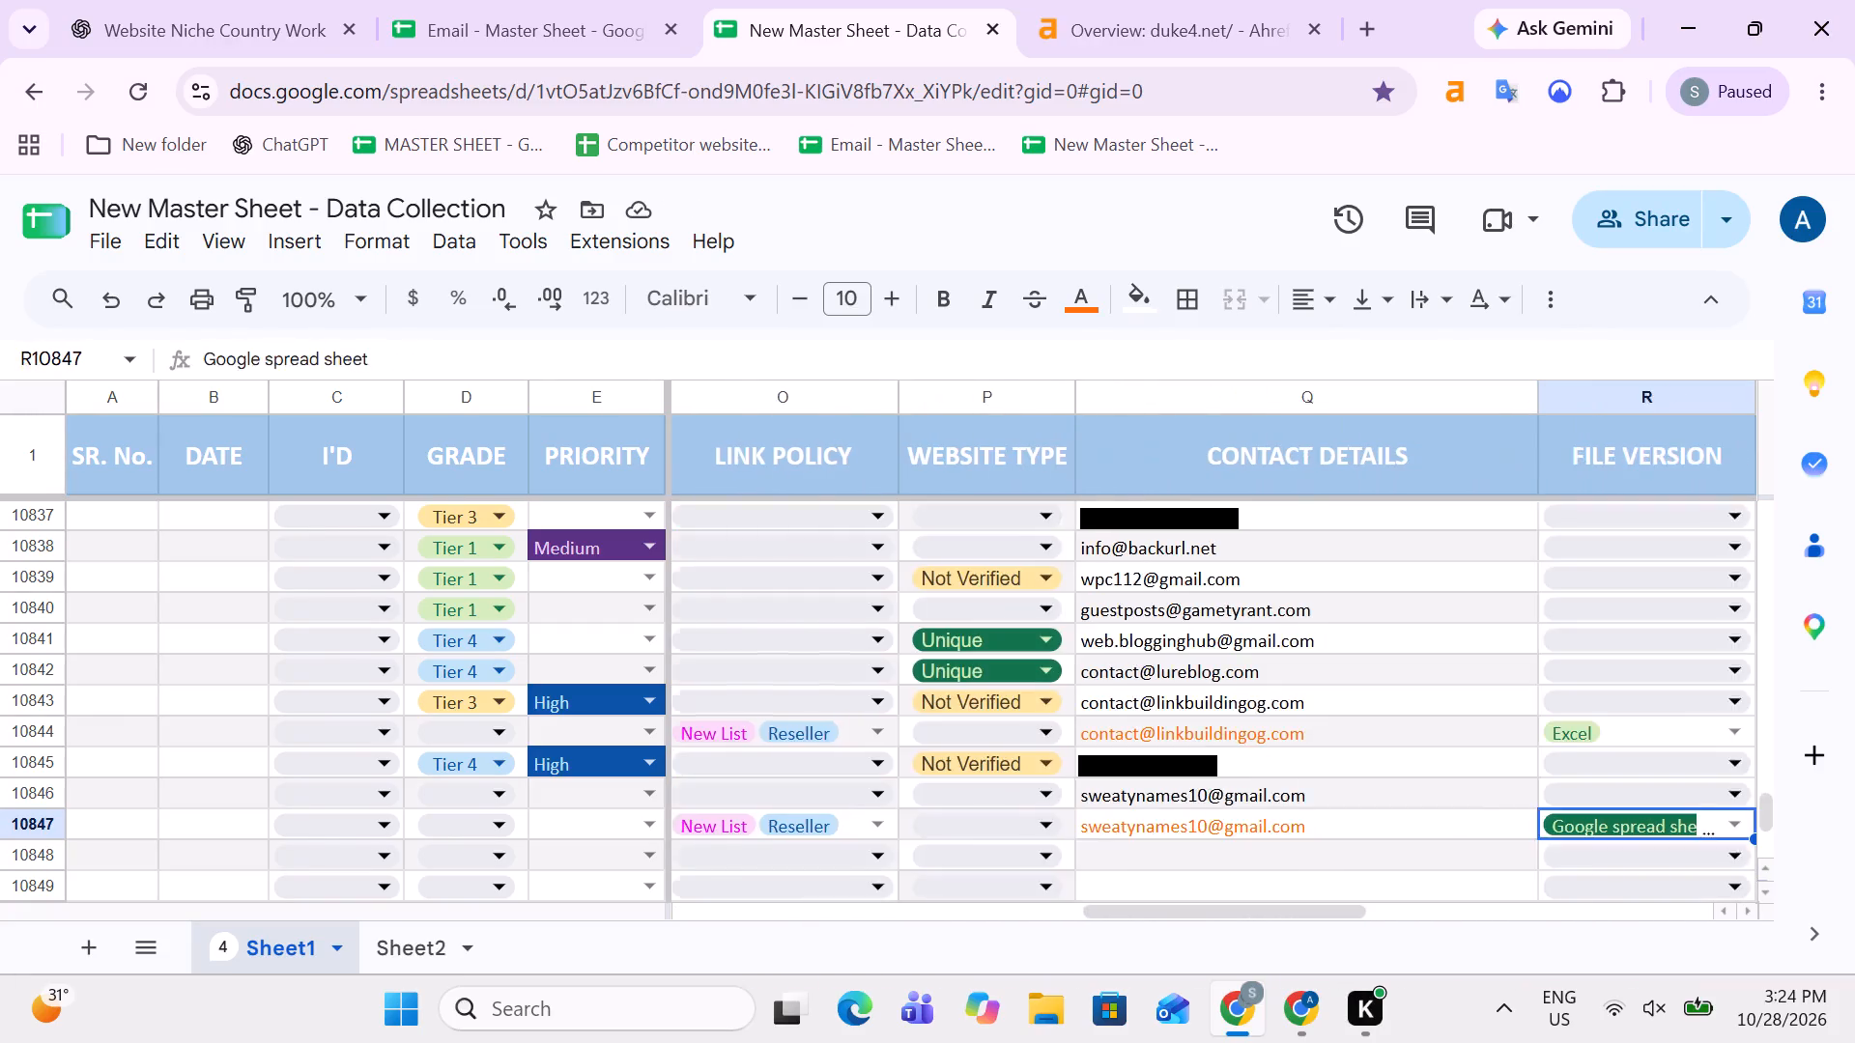
key("Left")
key("Left")
key("Right")
key("Right")
key("Left")
Set the file version of row 10847 to Excel.
key("e")
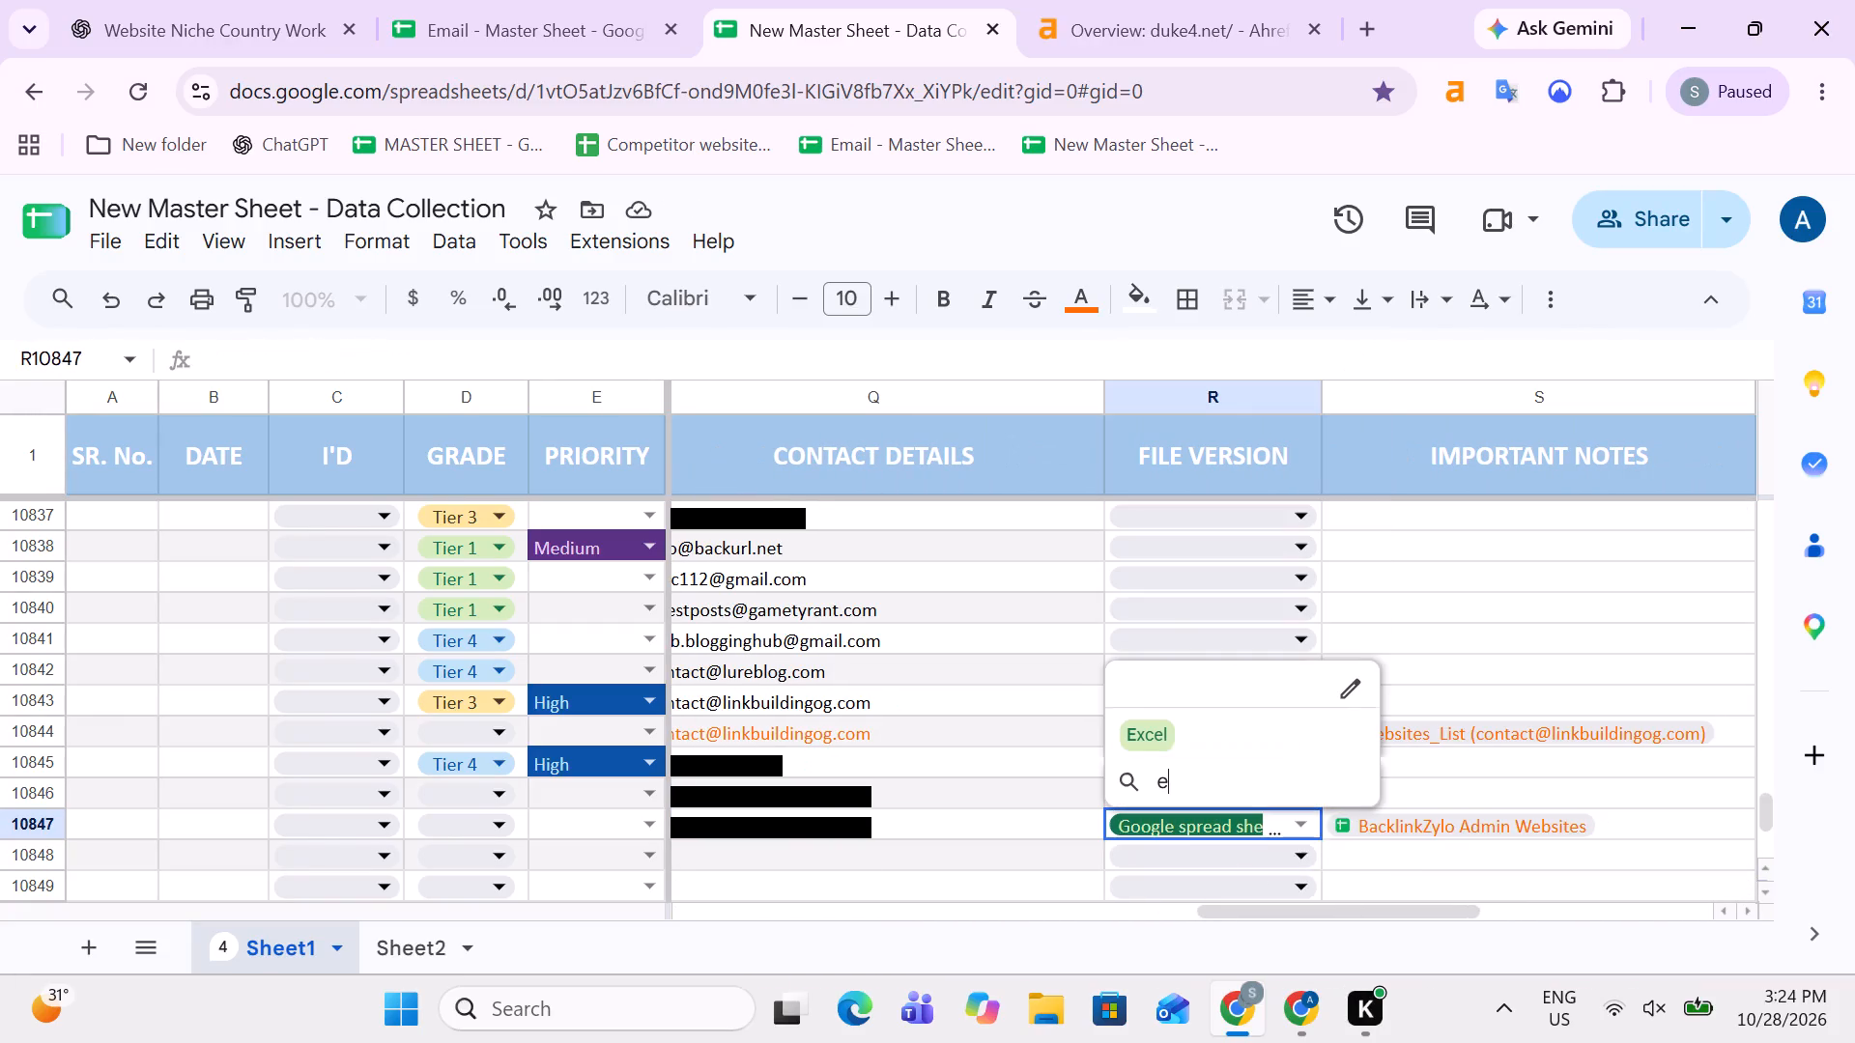
key("Down")
key("Return")
key("Up")
key("Right")
key("Left")
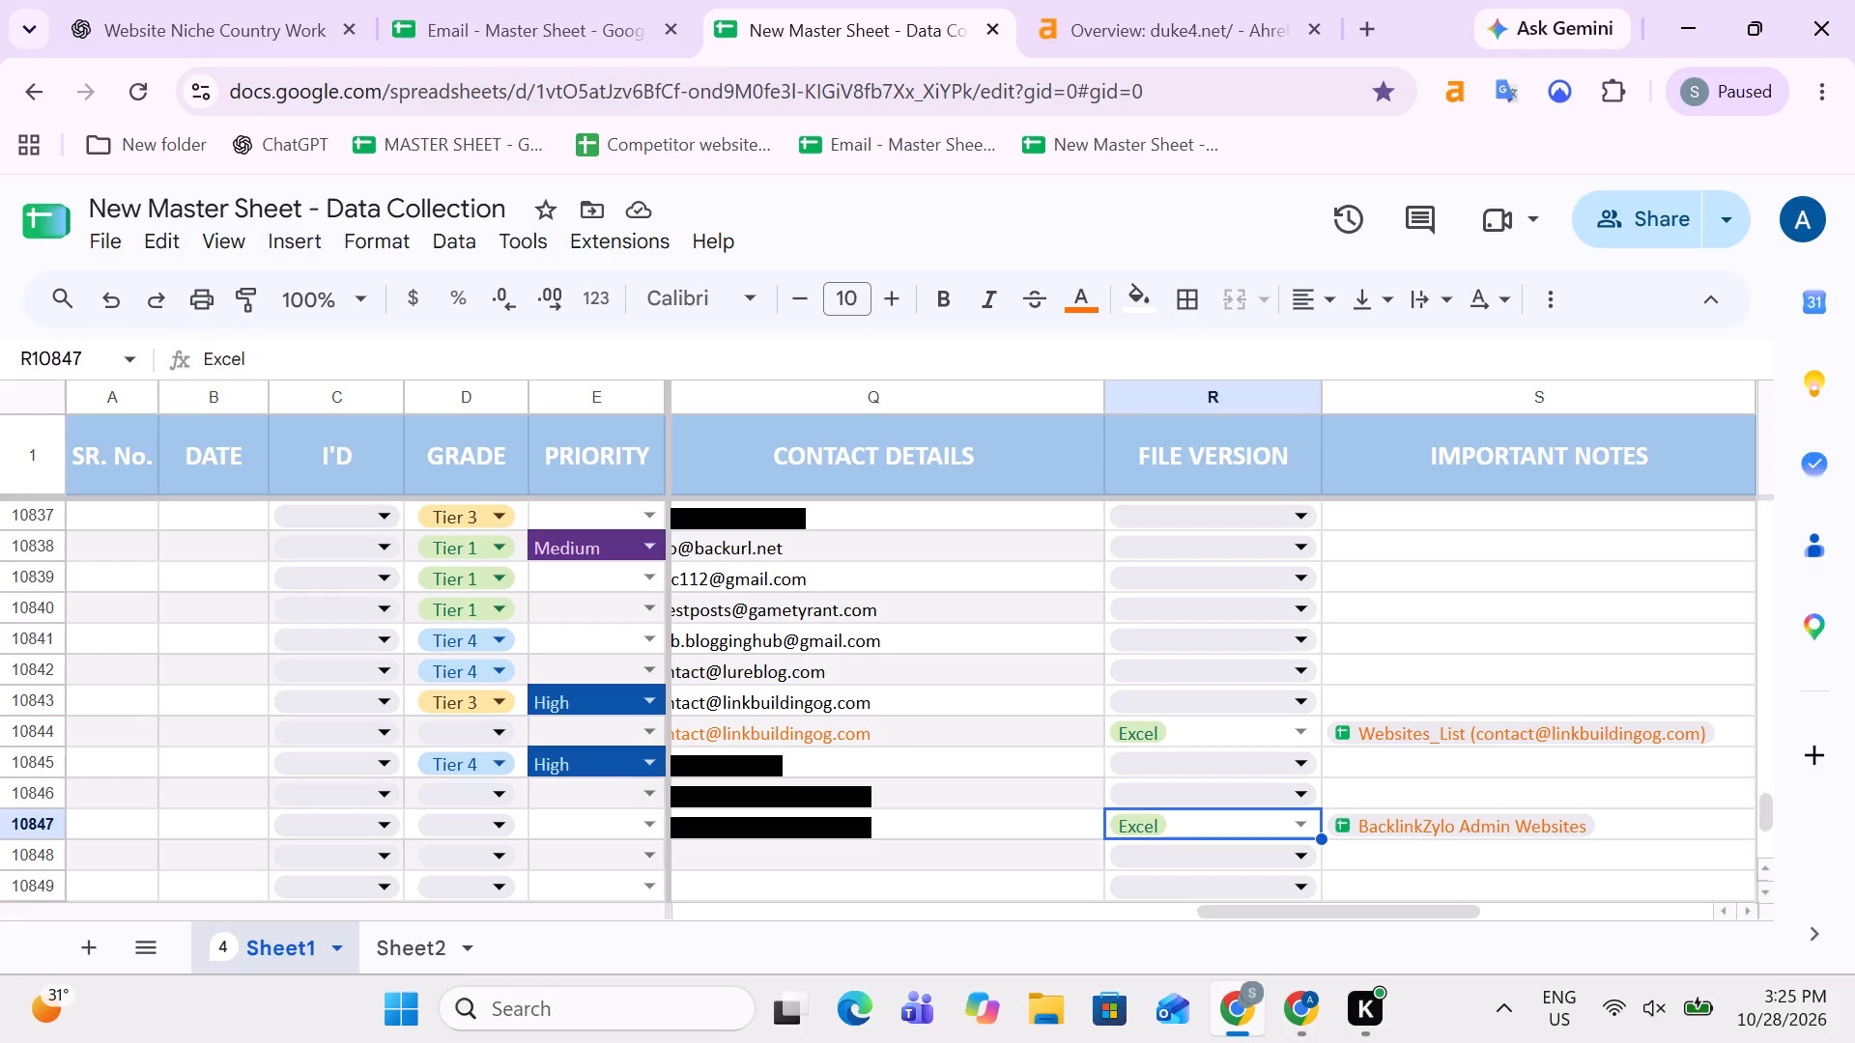
Check row 10847's entries across all columns, from the website through country, language, niche and link policy to the Important Notes.
key("Right")
key("Right")
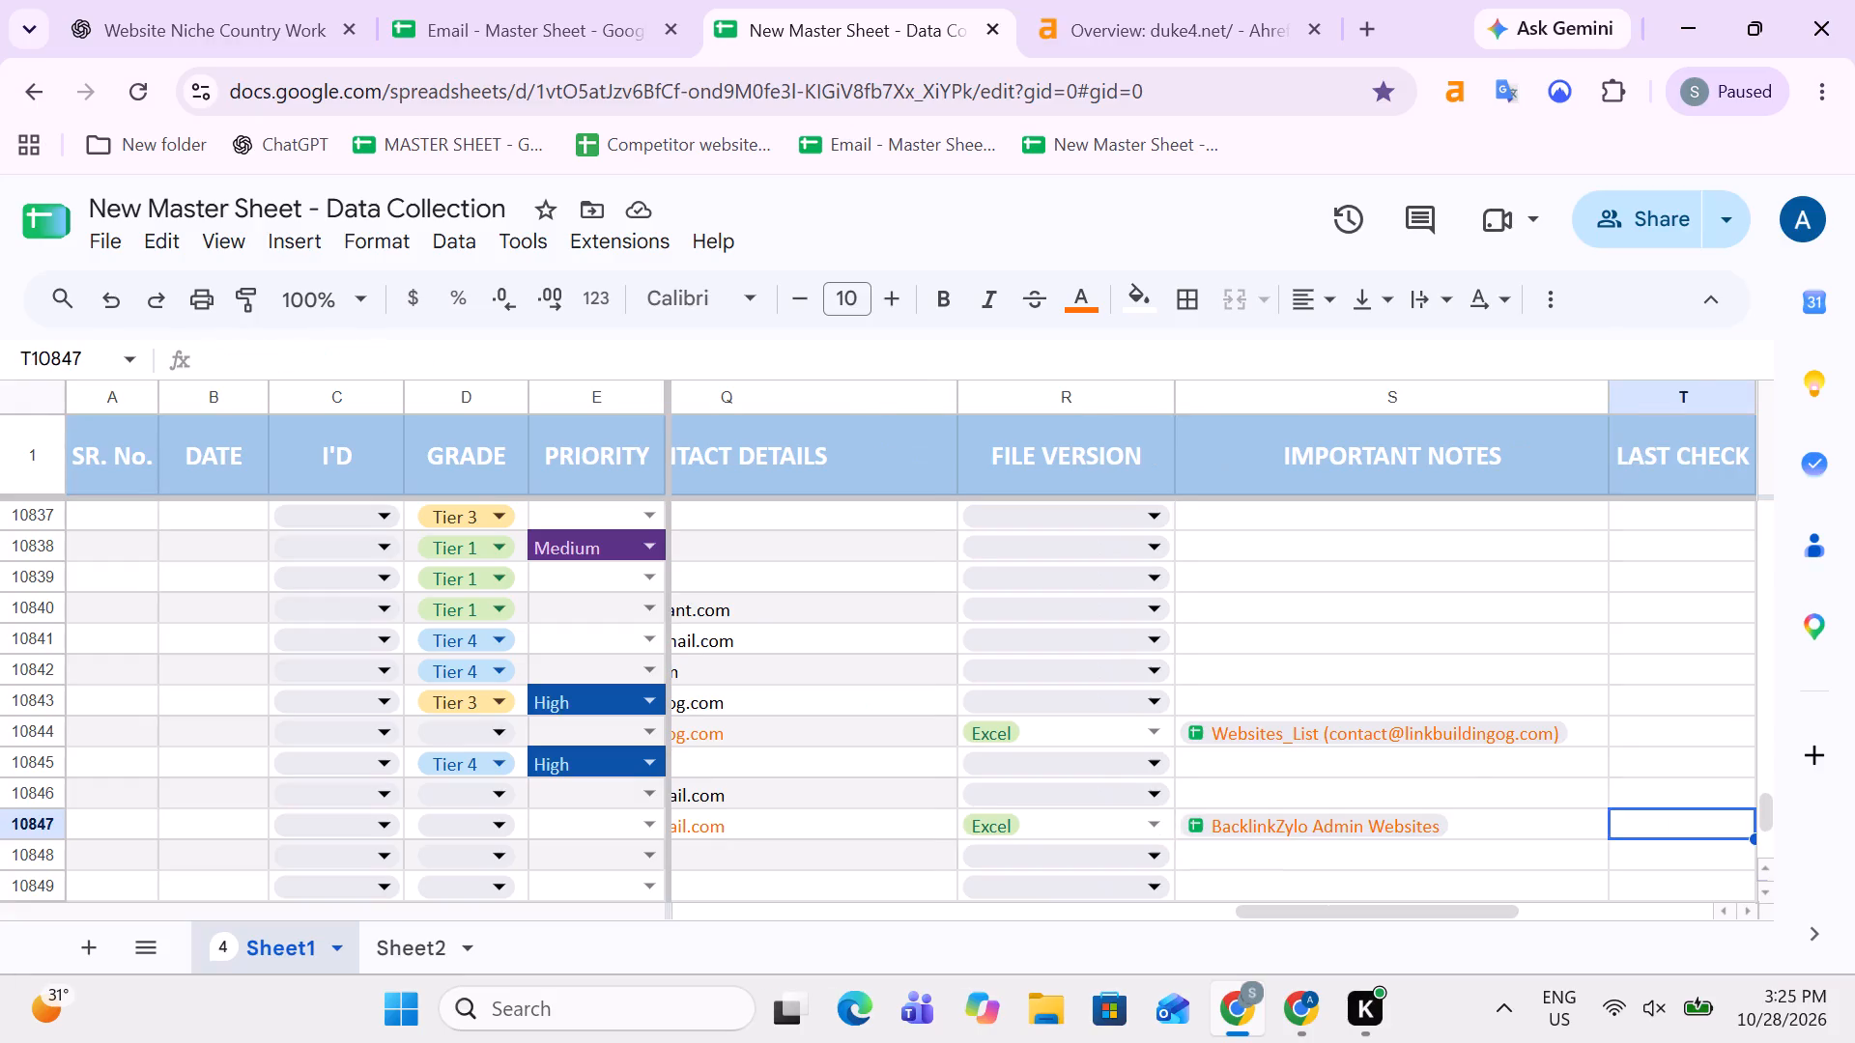
key("Left")
key("Left")
key("Left")
key("Right")
key("Right")
key("Left")
key("Left")
key("Left")
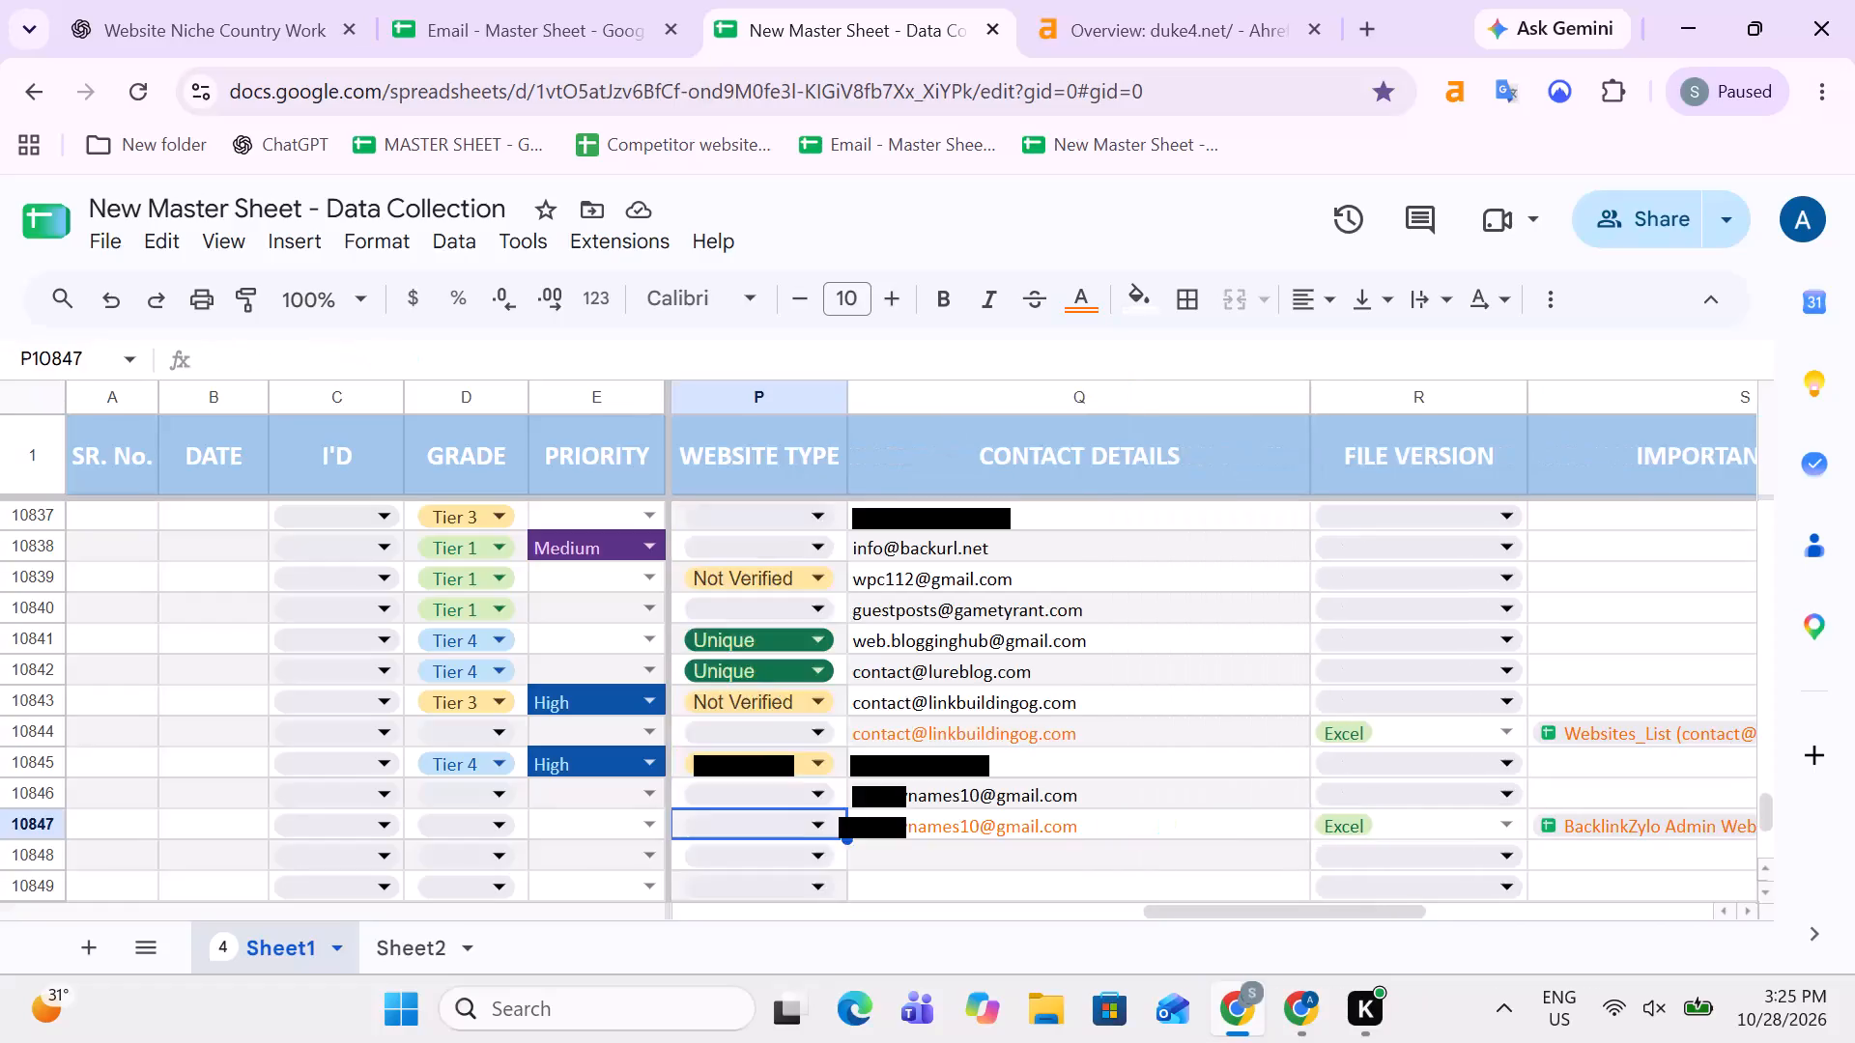
key("Left")
key("Right")
key("Right")
key("Left")
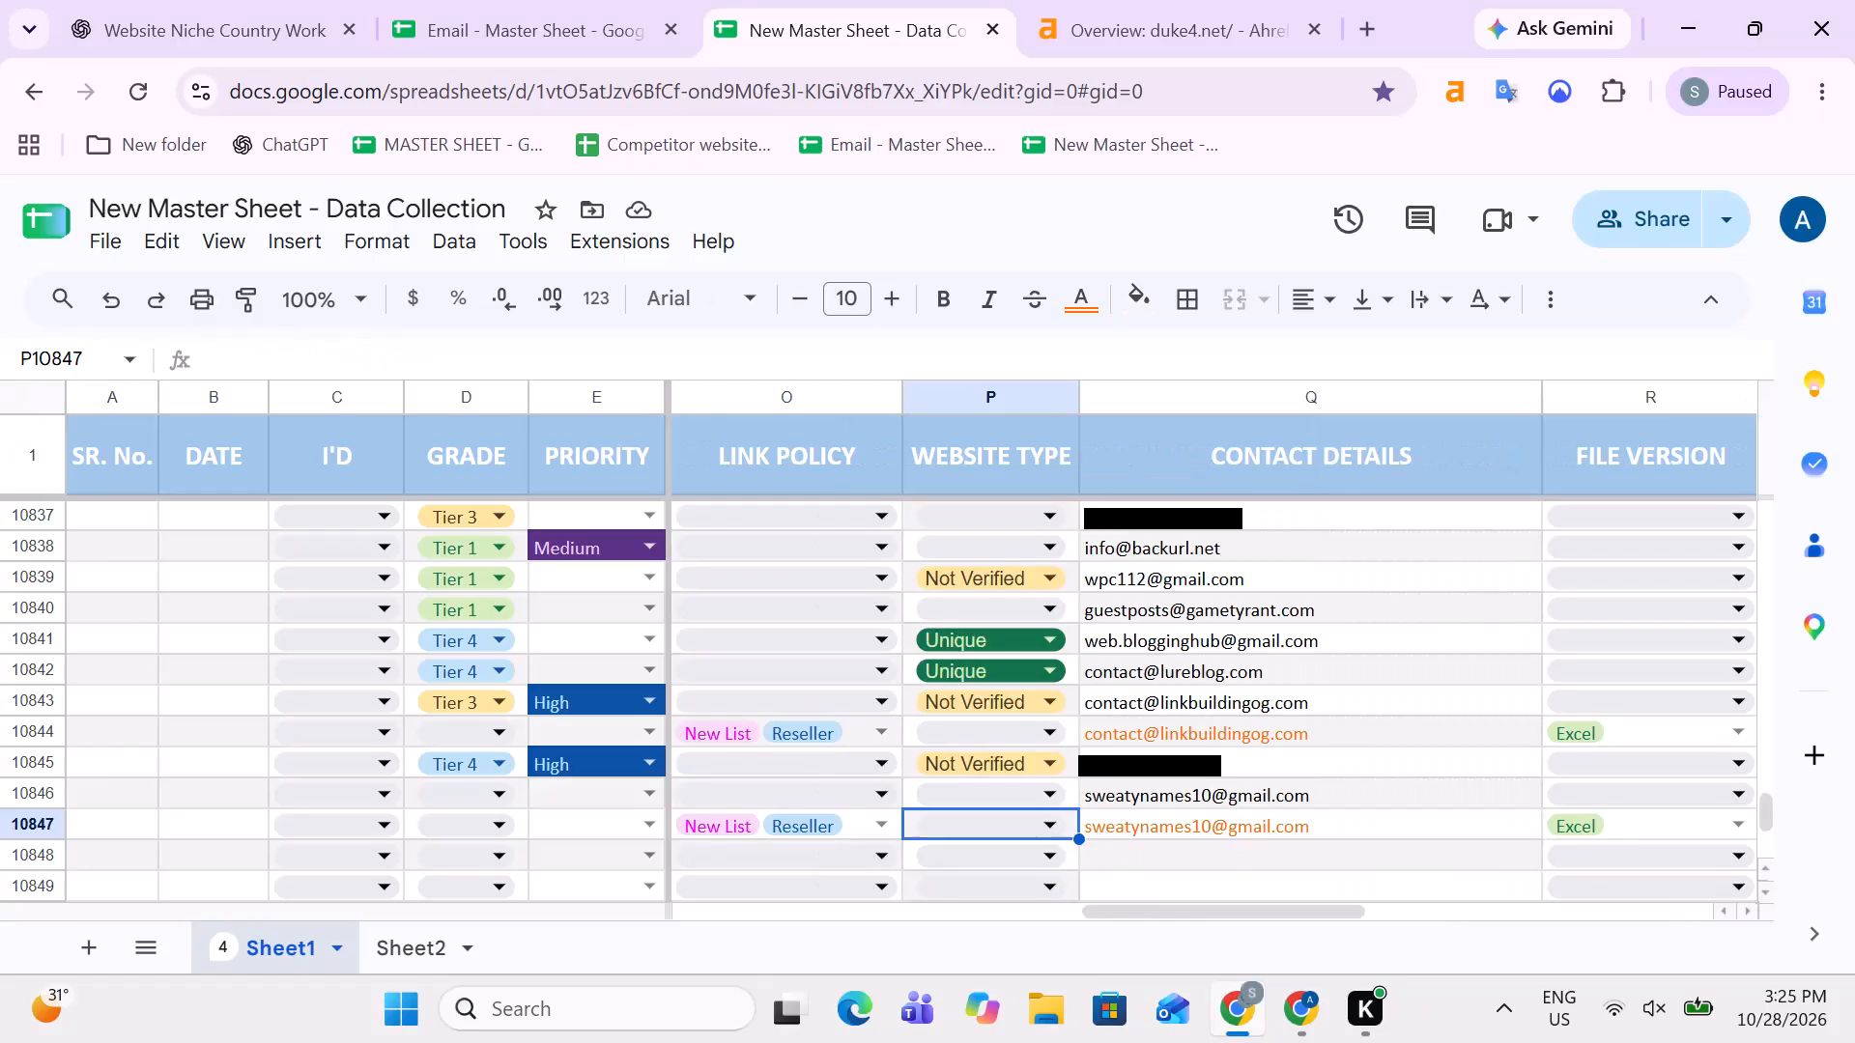
key("Right")
key("Right")
key("Right")
key("Right")
key("Left")
key("Left")
key("Left")
key("Left")
key("Left")
key("Left")
key("Left")
key("Left")
key("Left")
key("Left")
key("Left")
key("Left")
key("Left")
key("Left")
key("Left")
key("Left")
key("Left")
key("Left")
key("Left")
key("Left")
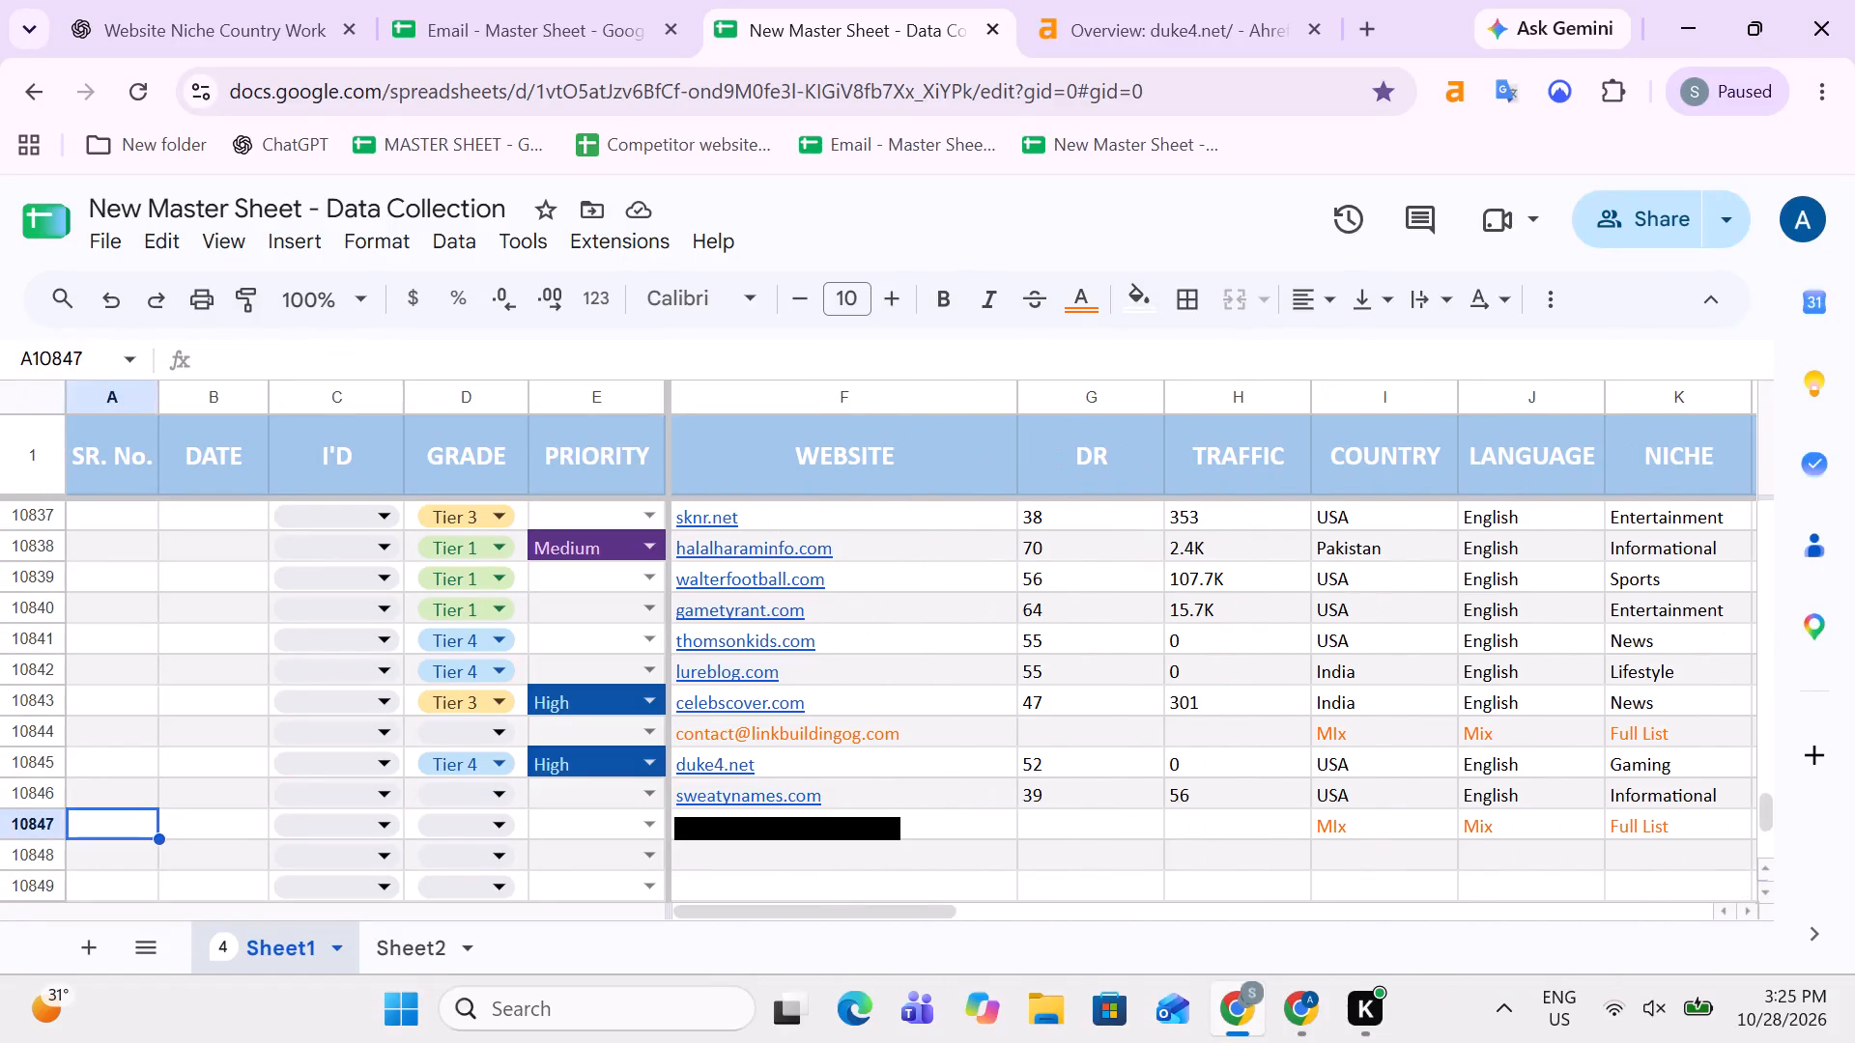
key("Right")
key("Right")
key("Right")
key("Right")
key("Right")
key("Right")
key("Right")
key("Right")
key("Right")
key("Right")
key("Right")
key("Right")
key("Right")
key("Right")
key("Right")
key("Right")
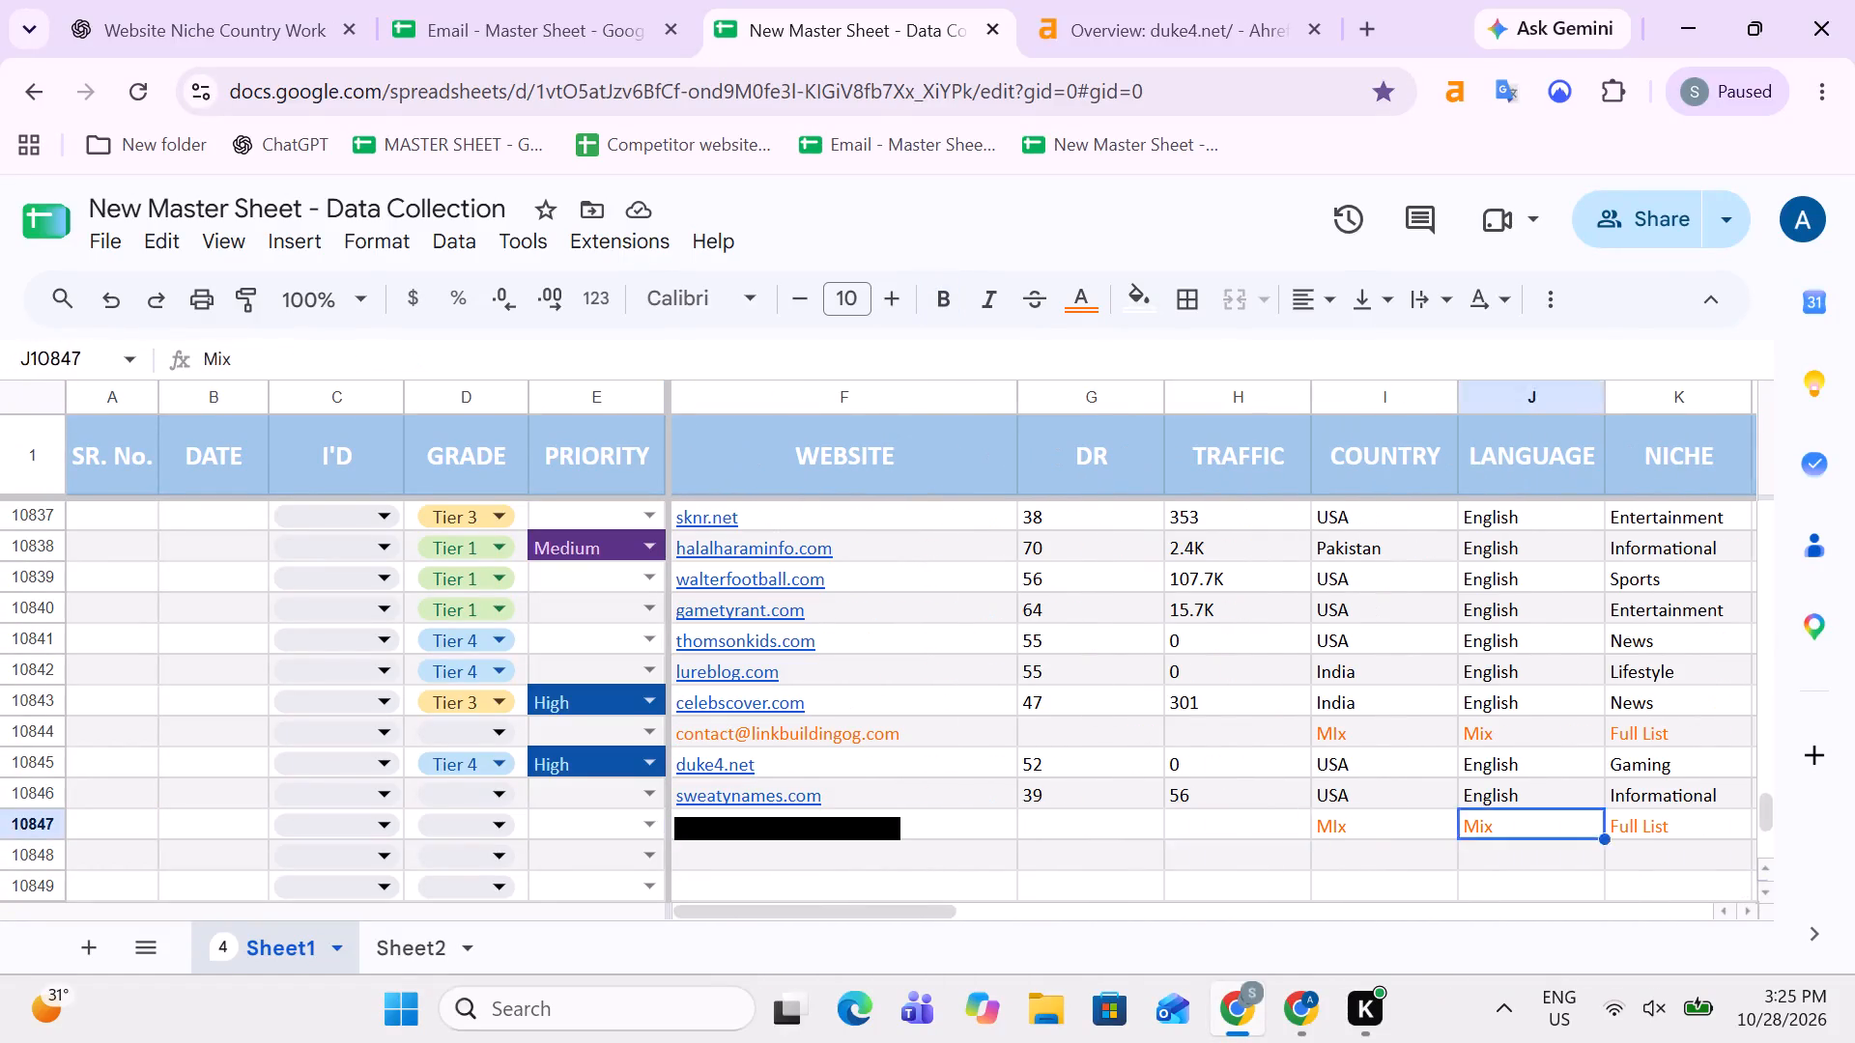
key("Right")
key("Right")
key("Right")
key("Left")
key("Left")
key("Left")
key("Left")
key("Left")
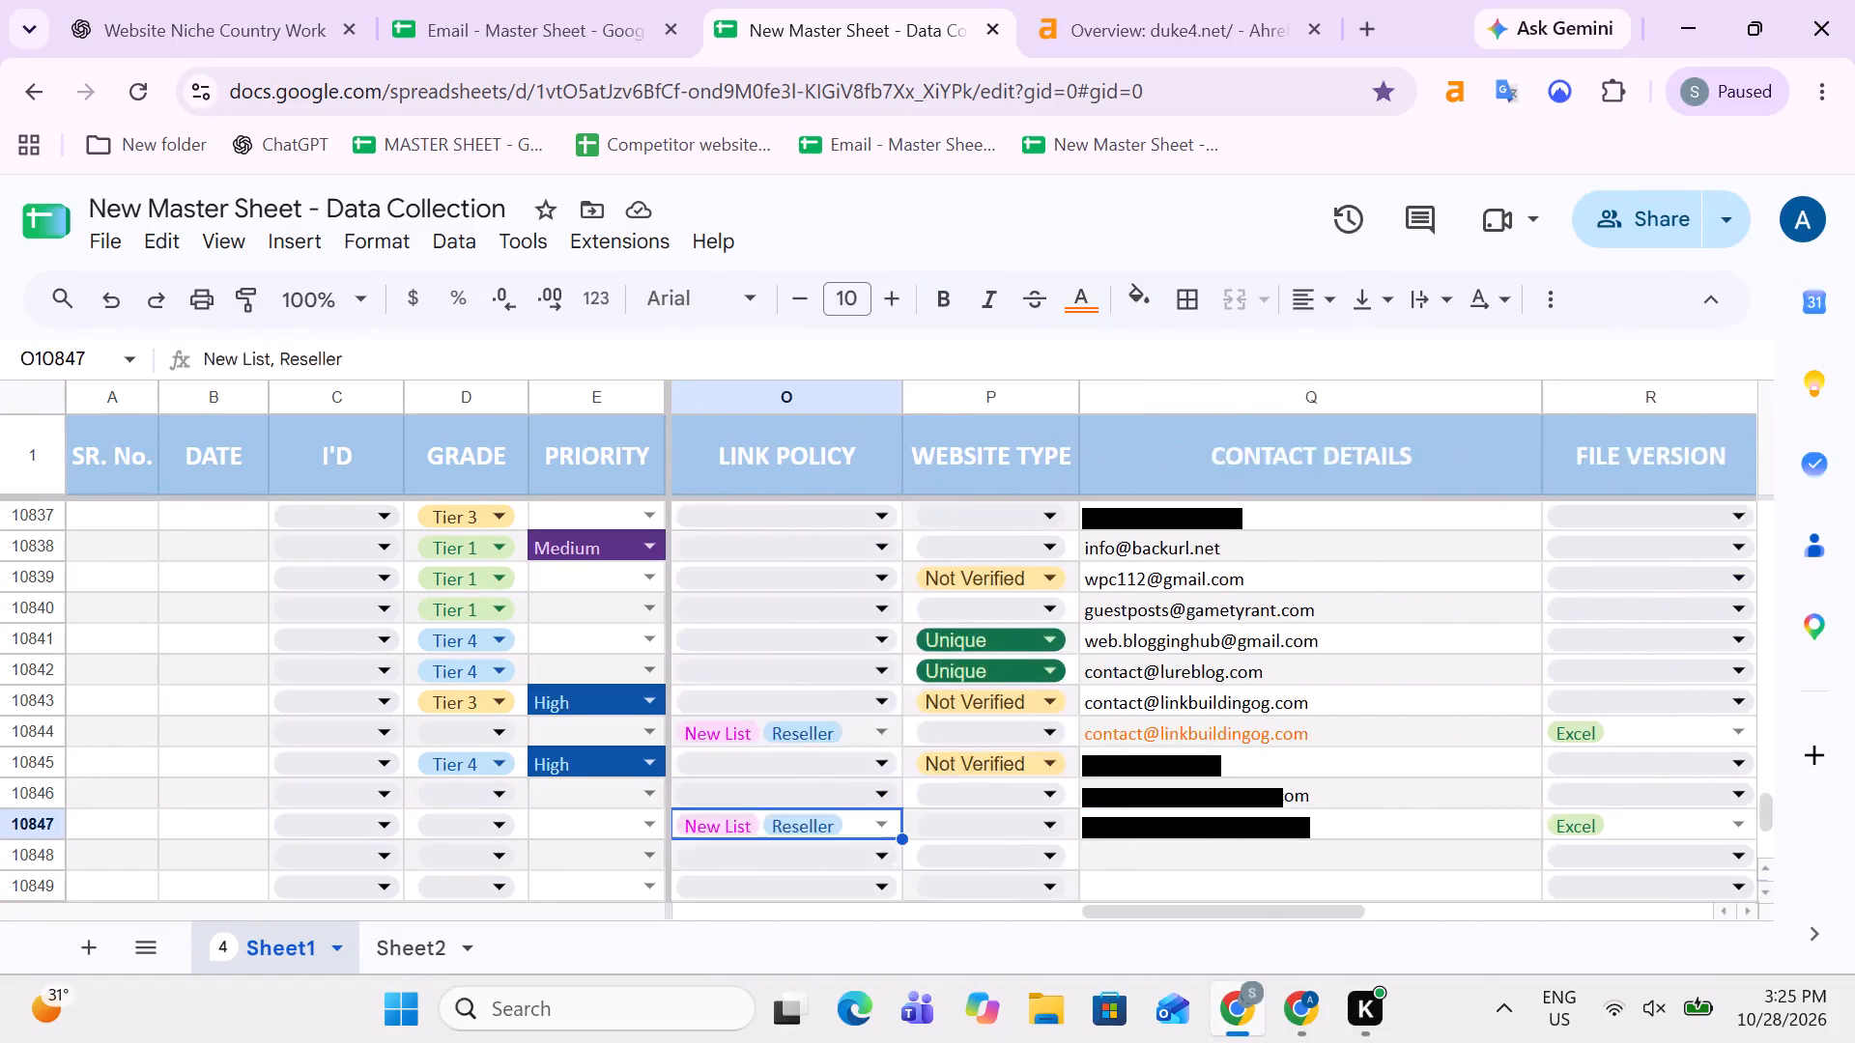
key("Left")
key("Left")
key("Left")
key("Left")
key("Left")
key("Left")
key("Left")
key("Left")
key("Left")
key("Left")
key("Left")
key("Left")
key("Left")
key("Right")
key("Right")
key("Right")
key("Right")
key("Right")
key("Left")
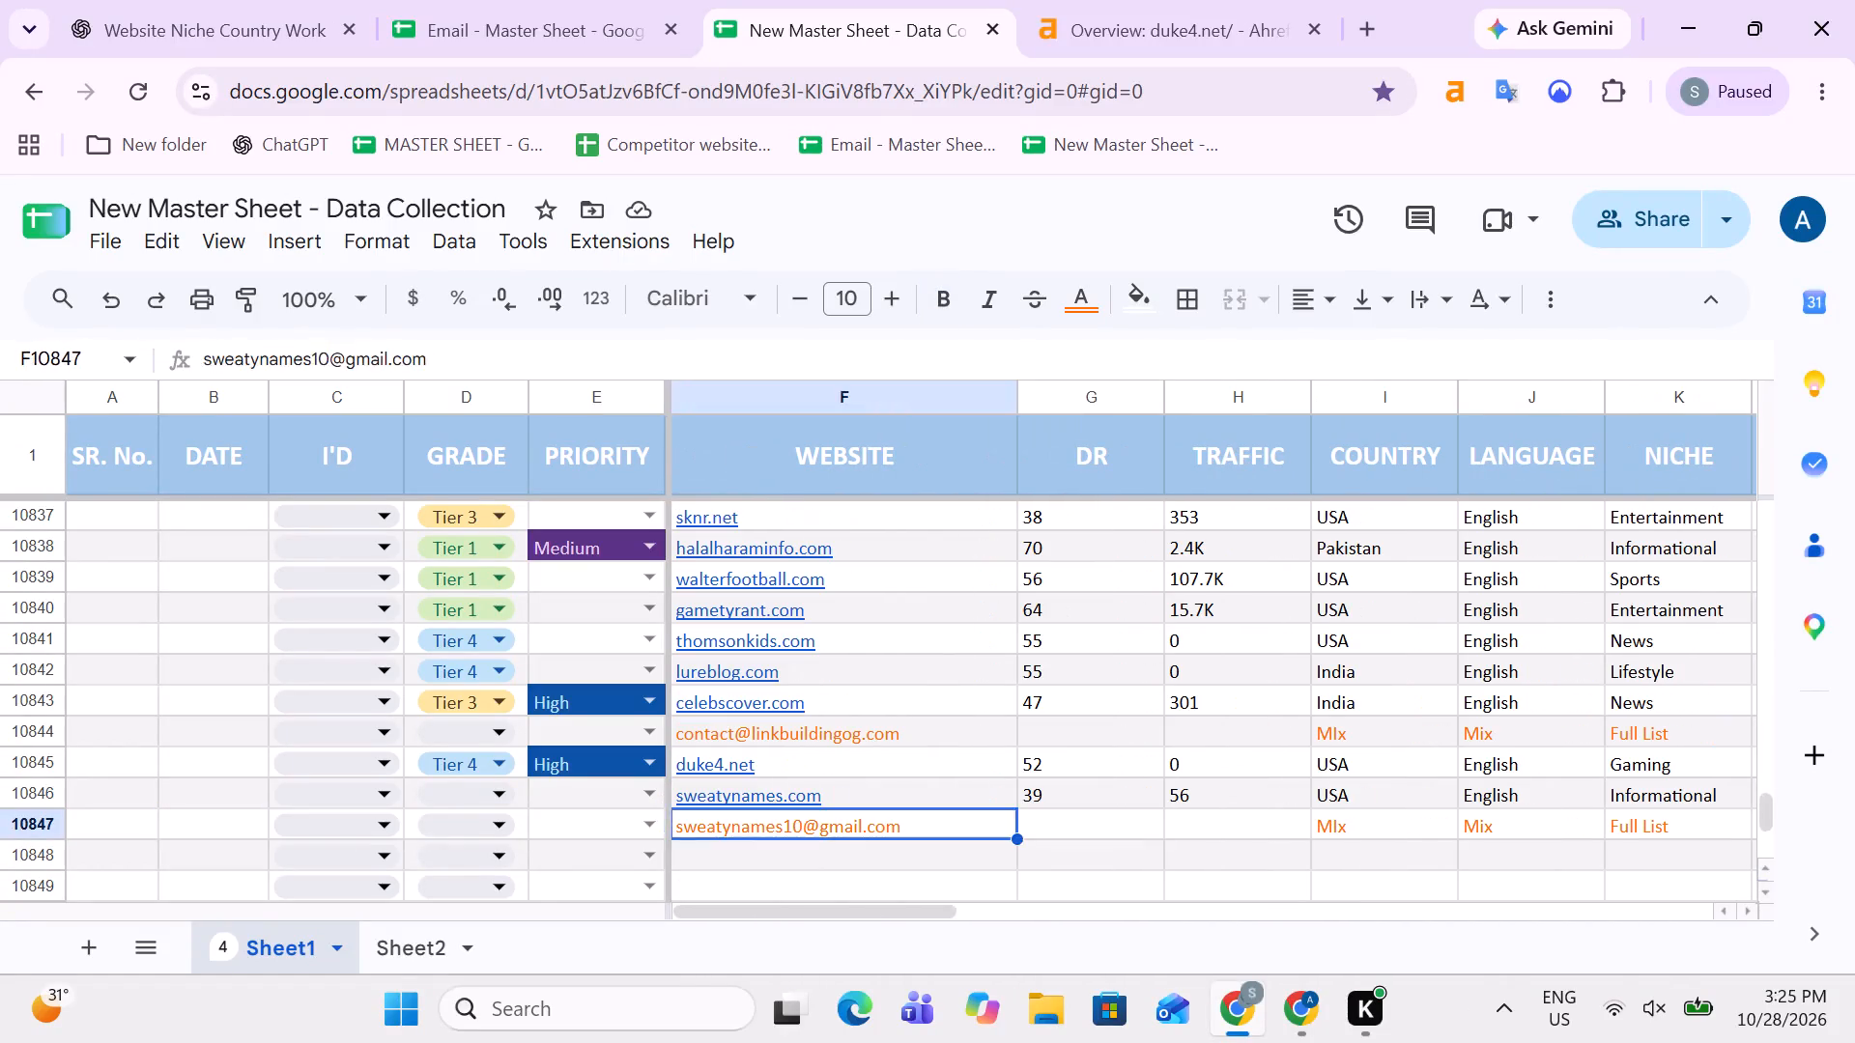
Switch to the Gmail window, close the BacklinkZylo Admin Websites sheet, and add the ⏳ label to the sweatynames.com conversation.
key("alt+Tab")
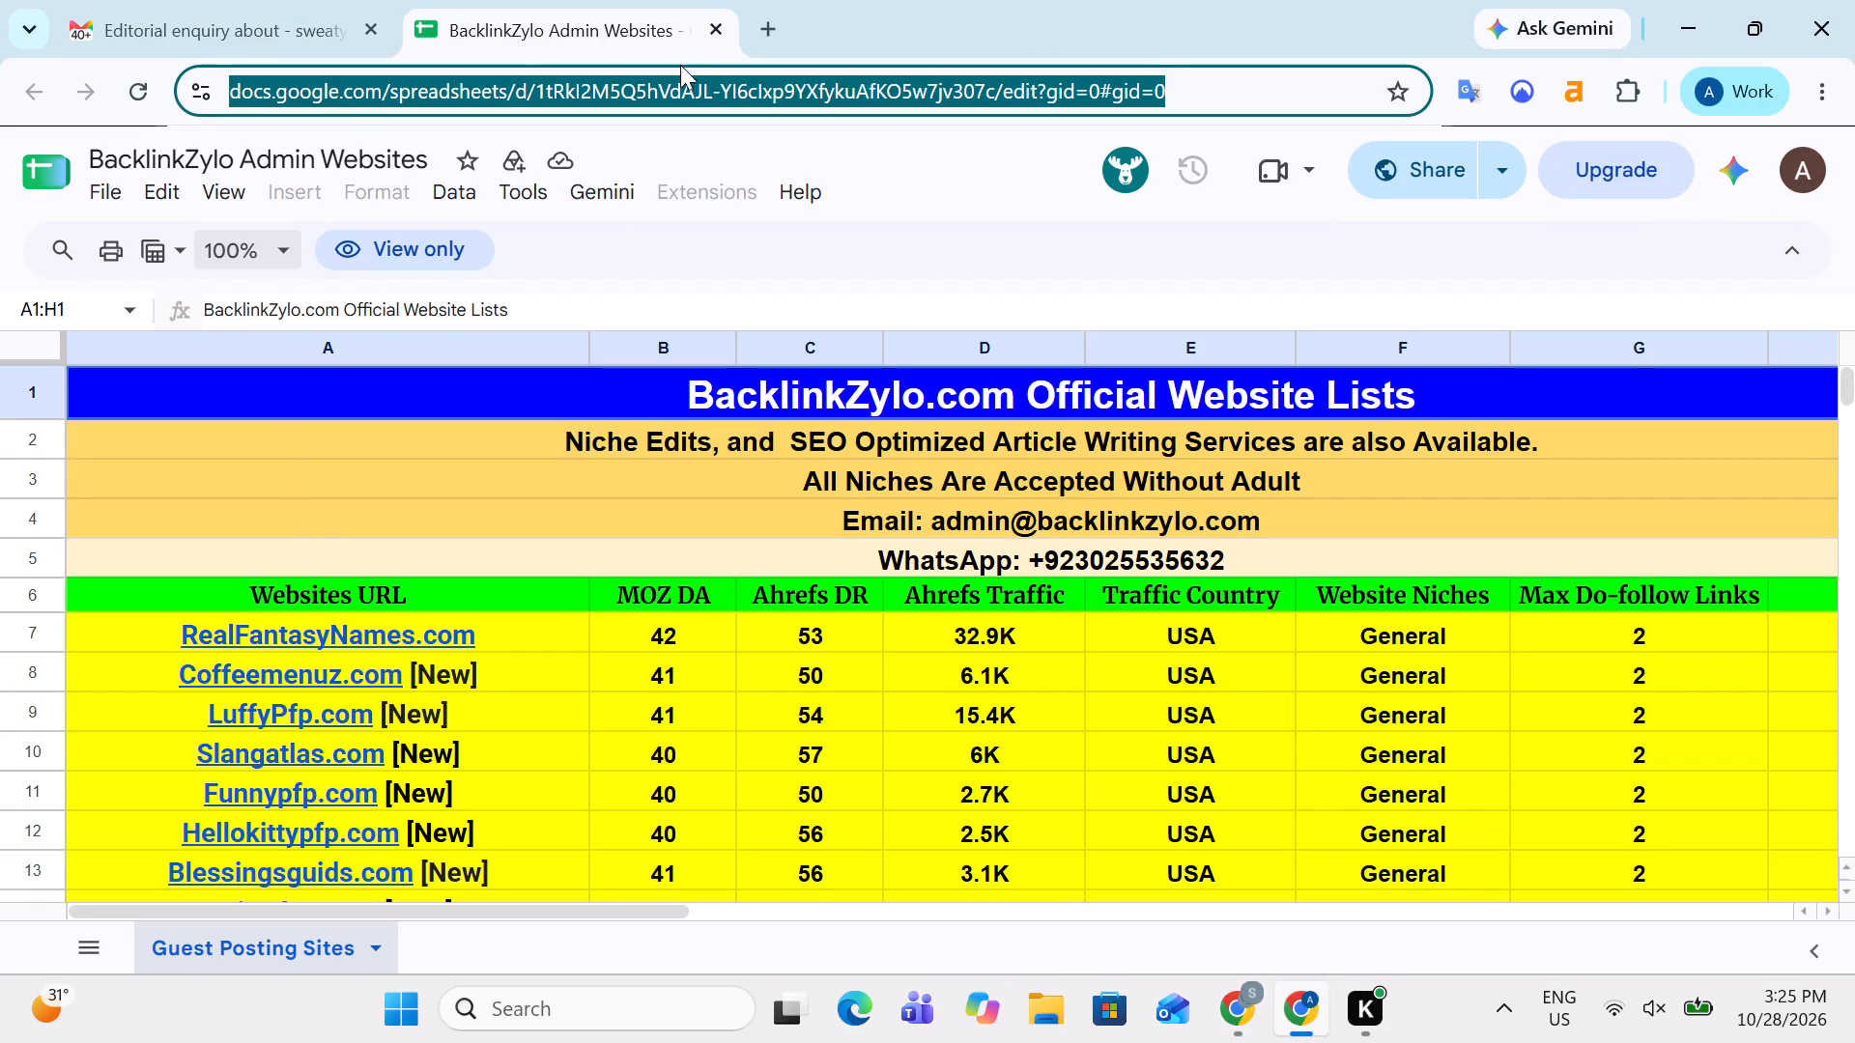
left_click(707, 32)
scroll(931, 487, "down", 7)
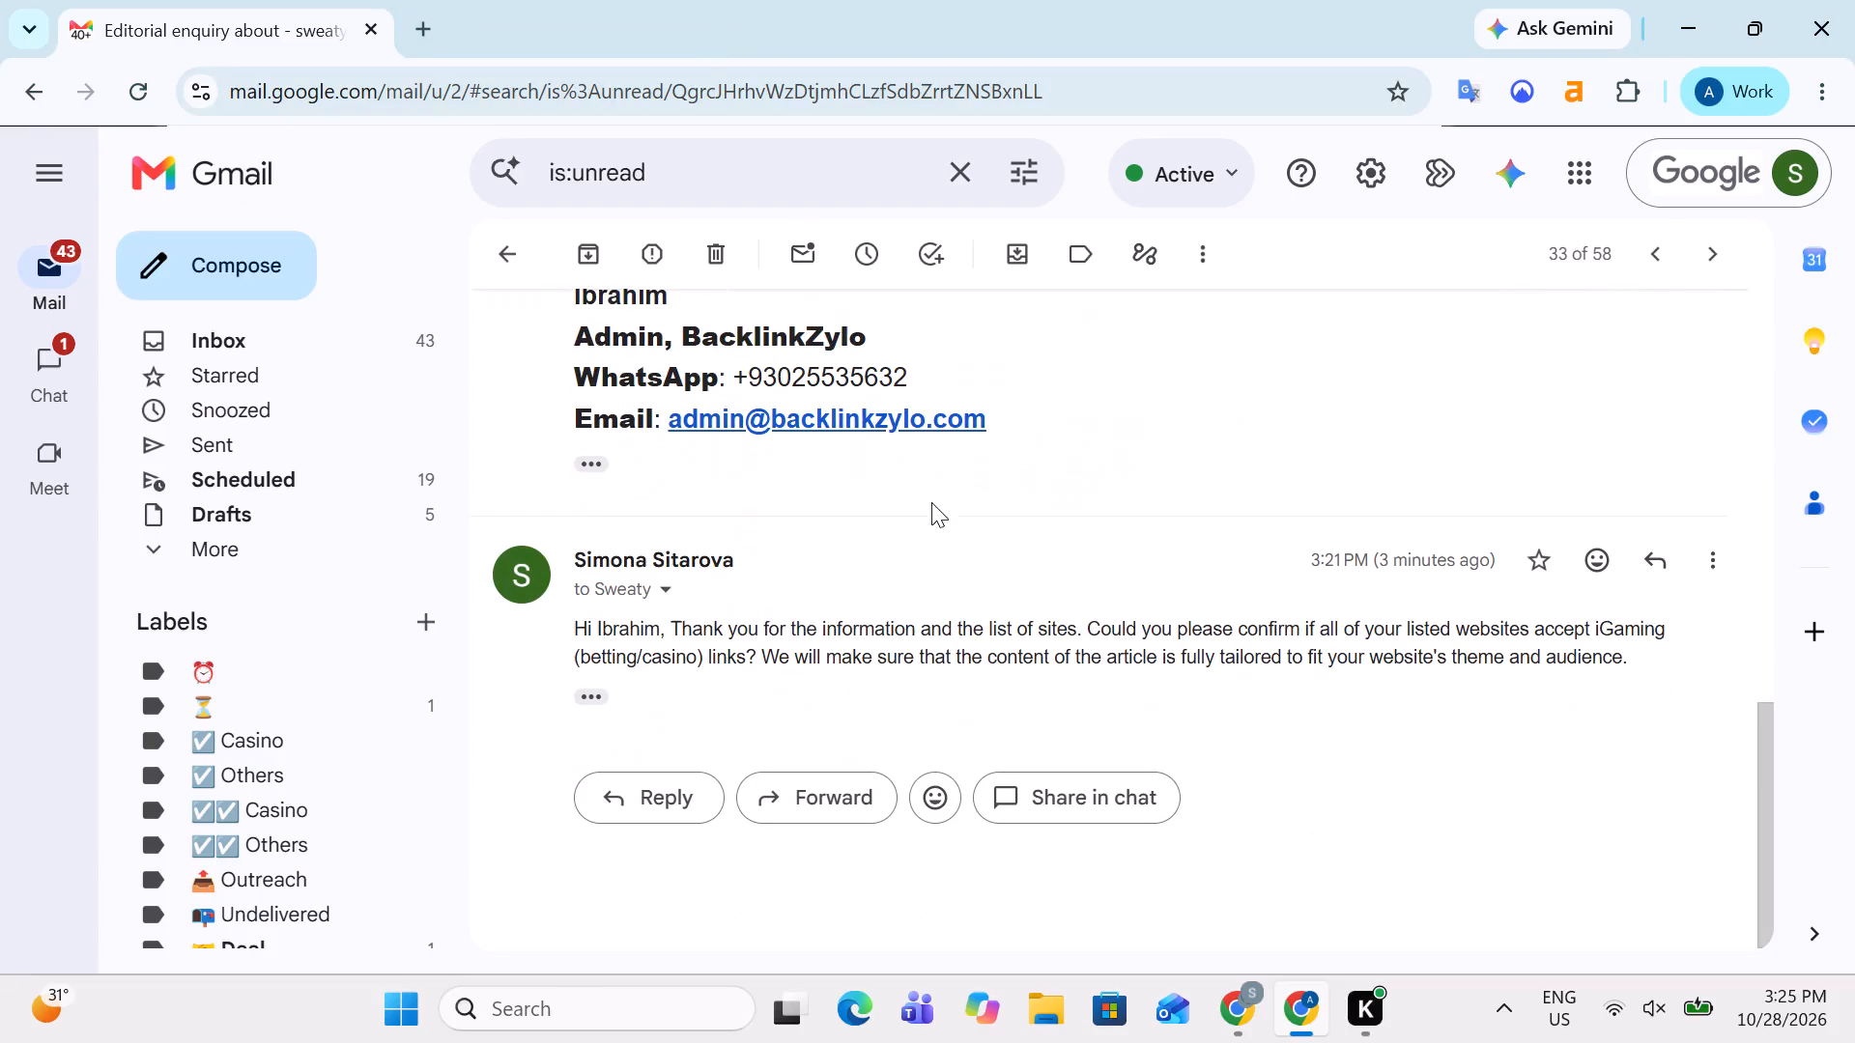
scroll(985, 690, "up", 16)
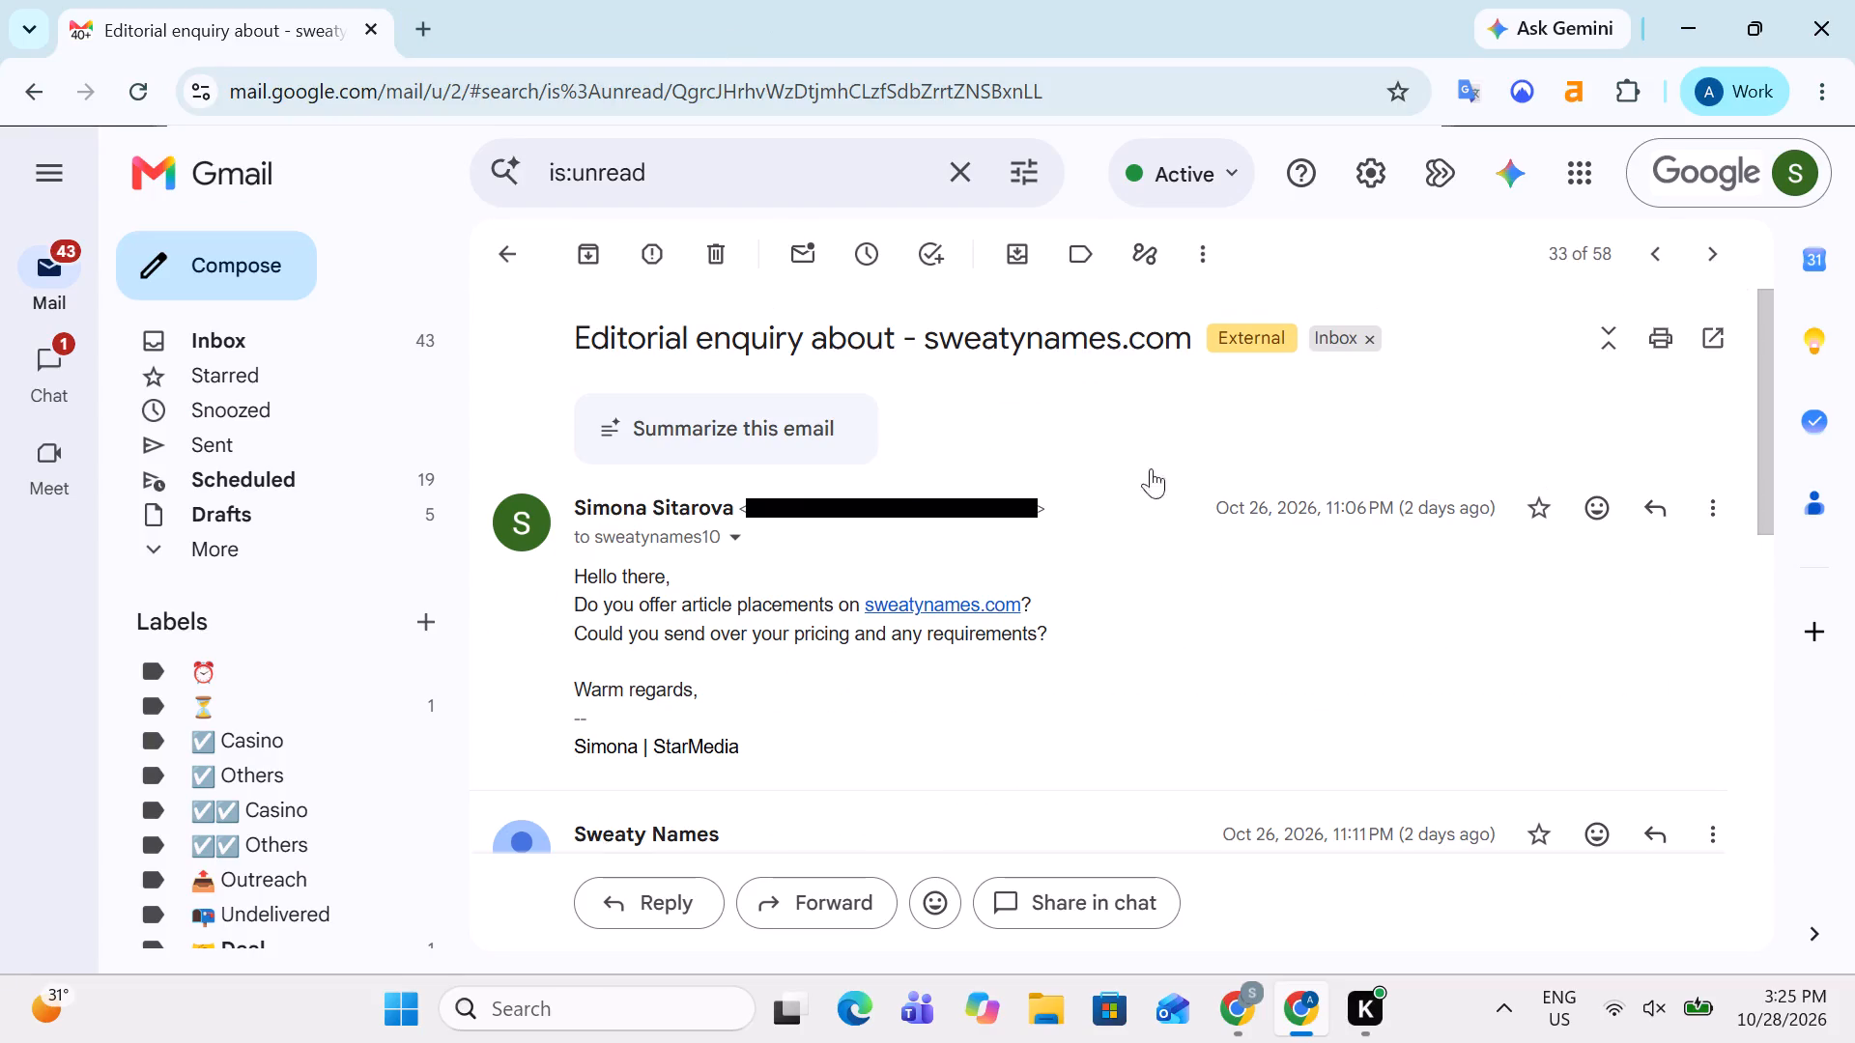
left_click(1084, 259)
left_click(1190, 439)
scroll(1226, 616, "down", 4)
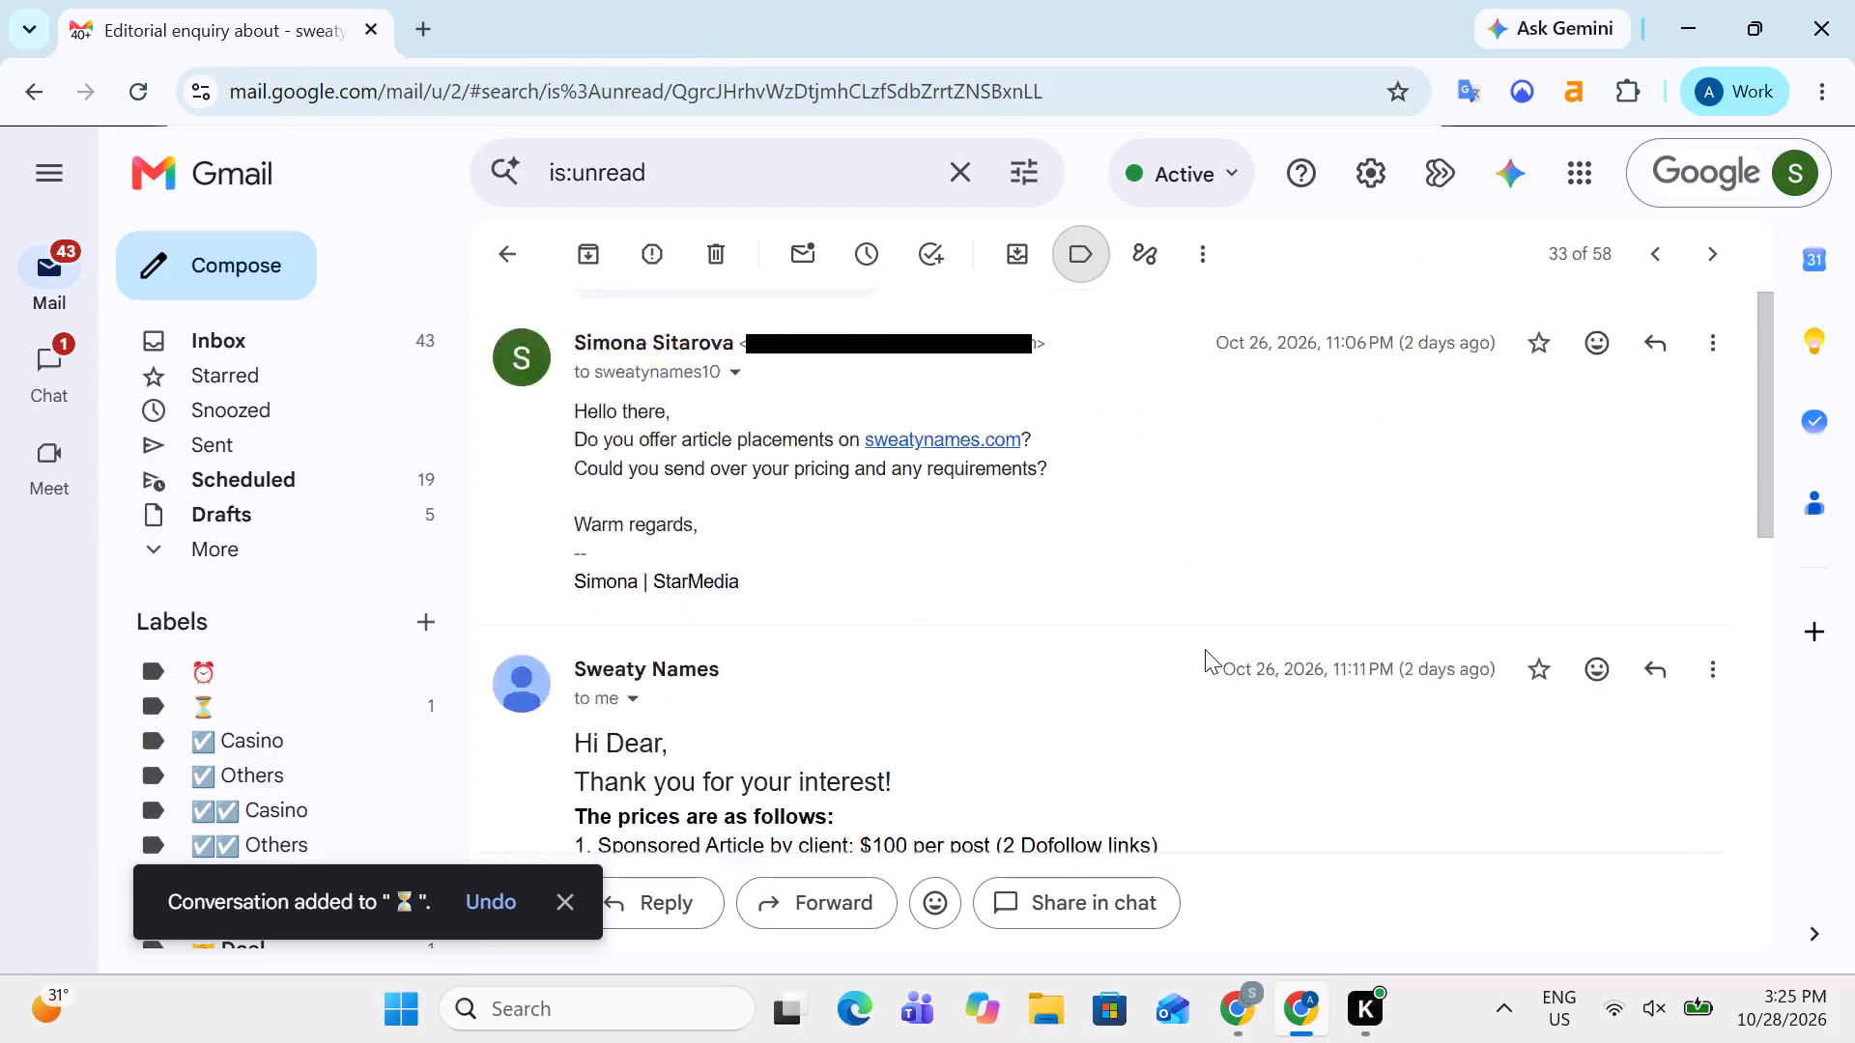
scroll(1205, 649, "down", 14)
scroll(1205, 650, "up", 18)
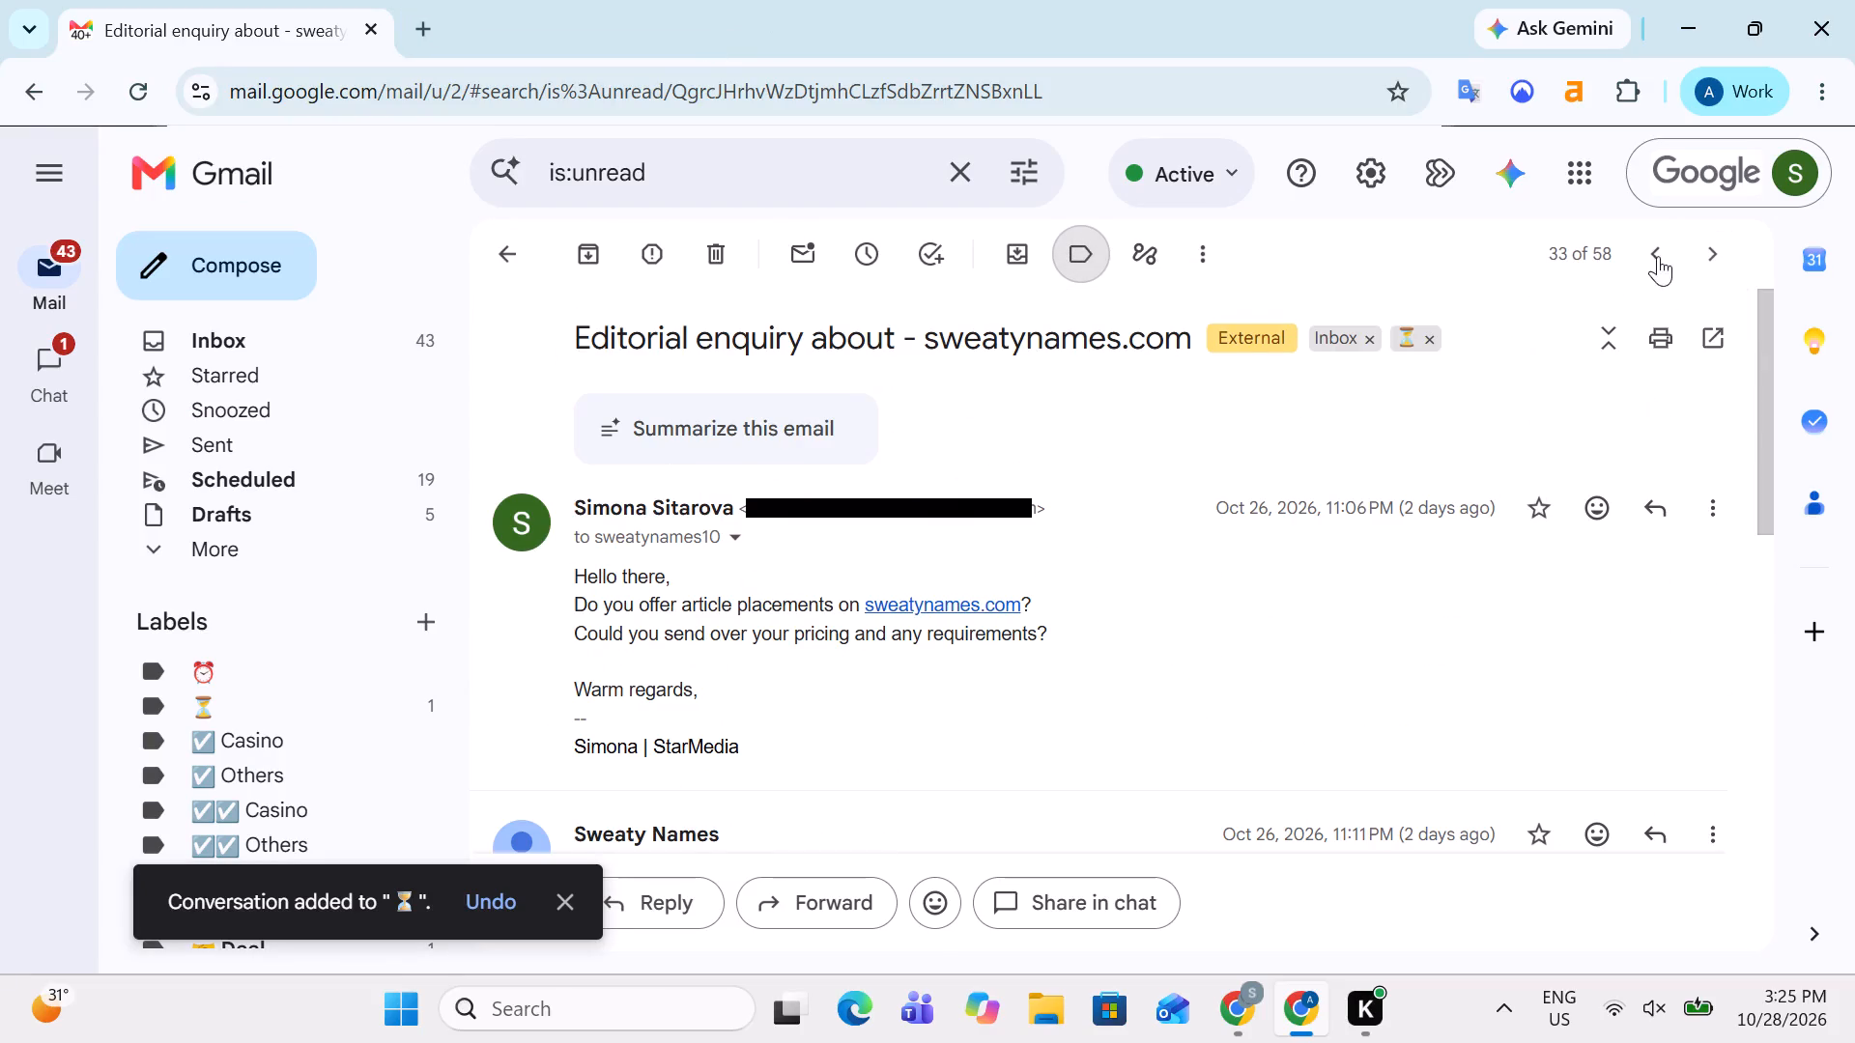
left_click(1653, 254)
scroll(941, 563, "down", 1)
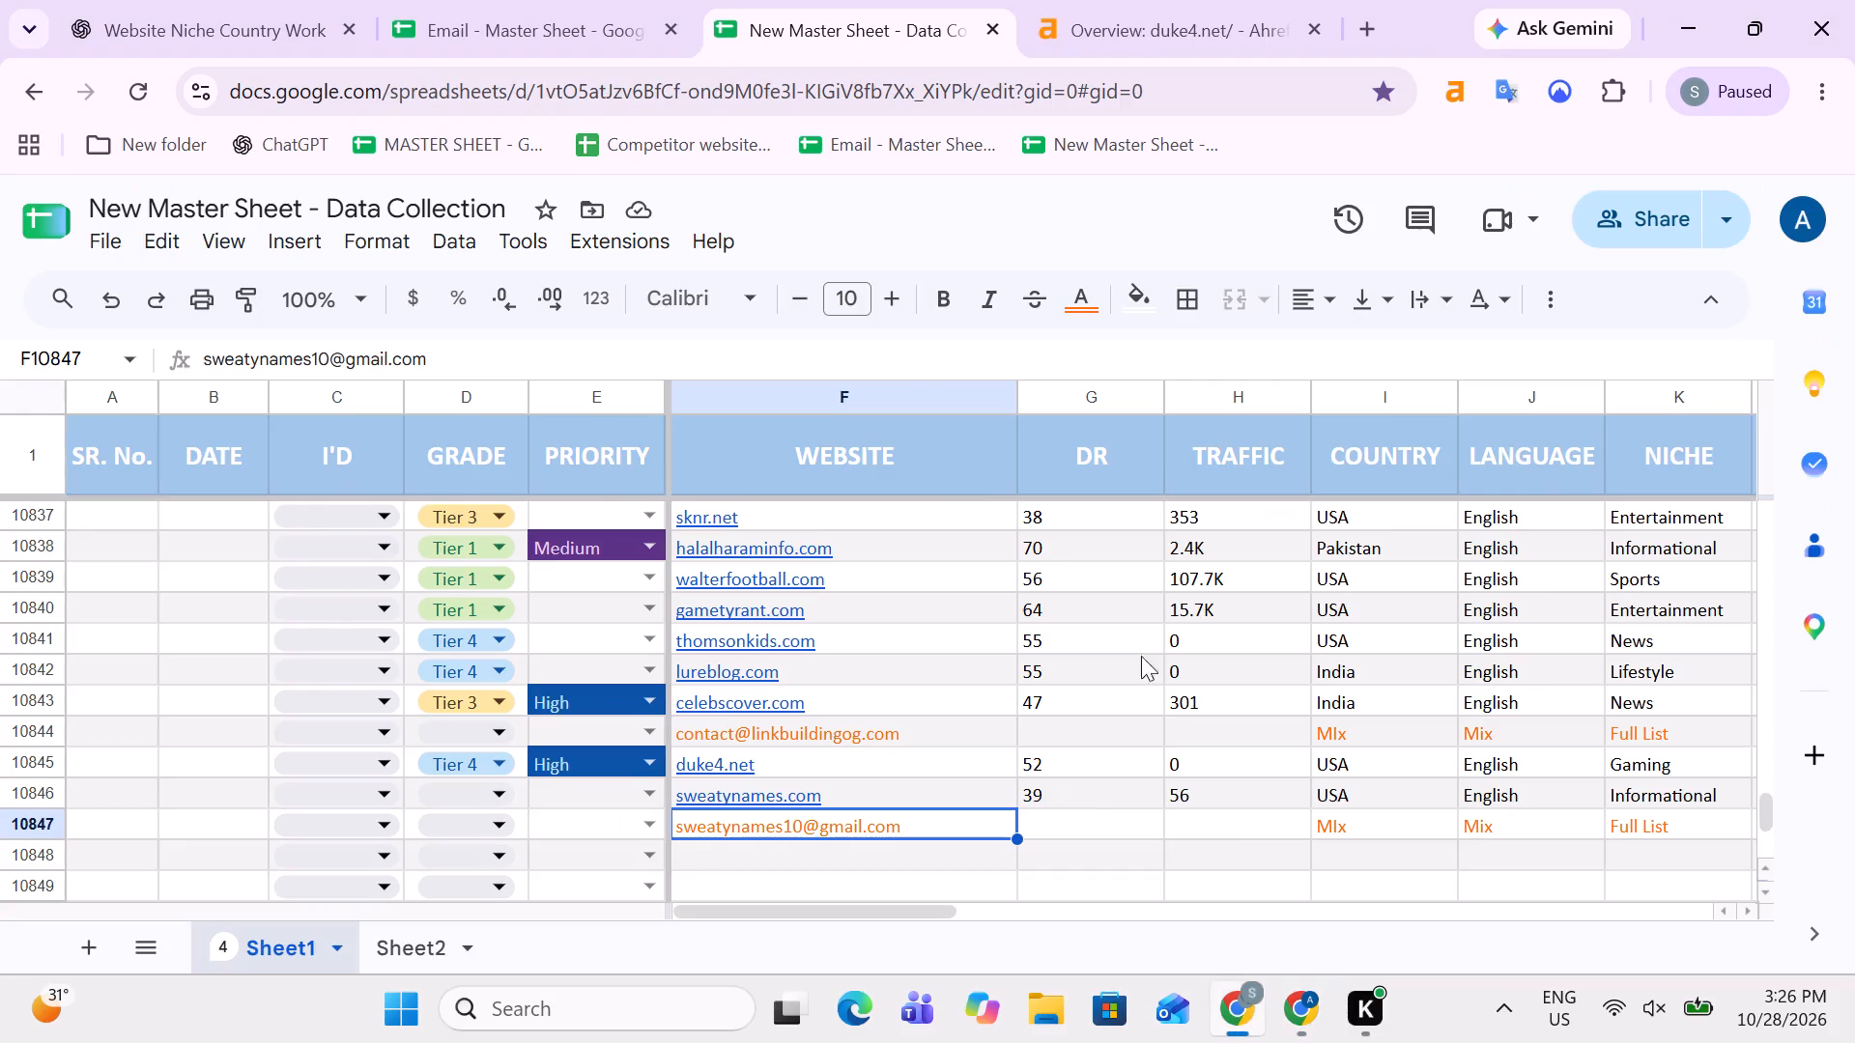
key("ctrl+f")
key("ctrl+v")
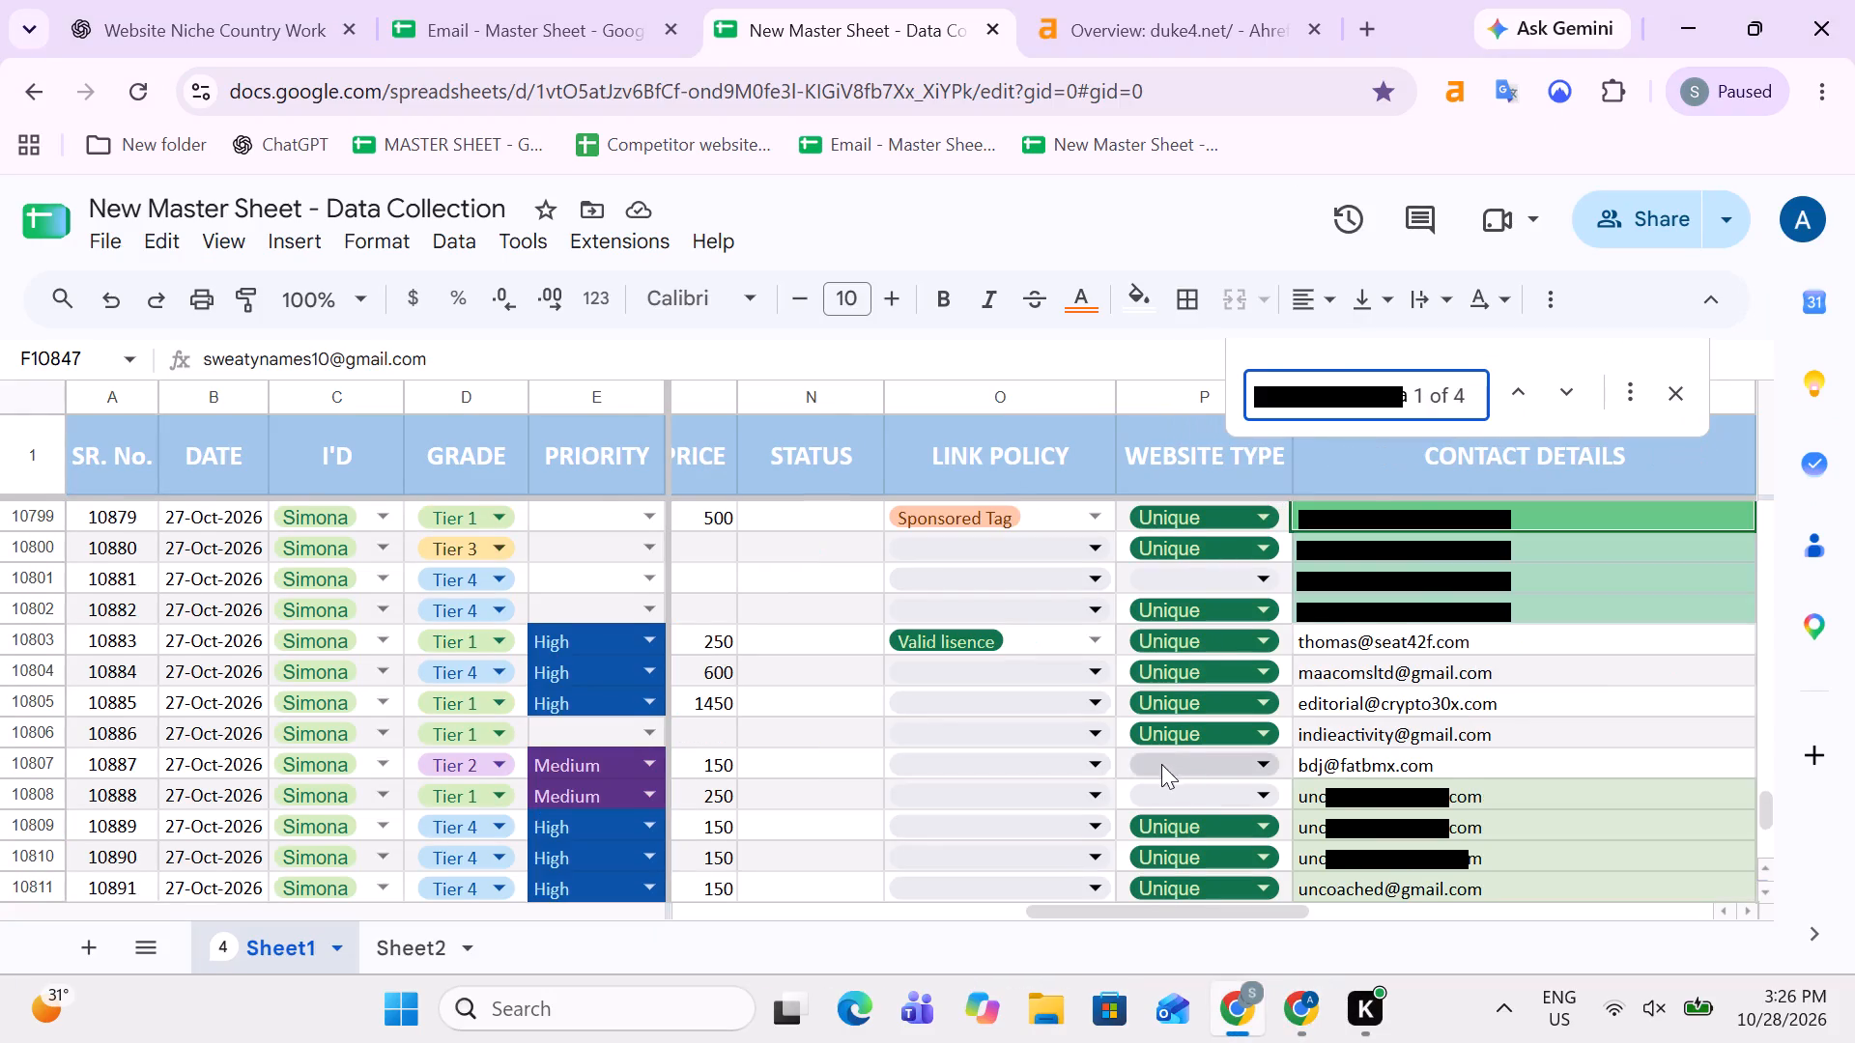
Examine the sender's matching rows in the New Master Sheet, checking row 10799's language, niche, price and casino price.
scroll(1160, 763, "up", 1)
left_click(1447, 727)
key("Up")
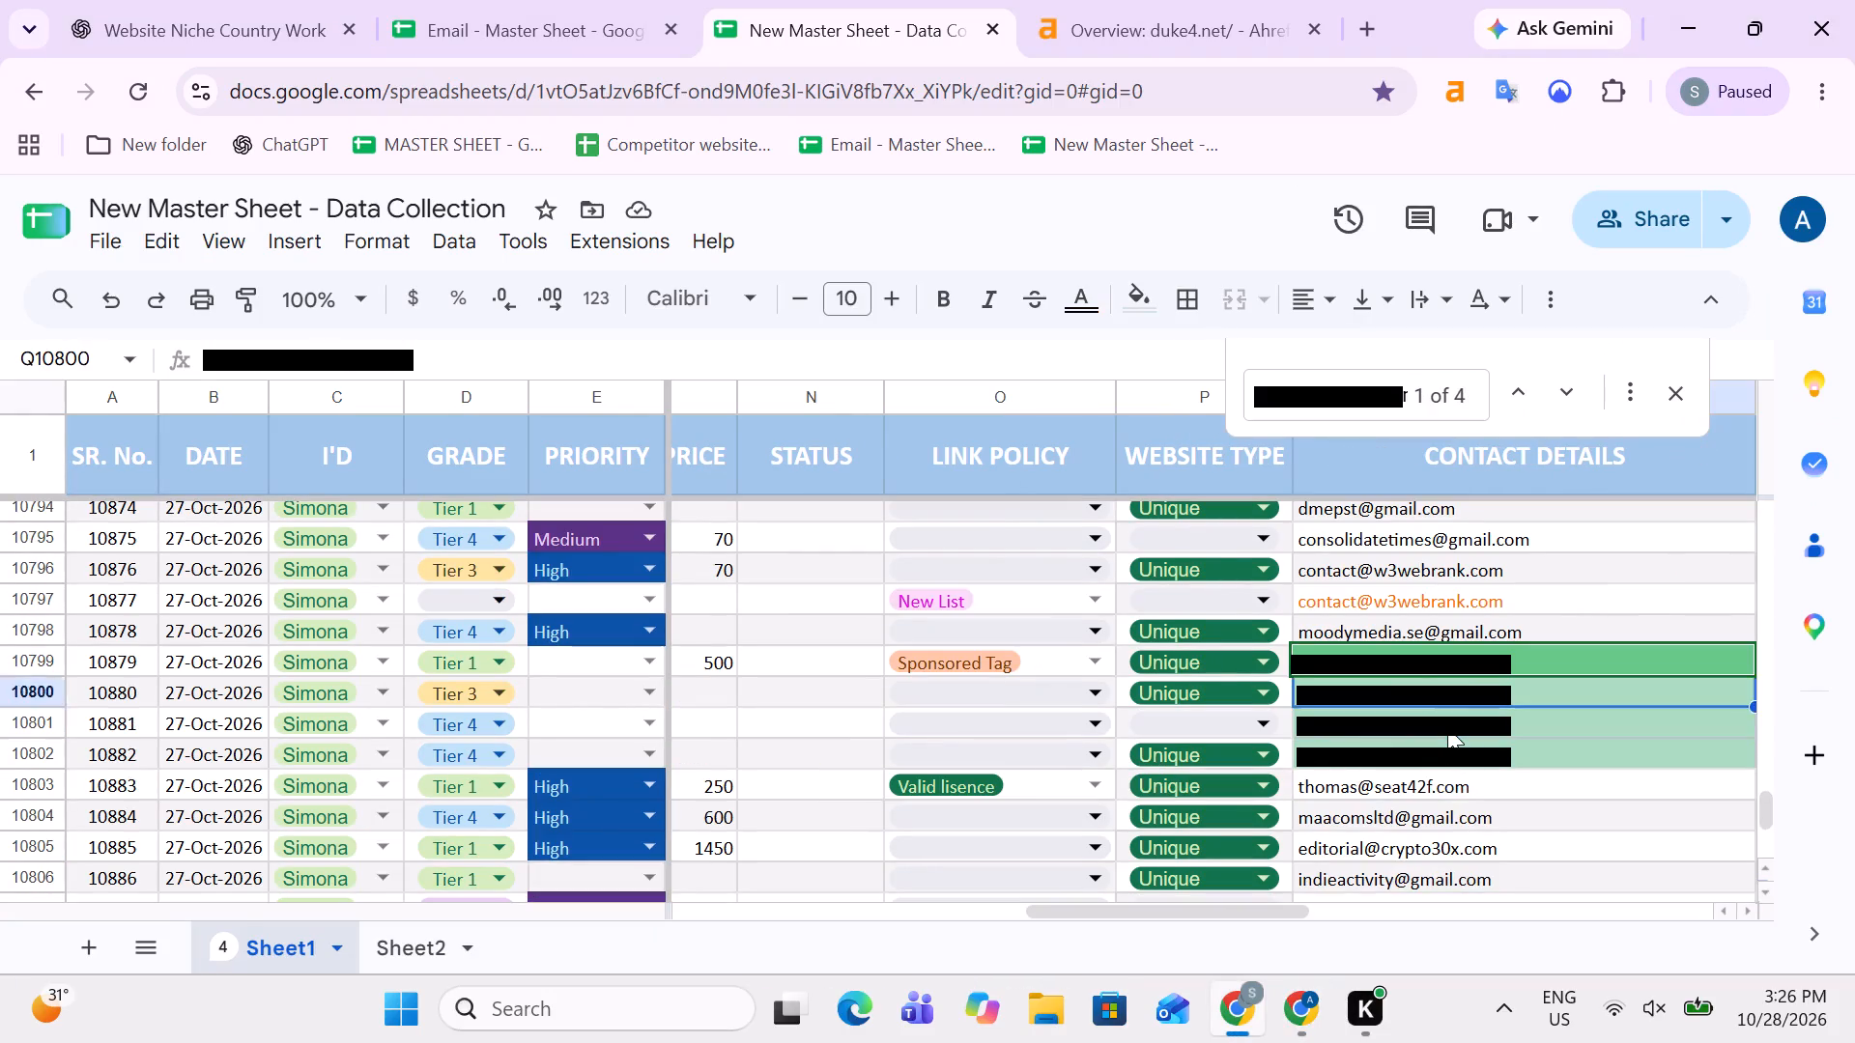
key("Up")
key("Left")
key("Left")
key("Left")
key("Left")
key("Left")
key("Left")
key("Left")
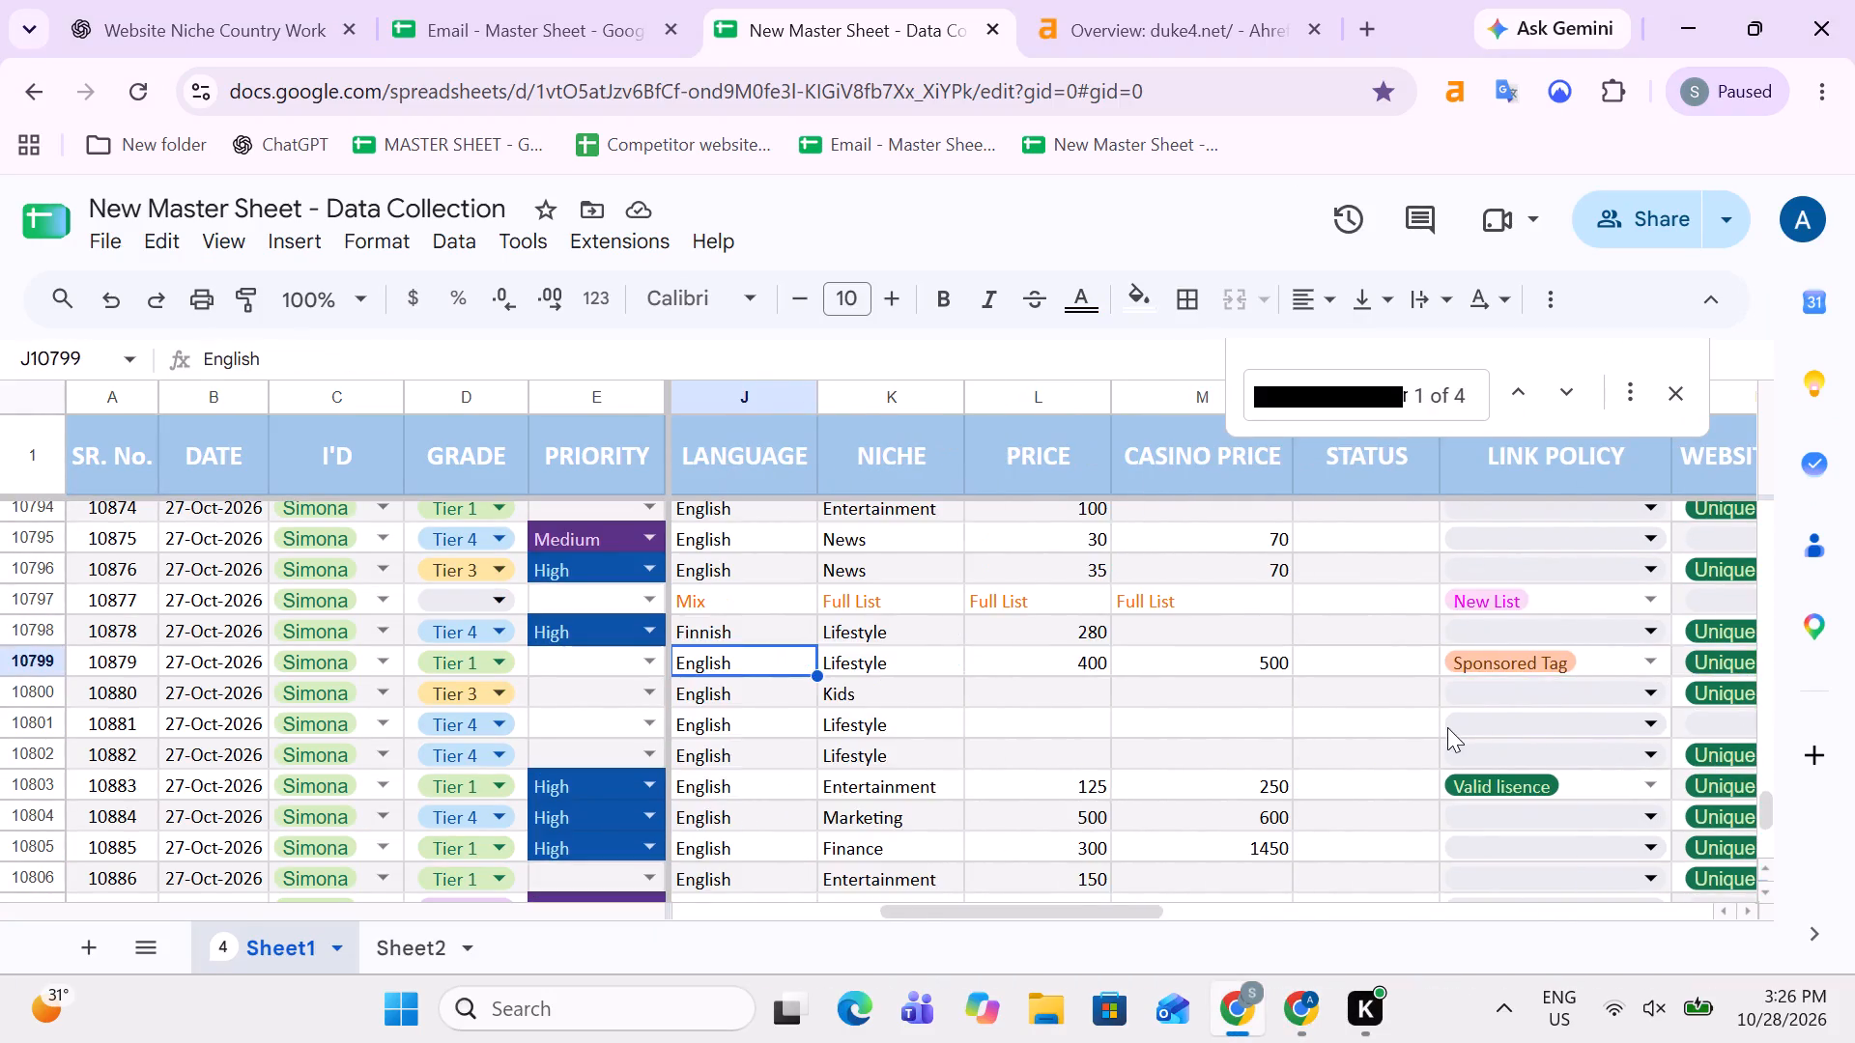
key("Right")
key("Right")
key("Left")
key("Right")
key("Right")
key("Left")
key("Right")
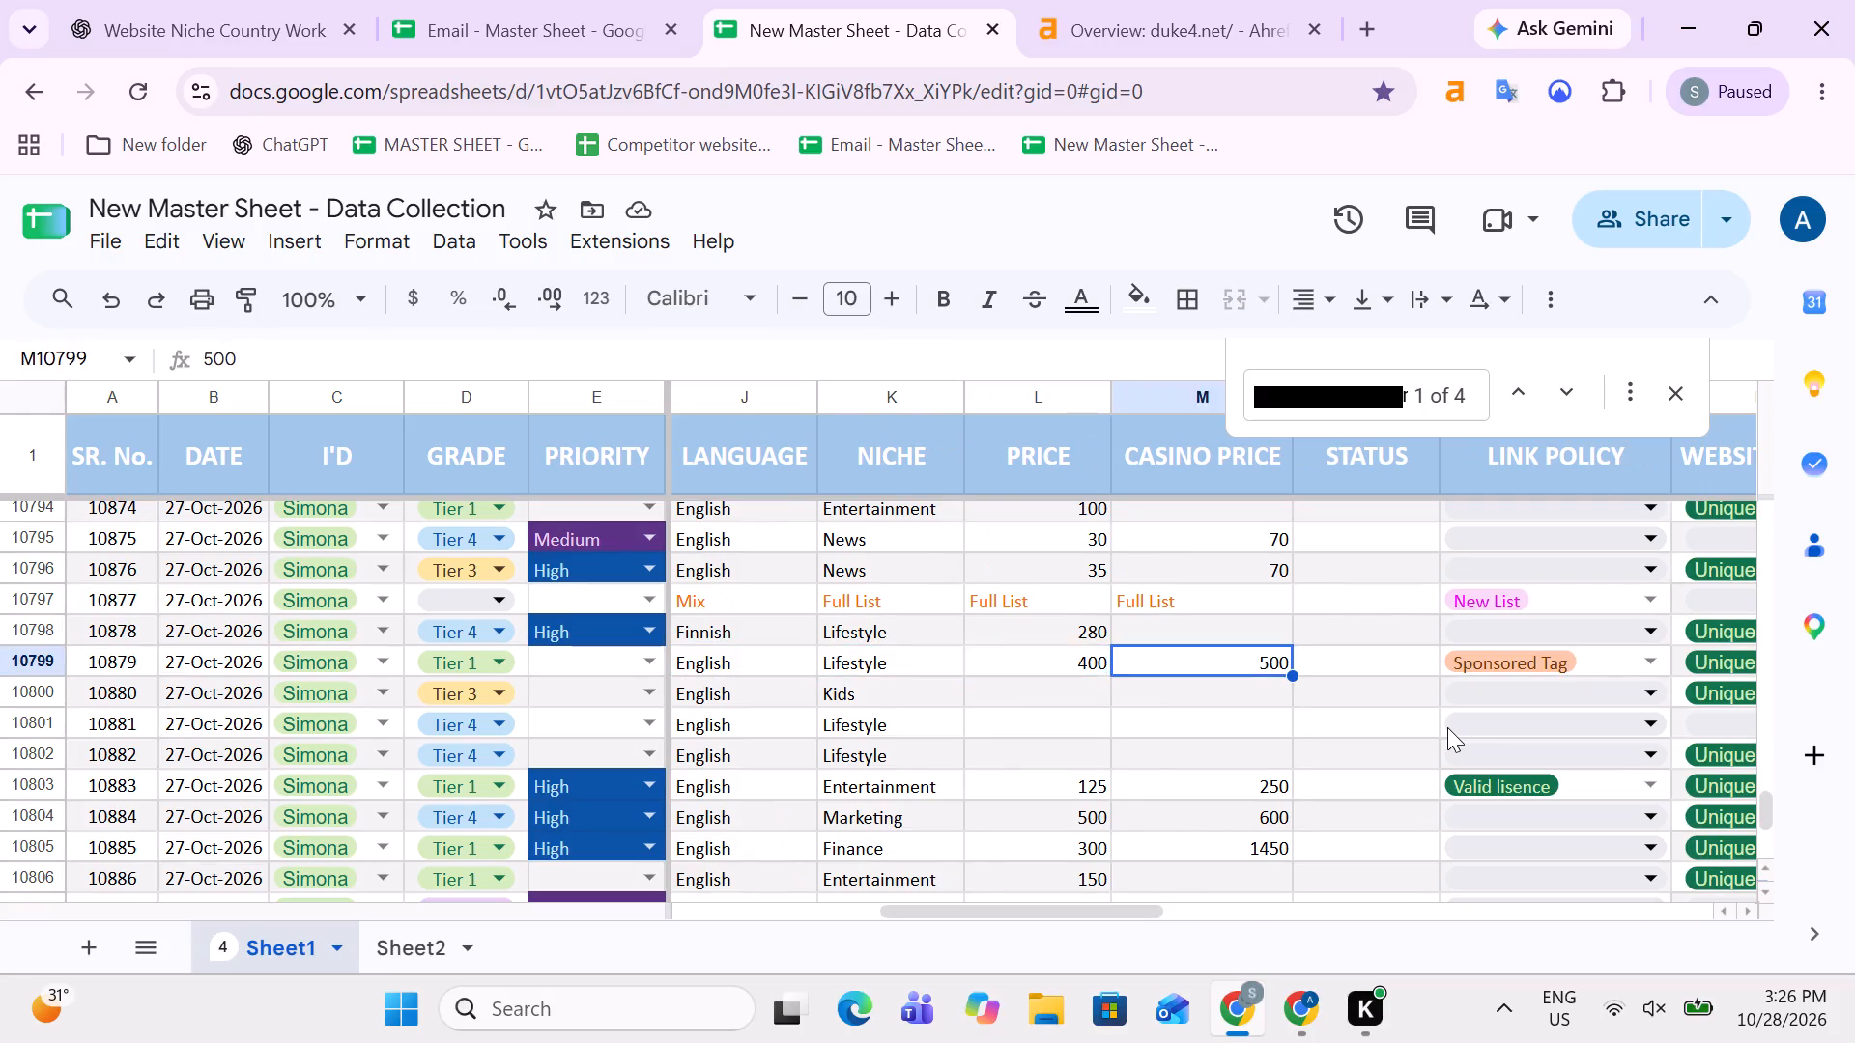
key("Left")
key("Right")
key("alt+Tab")
scroll(1664, 665, "down", 3)
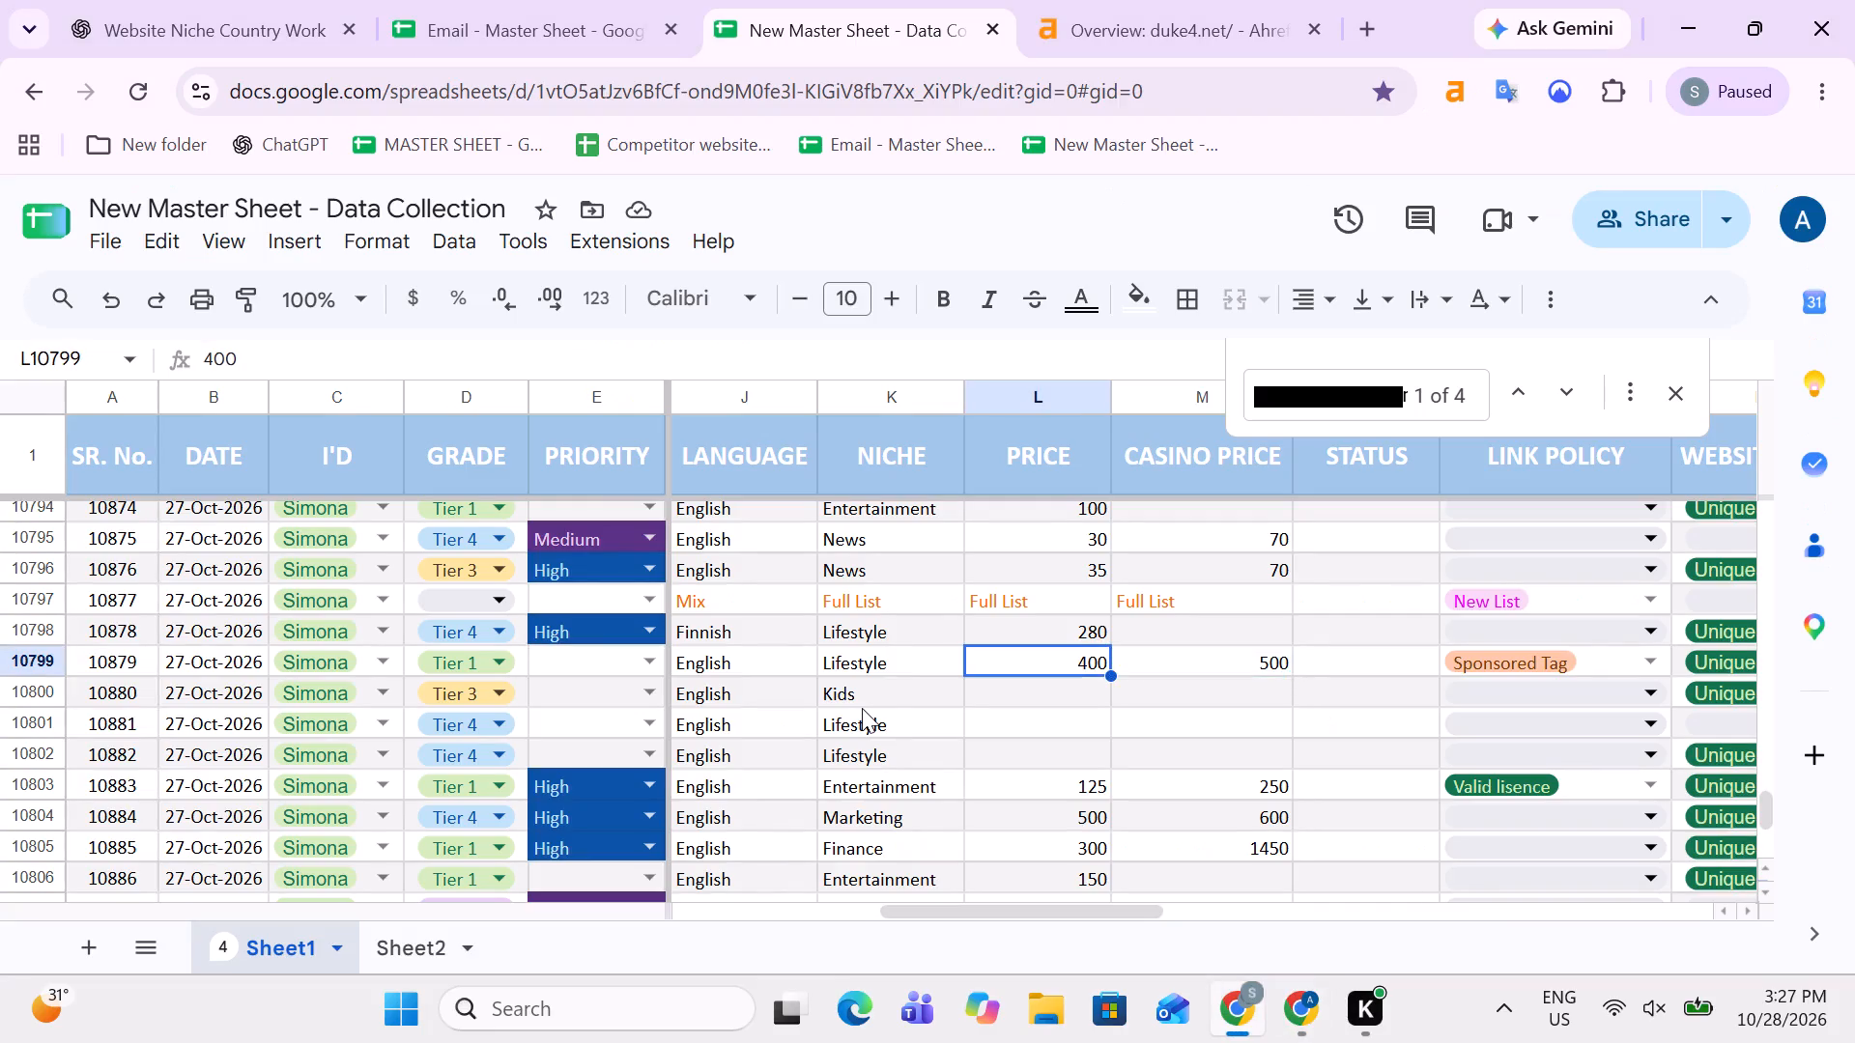
Copy theinspirationedit.com's 400 price and 500 casino price to the craftplaylearn.com and thechowtrain.com rows.
key("shift+Right")
key("ctrl+c")
key("Down")
key("shift+Down")
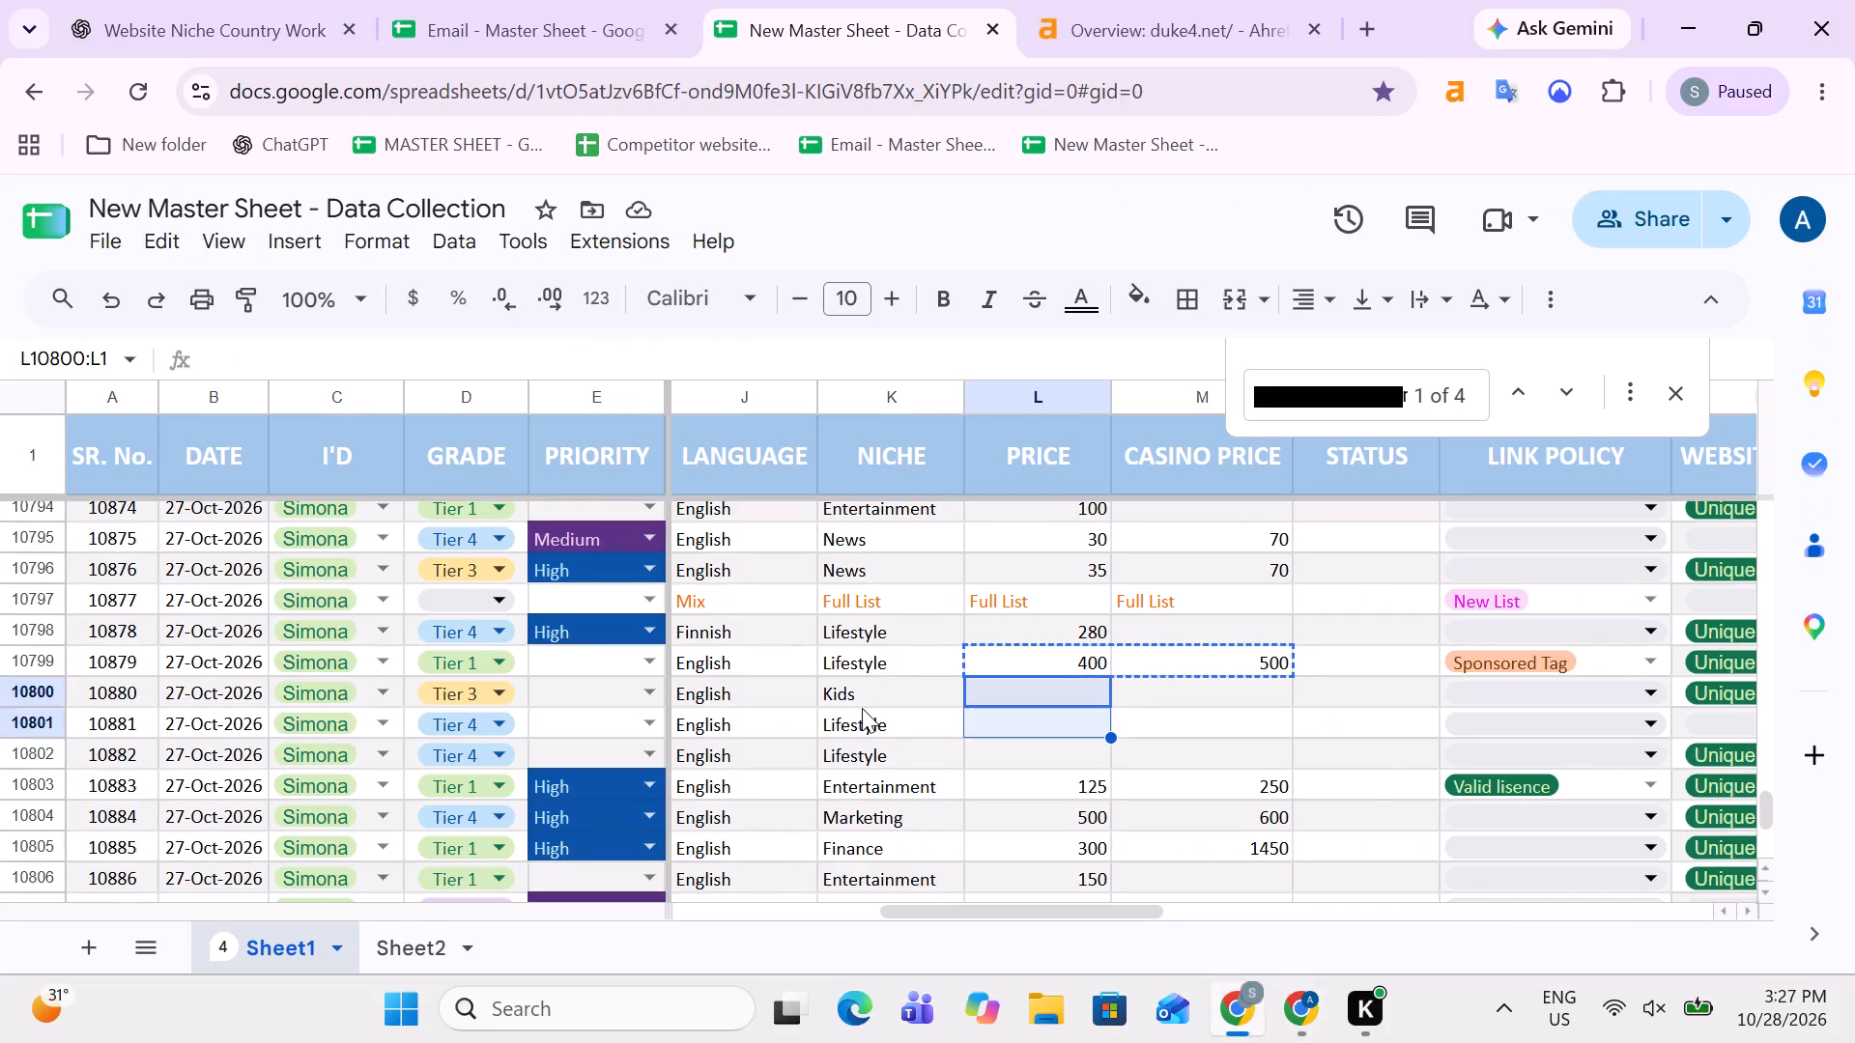
key("ctrl+v")
Check the withasplashofcolor.com row's website type and contact, and copy the 400 price and 500 casino price from thechowtrain.com into it.
key("Down")
key("Down")
key("Right")
key("Right")
key("Right")
key("Right")
key("Right")
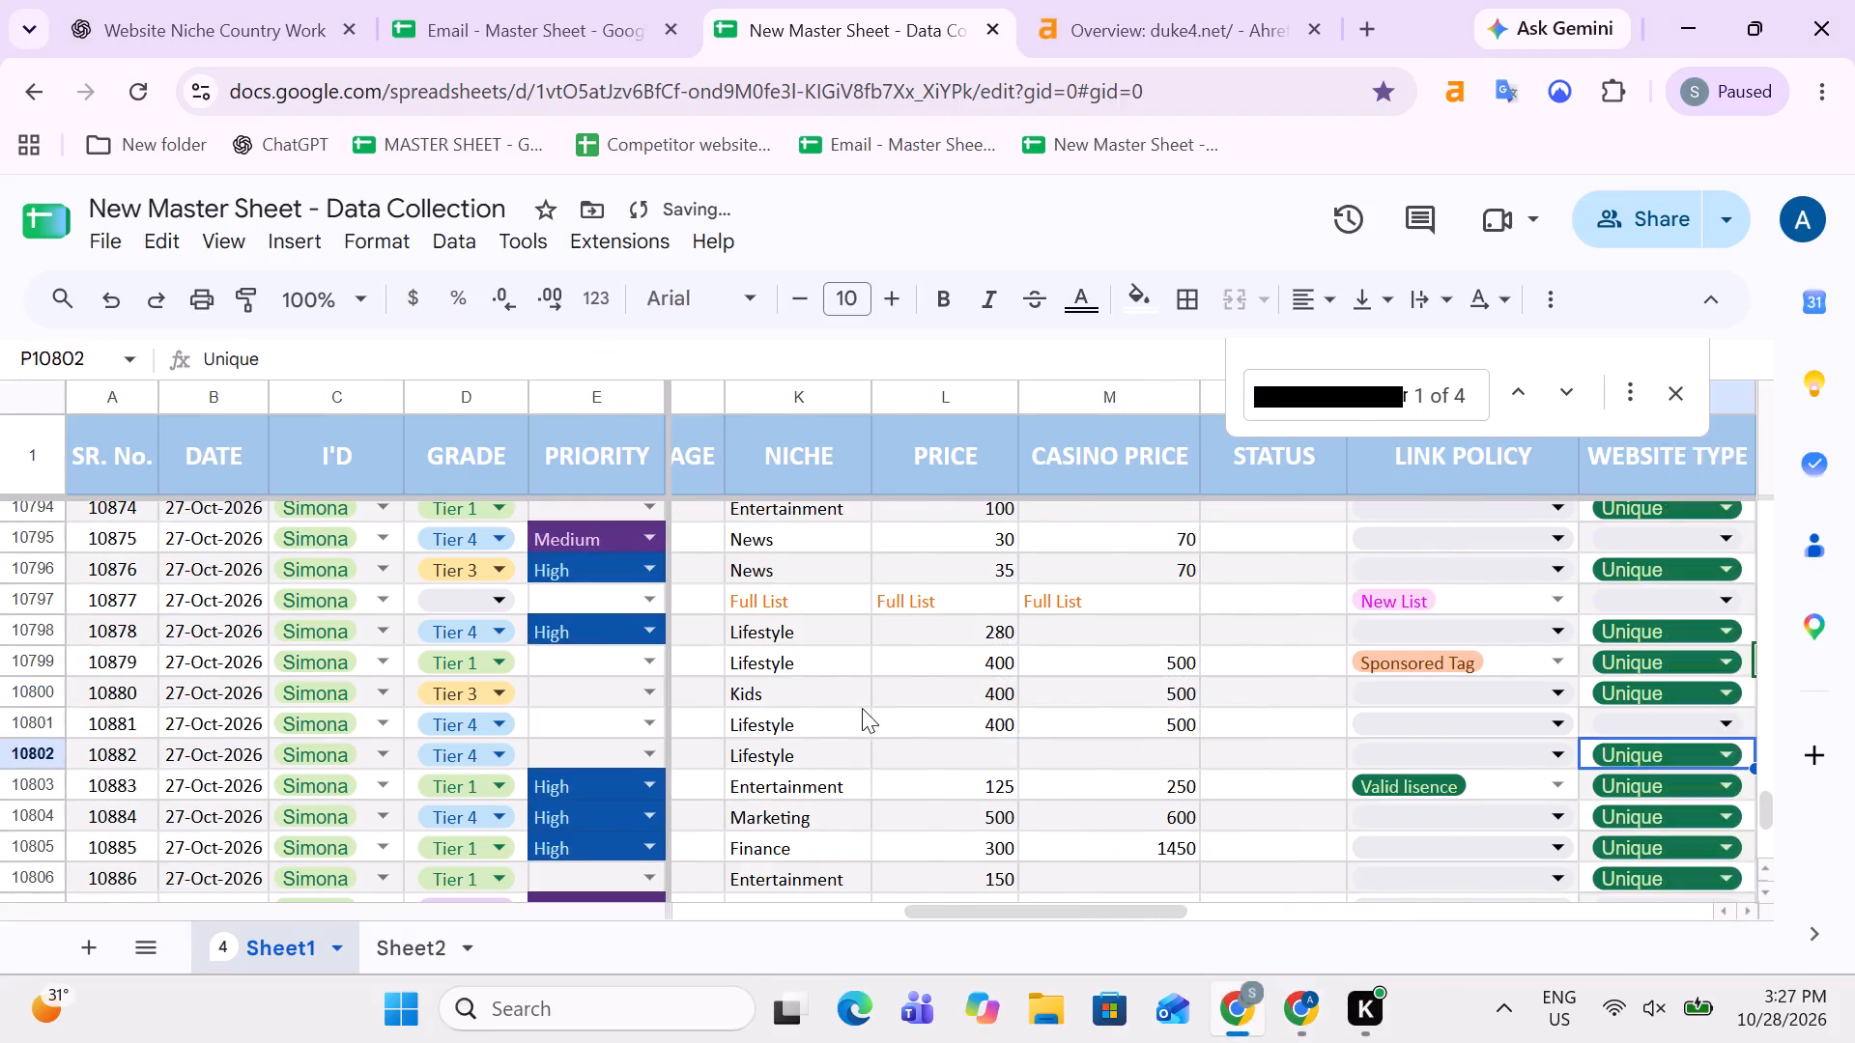
key("Right")
key("Left")
key("Left")
key("Left")
key("Left")
key("Left")
key("Left")
key("Left")
key("Right")
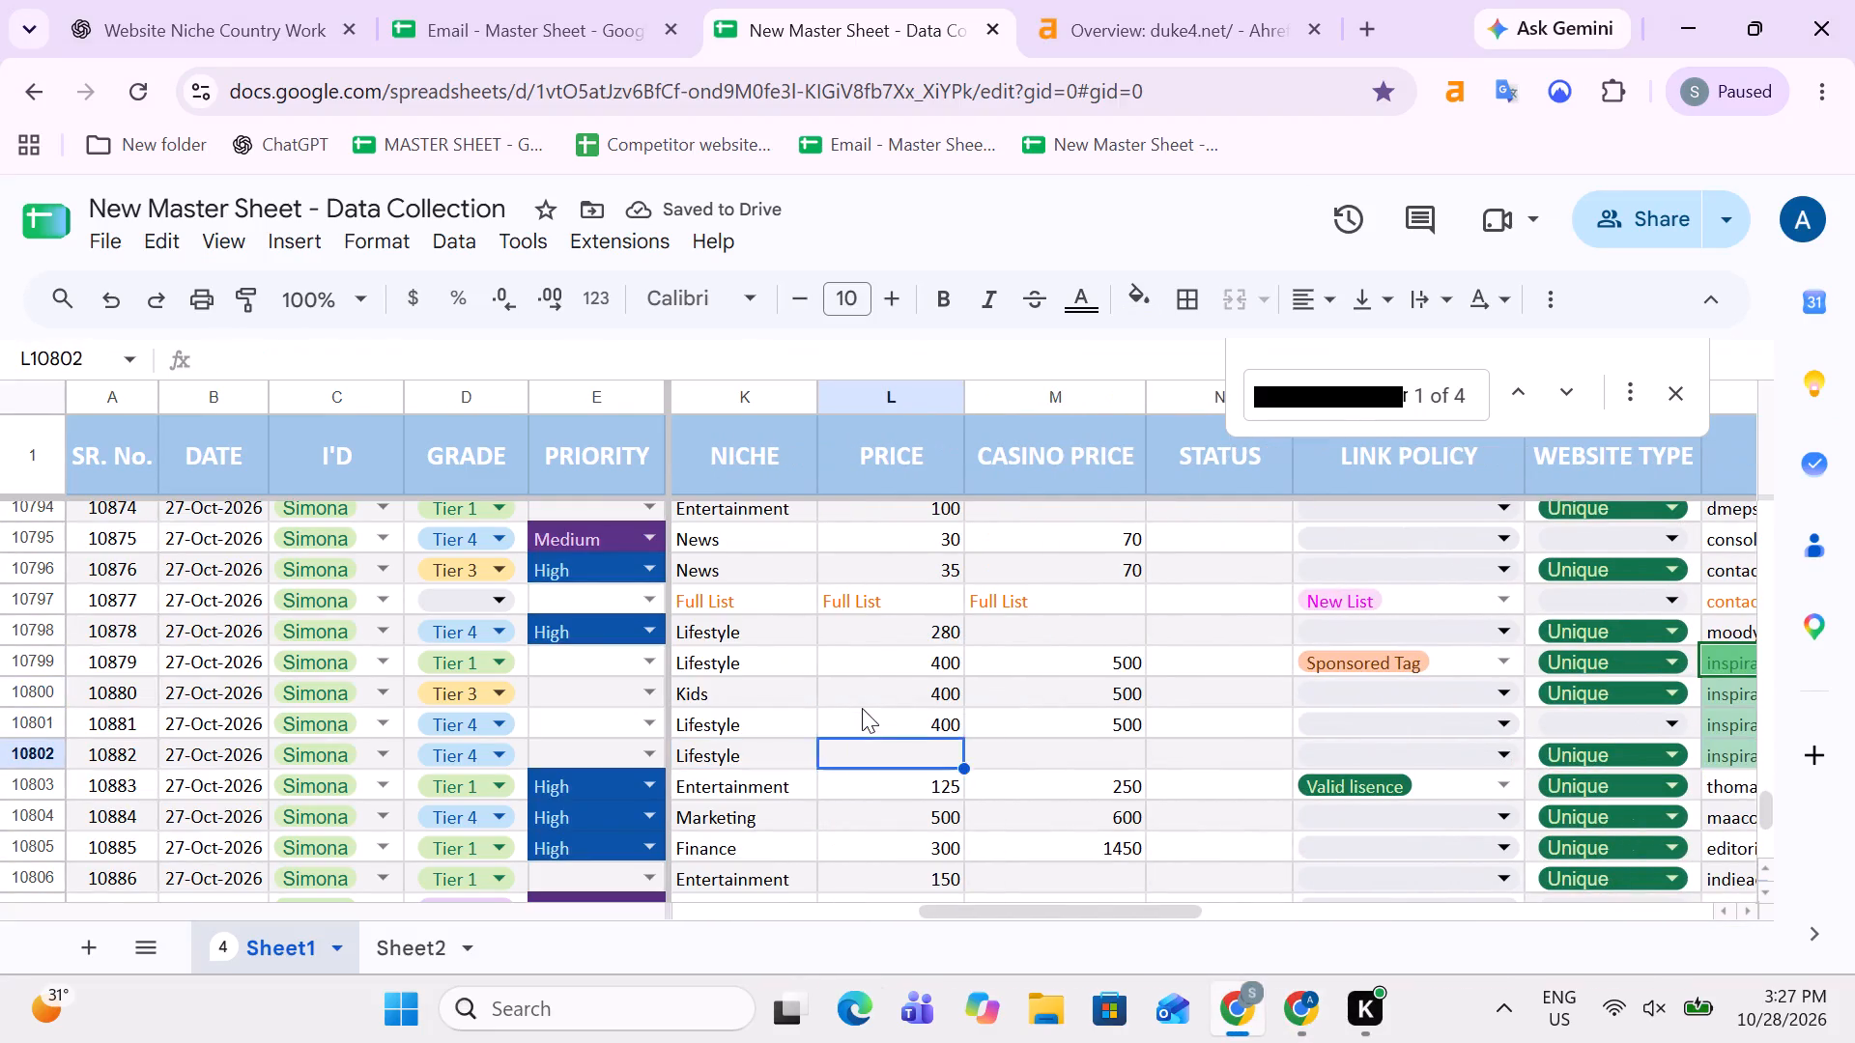
key("Up")
key("shift+Right")
key("ctrl+c")
key("Down")
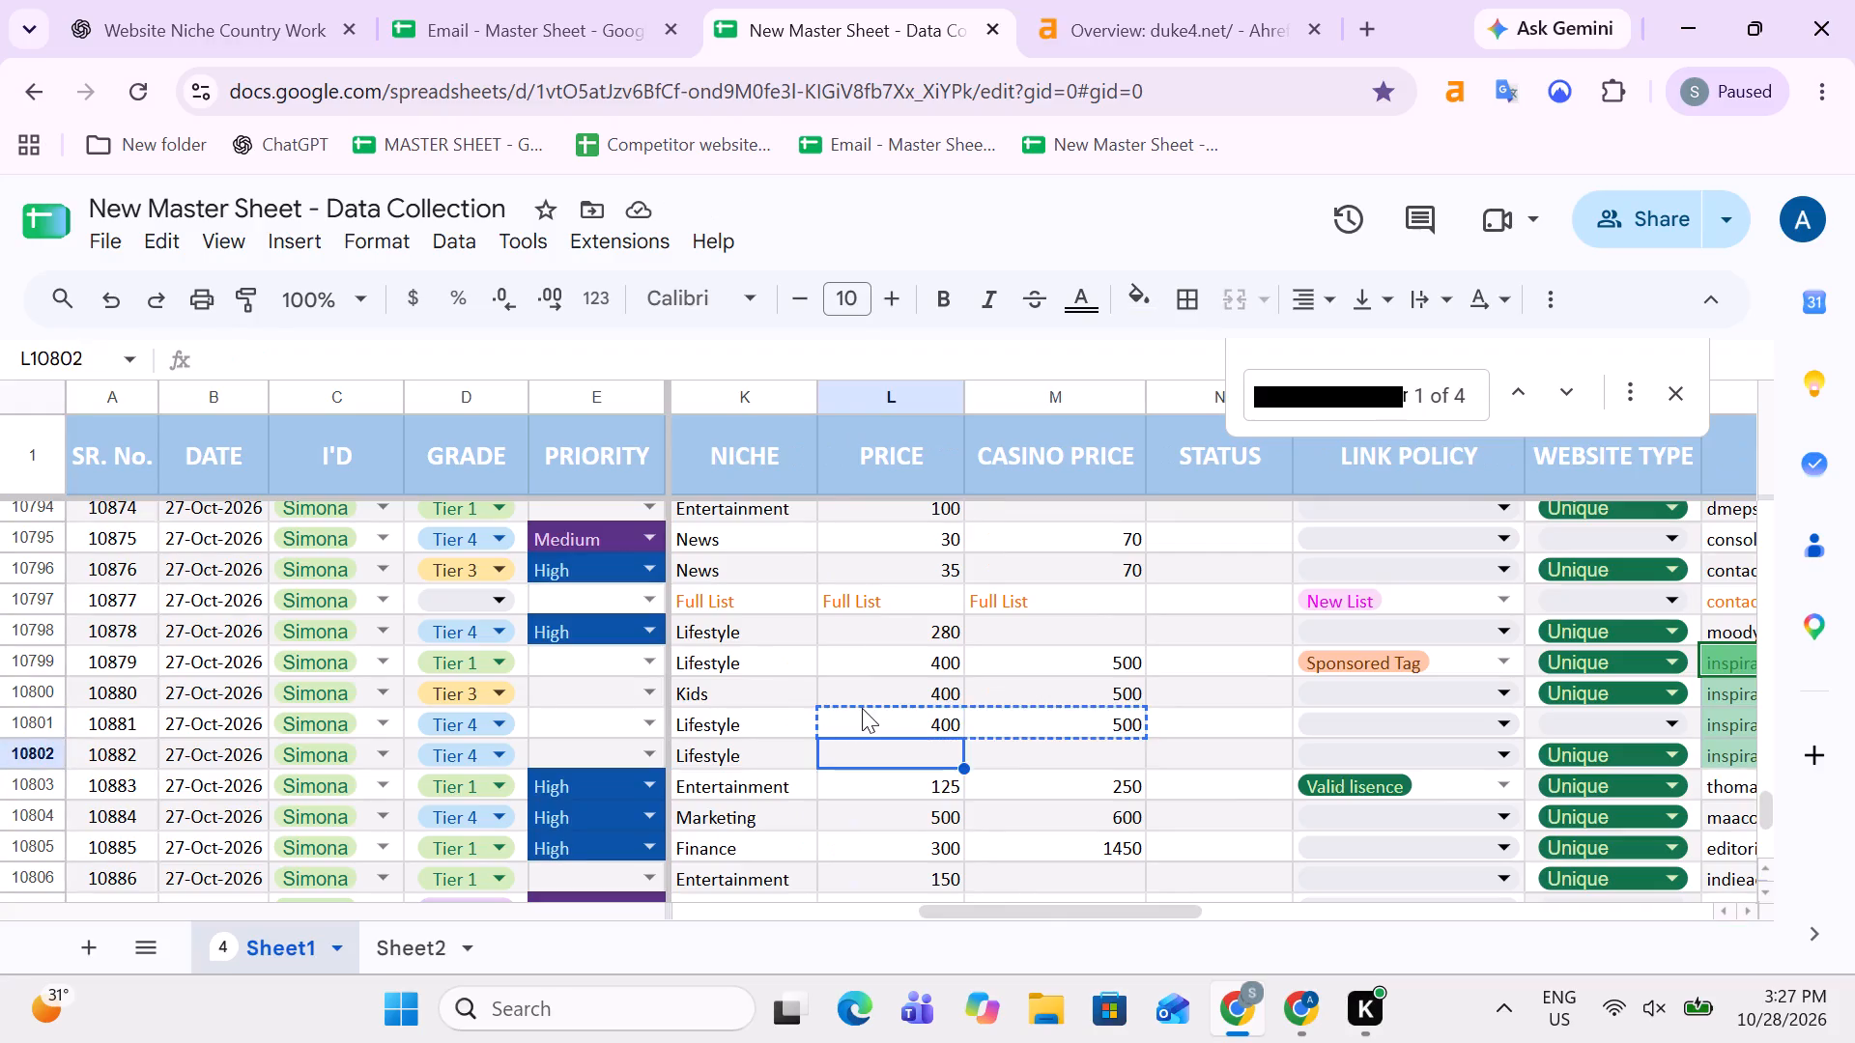
key("ctrl+v")
Check the rest of the withasplashofcolor.com row, back through its metrics and website to the ID, grade and priority.
key("Right")
key("Left")
key("Left")
key("Left")
key("Left")
key("Left")
key("Left")
key("Left")
key("Left")
key("Left")
key("Left")
key("Left")
key("Left")
key("Right")
key("Right")
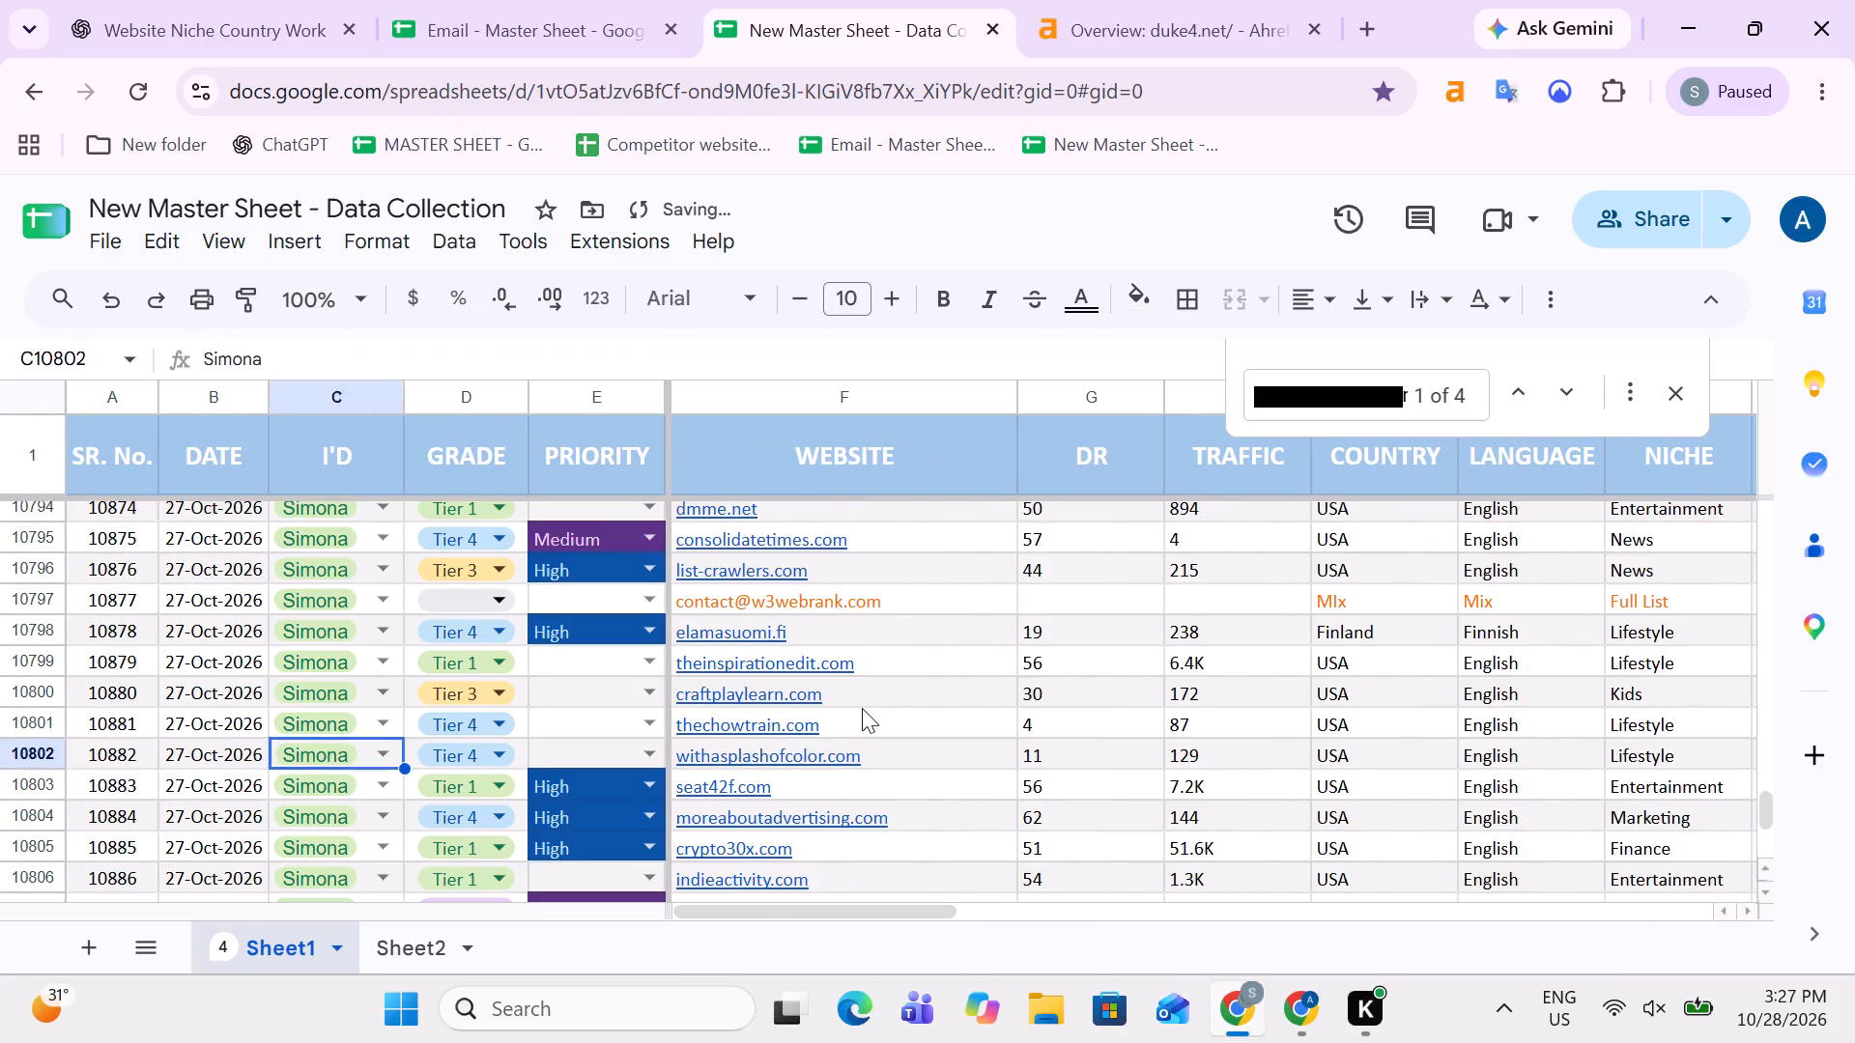
key("Right")
key("Right")
key("Right")
key("Left")
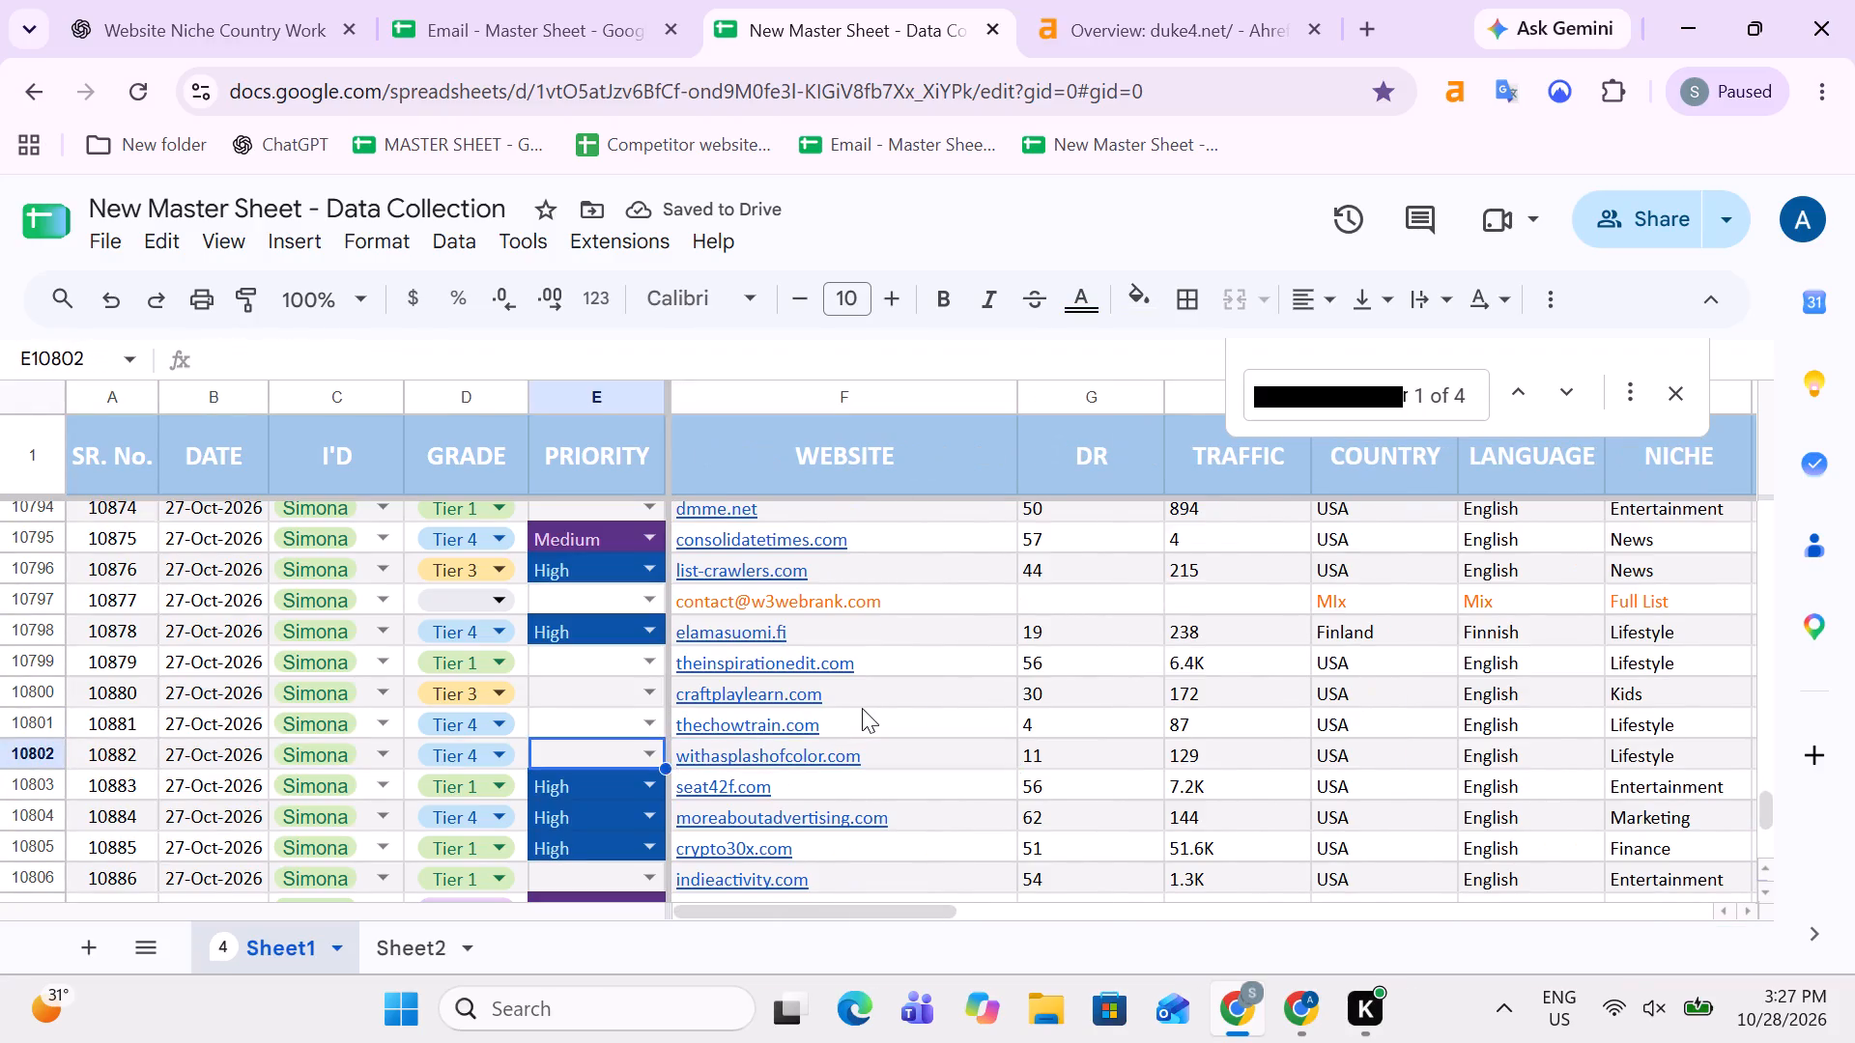
Check the withasplashofcolor.com row across to its casino price, website type and contact details.
key("Right")
key("Right")
key("Right")
key("Right")
key("Right")
key("Right")
key("Right")
key("Right")
key("Right")
key("Right")
key("Right")
key("Right")
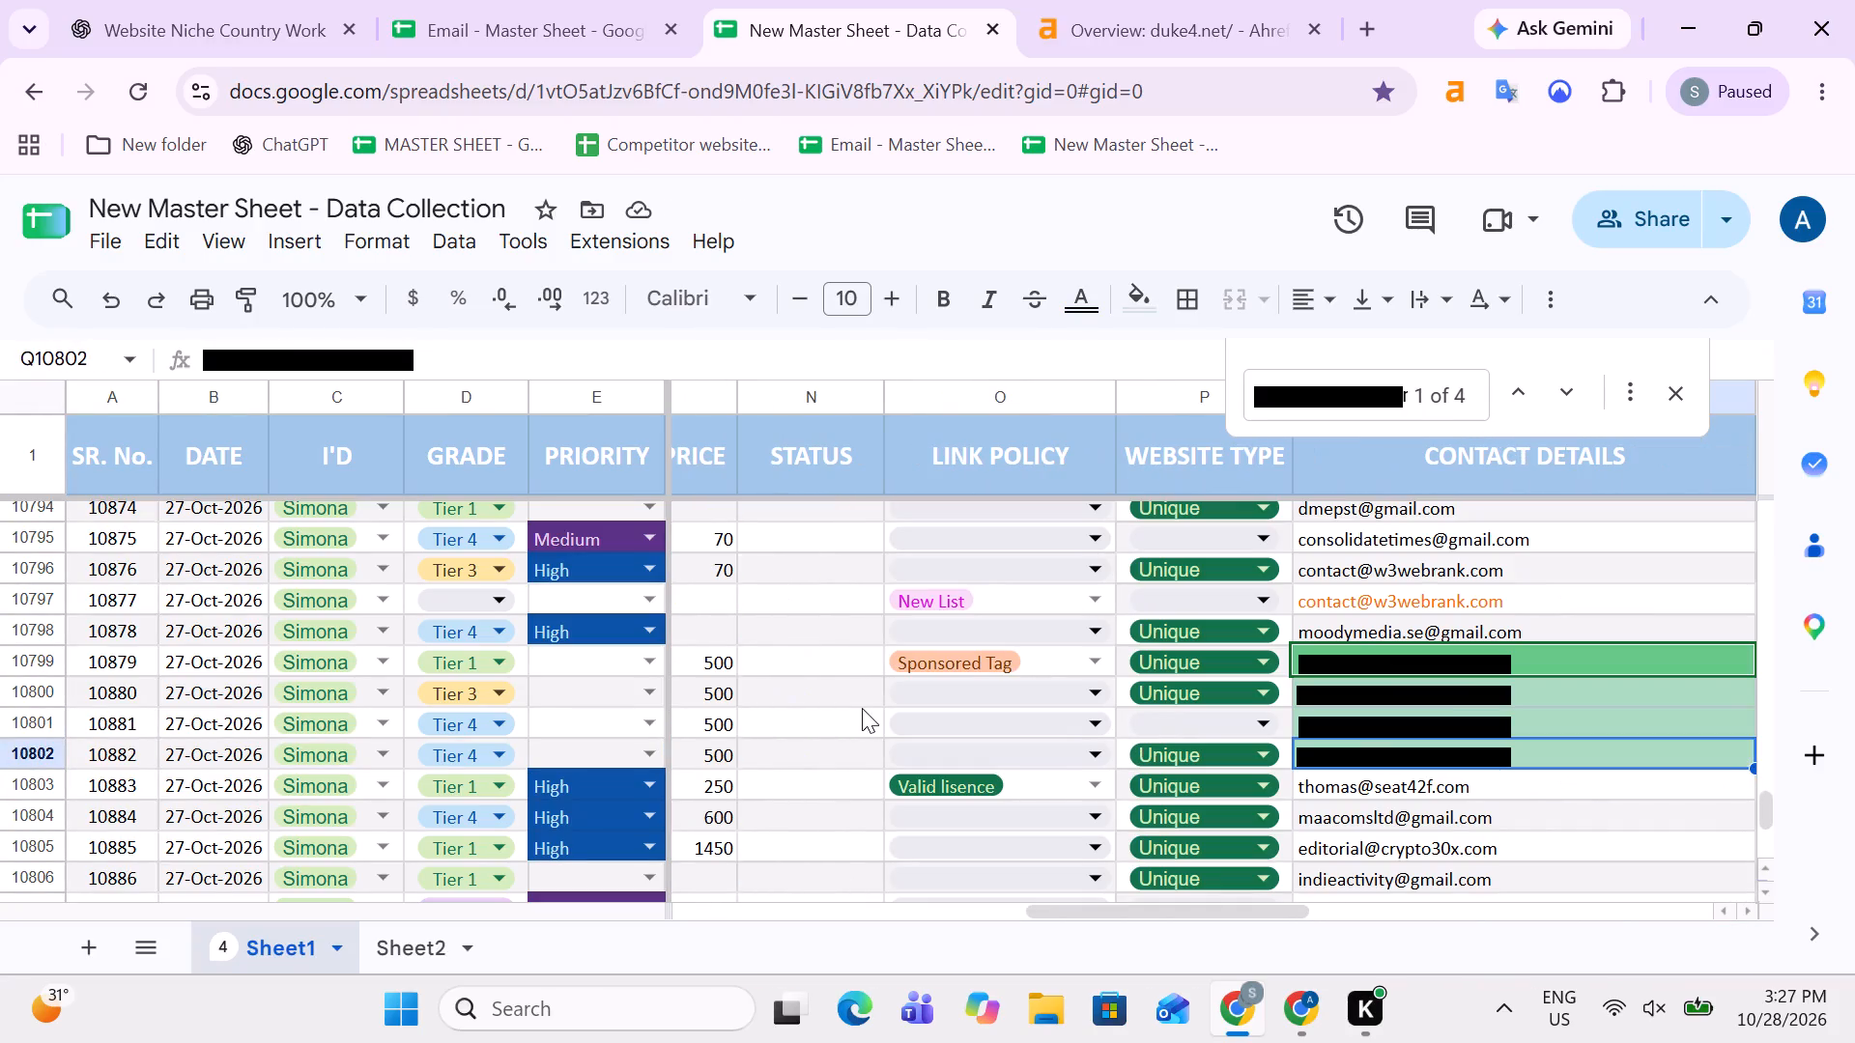
Set the priority of the withasplashofcolor.com row to High.
key("Left")
key("Left")
key("Left")
key("Left")
key("Left")
key("Left")
key("Left")
key("Left")
key("Left")
key("Left")
key("Left")
key("Left")
key("Left")
key("Left")
key("Left")
key("Left")
key("Left")
key("Right")
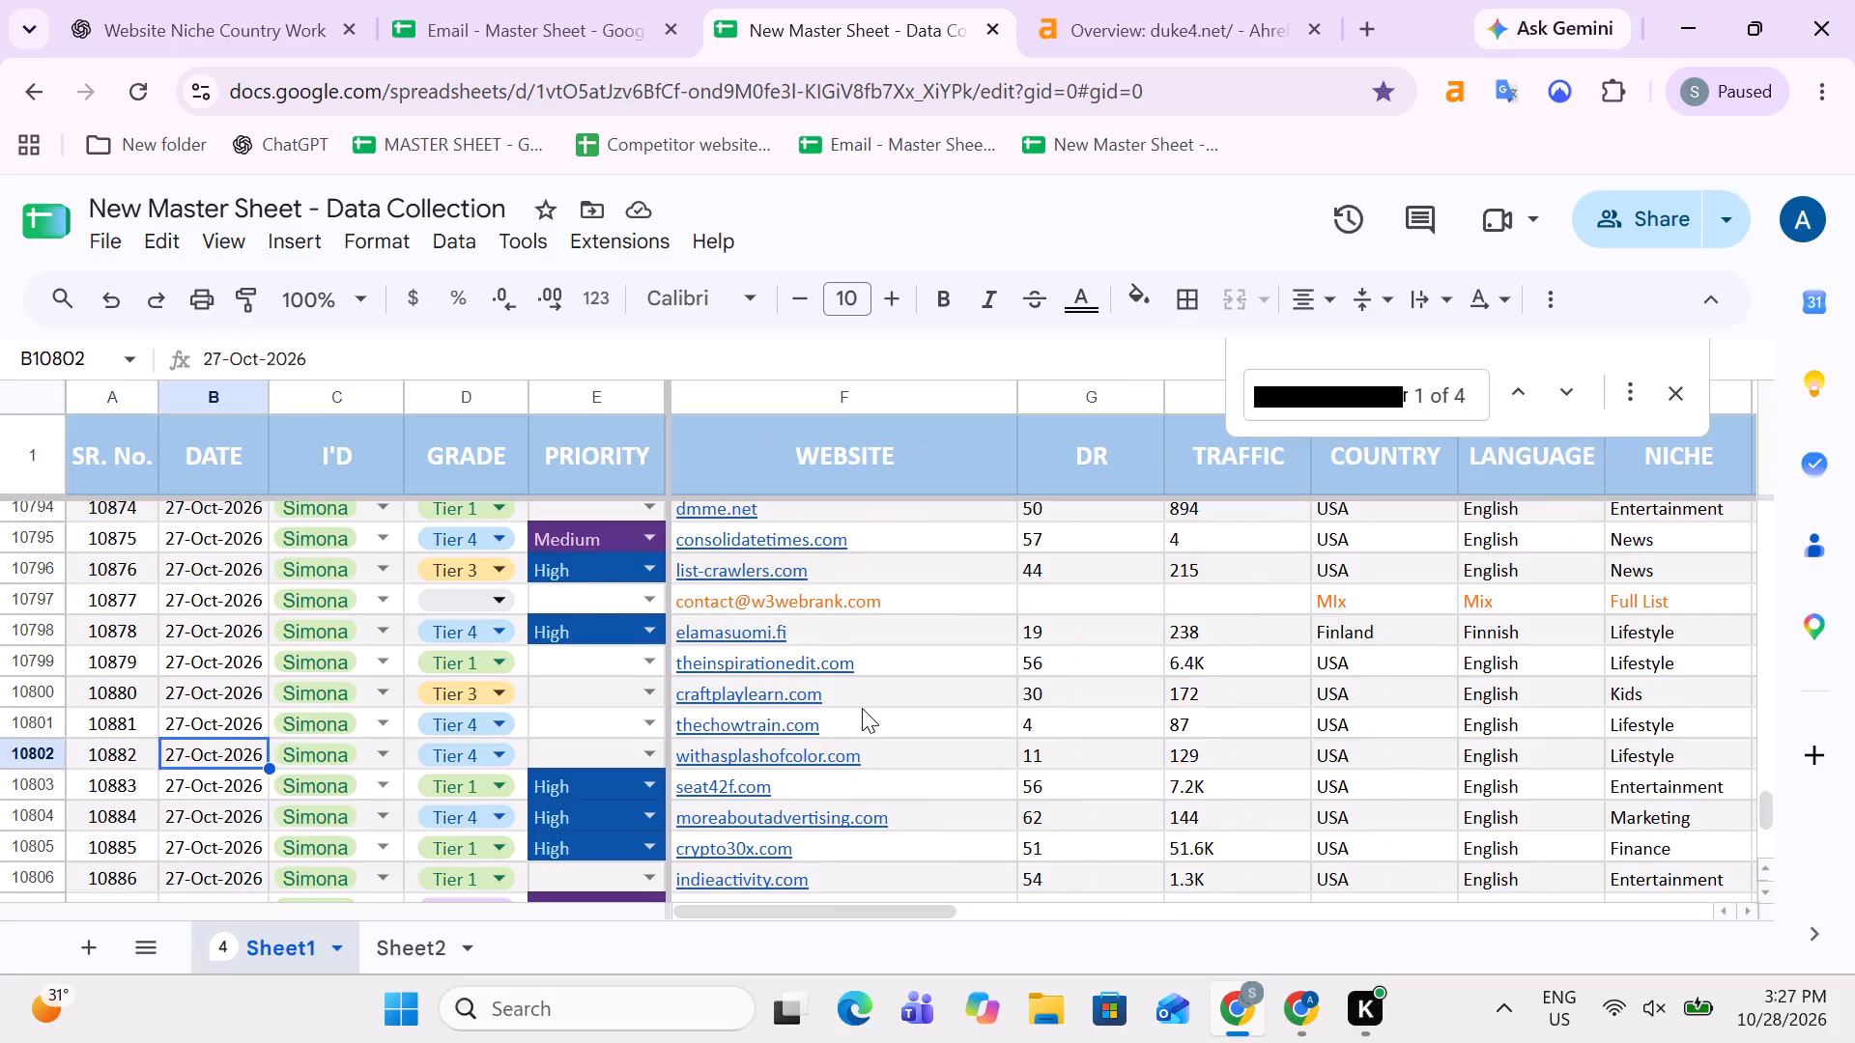
key("Right")
key("Right")
key("Right")
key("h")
key("Down")
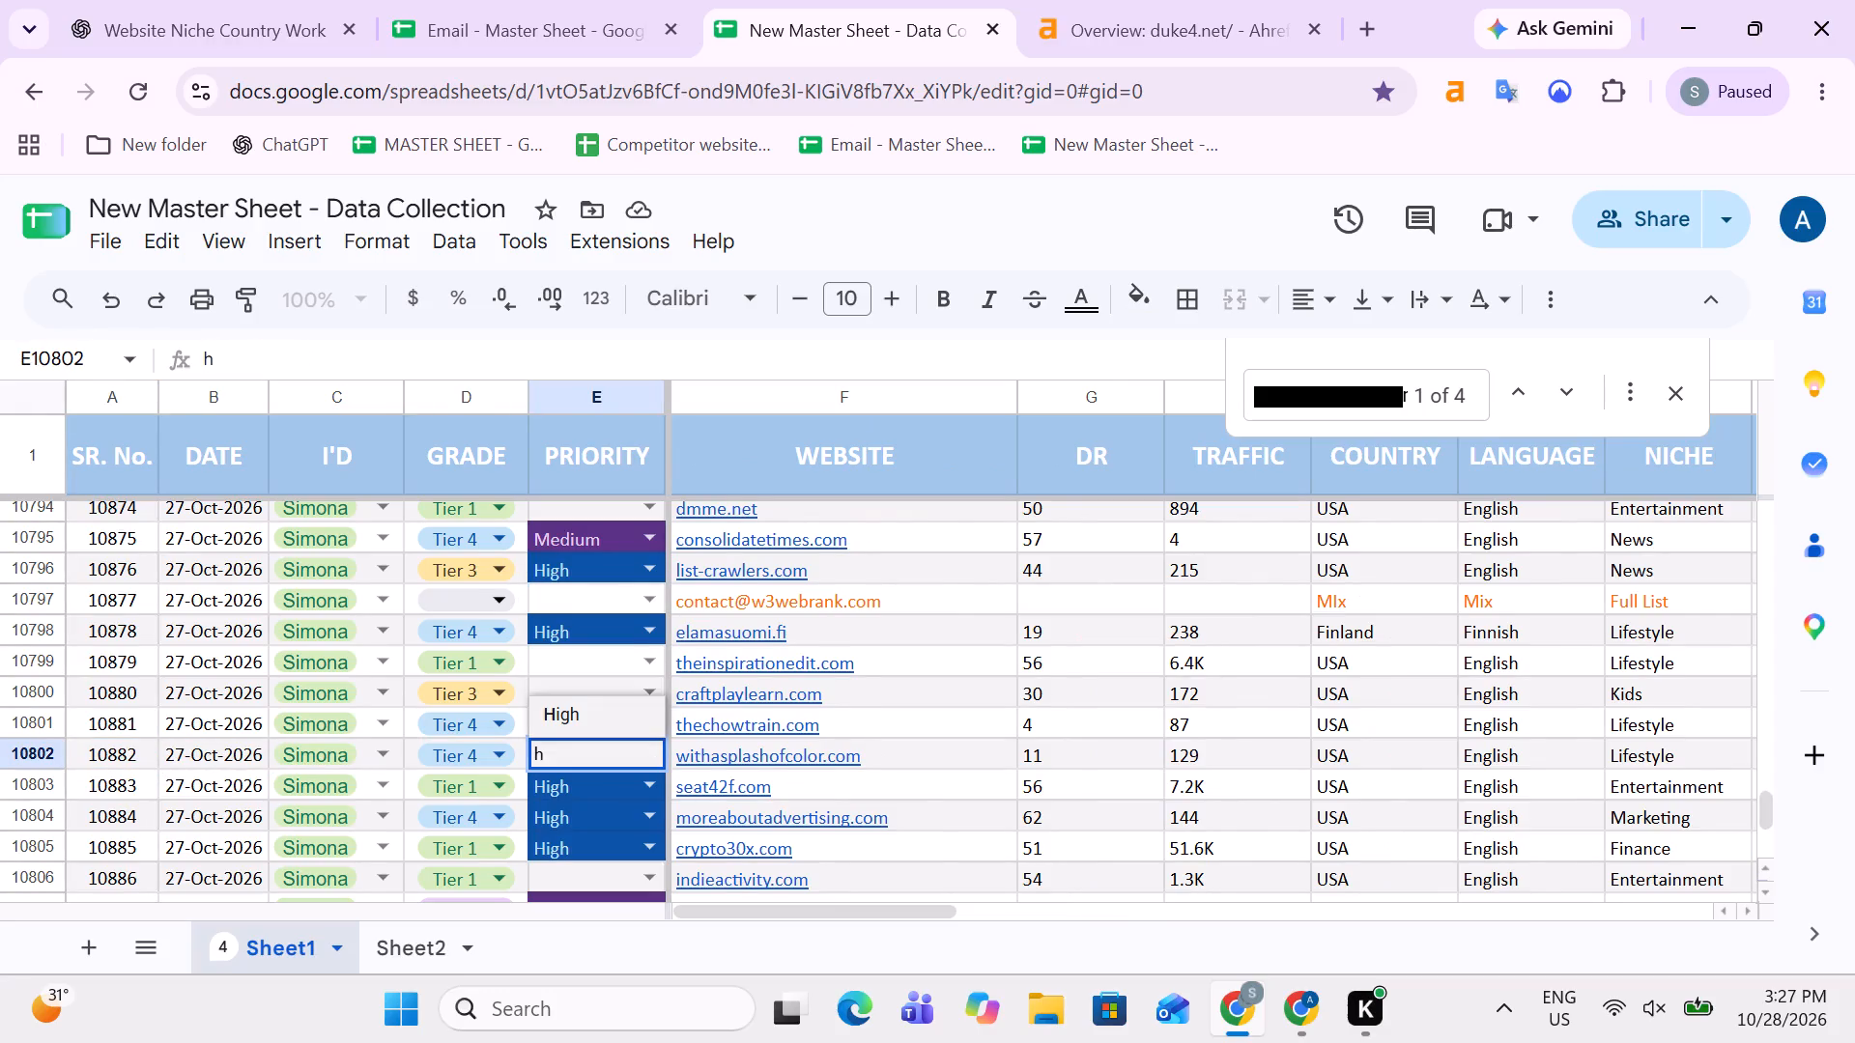
key("Return")
Set the priority of the thechowtrain.com row to Medium.
key("Up")
key("Up")
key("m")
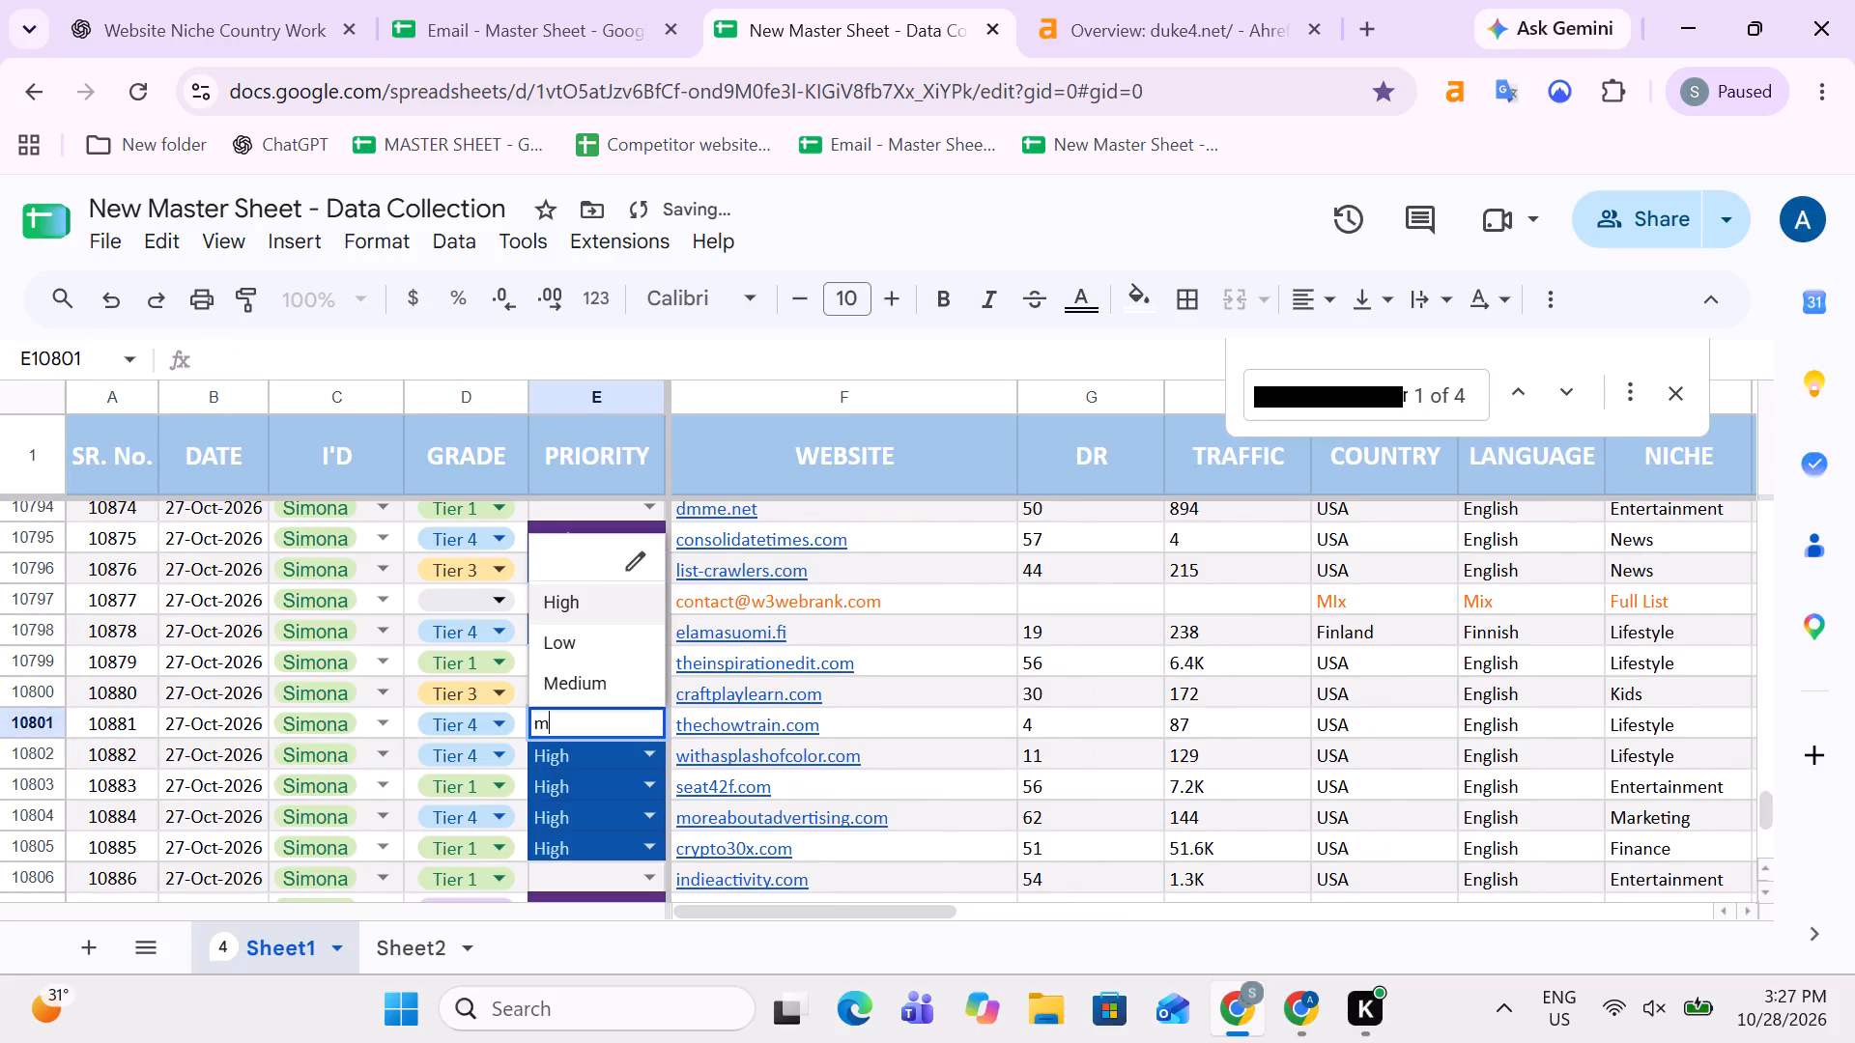
key("Down")
key("Return")
Set theinspirationedit.com's priority to High and copy that priority to the craftplaylearn.com row.
key("Up")
key("Up")
key("Up")
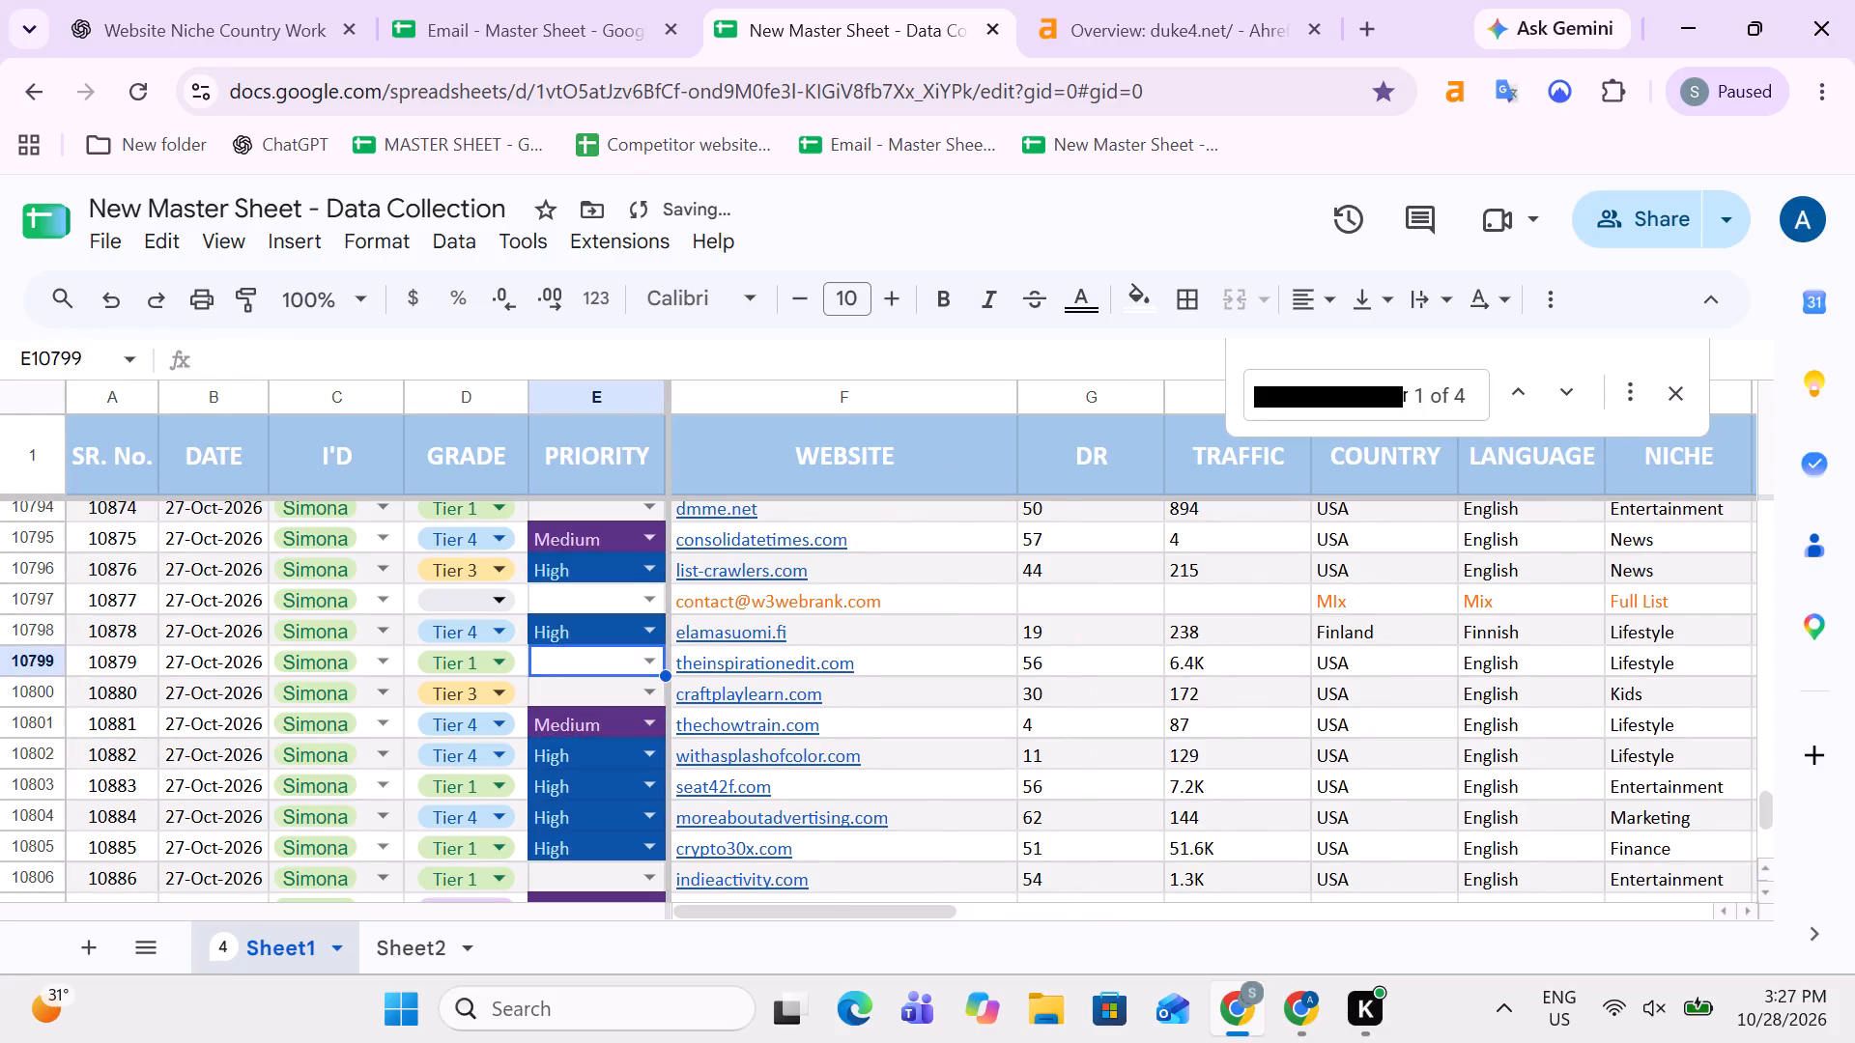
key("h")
key("Down")
key("Return")
key("Up")
key("ctrl+c")
key("Down")
key("ctrl+v")
Check the craftplaylearn.com row from its website across to its link policy, website type and contact details.
key("Right")
key("Right")
key("Right")
key("Right")
key("Right")
key("Right")
key("Right")
key("Right")
key("Right")
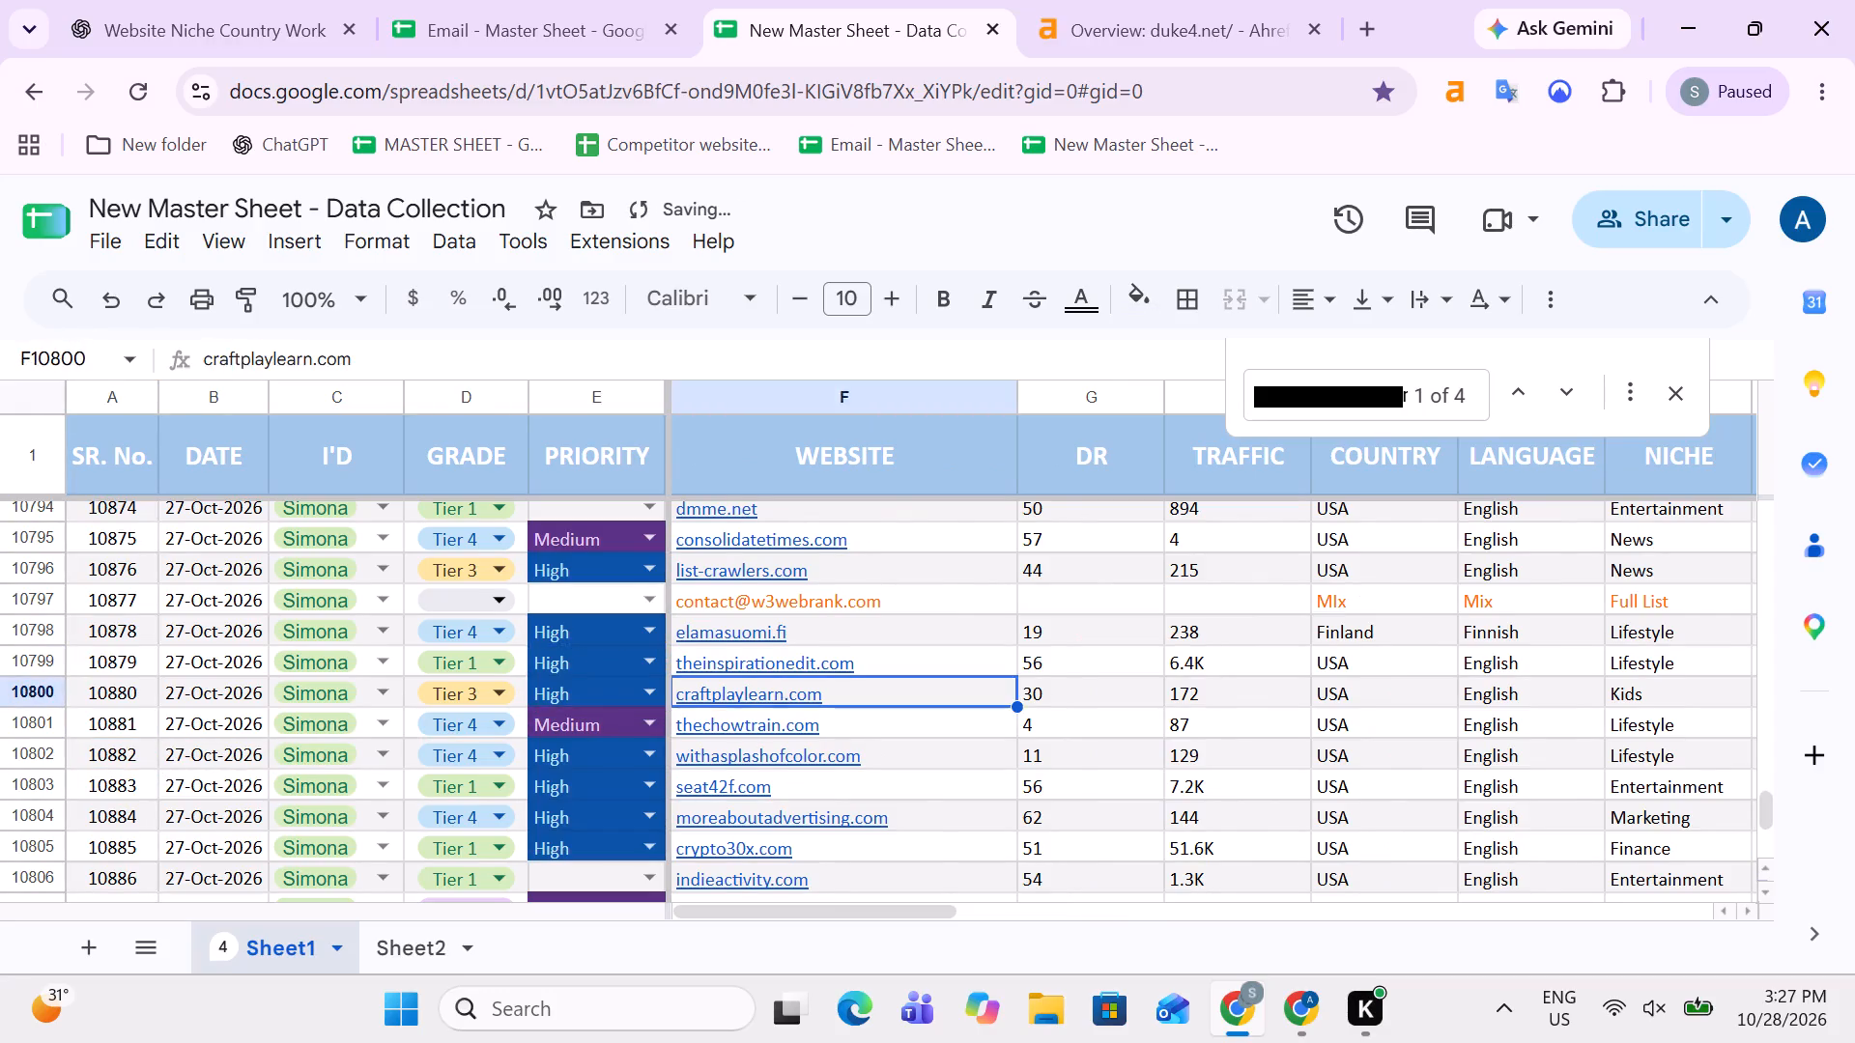
key("Right")
key("Right")
key("Right")
key("Left")
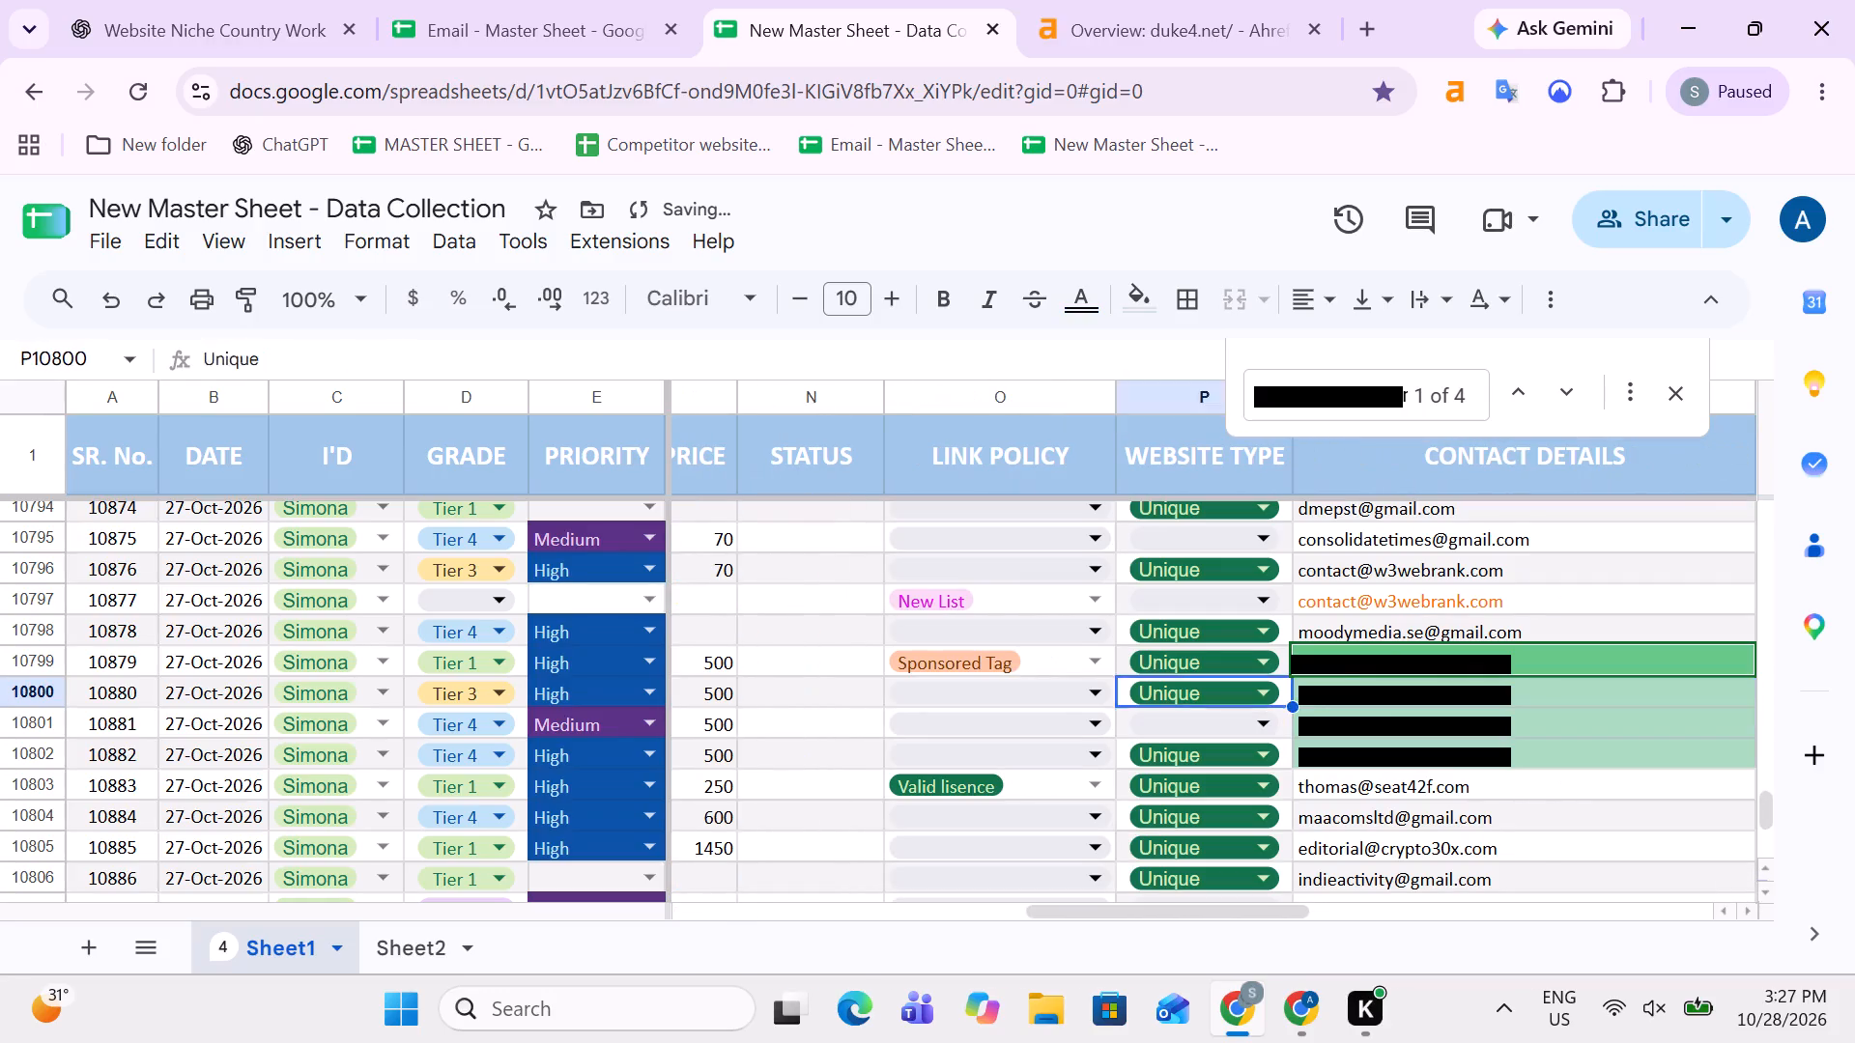
key("Left")
Check theinspirationedit.com's row, covering link policy, website type, contact, traffic, niche and prices.
key("Up")
key("Right")
key("Right")
key("Right")
key("Left")
key("Left")
key("Left")
key("Left")
key("Left")
key("Left")
key("Left")
key("Left")
key("Left")
key("Left")
key("Left")
key("Left")
key("Left")
key("Left")
key("Left")
key("Left")
key("Left")
key("Left")
key("Left")
key("Left")
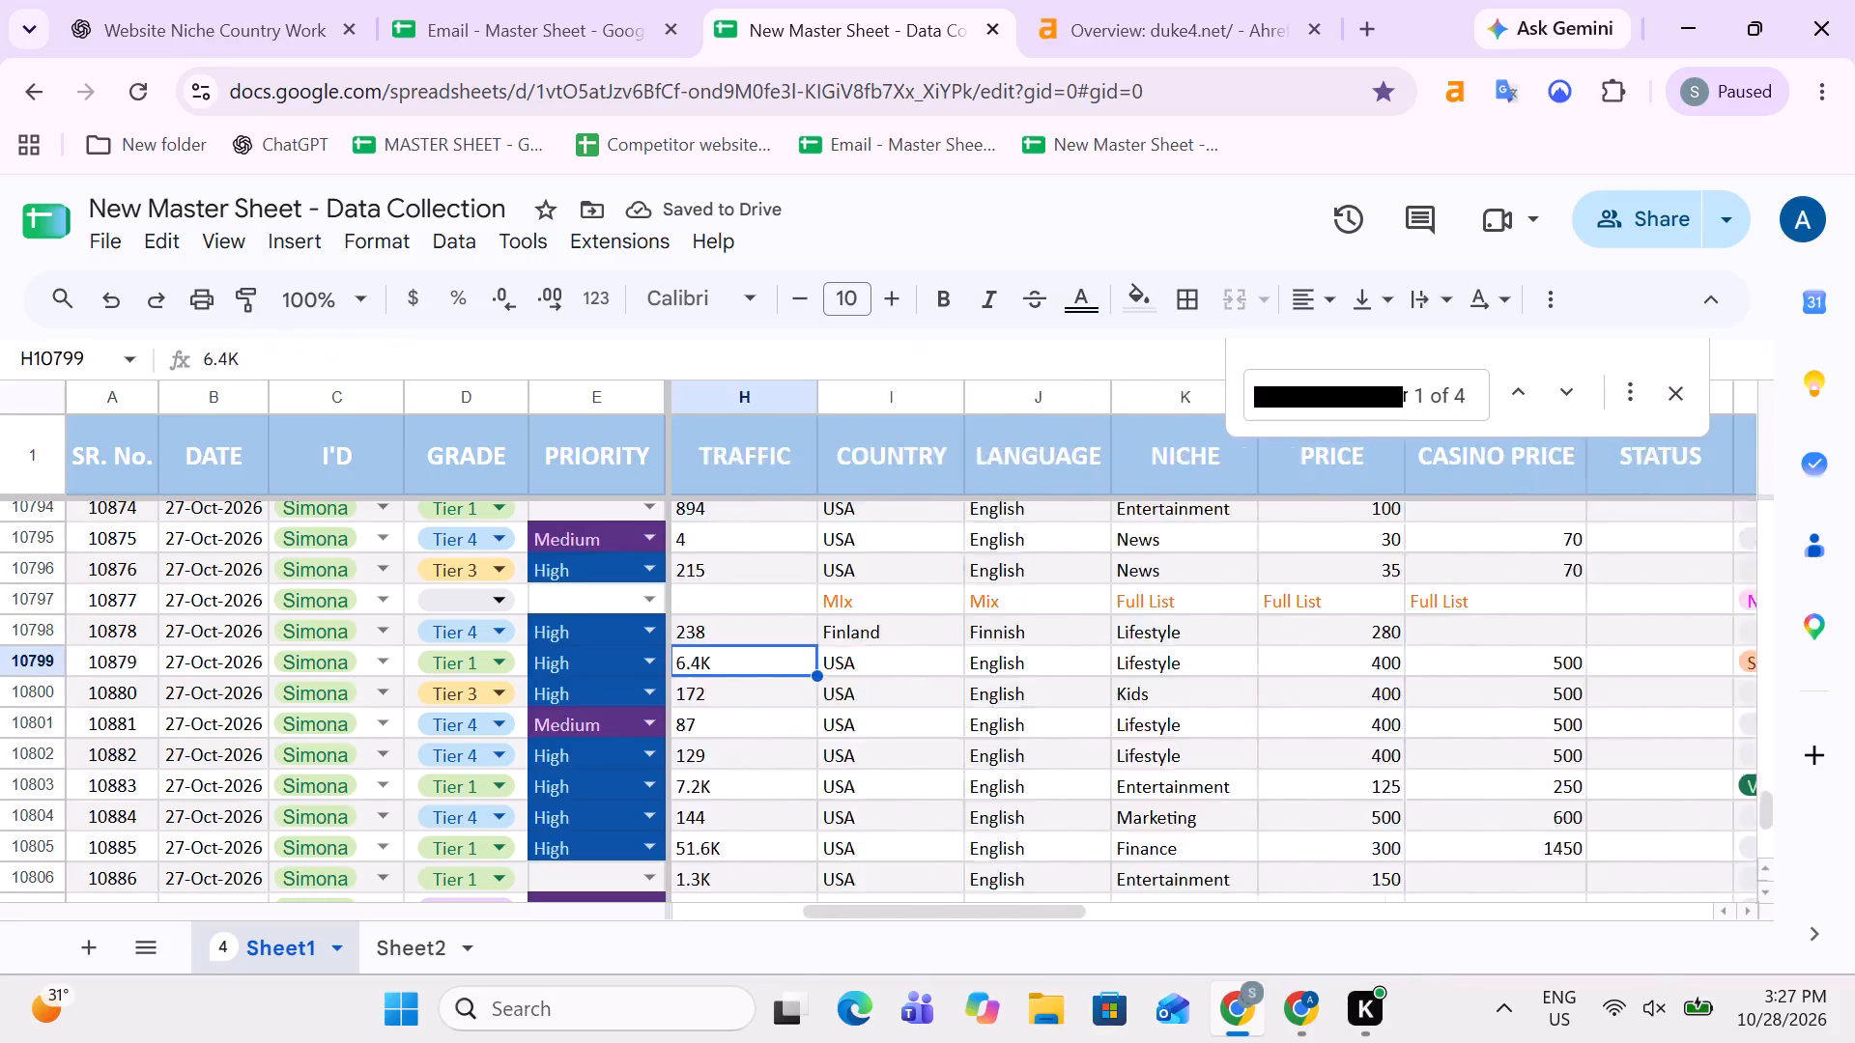
key("Right")
key("Right")
key("Right")
key("Right")
key("Right")
key("alt+Tab")
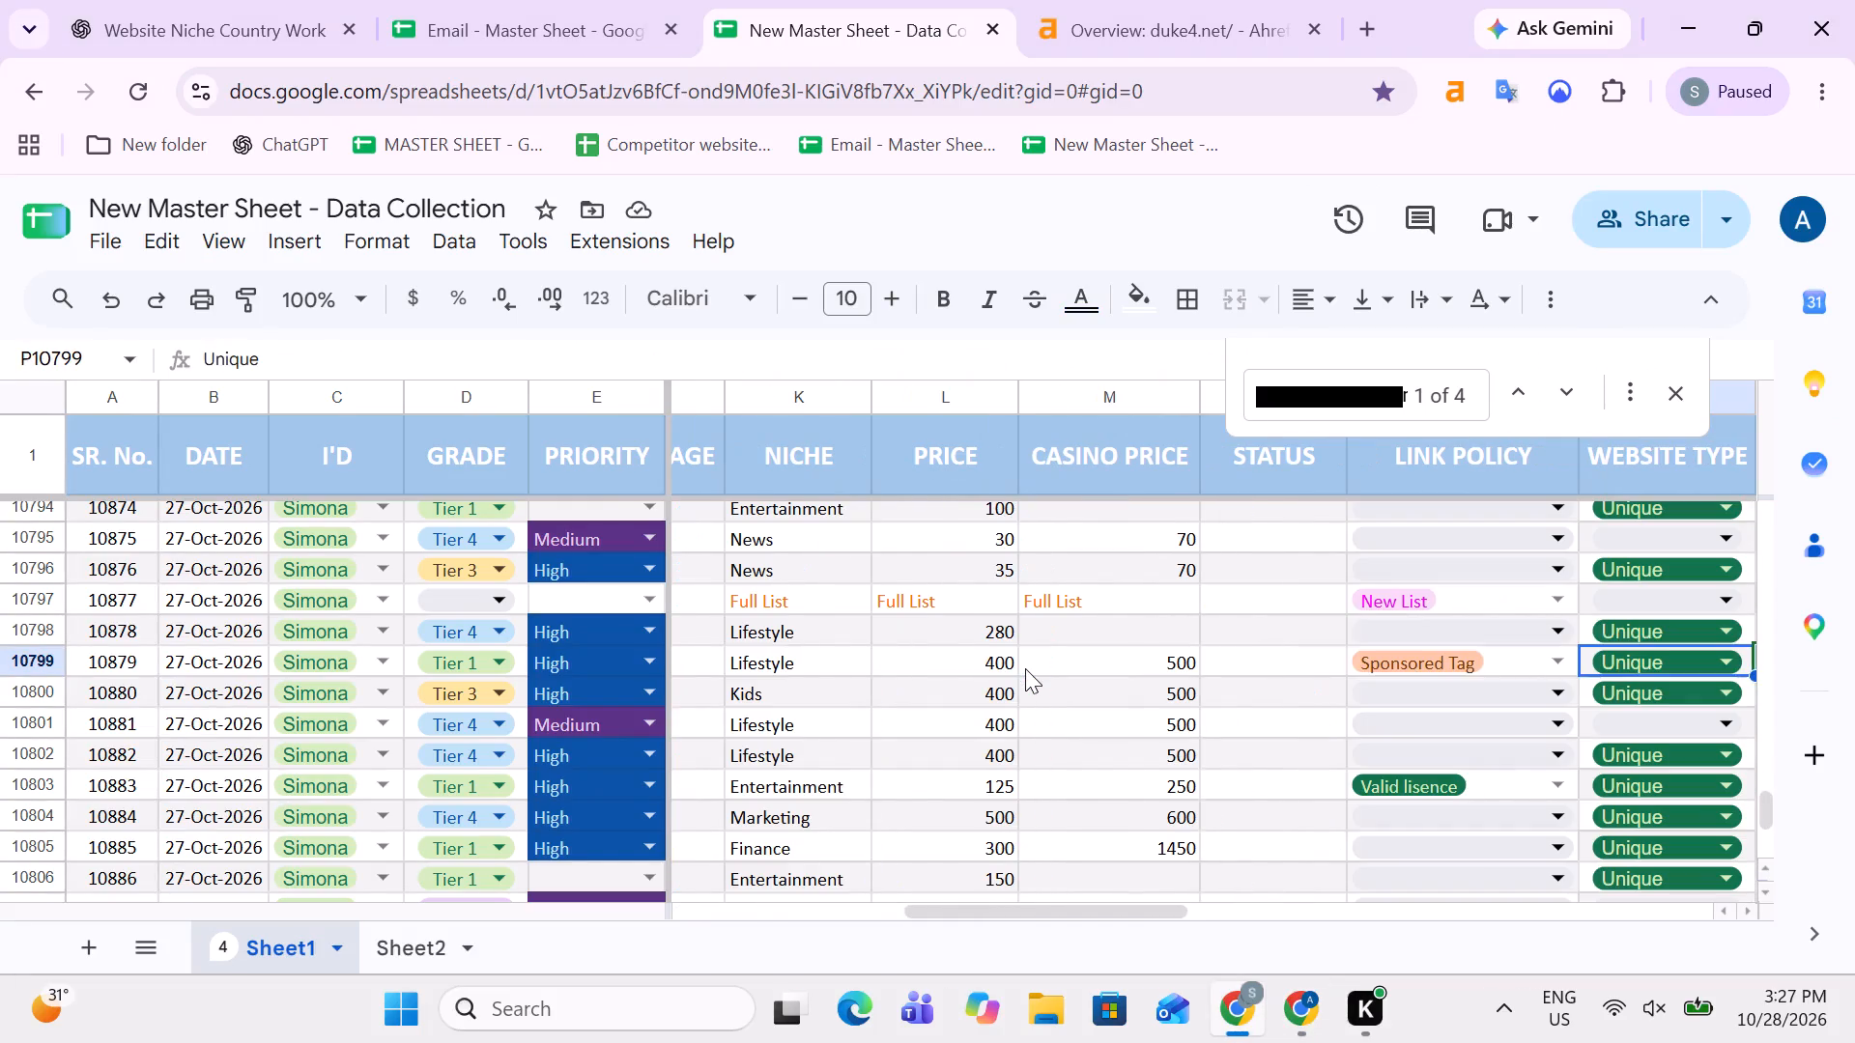
key("Left")
key("BackSpace")
Check the rest of theinspirationedit.com's row, from status and contact details back to the ID, grade, priority and website.
key("Left")
key("Left")
key("Right")
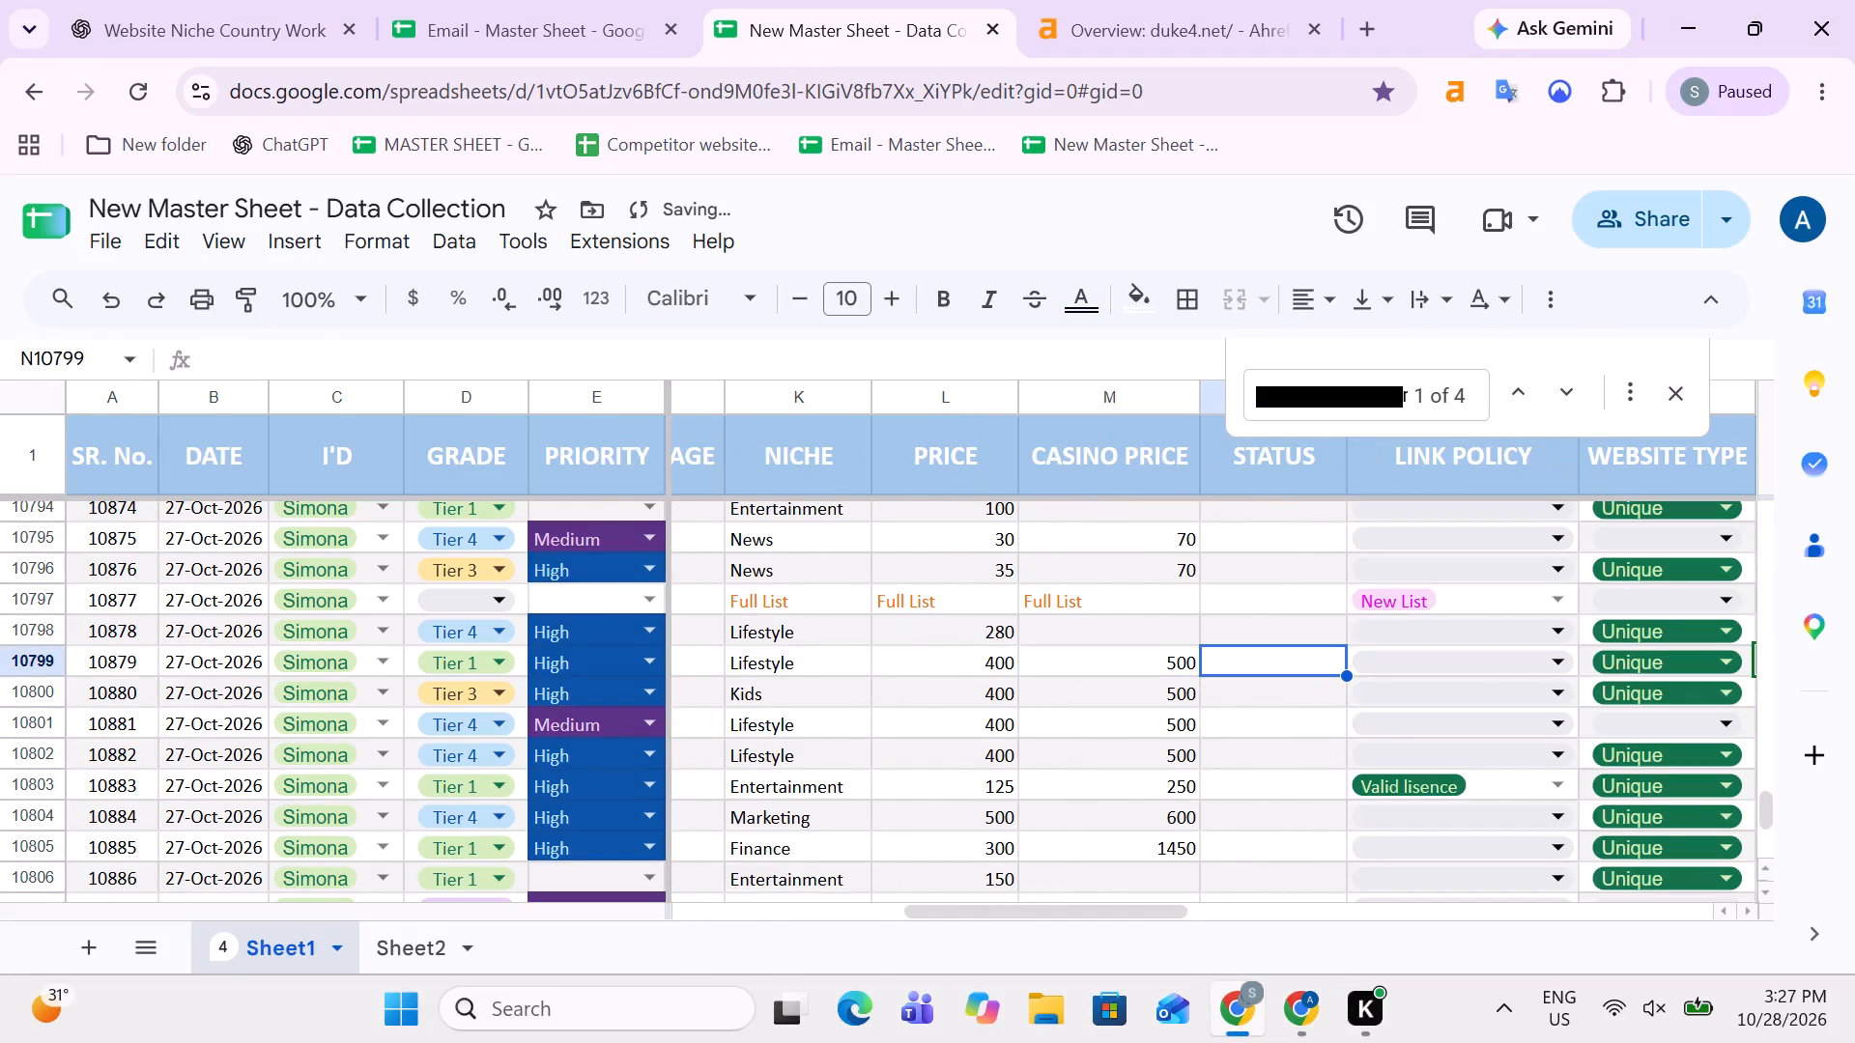
key("Right")
key("Right")
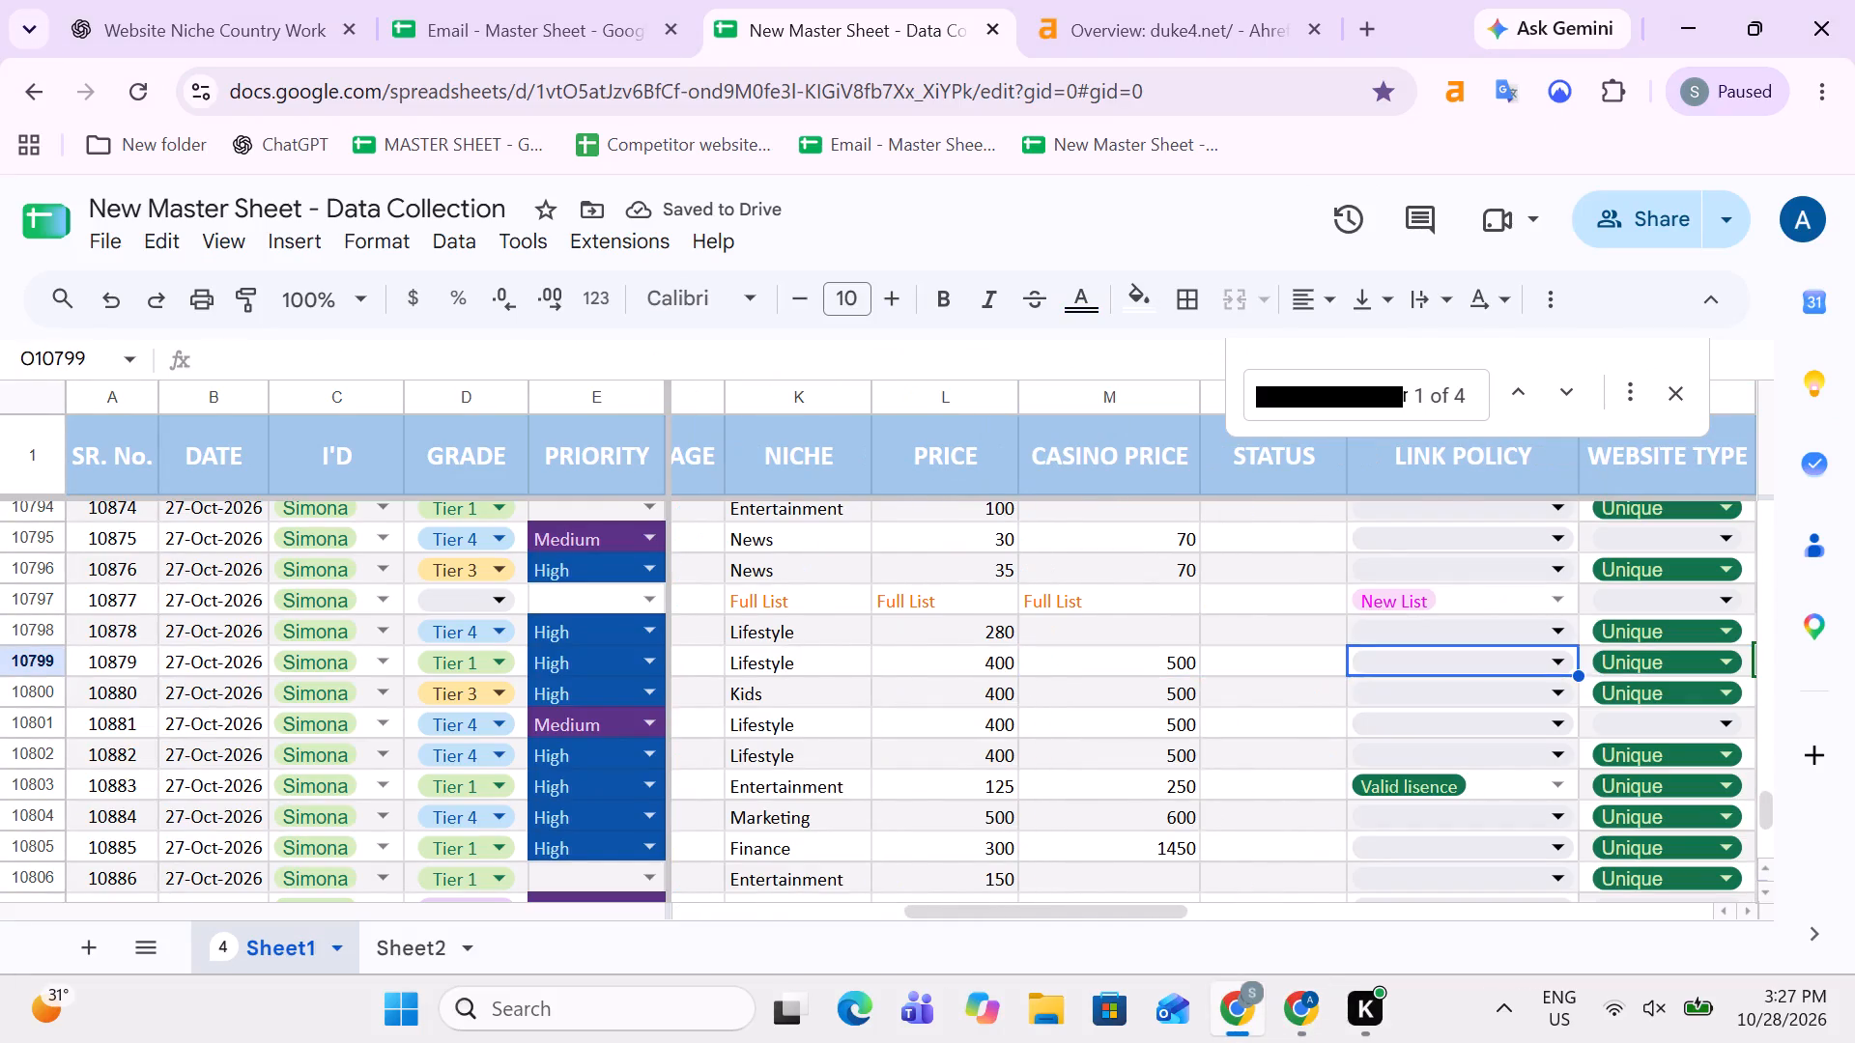
key("Right")
key("Right")
key("Left")
key("Left")
key("Left")
key("Left")
key("Left")
key("Left")
key("Left")
key("Left")
key("Left")
key("Left")
key("Left")
key("Left")
key("Left")
key("Left")
key("Left")
key("Left")
key("Left")
key("Left")
key("Left")
key("Left")
key("Left")
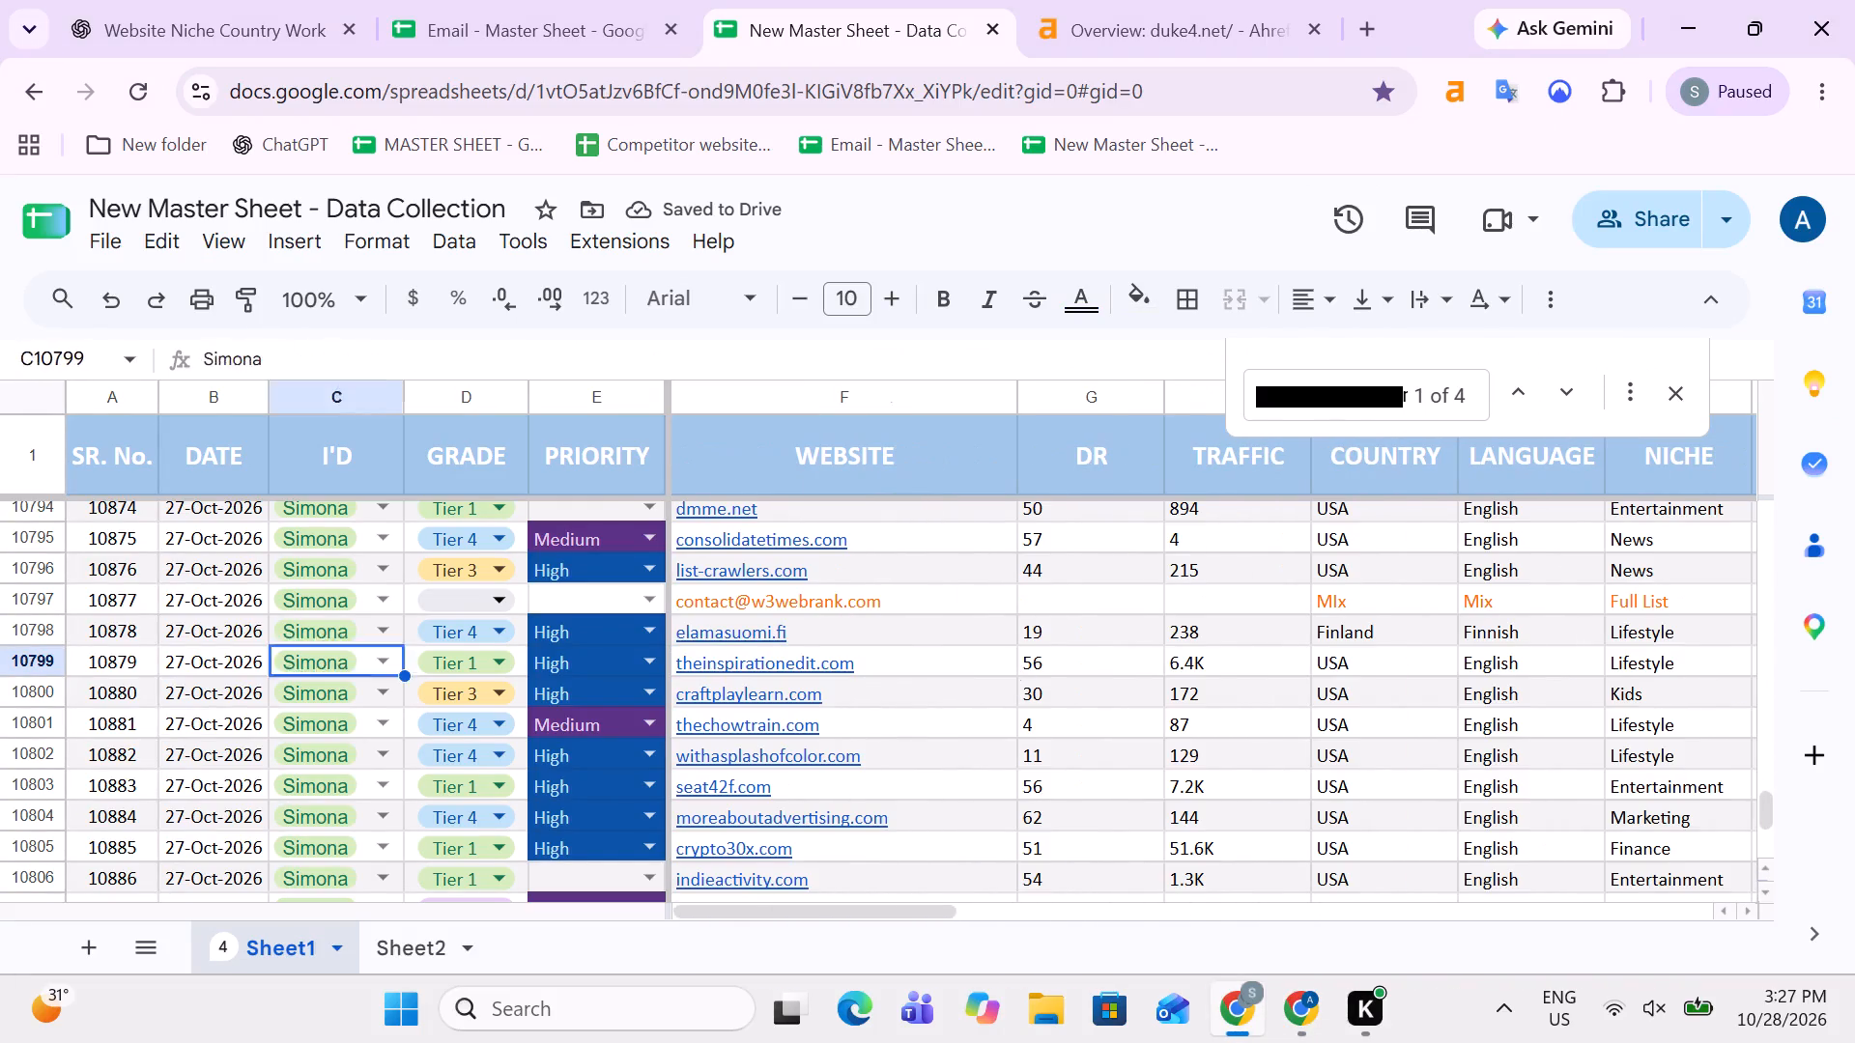
key("Right")
key("Right")
key("Right")
key("Right")
key("Right")
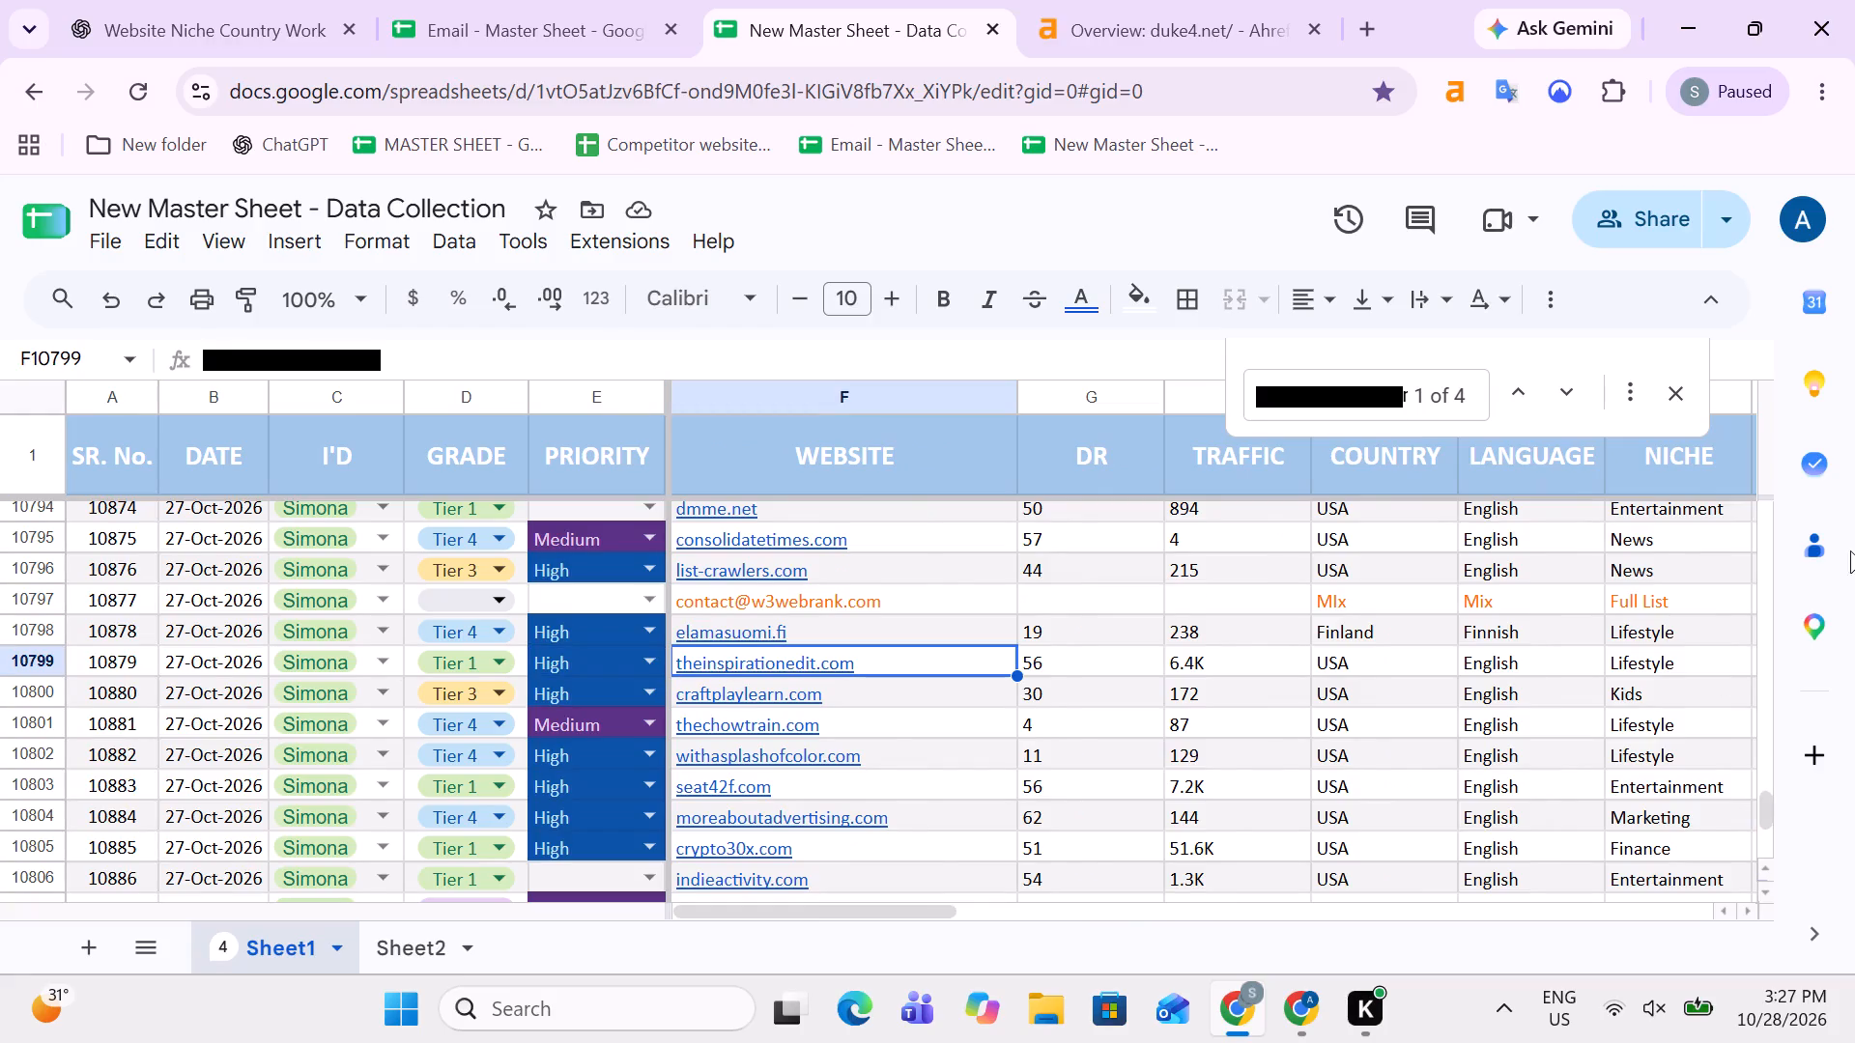
Close the search within the New Master Sheet.
left_click(1688, 382)
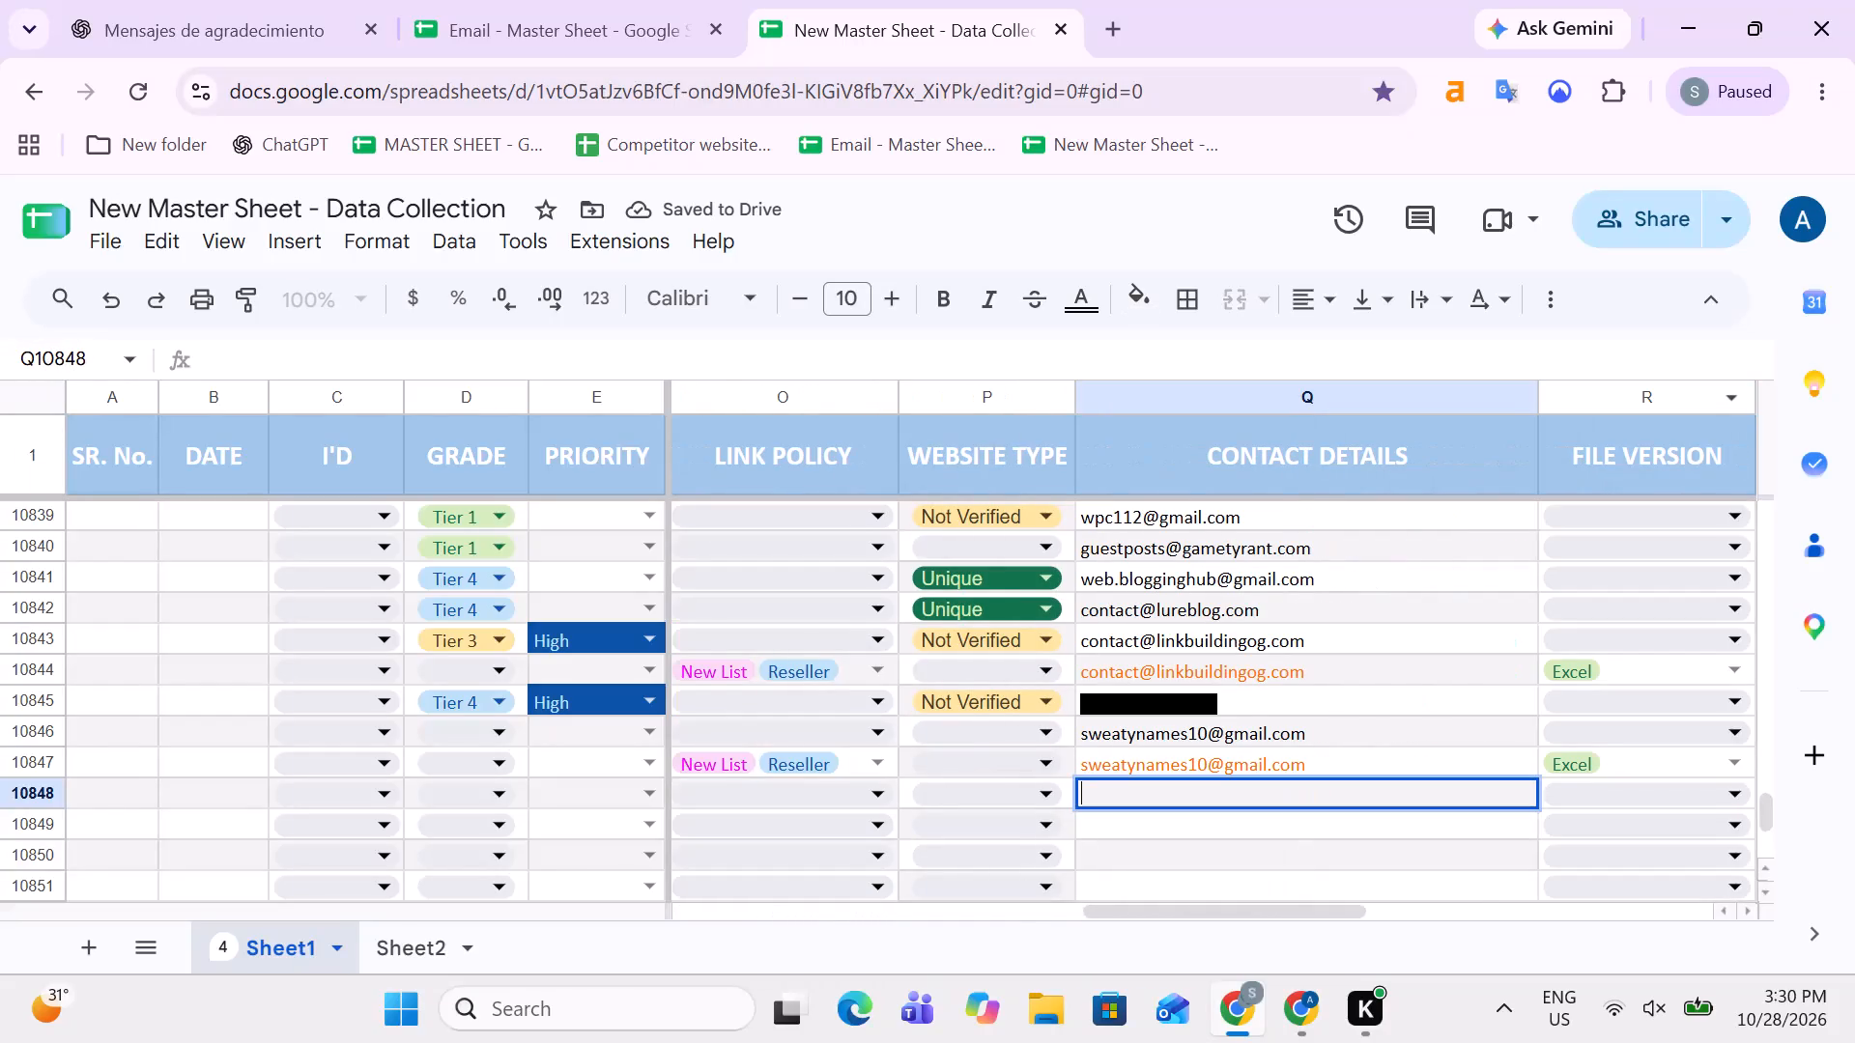
Paste the ESBUENISIMO LINKS sender's email address into the contact details of row 10848.
key("ctrl+v")
key("Tab")
Examine the ESBUENISIMO LINKS email and its International Price List, including the country filter, for row 10848's country.
key("Left")
key("Left")
key("Left")
key("Left")
key("Left")
key("Left")
key("Left")
key("Left")
key("Left")
key("Left")
key("Left")
key("Left")
key("Left")
key("Left")
key("Left")
key("Left")
key("Left")
key("Left")
key("Left")
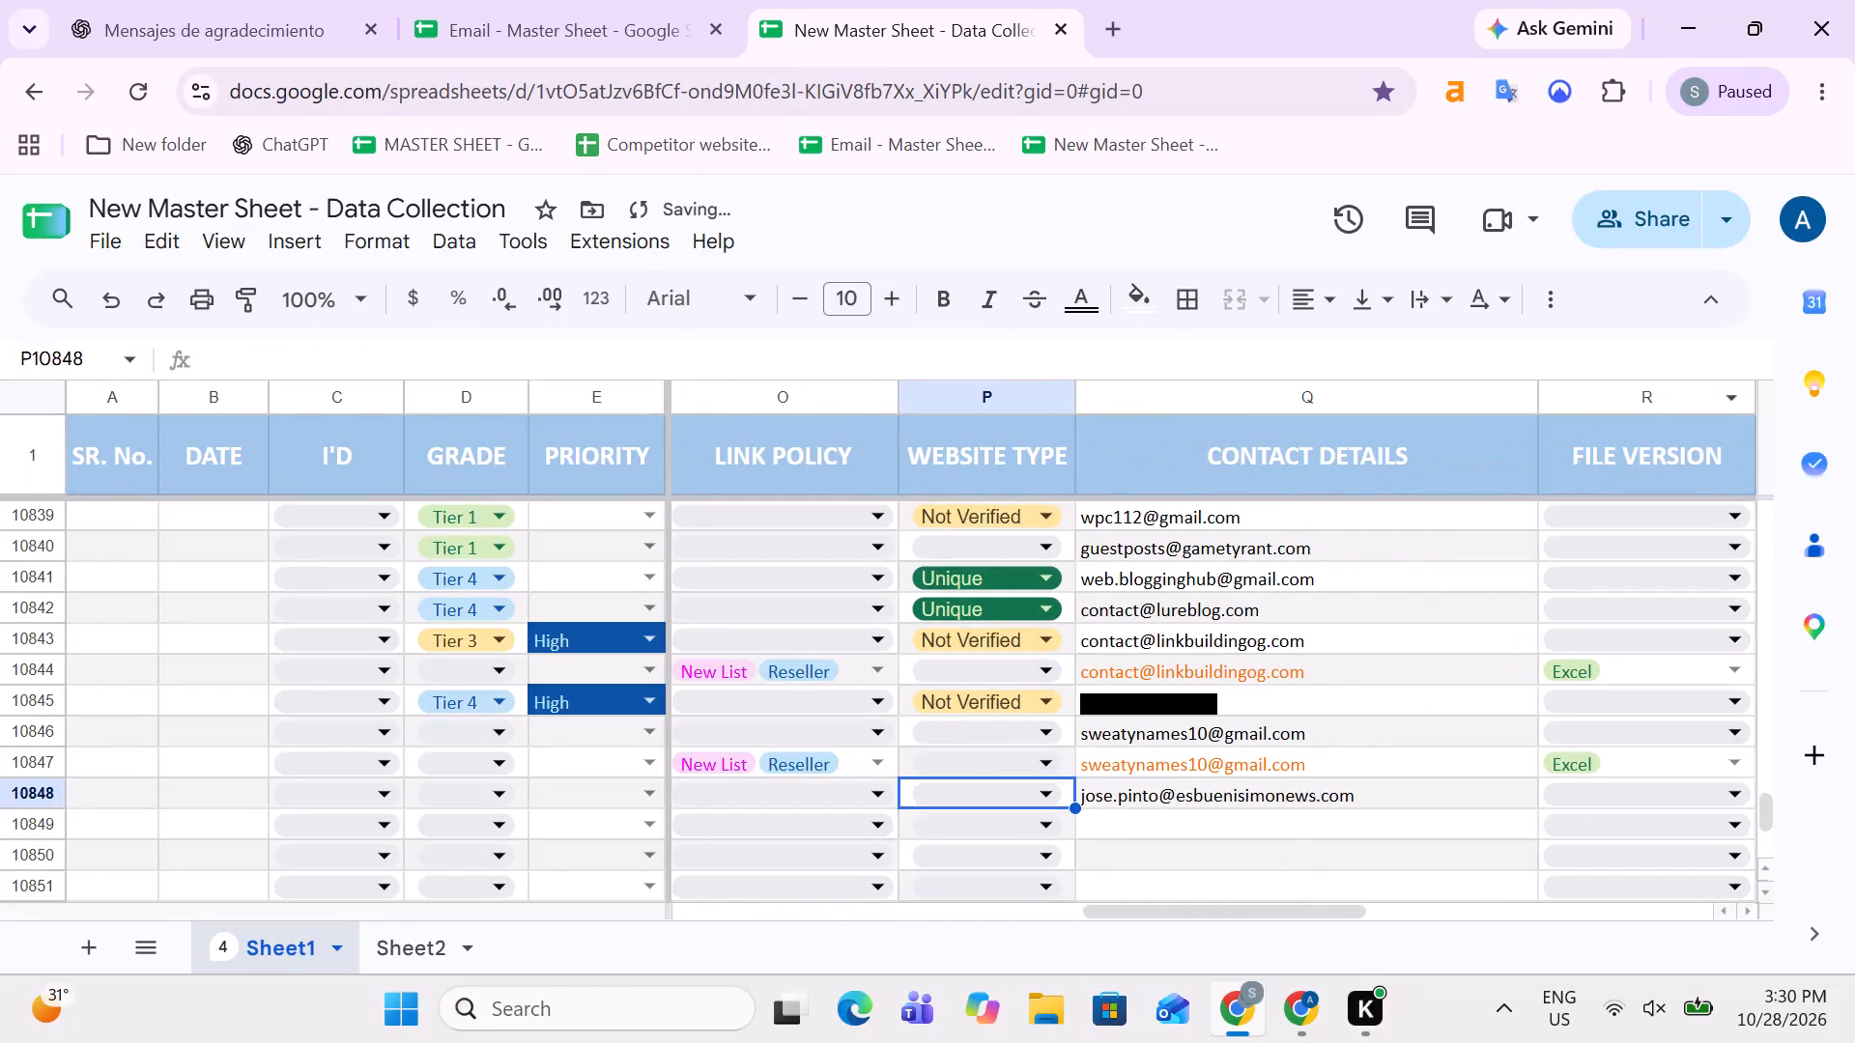
key("Right")
key("Right")
key("Right")
key("Right")
key("Right")
key("Right")
key("Right")
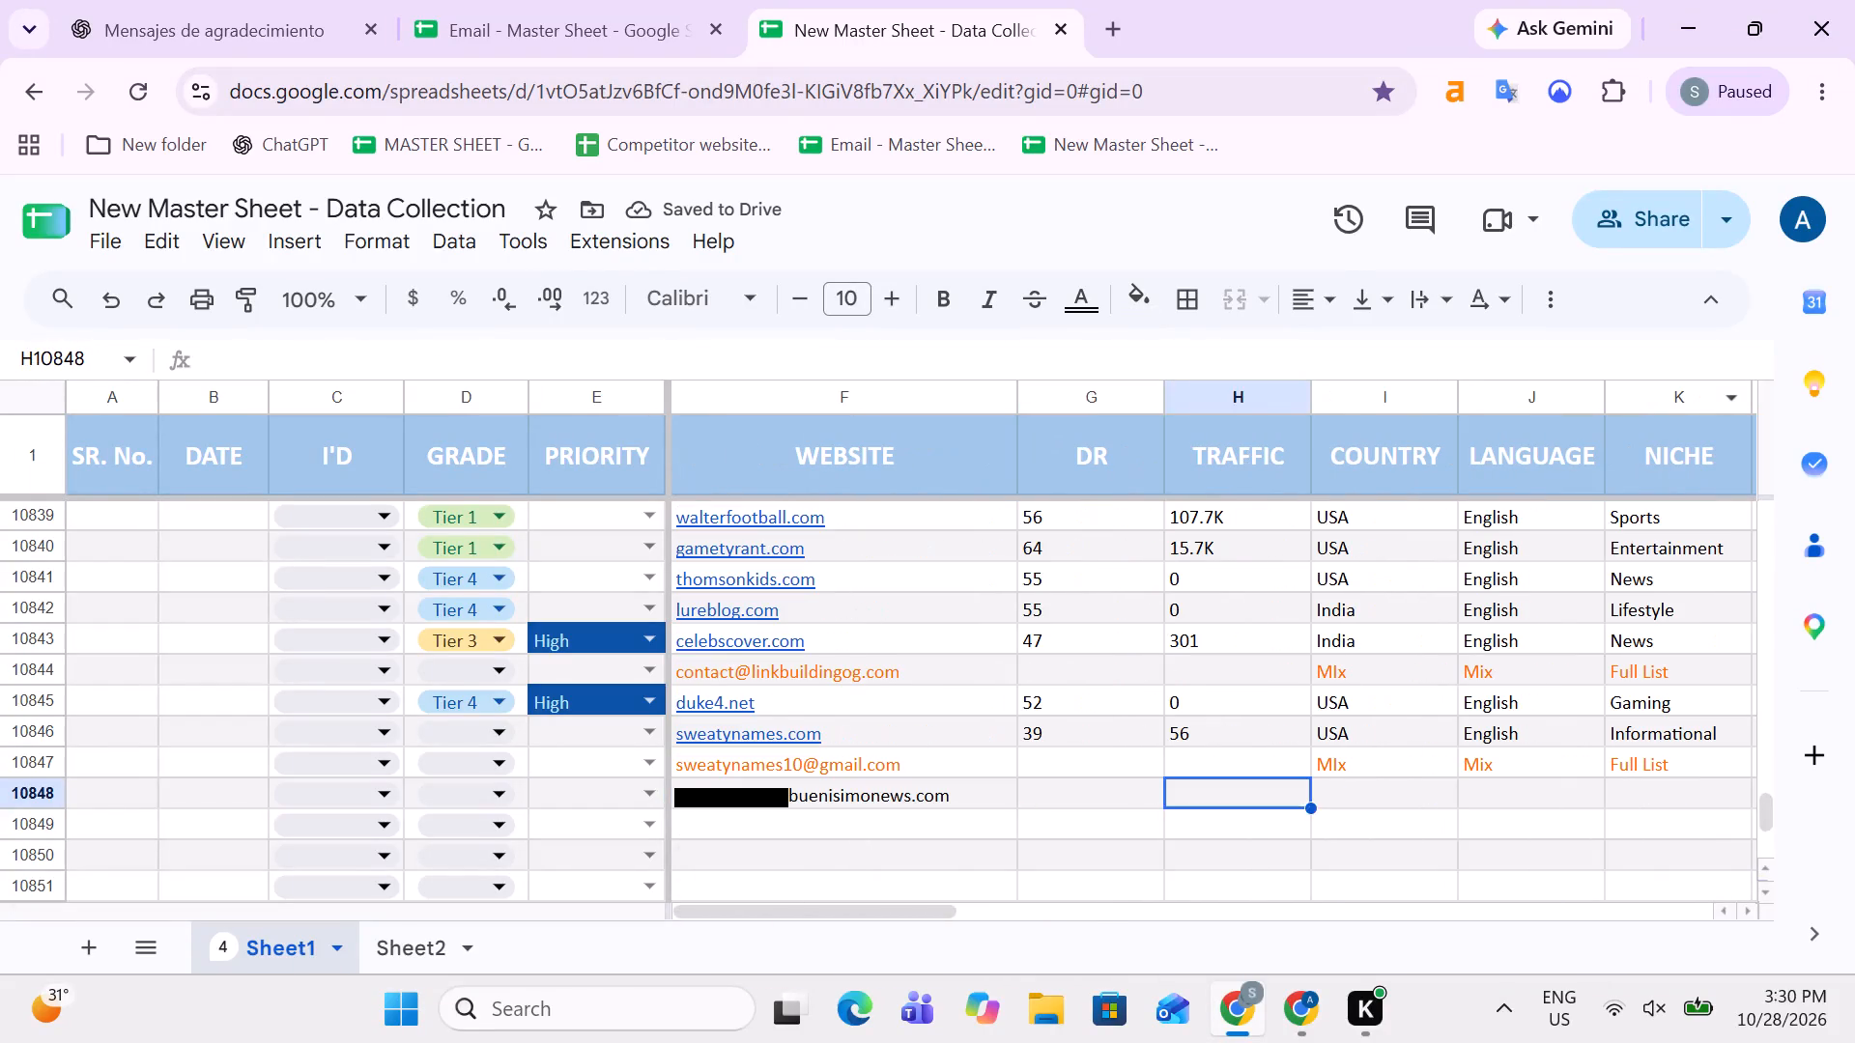
key("Left")
key("Right")
key("Left")
key("Right")
key("Right")
key("alt+Tab")
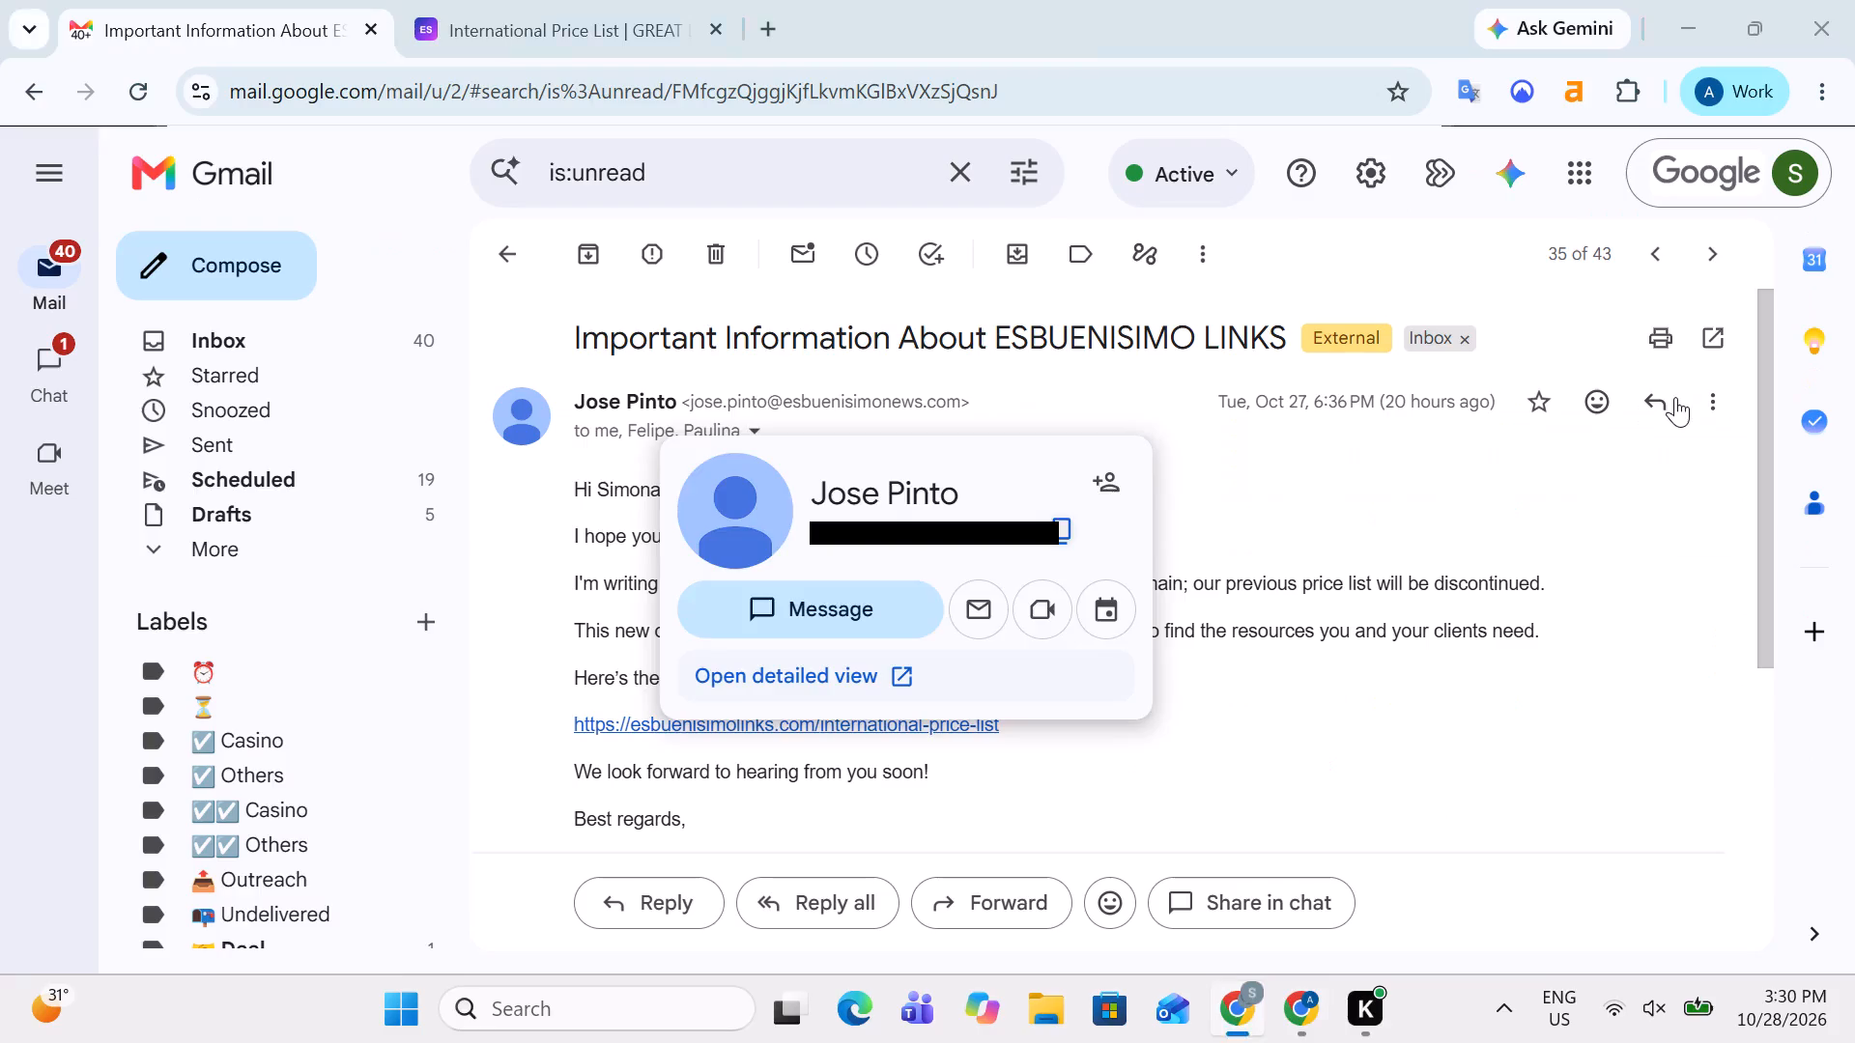
scroll(1295, 693, "down", 1)
scroll(1135, 713, "down", 1)
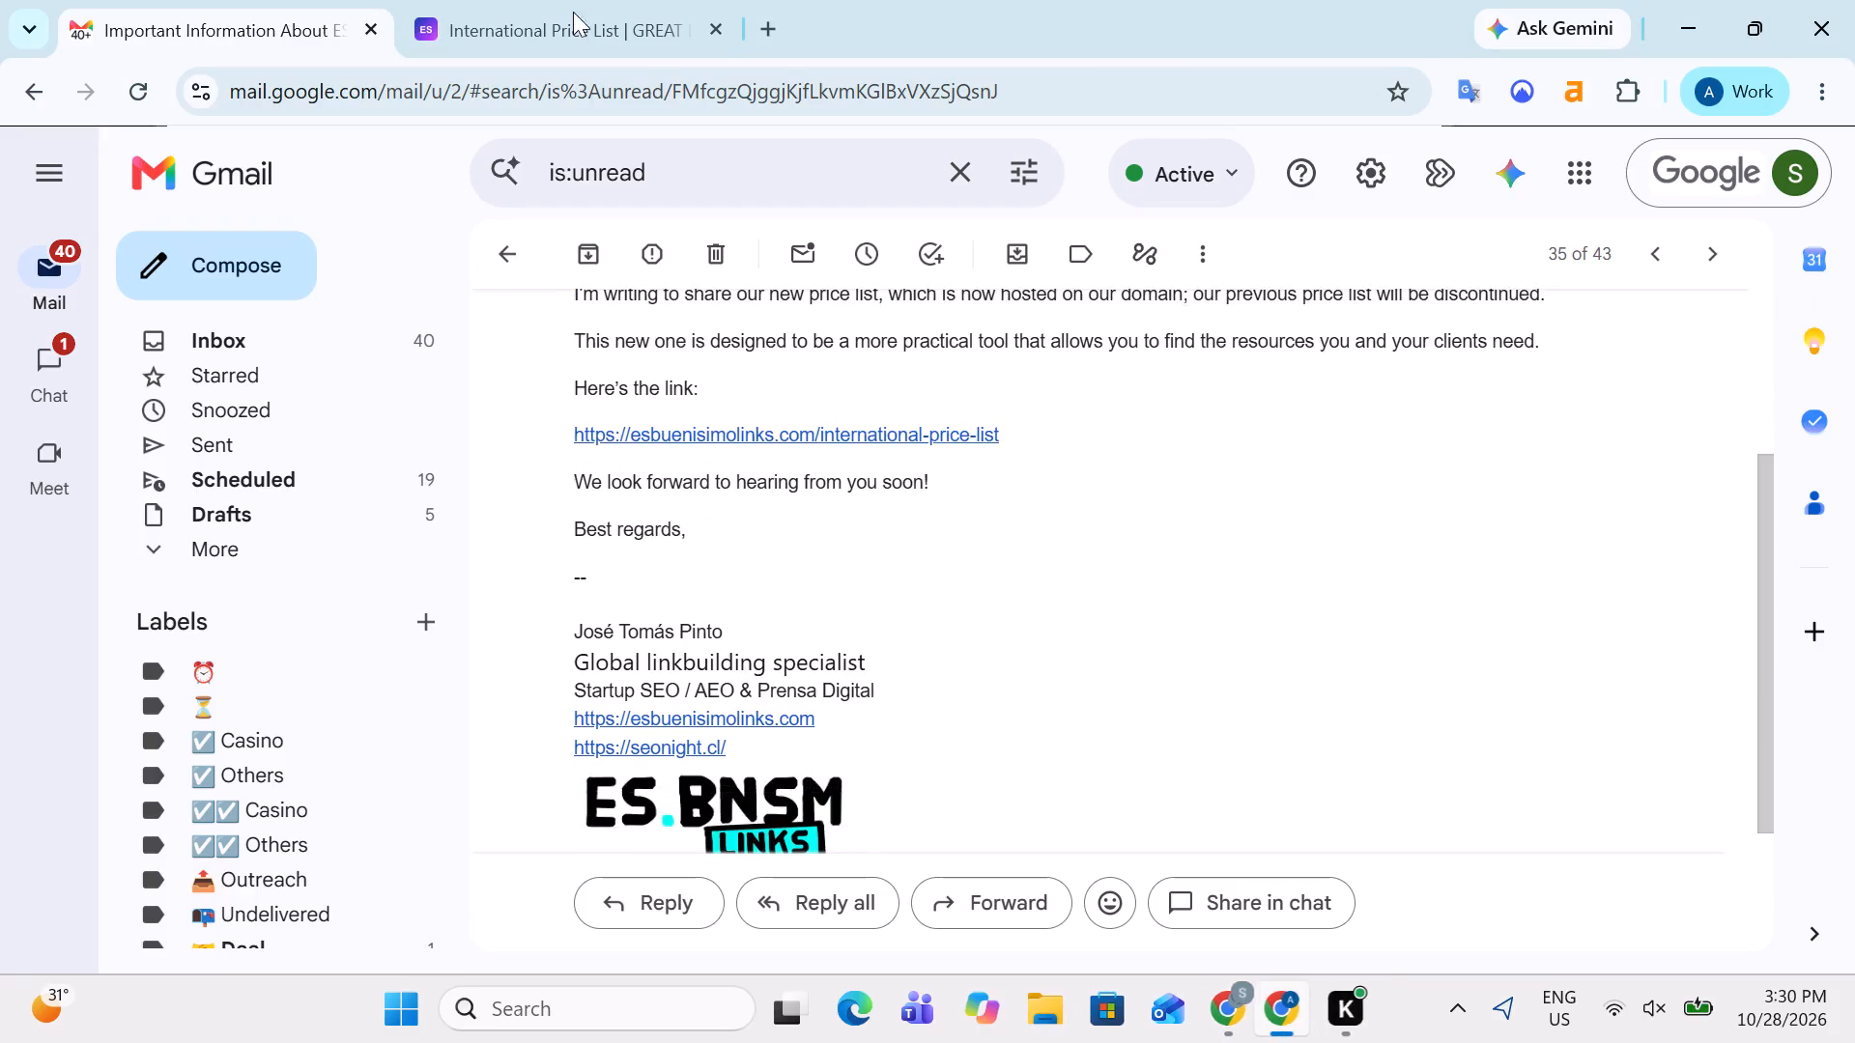
left_click(500, 0)
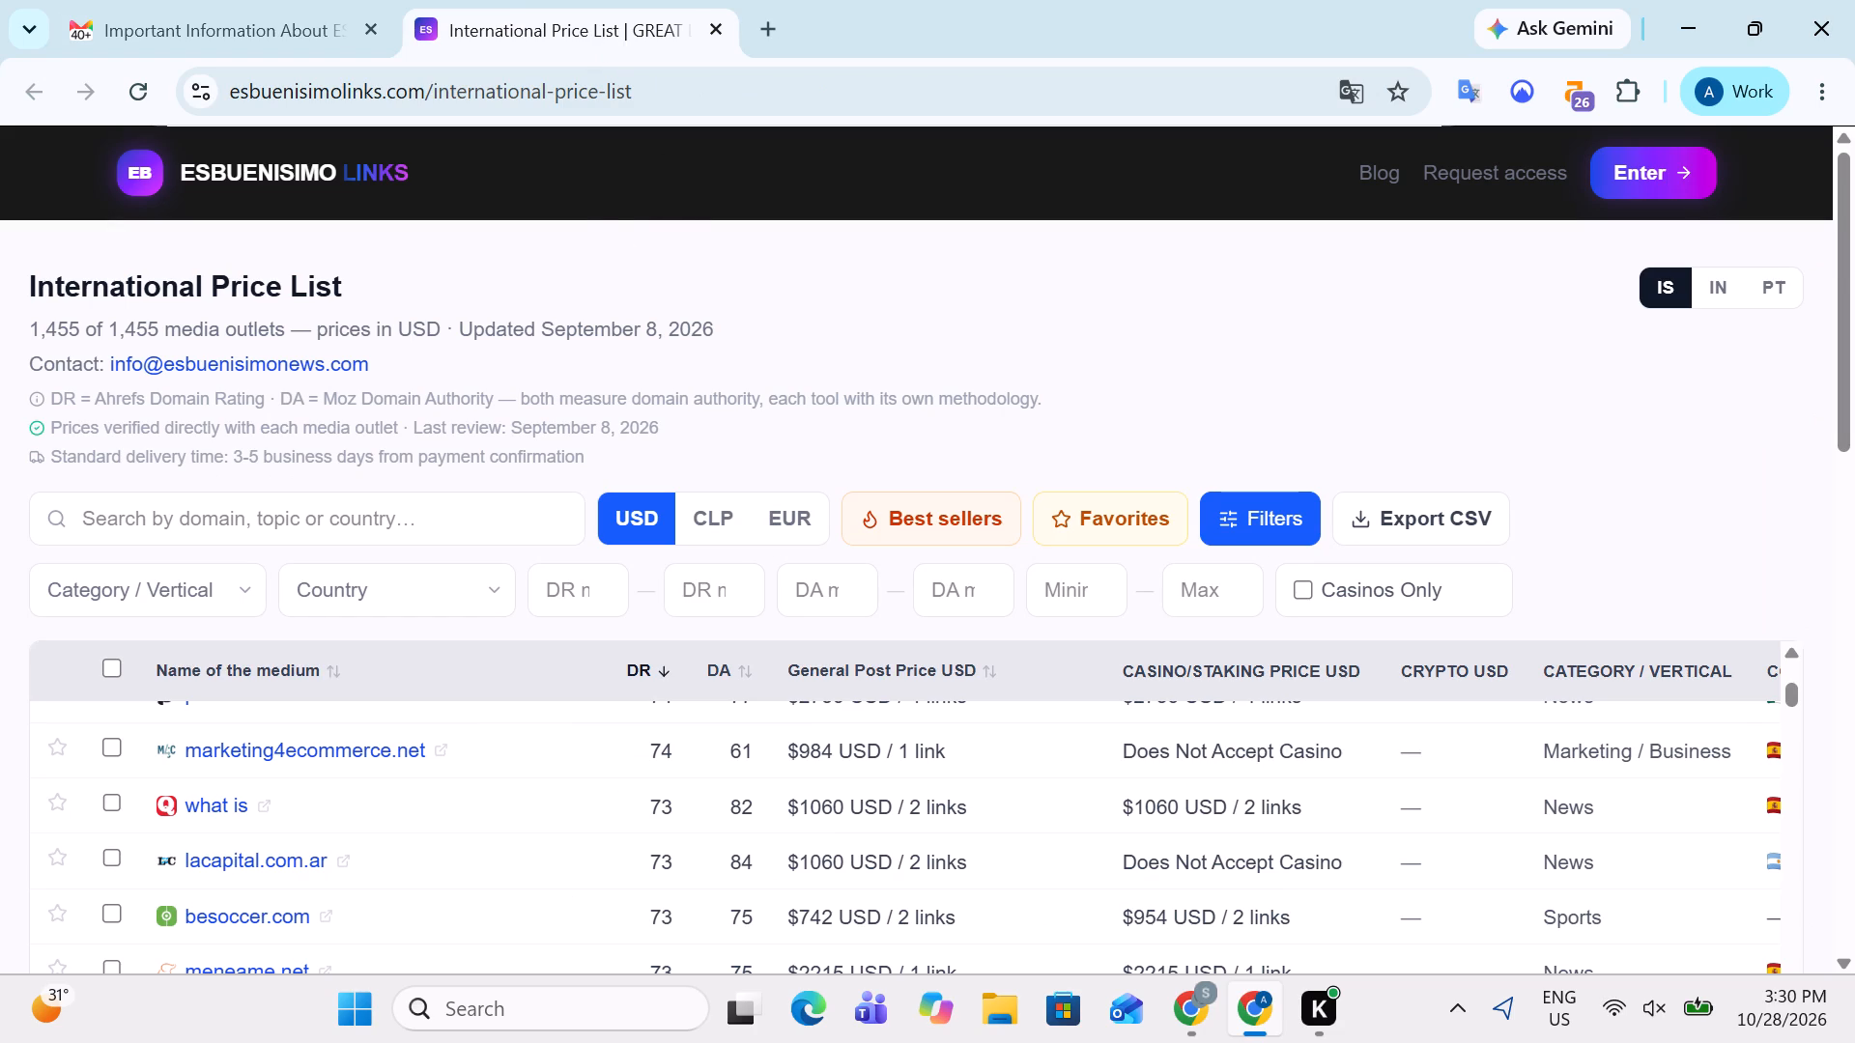
scroll(689, 785, "down", 10)
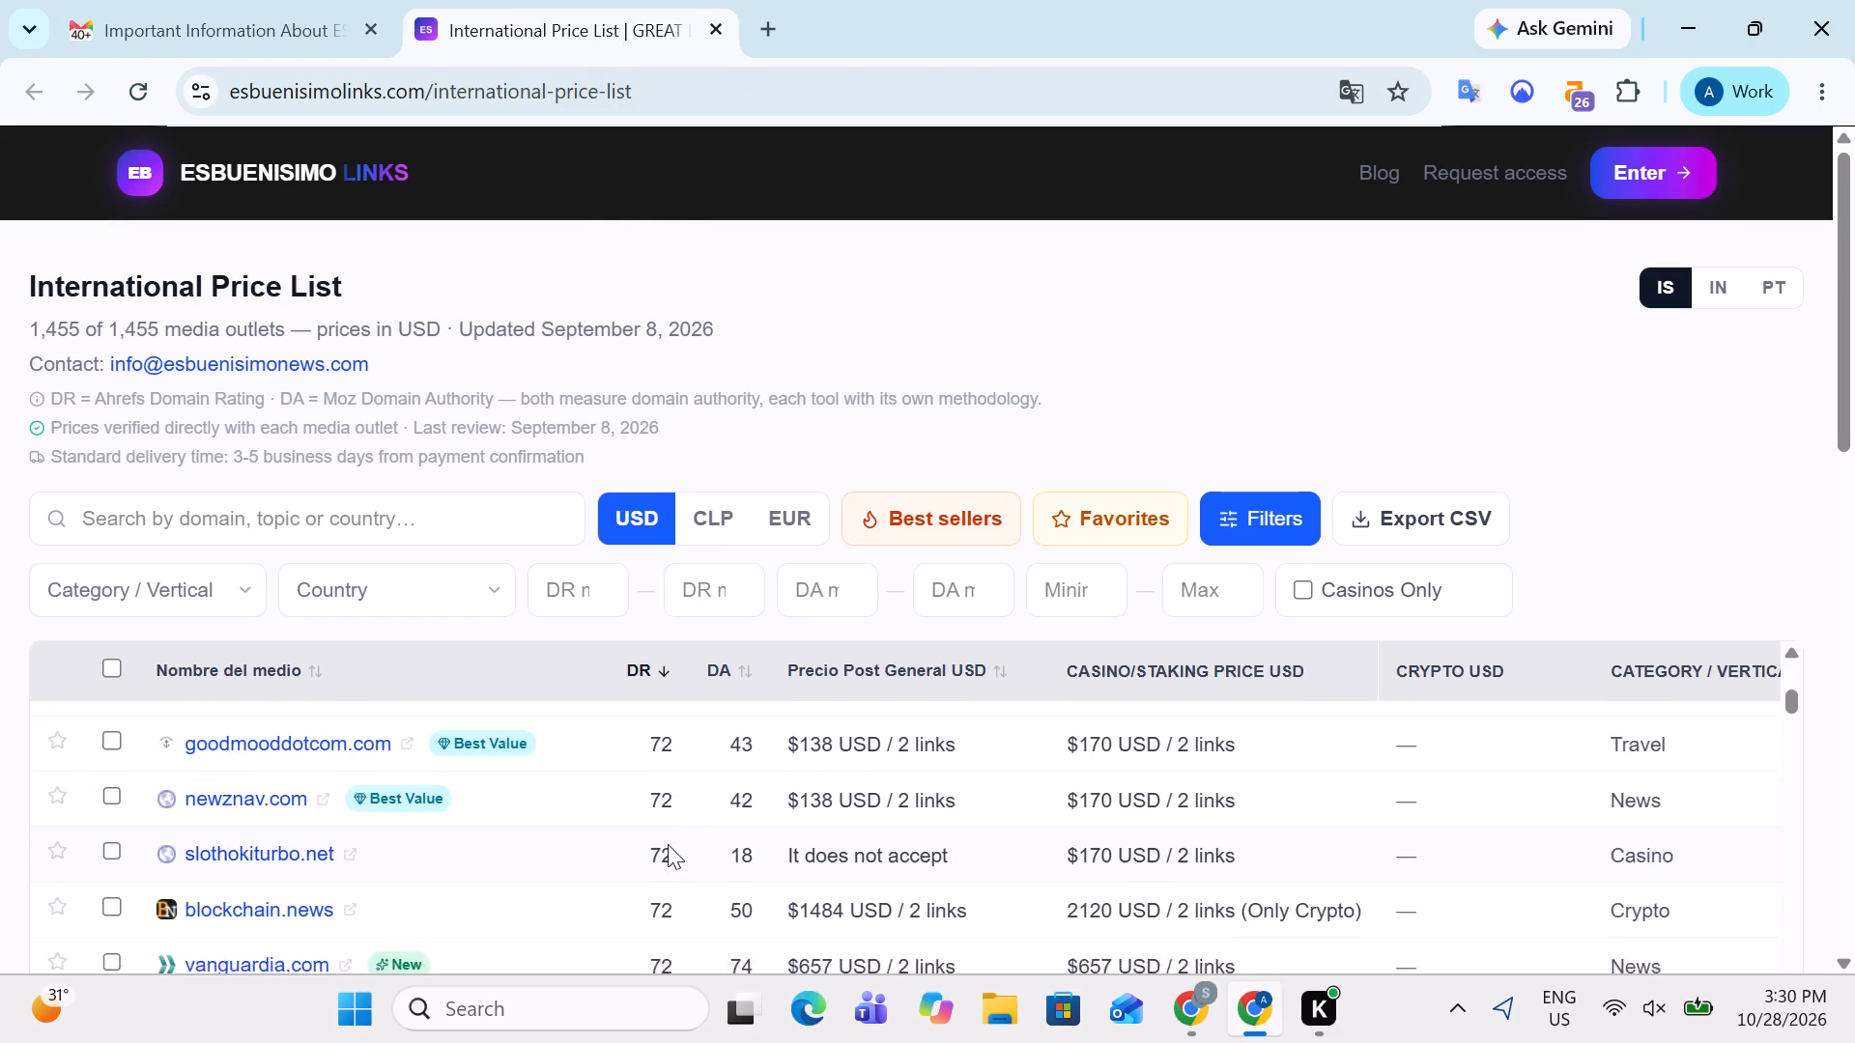
scroll(668, 844, "down", 8)
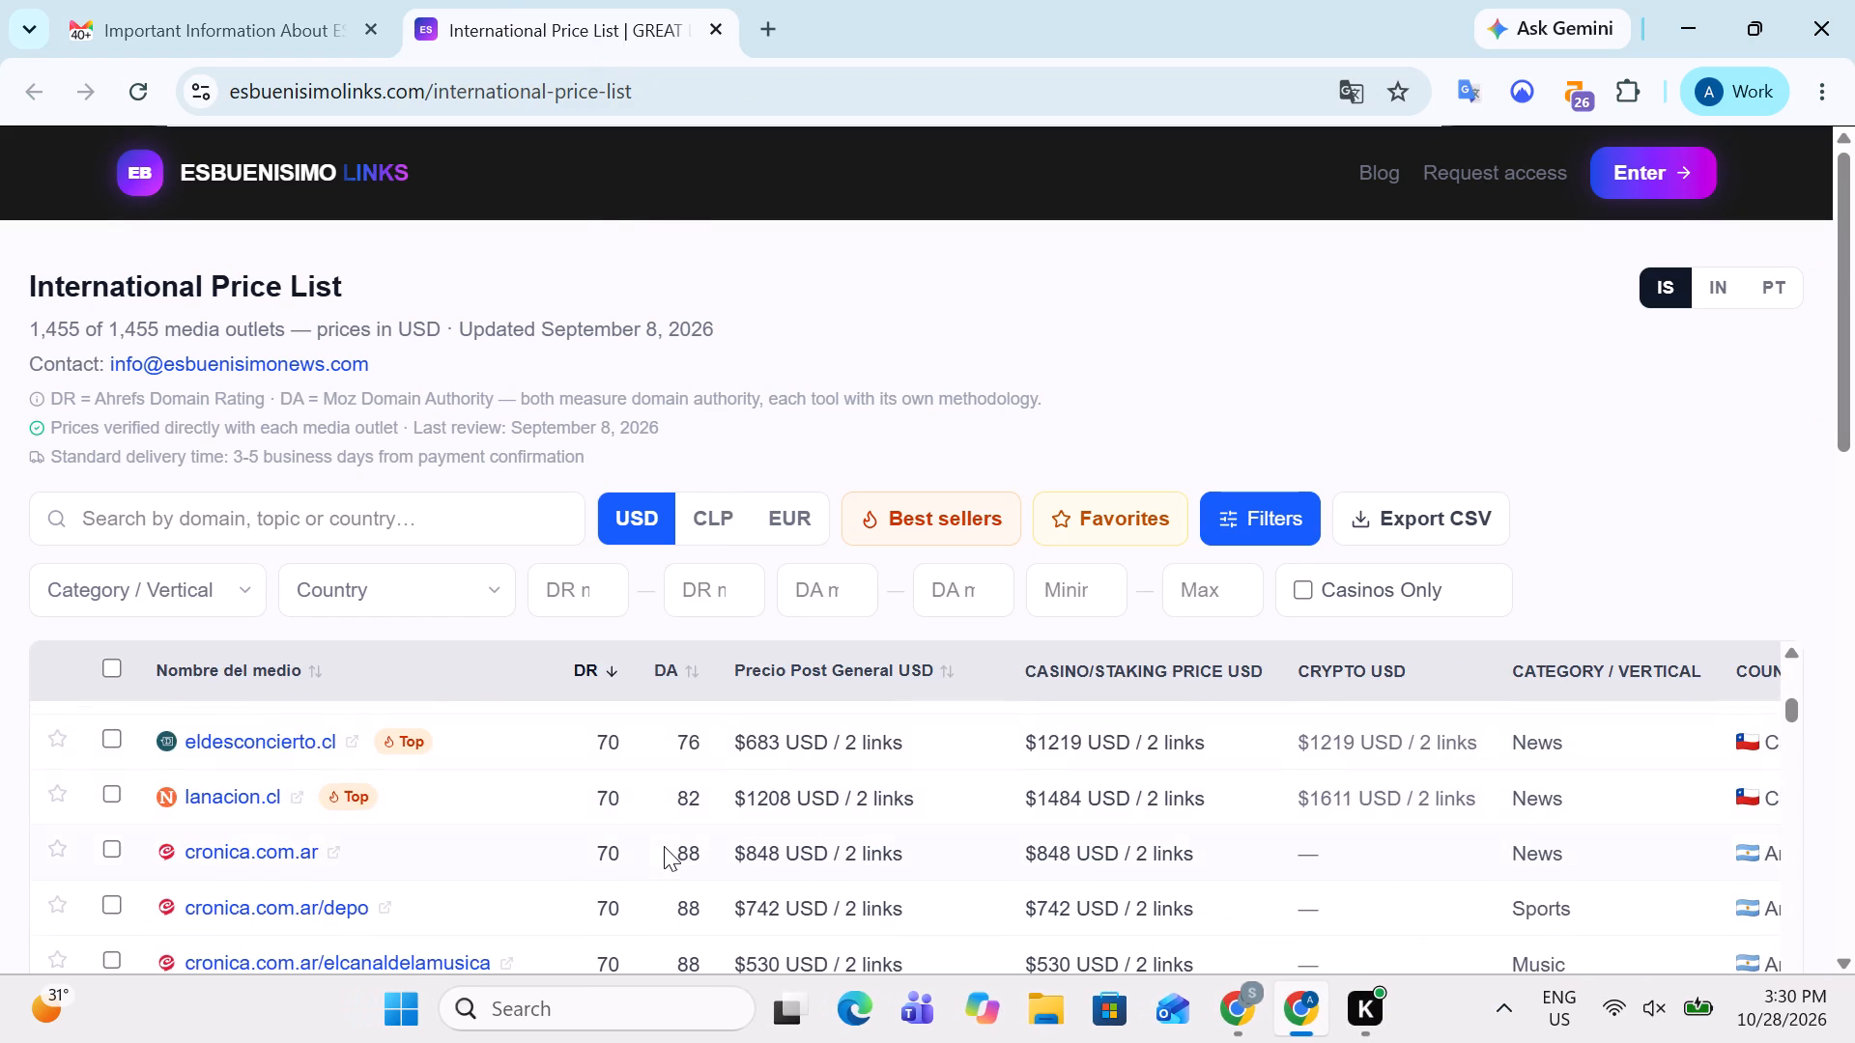
scroll(664, 846, "down", 6)
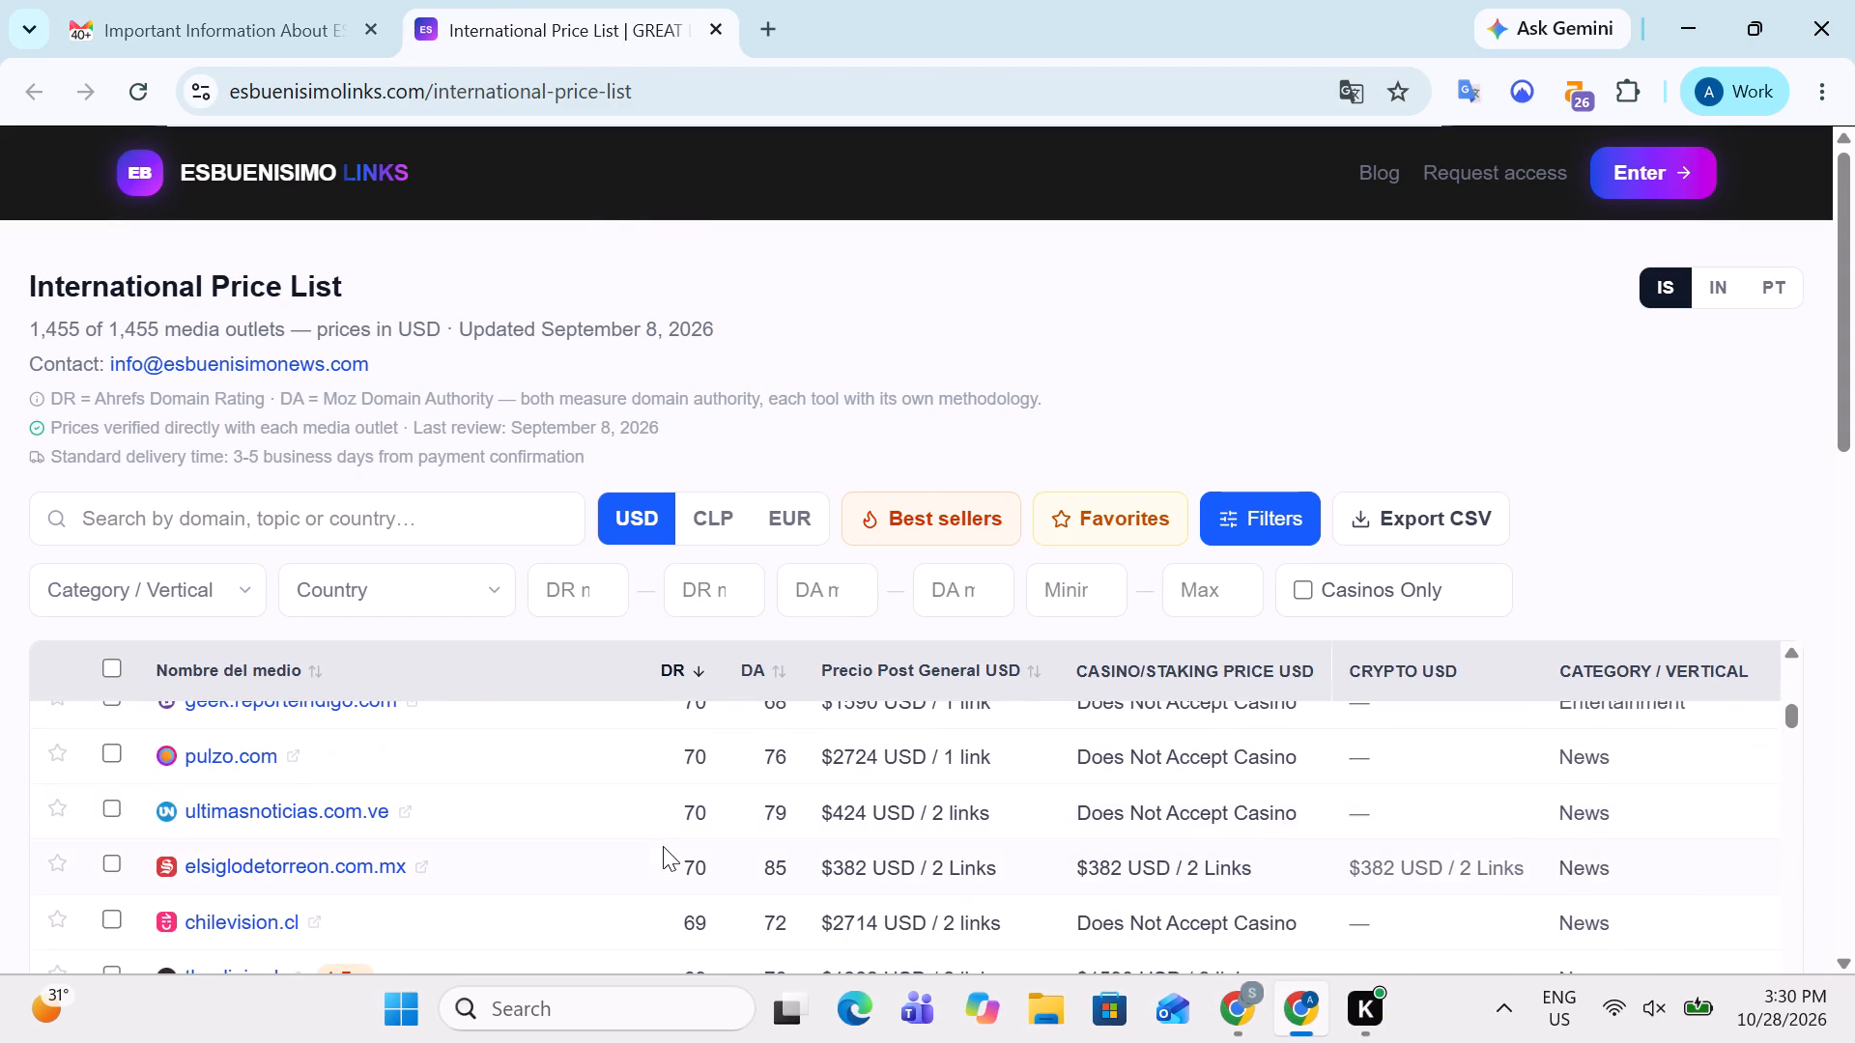
left_click(488, 595)
scroll(434, 766, "down", 3)
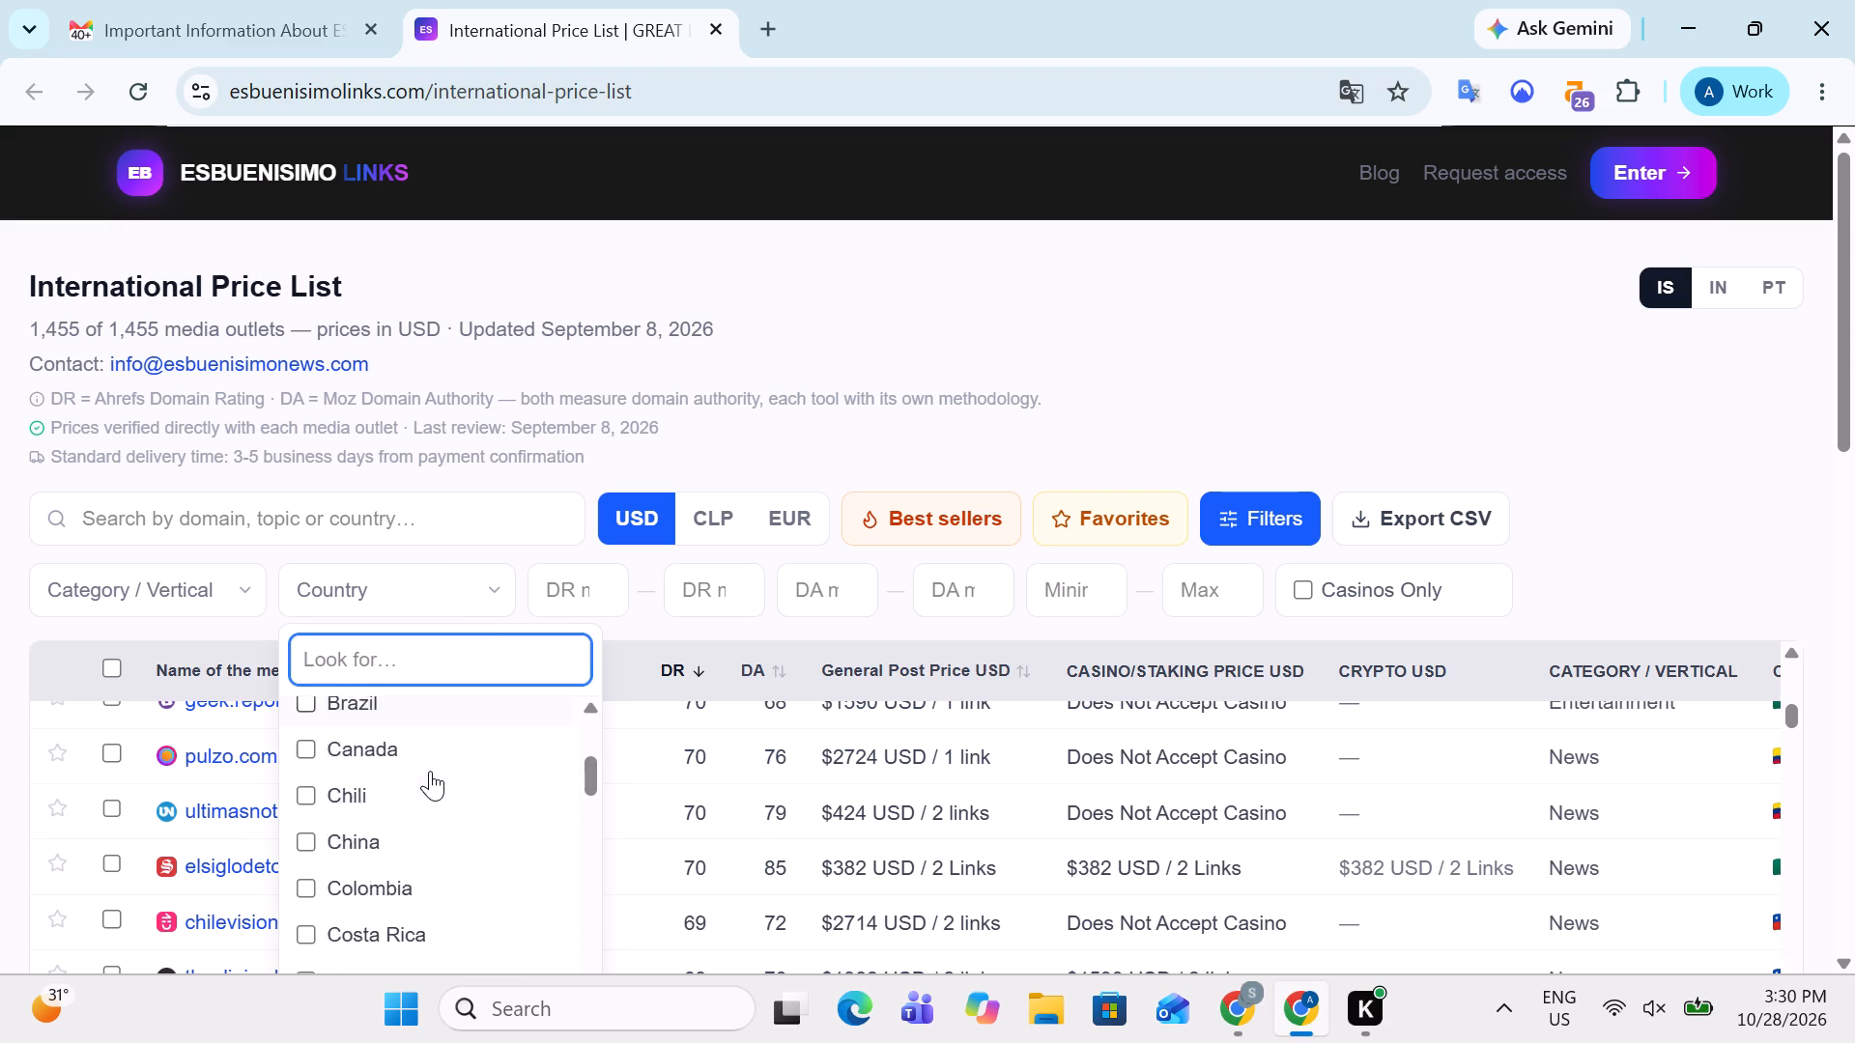
scroll(430, 771, "down", 3)
left_click(724, 234)
left_click(395, 0)
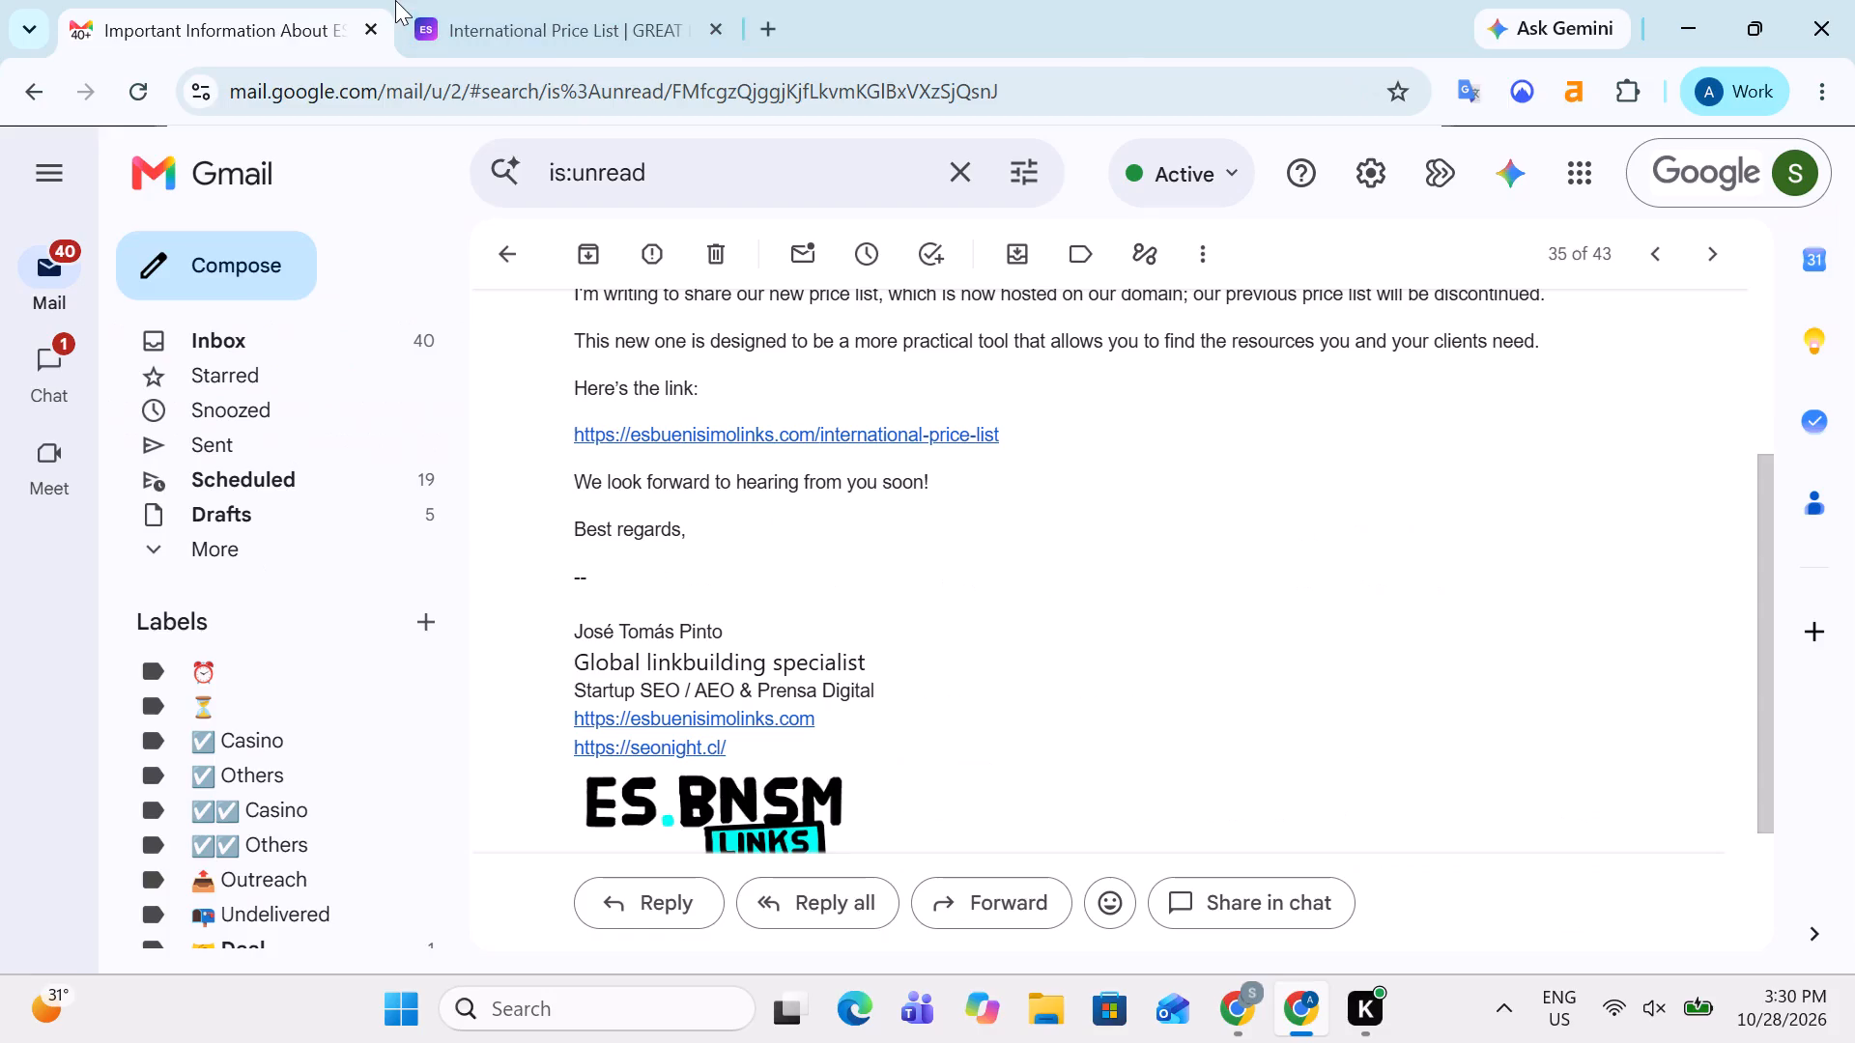
scroll(910, 673, "up", 3)
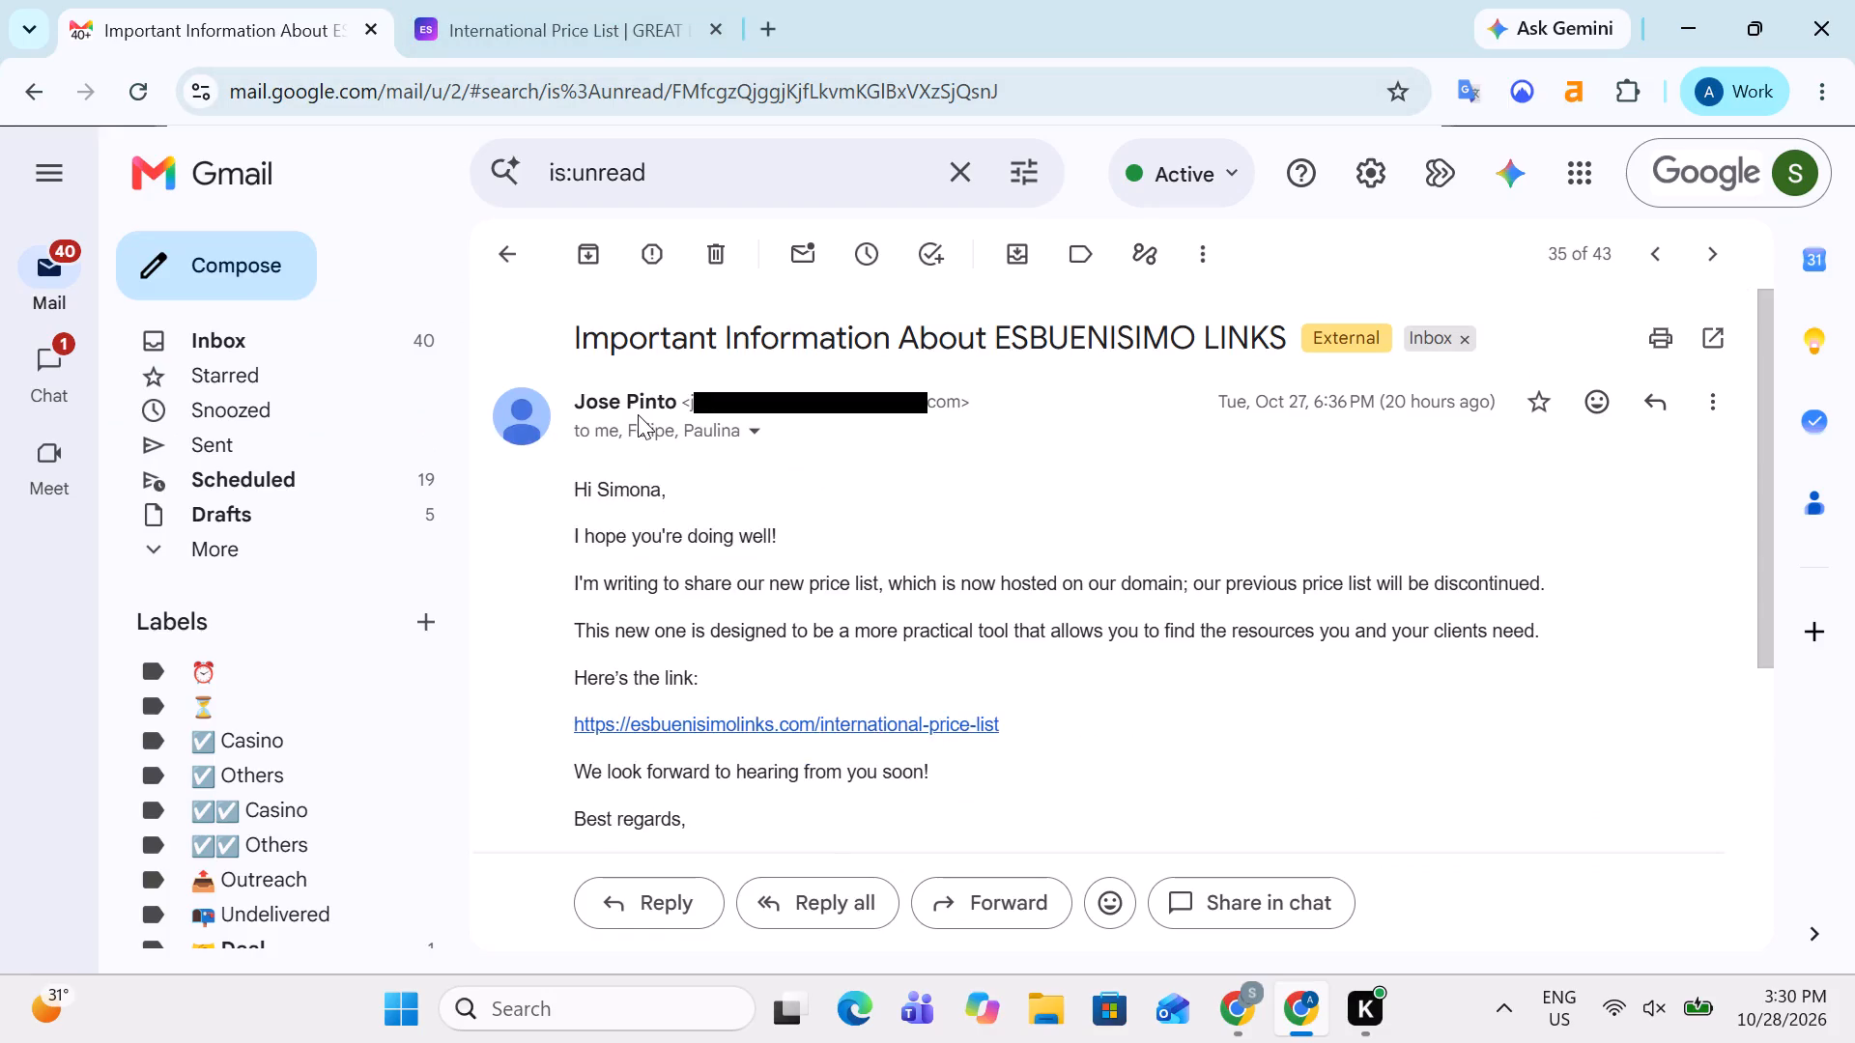
Enter MIx as the country and Mix as the language in row 10848.
key("alt+Tab")
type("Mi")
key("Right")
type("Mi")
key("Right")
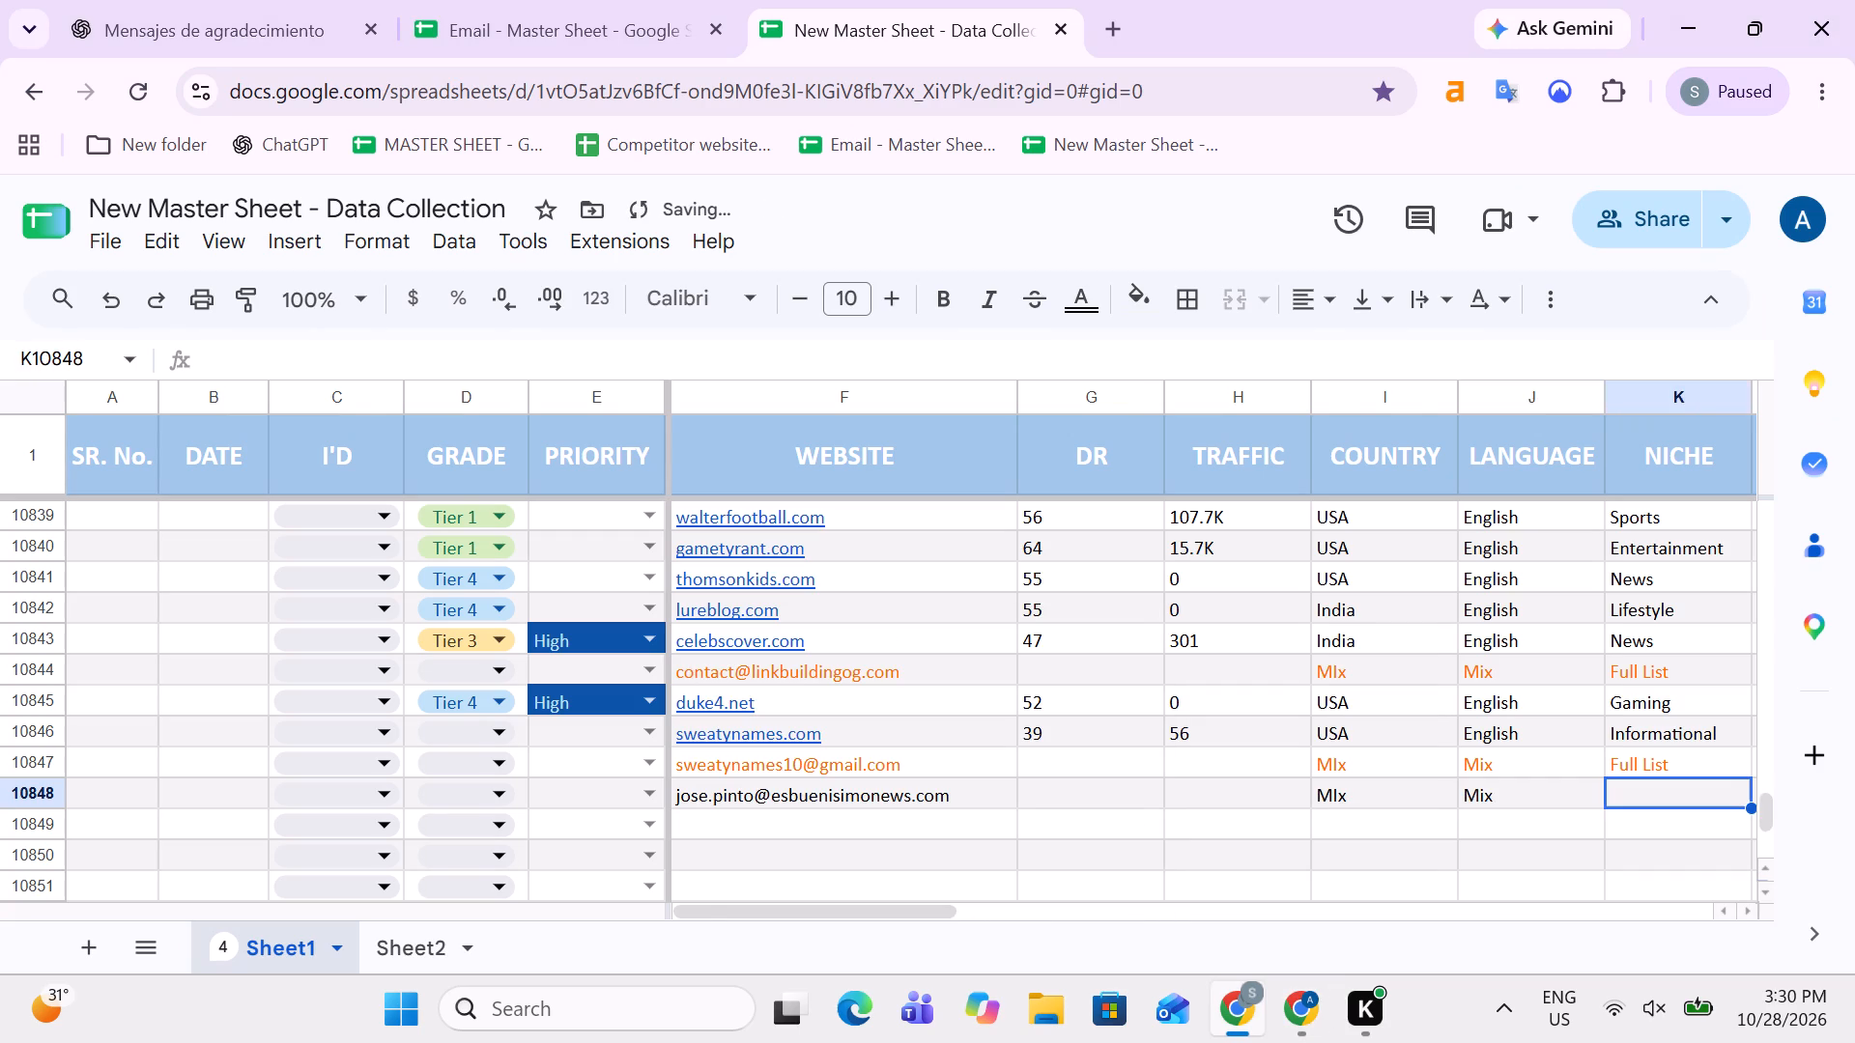
Enter Full List as row 10848's niche and copy it into the price and casino price.
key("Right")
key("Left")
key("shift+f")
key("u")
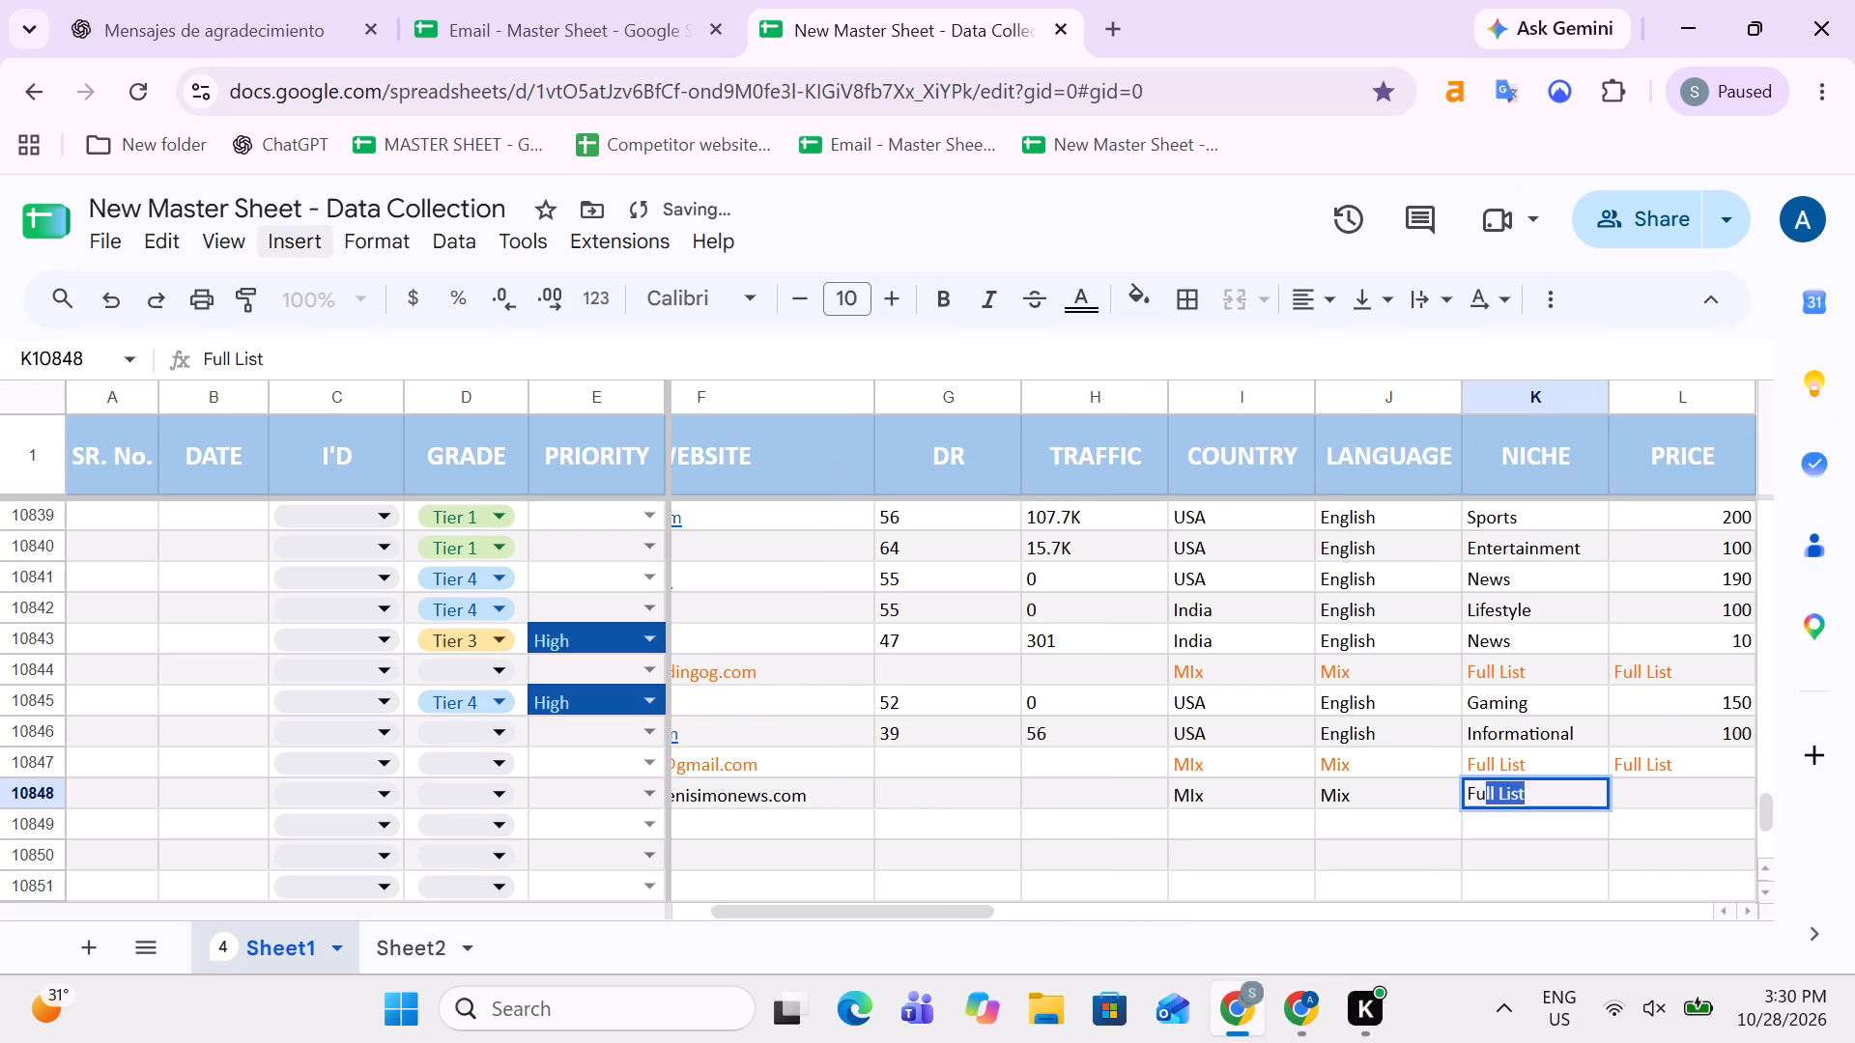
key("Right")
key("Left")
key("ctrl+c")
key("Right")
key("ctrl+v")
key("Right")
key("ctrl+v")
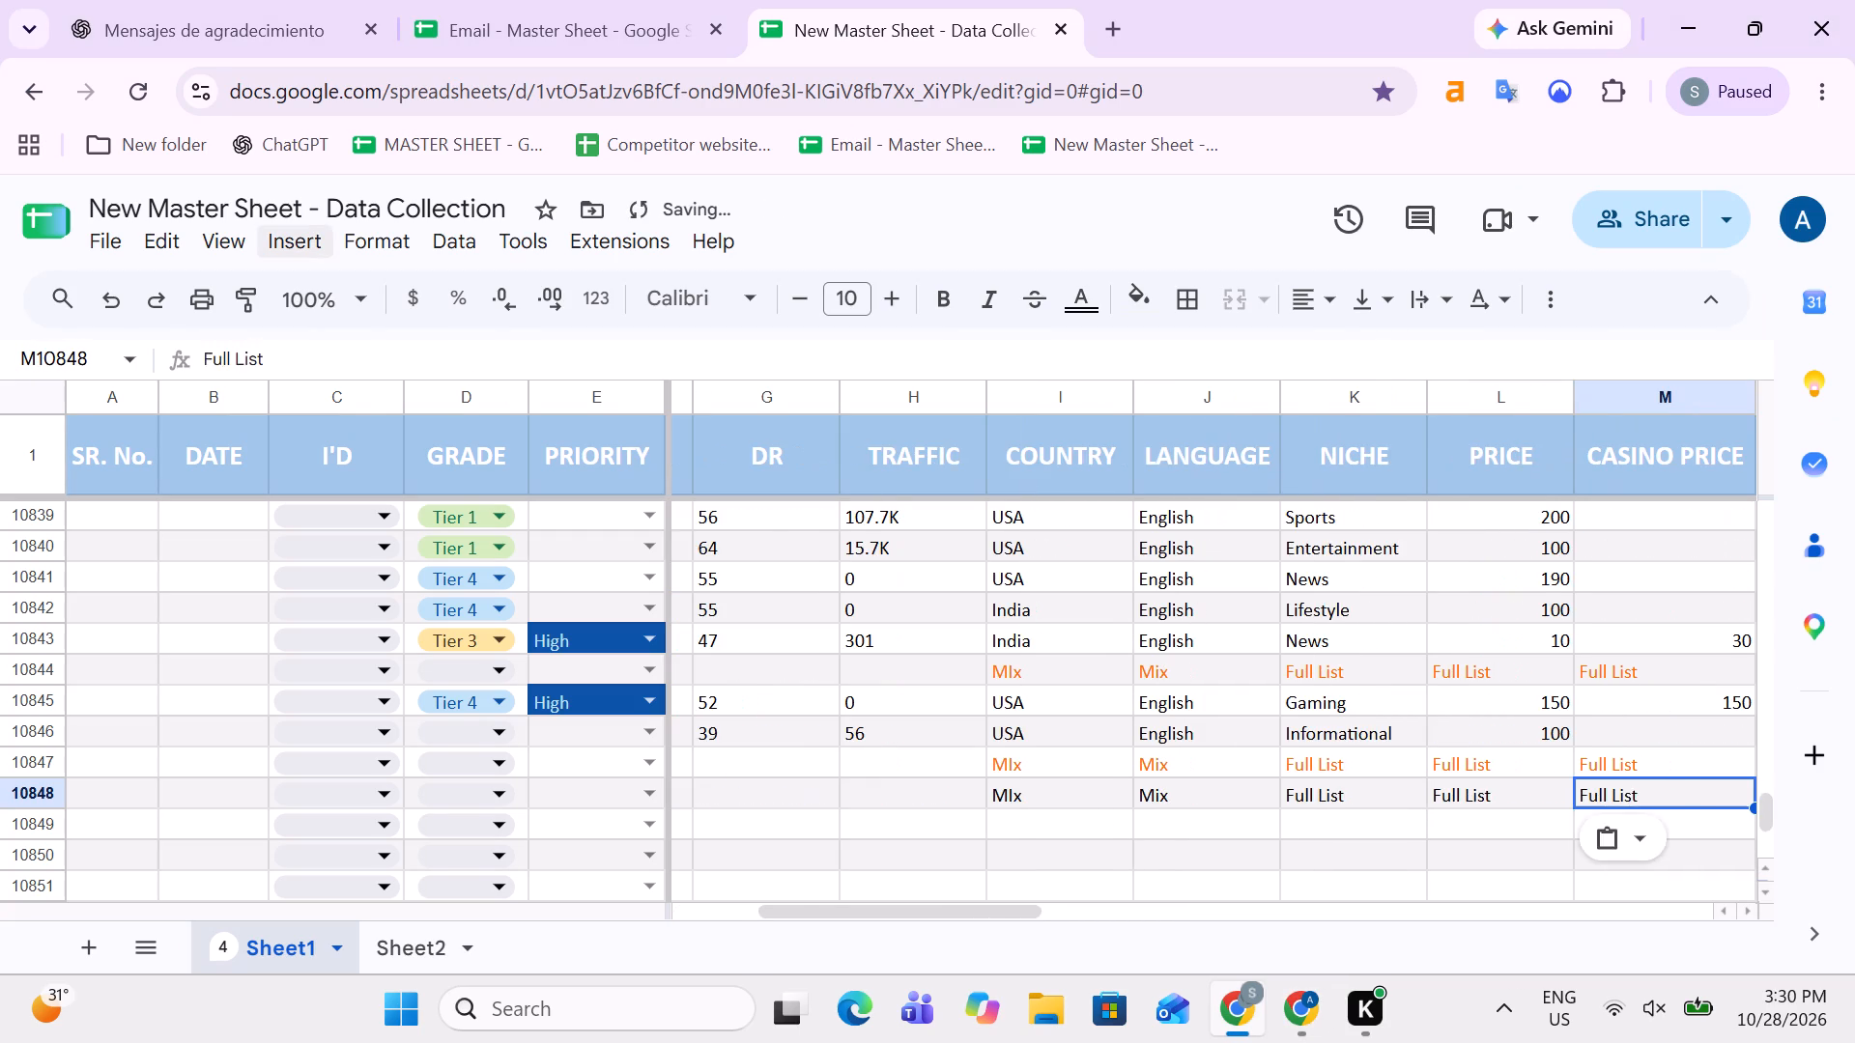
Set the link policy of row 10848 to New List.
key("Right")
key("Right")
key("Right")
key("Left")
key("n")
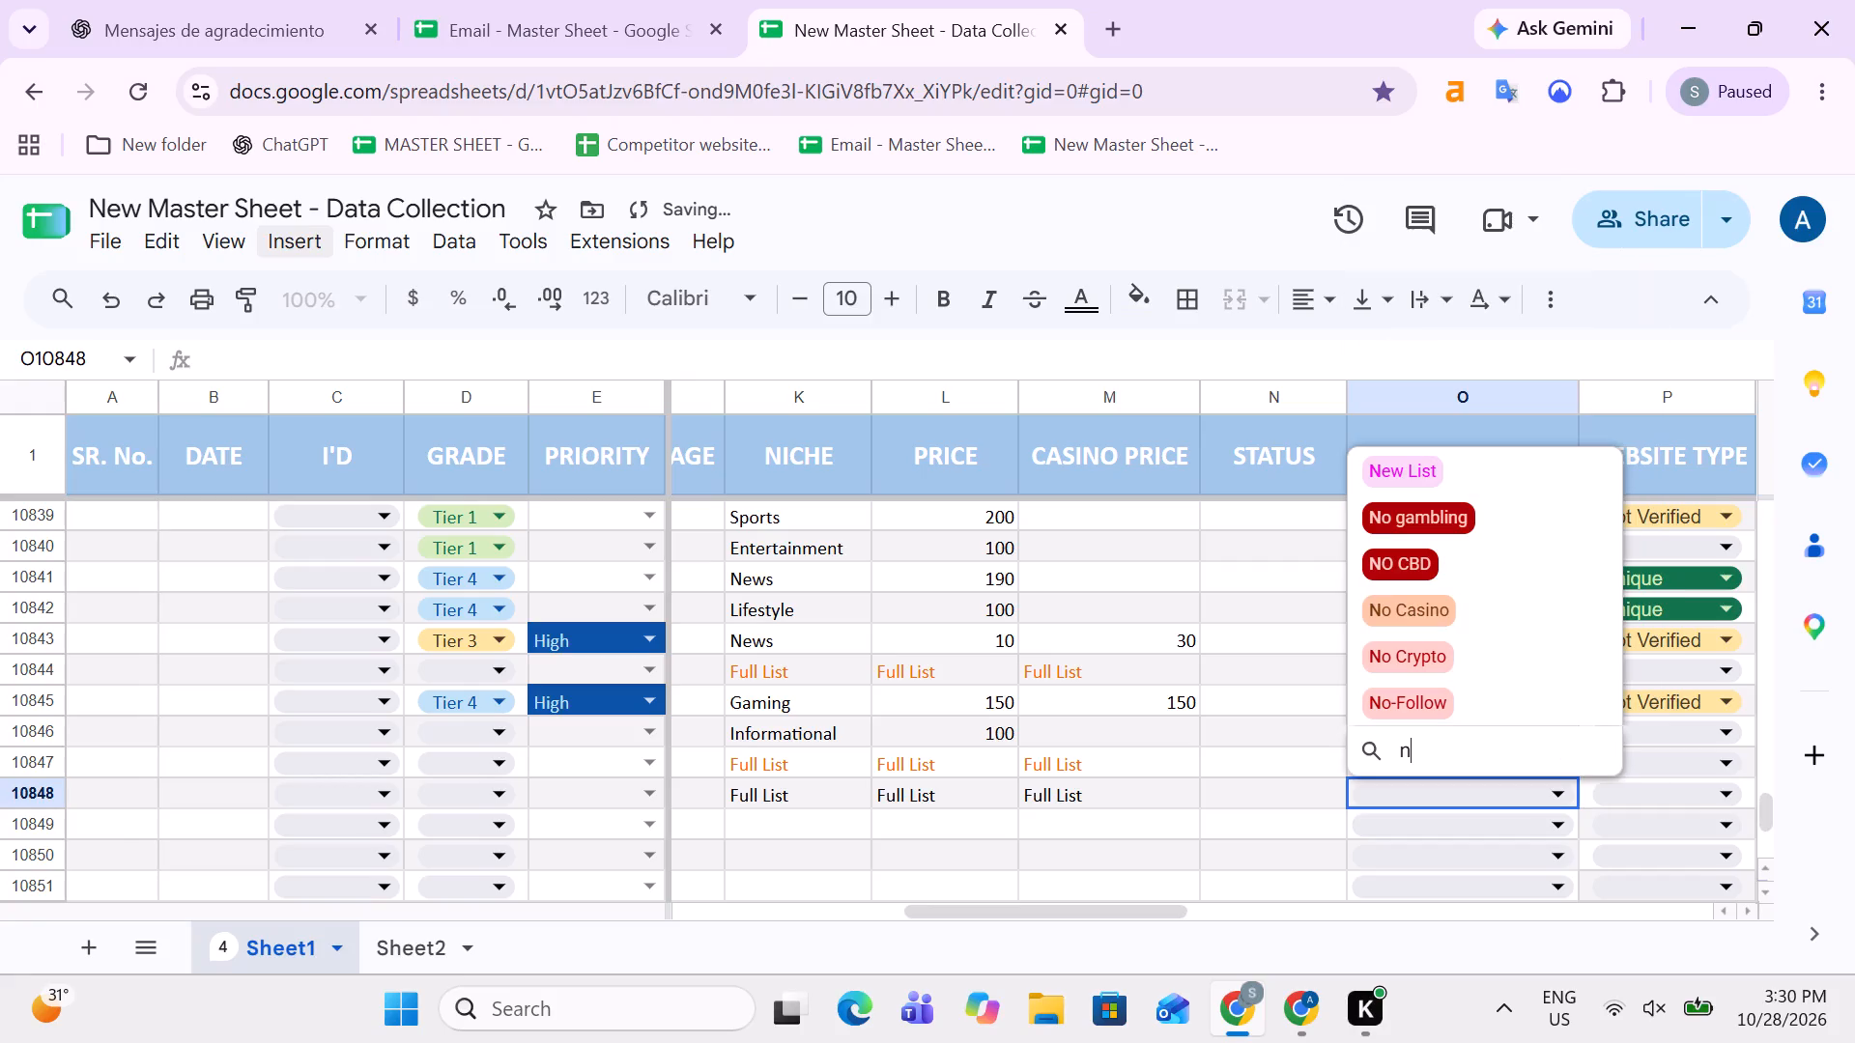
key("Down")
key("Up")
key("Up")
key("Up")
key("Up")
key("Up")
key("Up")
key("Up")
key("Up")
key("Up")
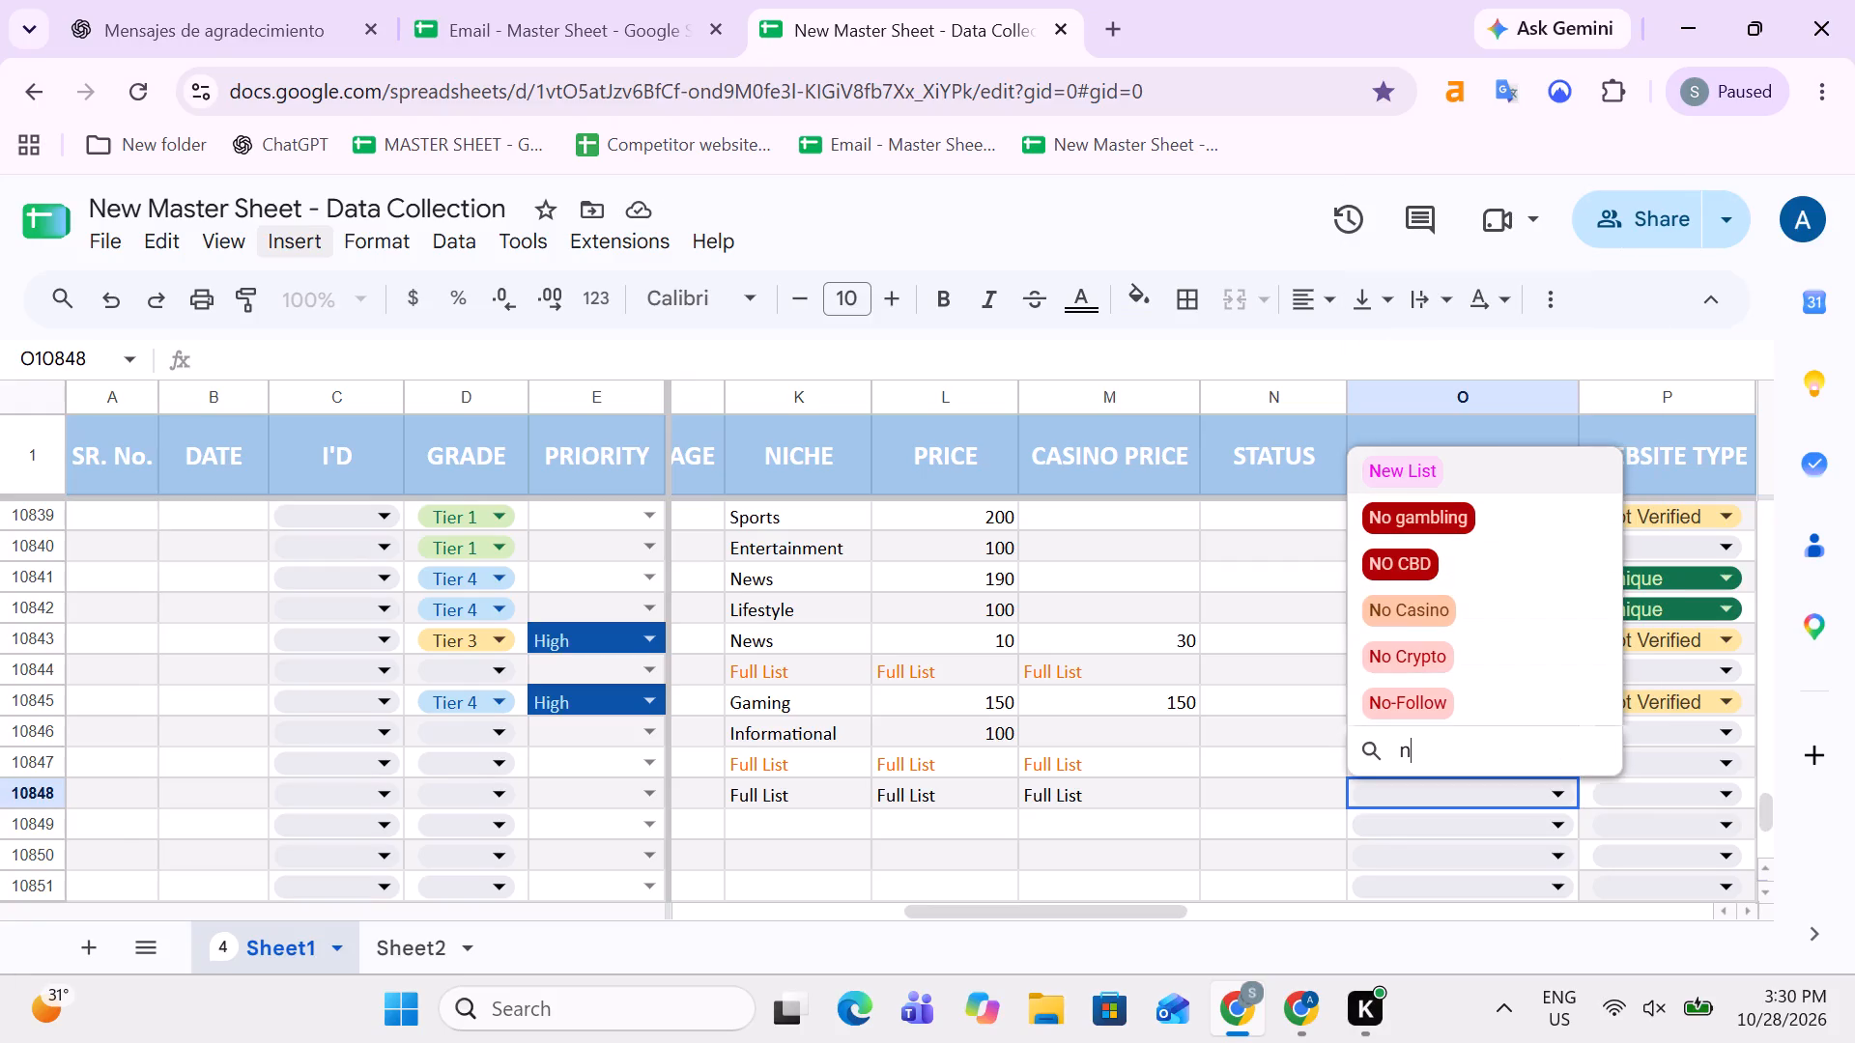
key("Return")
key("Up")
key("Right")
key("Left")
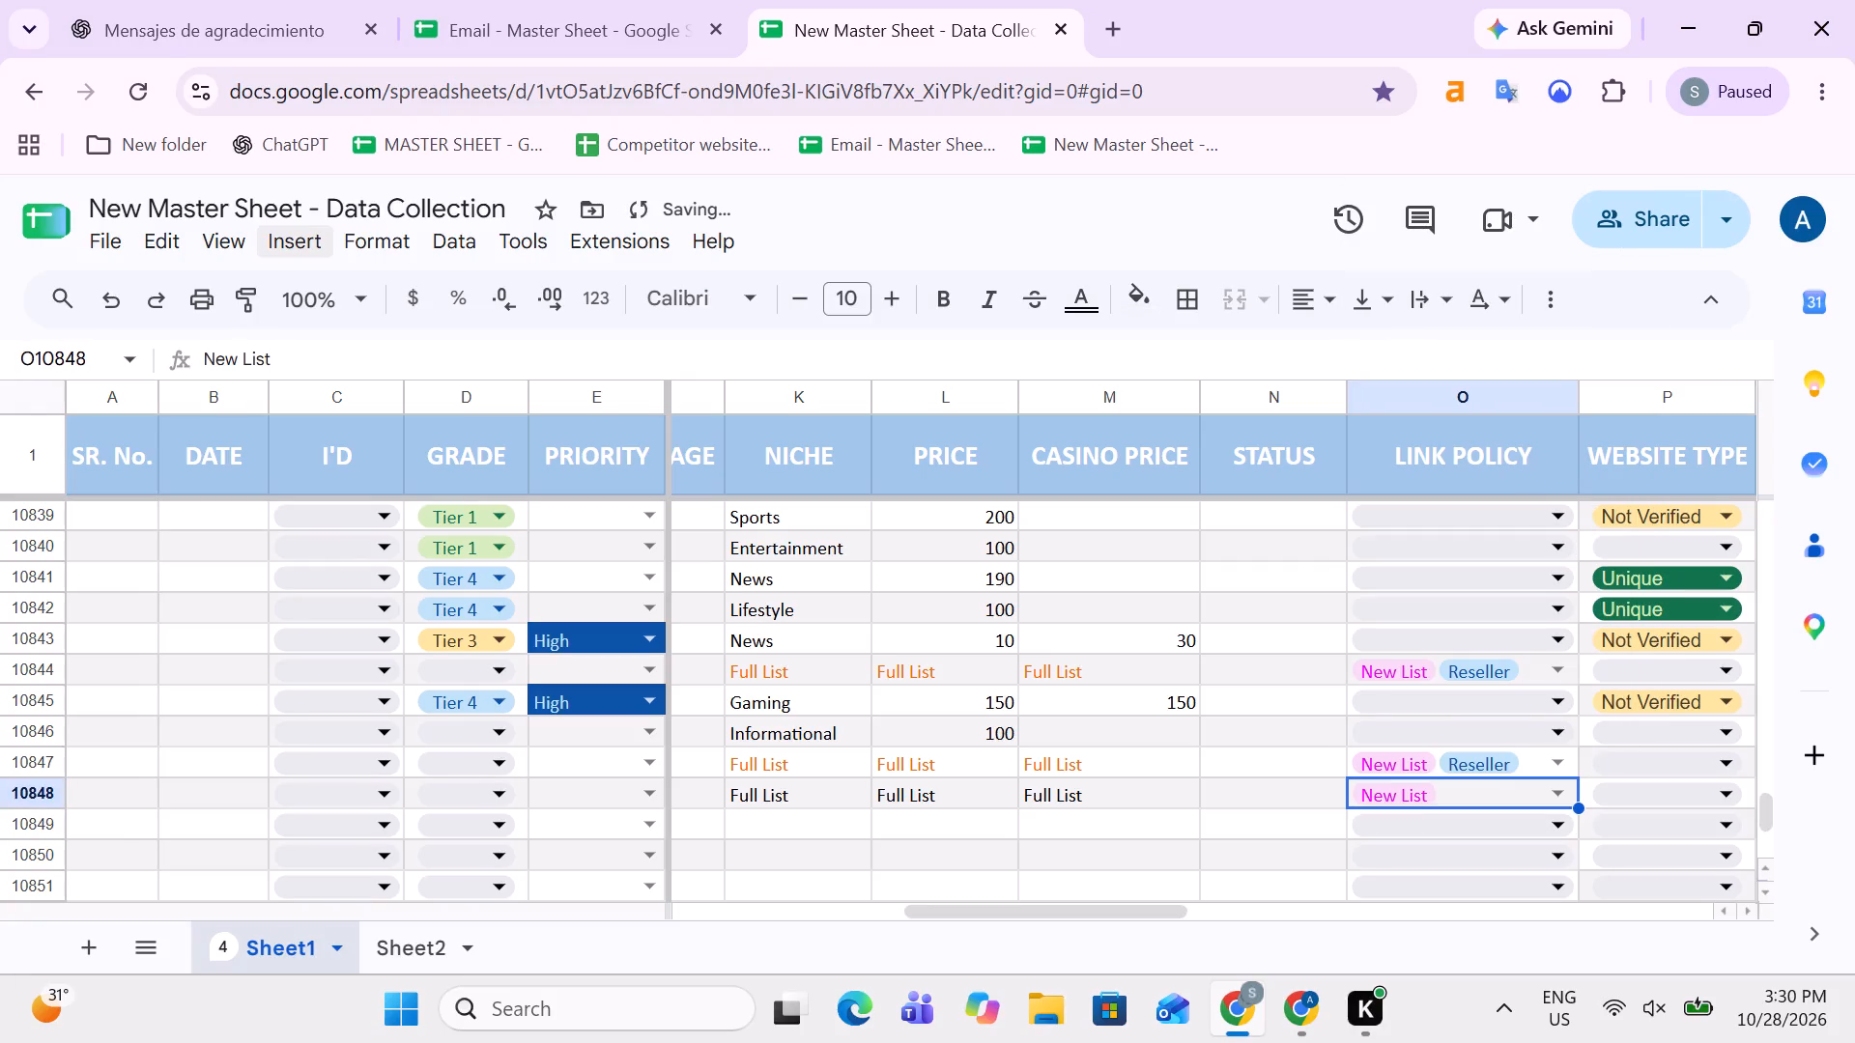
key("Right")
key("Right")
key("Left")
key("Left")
Recheck the ESBUENISIMO LINKS email and browse further through its International Price List, closing the list page when done.
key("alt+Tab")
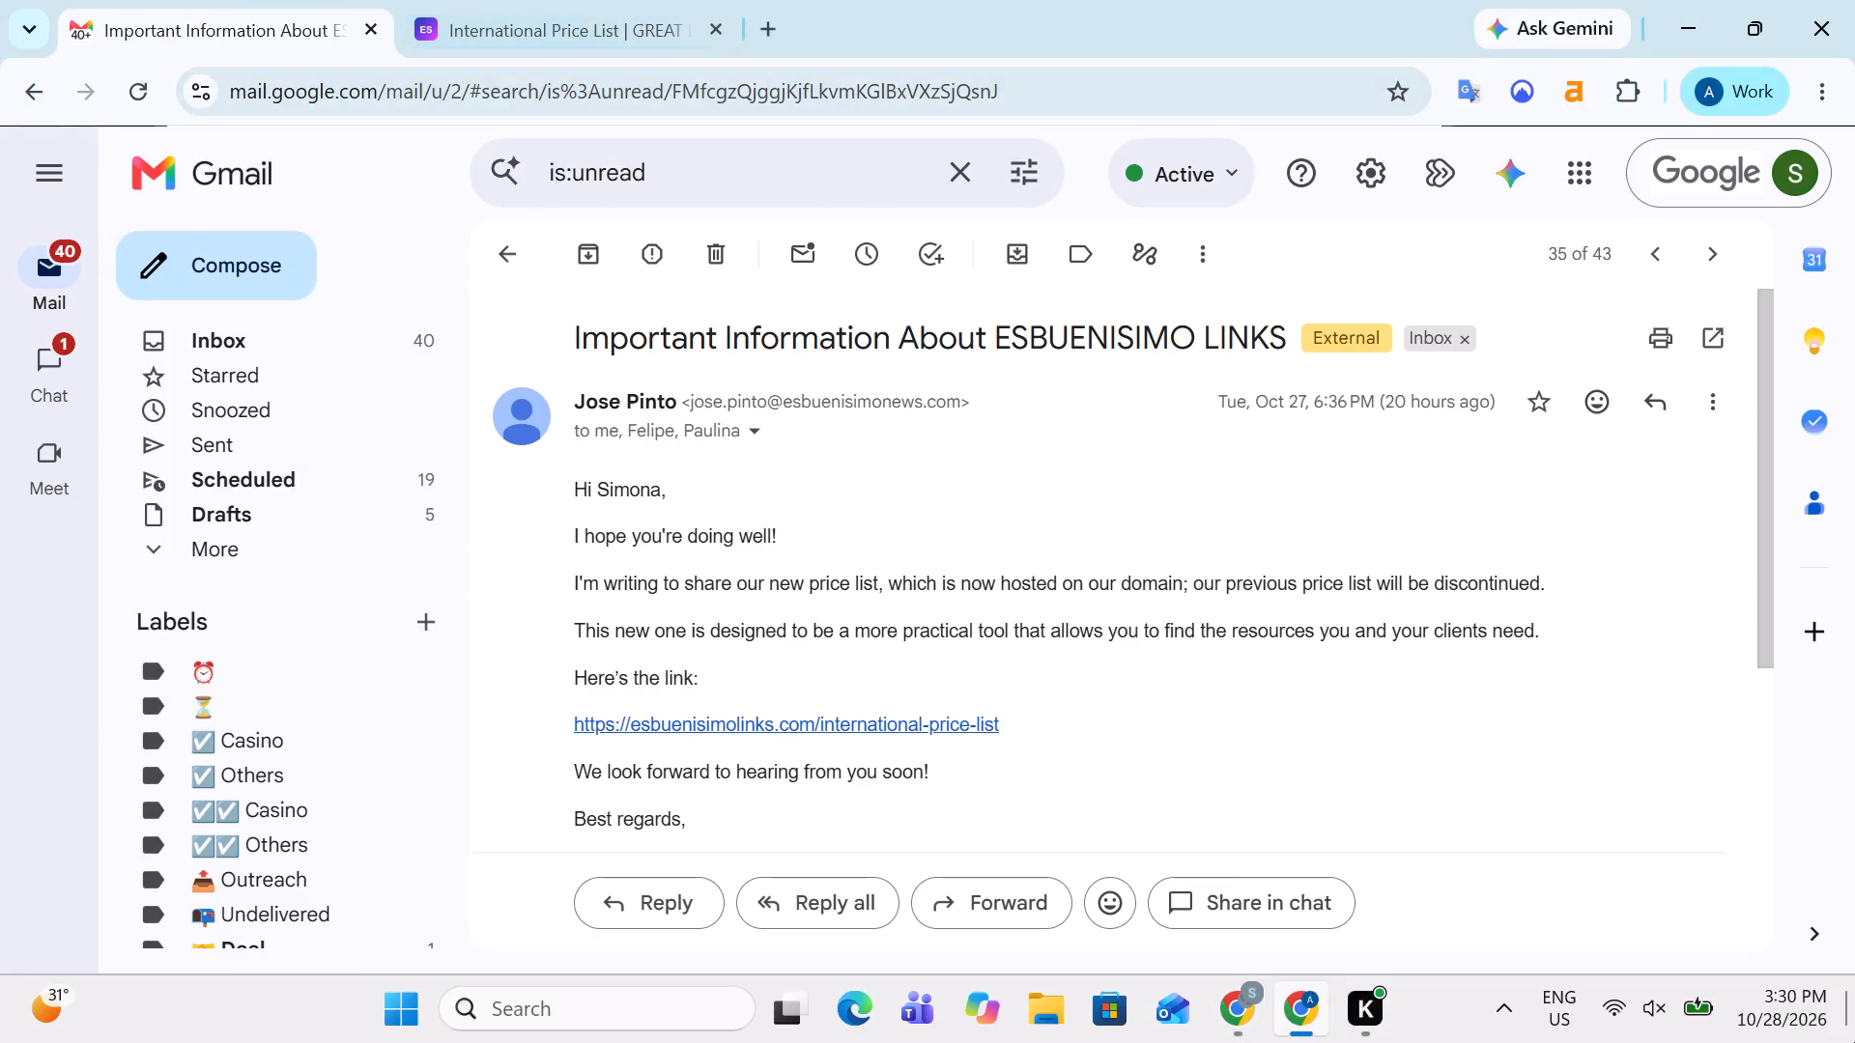
scroll(918, 678, "down", 3)
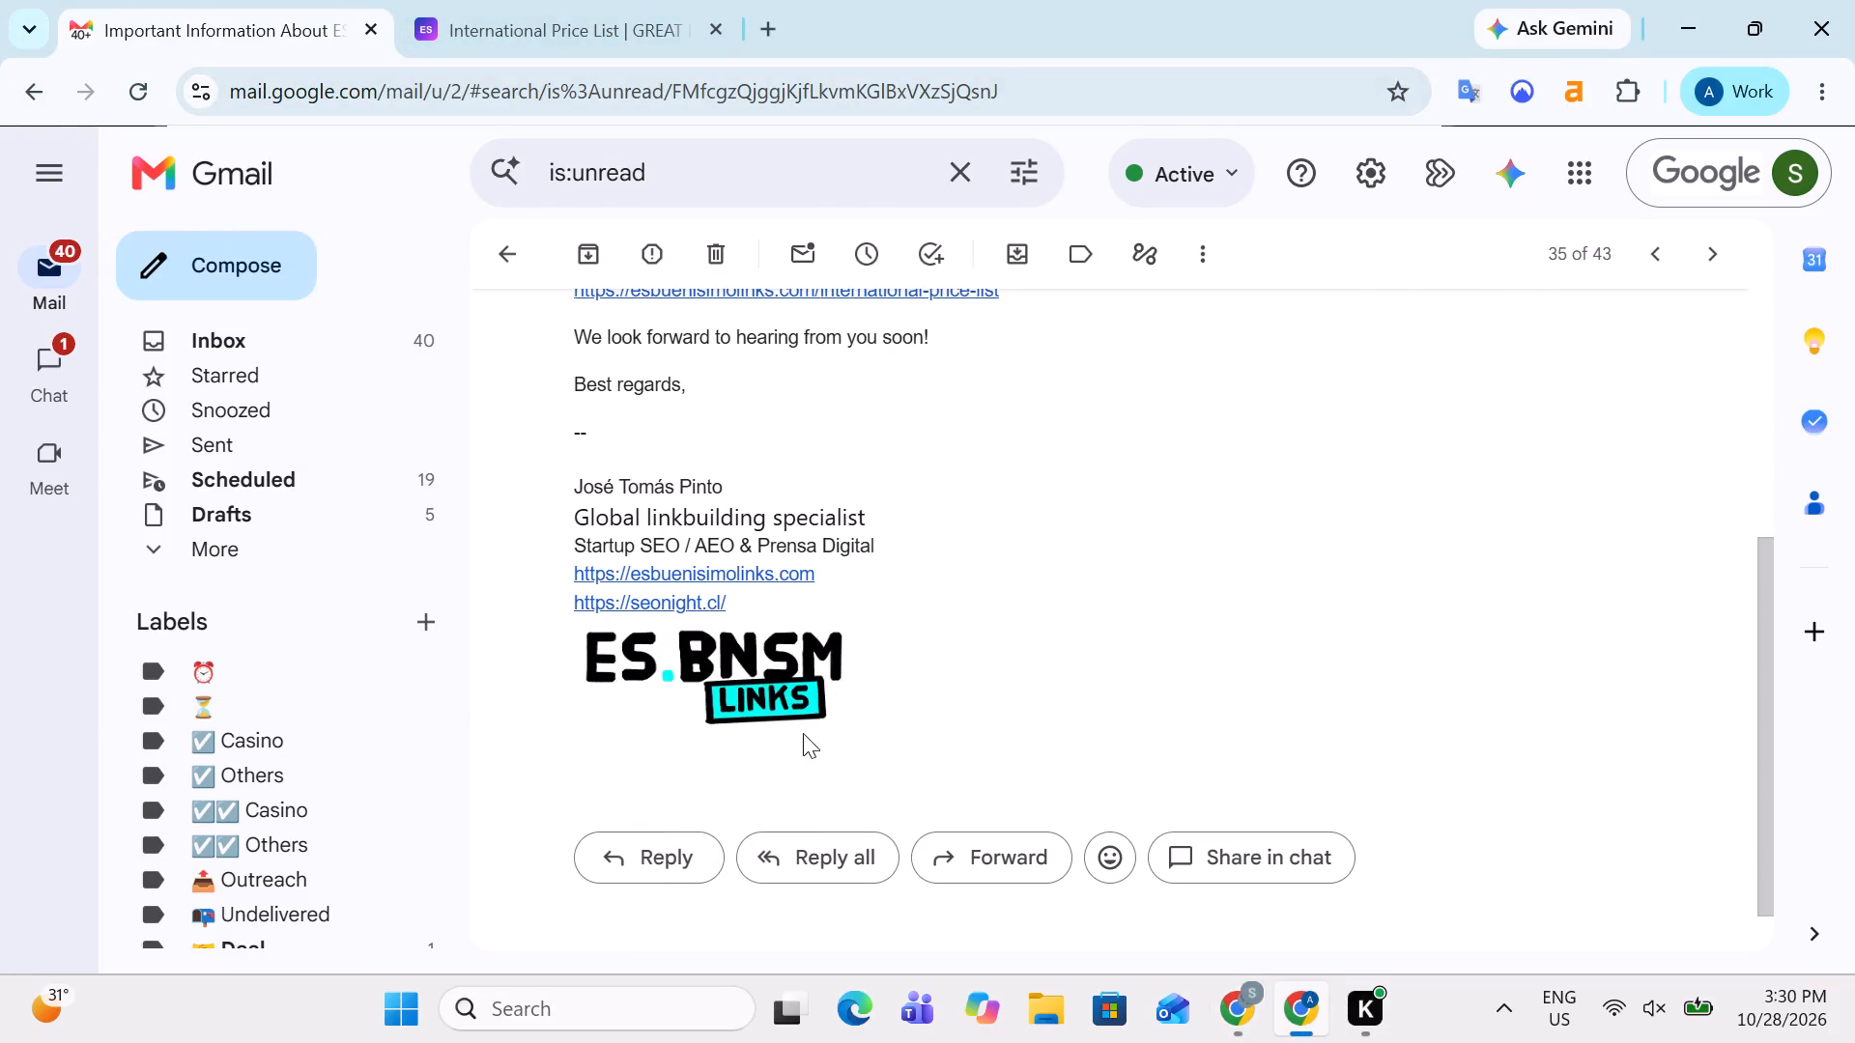
left_click(428, 0)
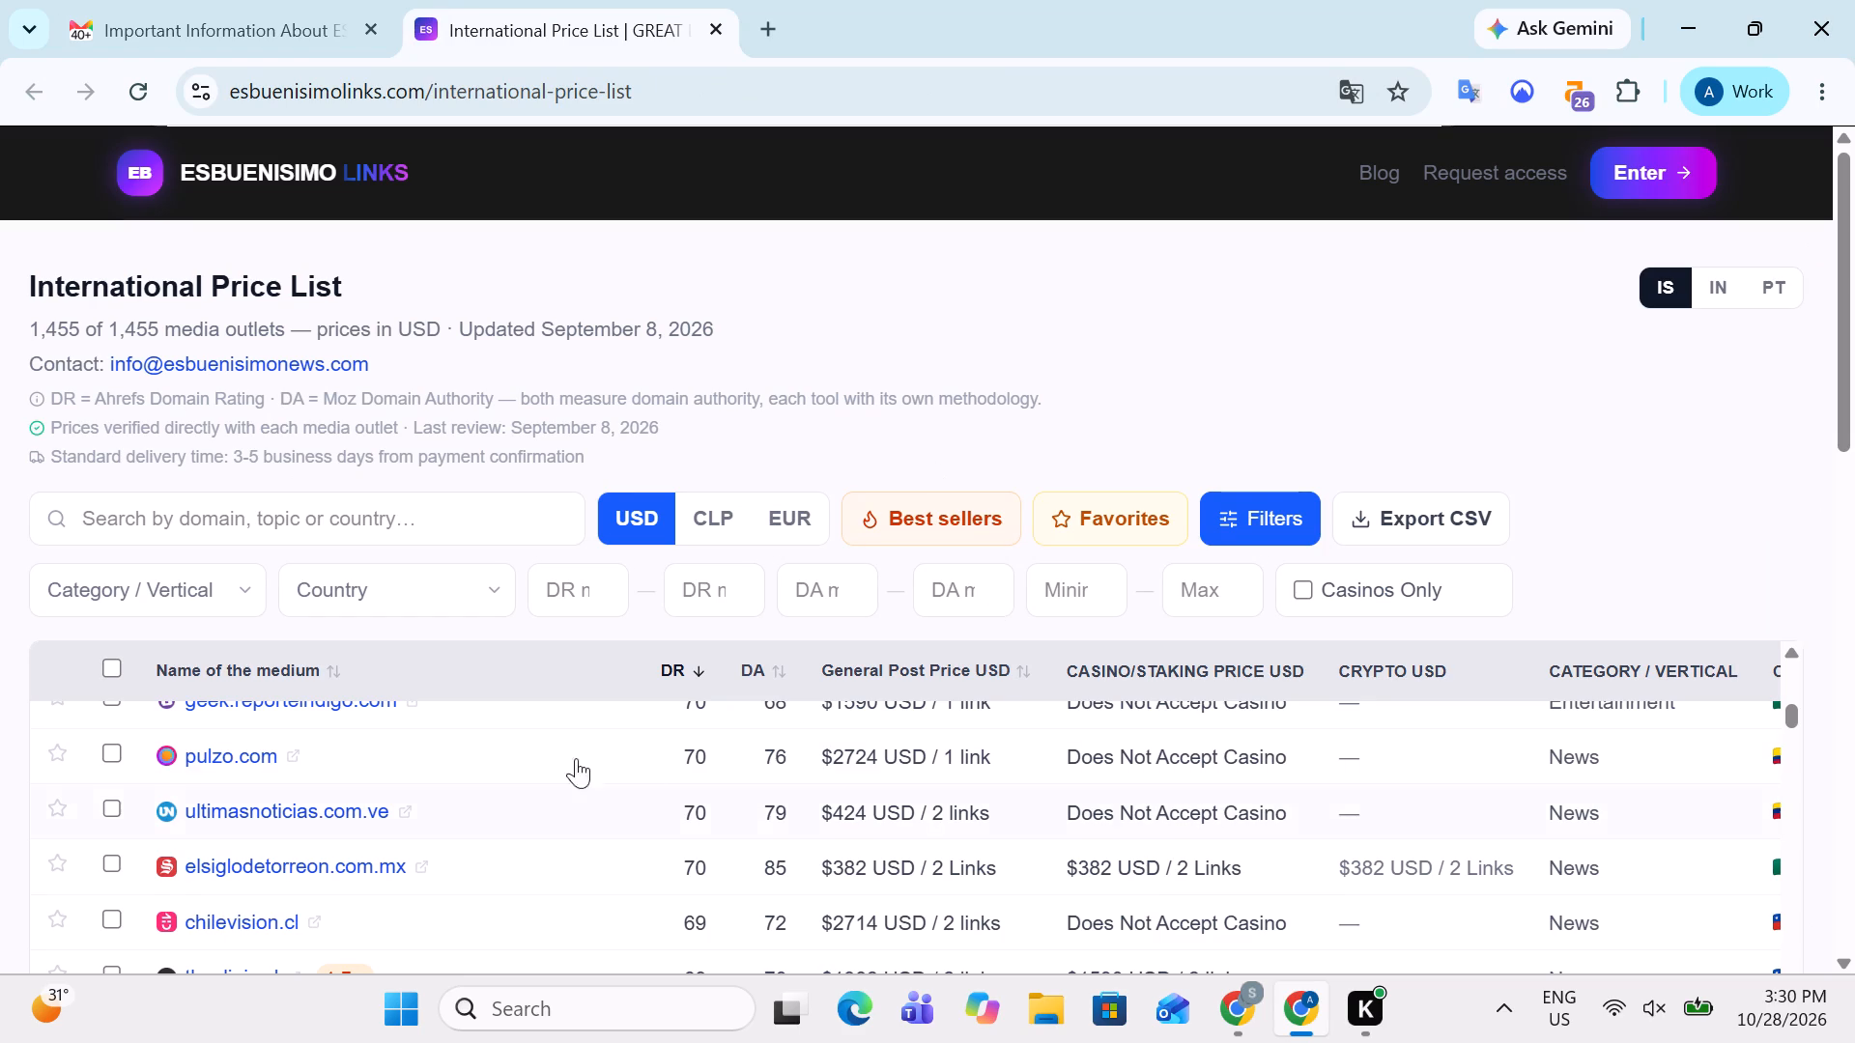
scroll(544, 751, "down", 8)
scroll(695, 763, "down", 20)
scroll(695, 763, "down", 6)
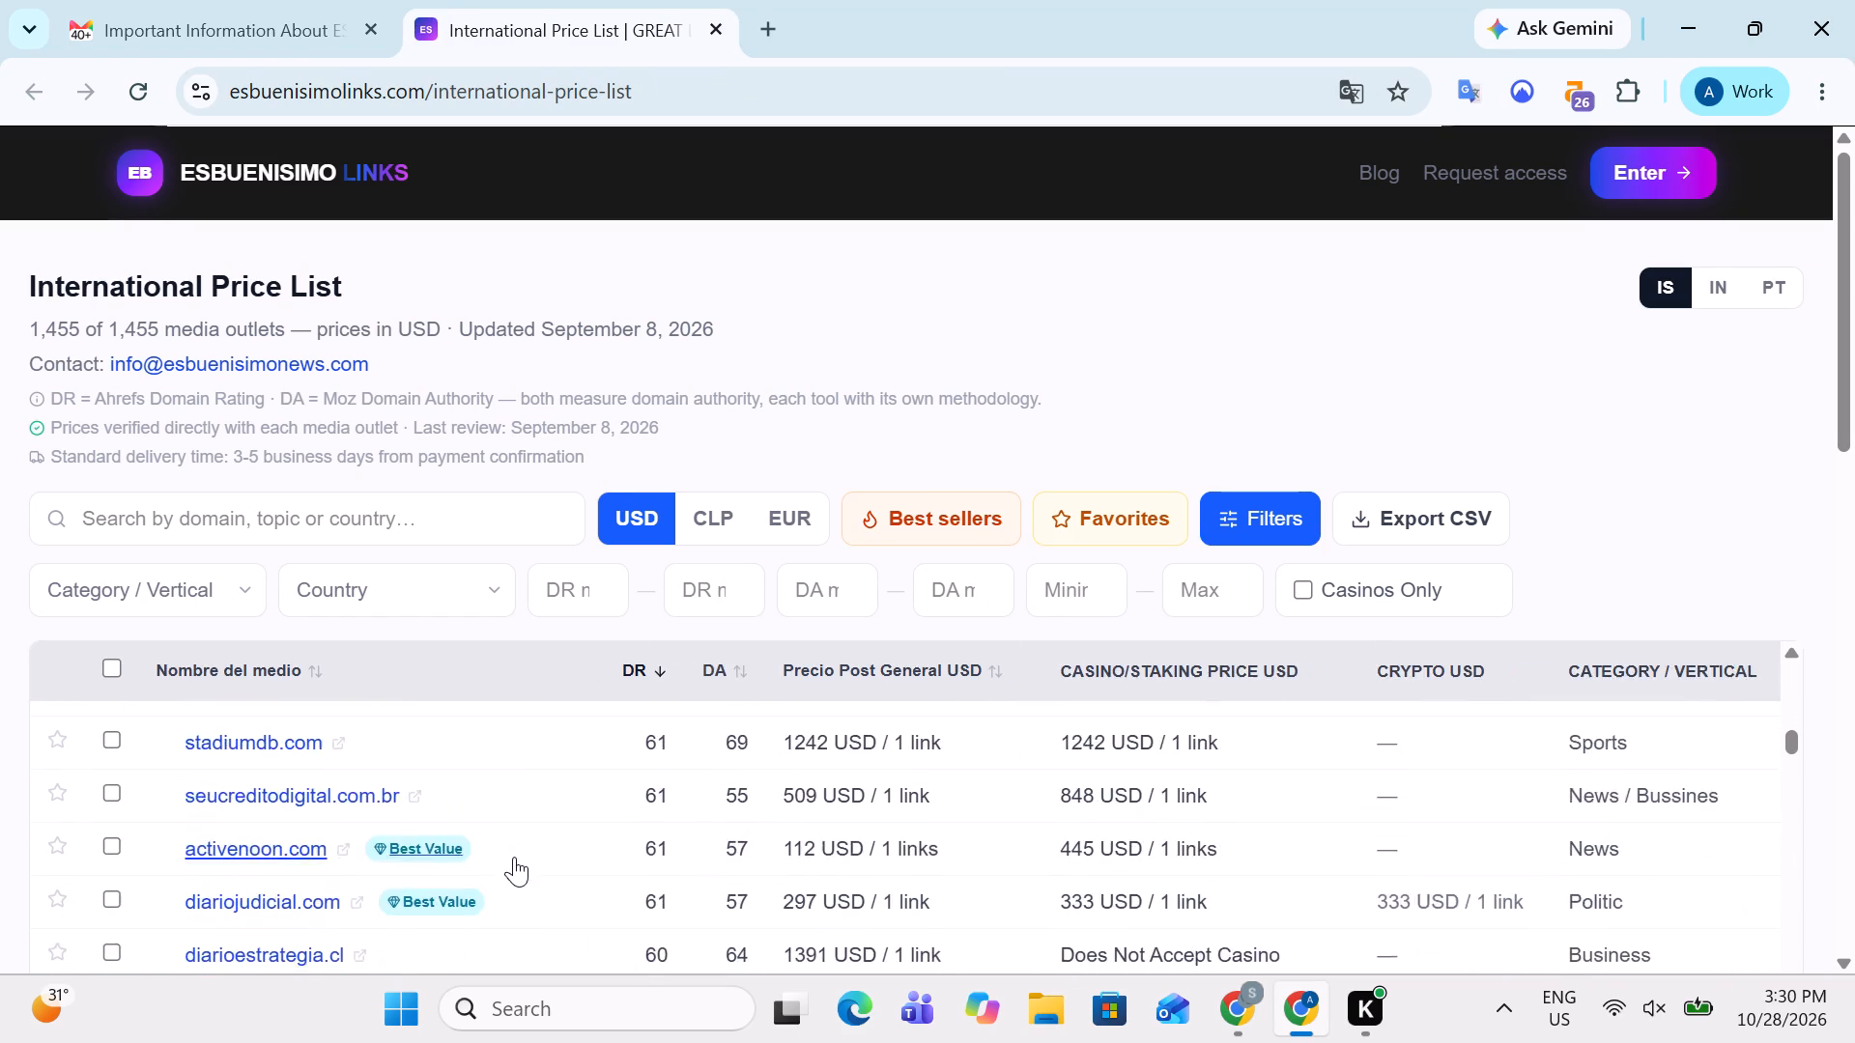
scroll(514, 857, "down", 2)
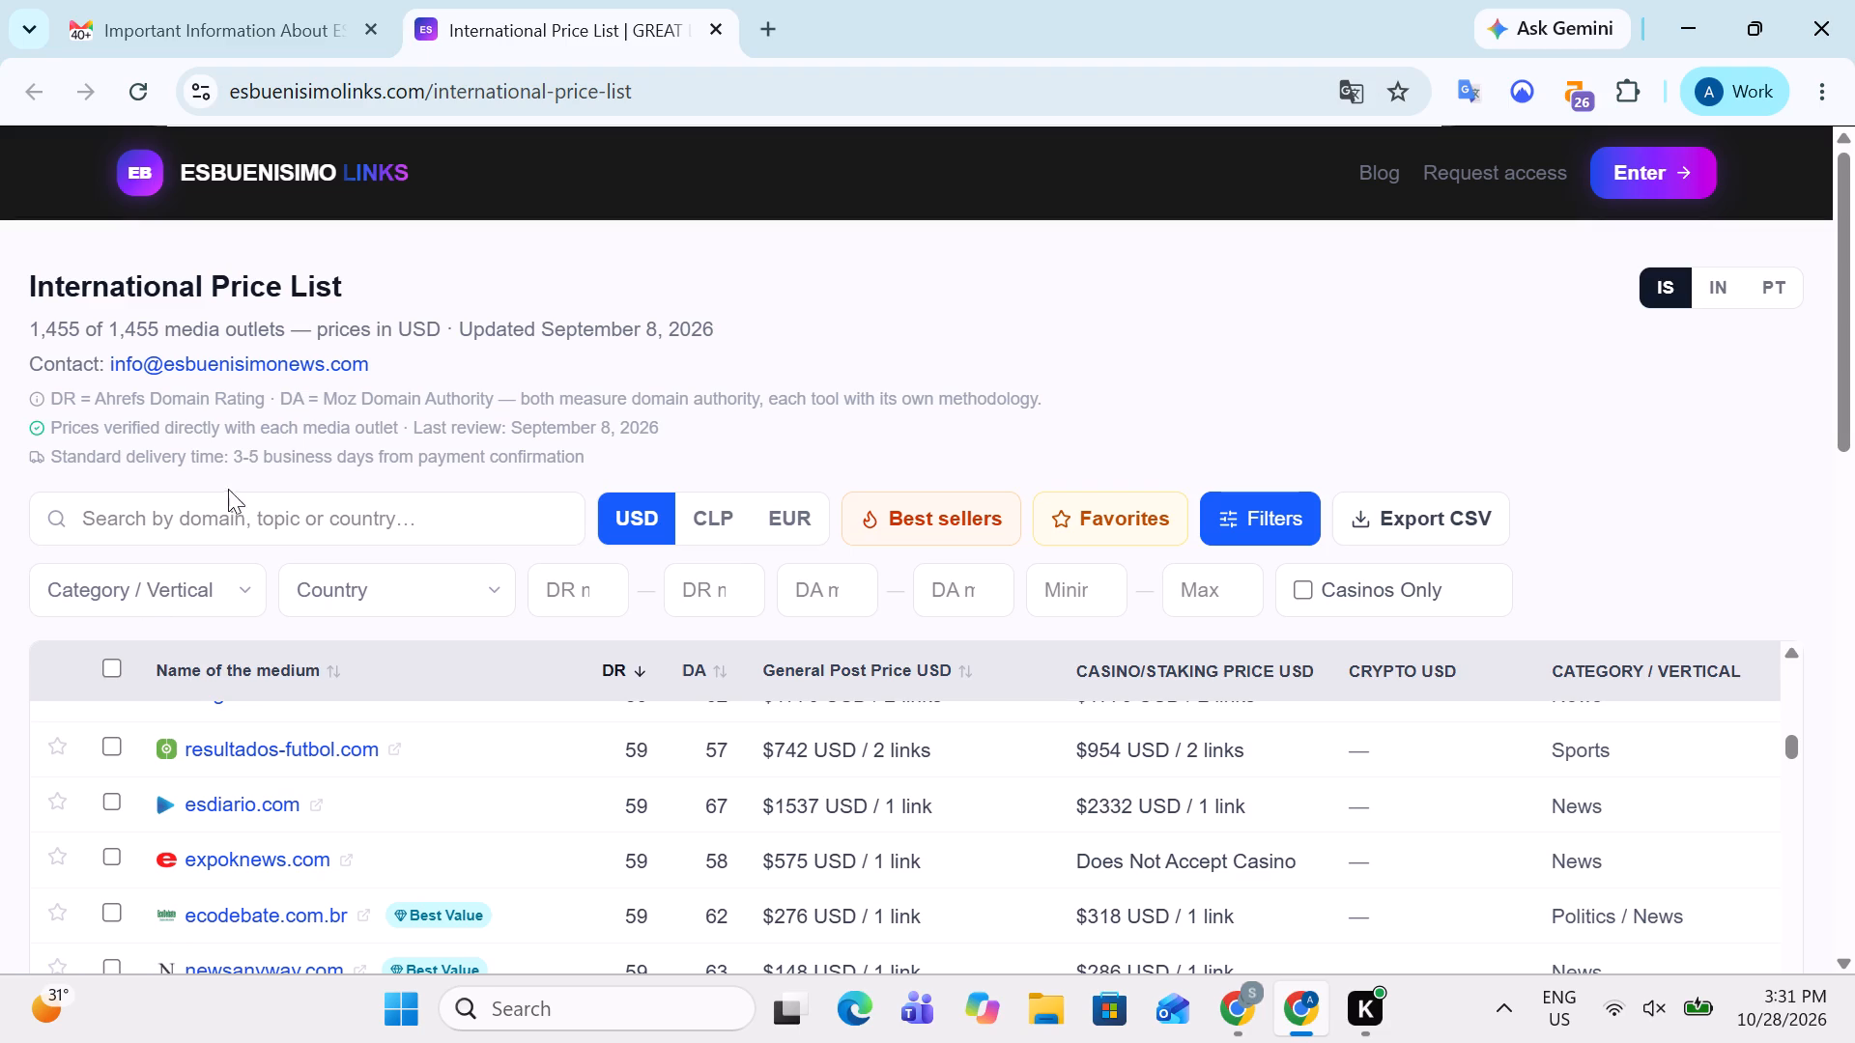
scroll(386, 632, "down", 13)
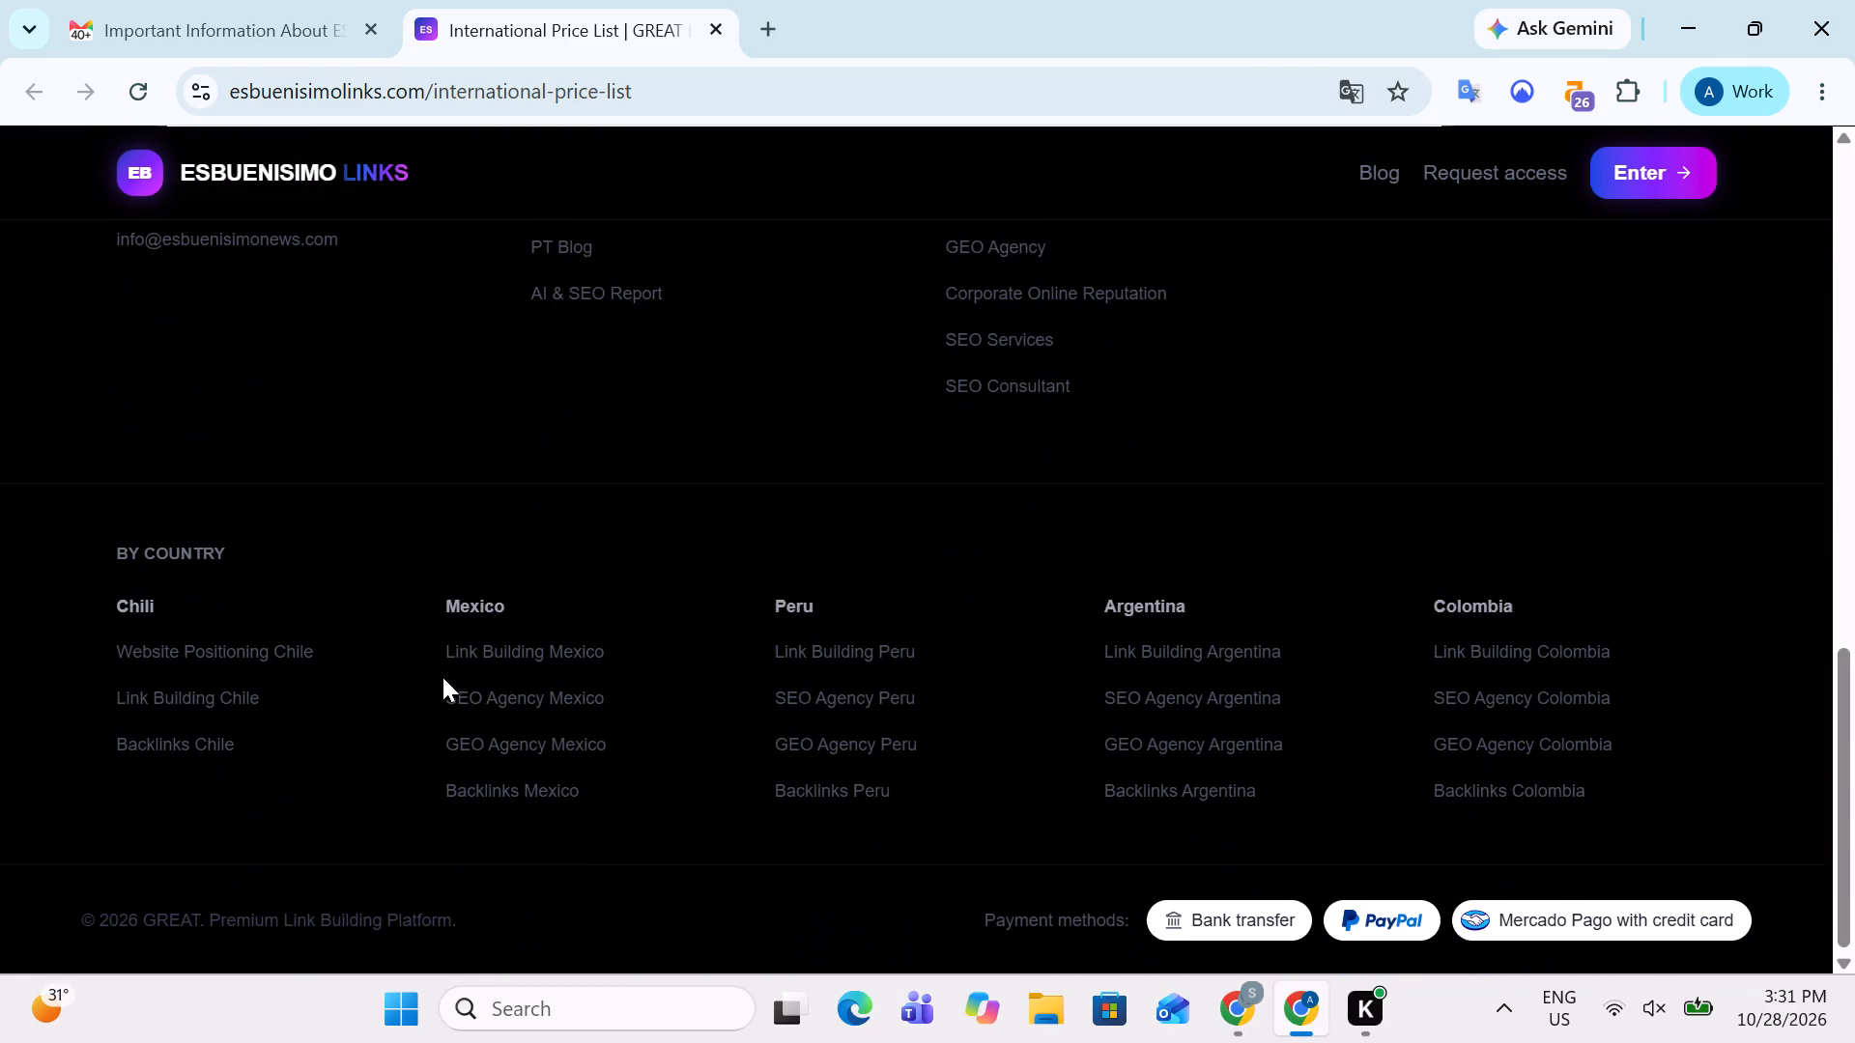
scroll(701, 733, "up", 13)
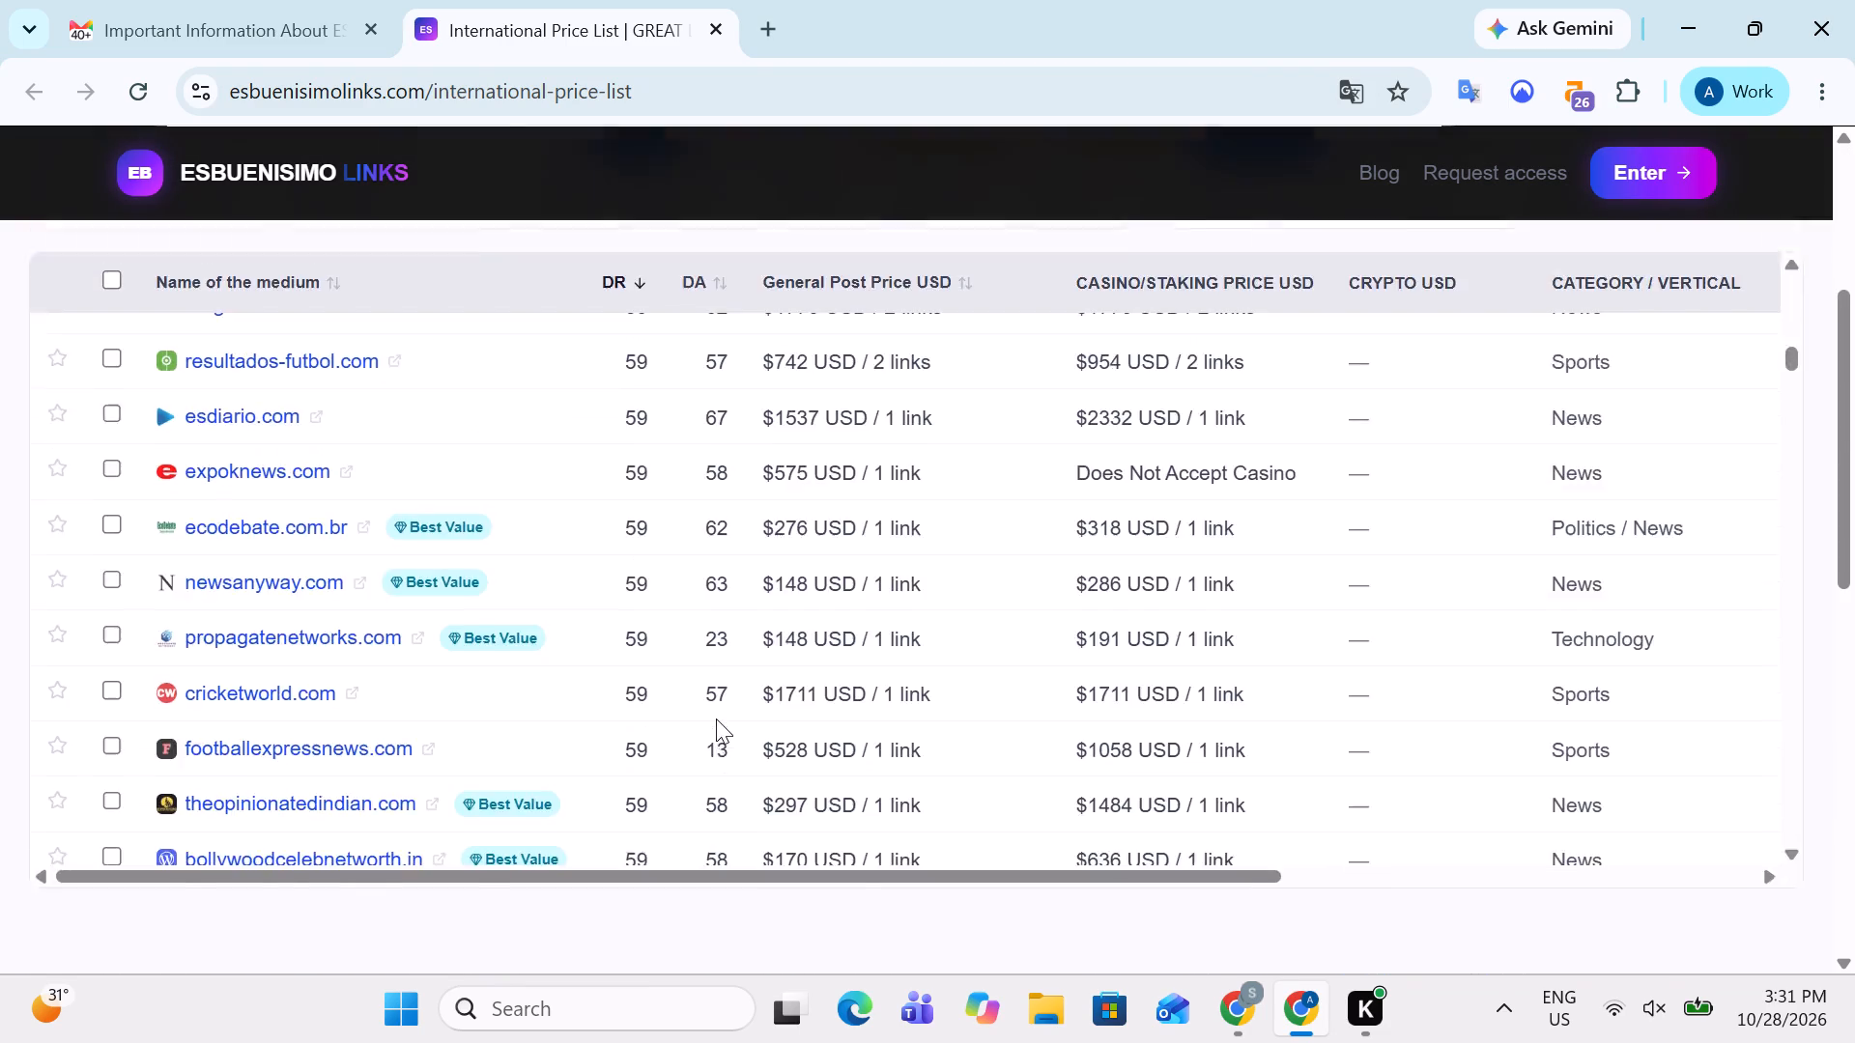
scroll(716, 719, "up", 2)
left_click(719, 24)
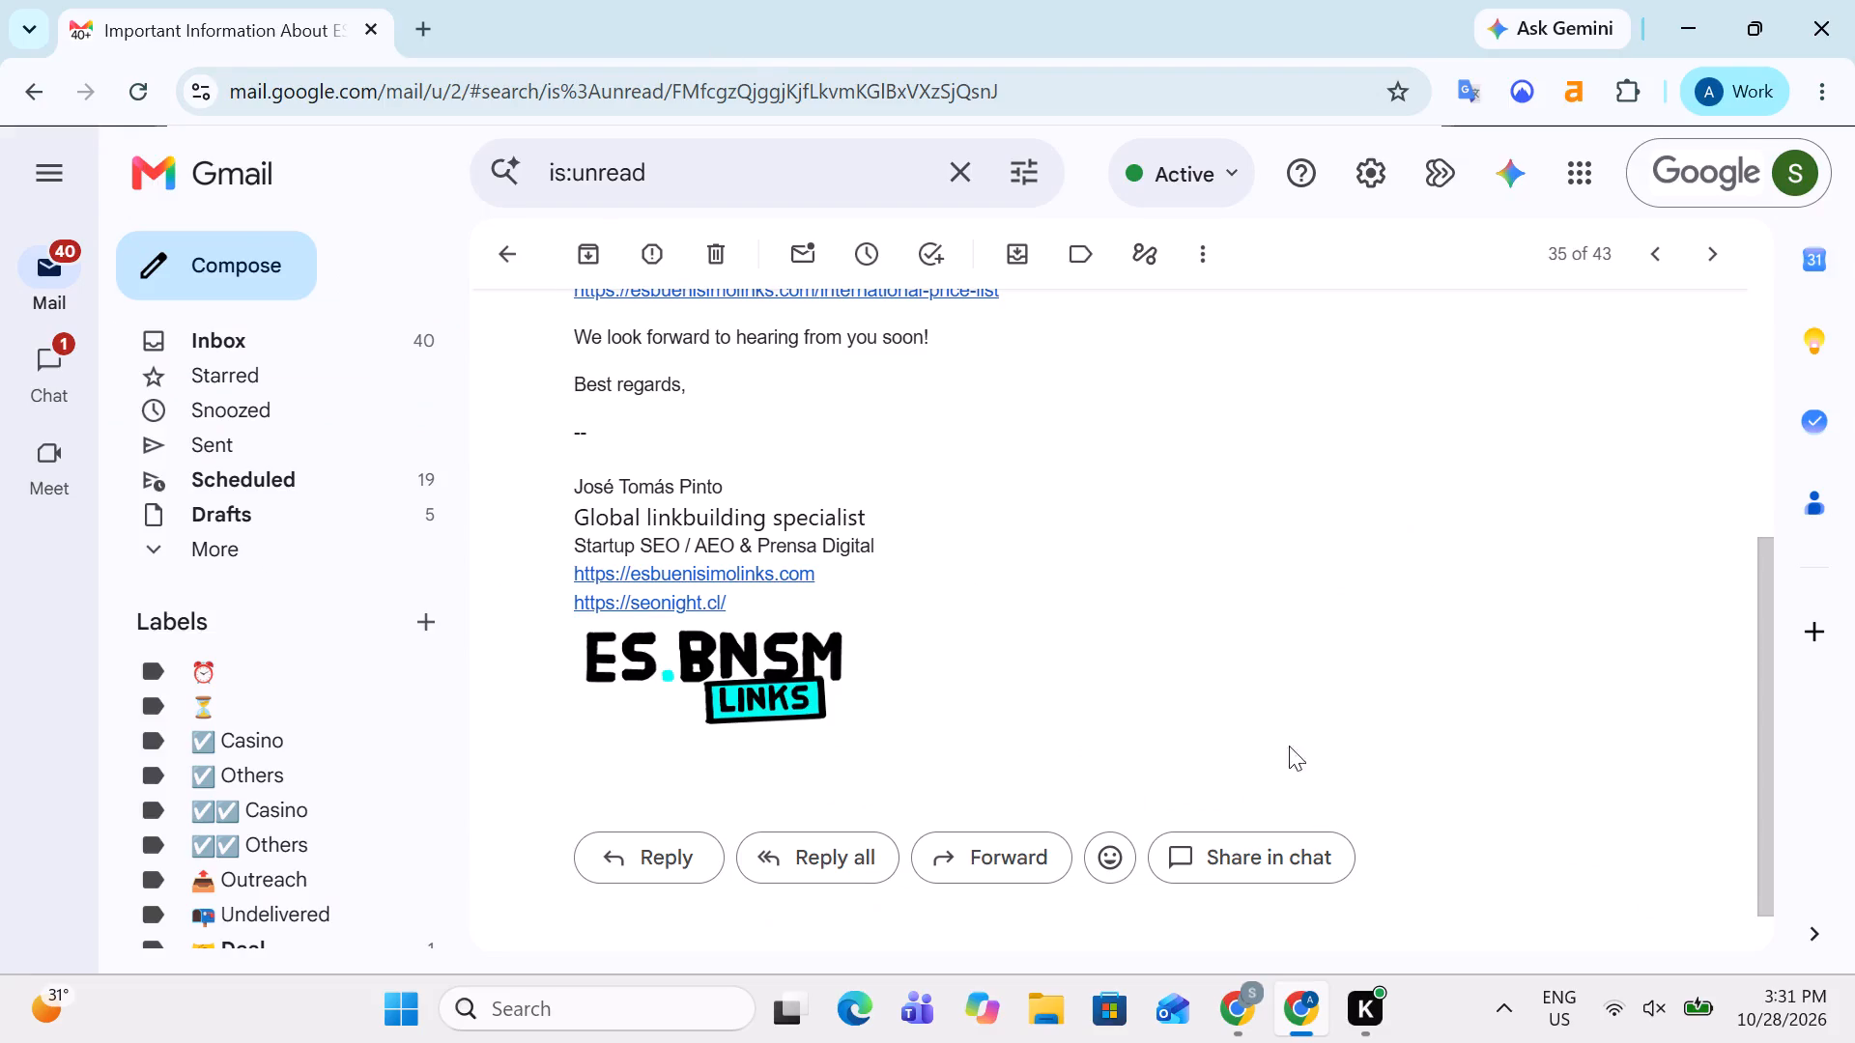
Copy the New List and Reseller link policy from row 10847 into row 10848.
key("alt+Tab")
key("Right")
key("Left")
key("Up")
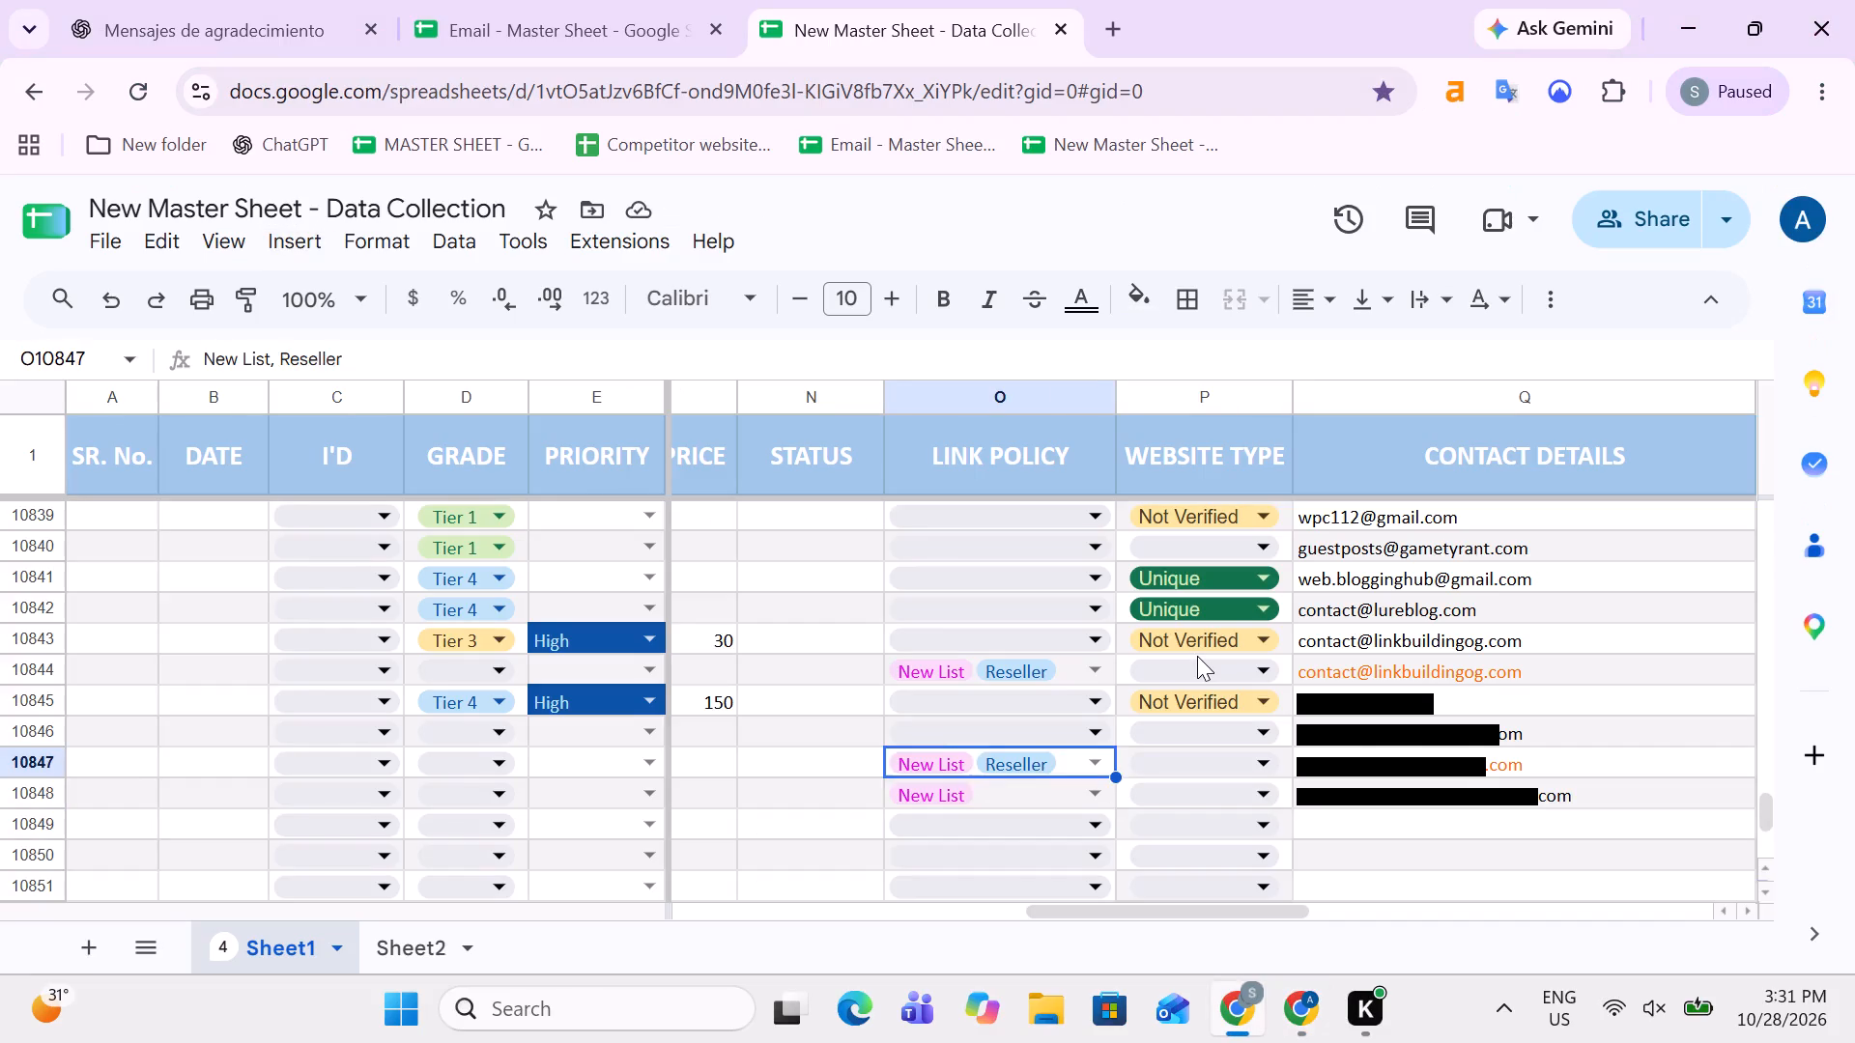
key("ctrl+c")
key("Down")
key("ctrl+v")
Set the file version of row 10848 to Portfolio Link.
key("Right")
key("Right")
key("Right")
key("Right")
key("Left")
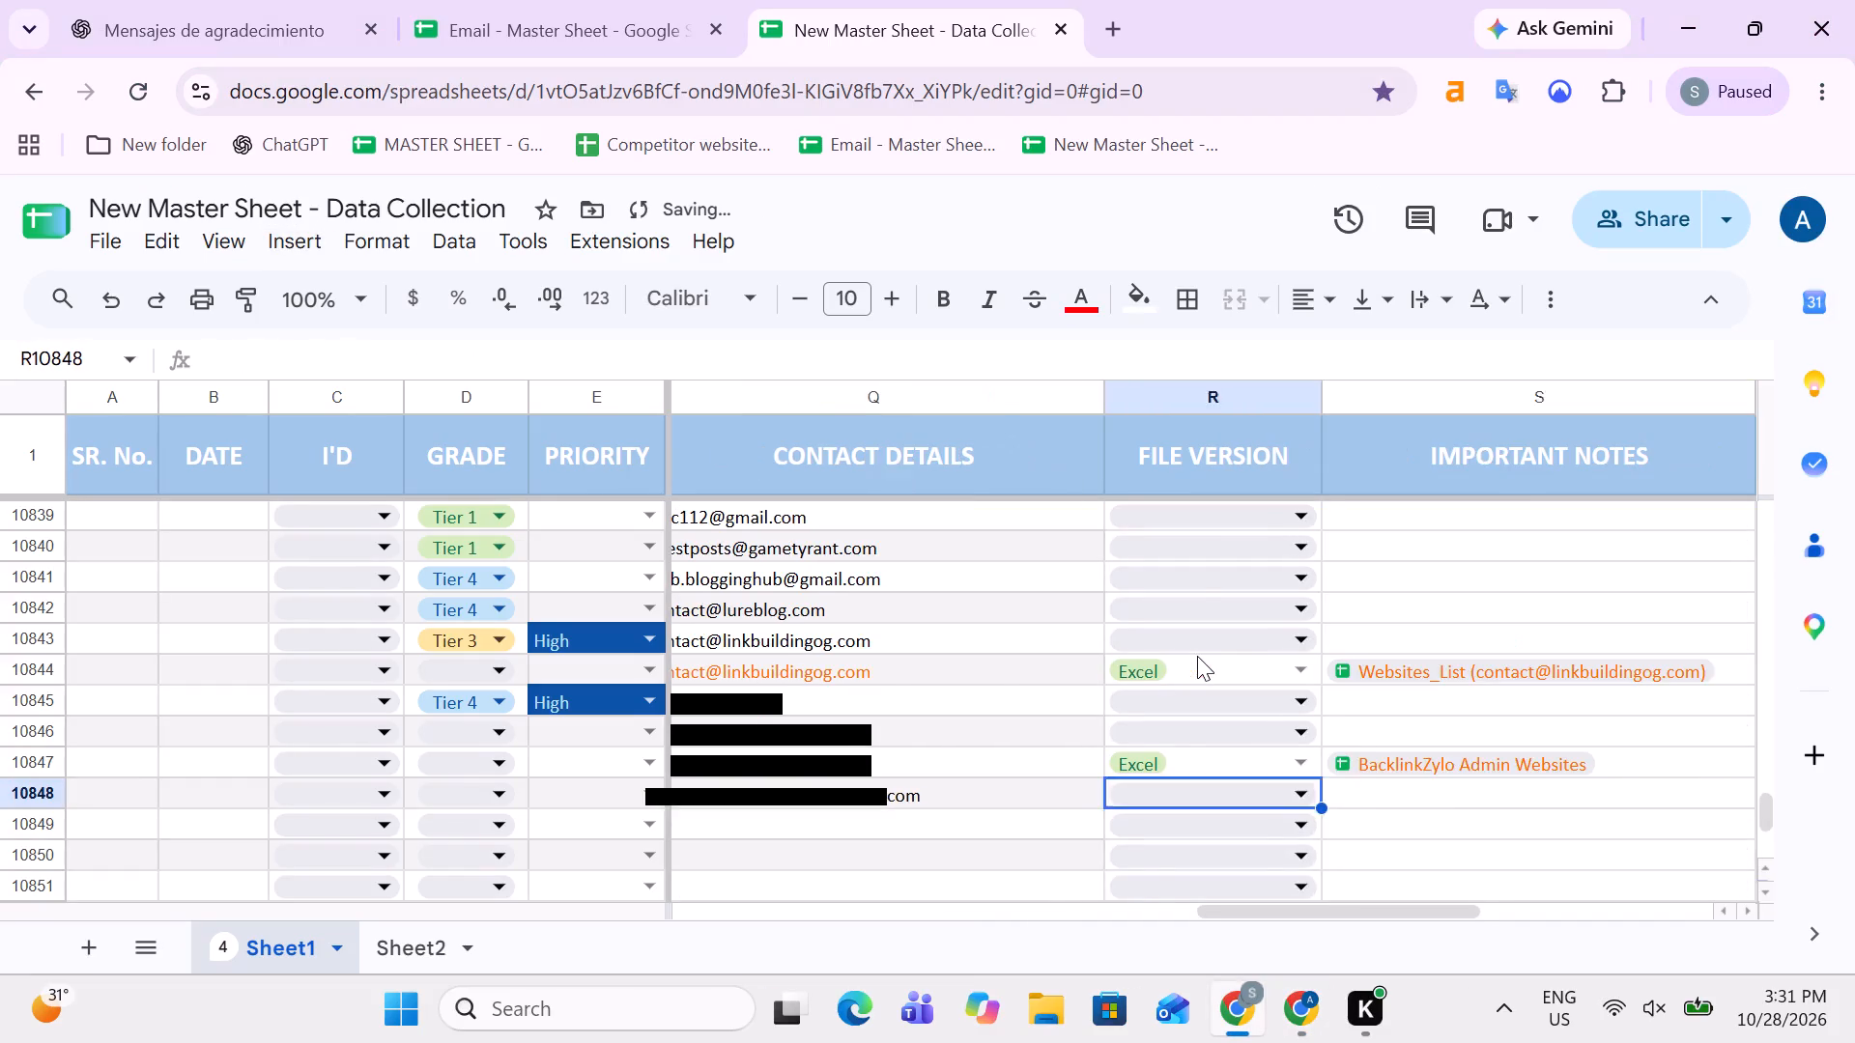
key("Left")
key("Right")
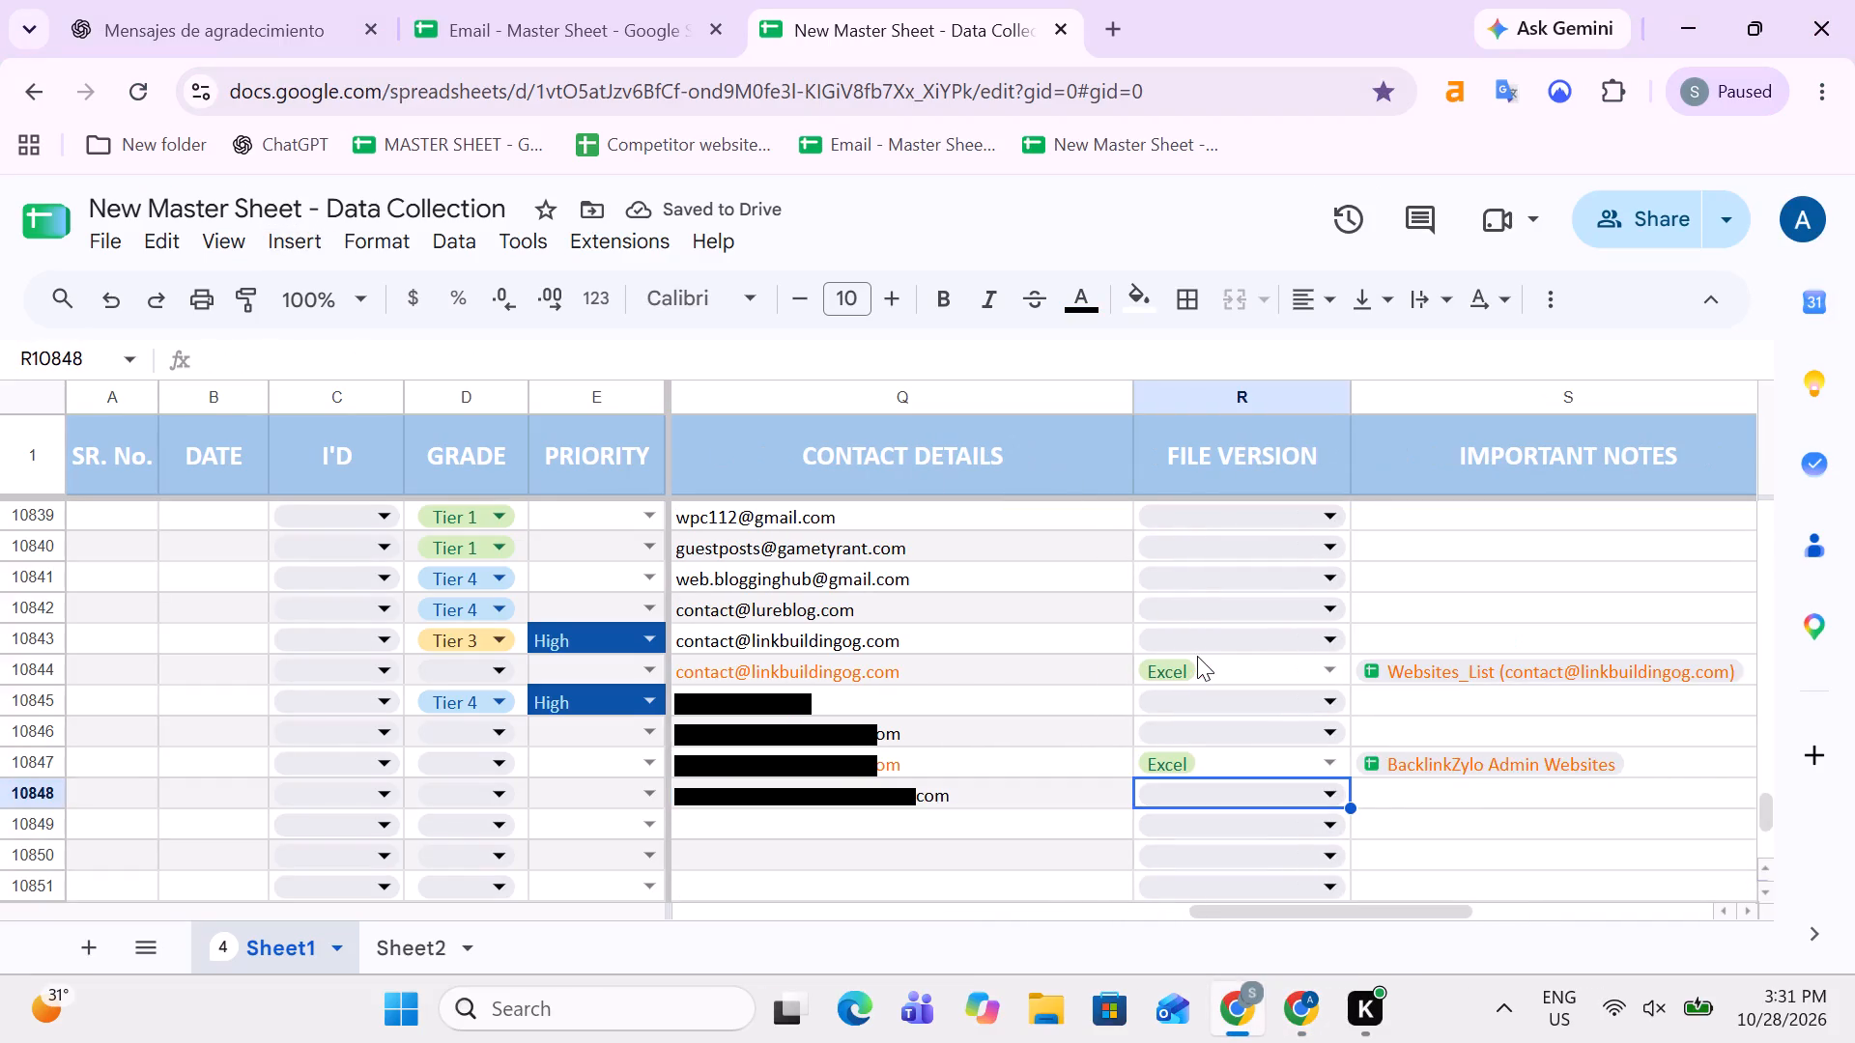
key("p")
key("Up")
key("Up")
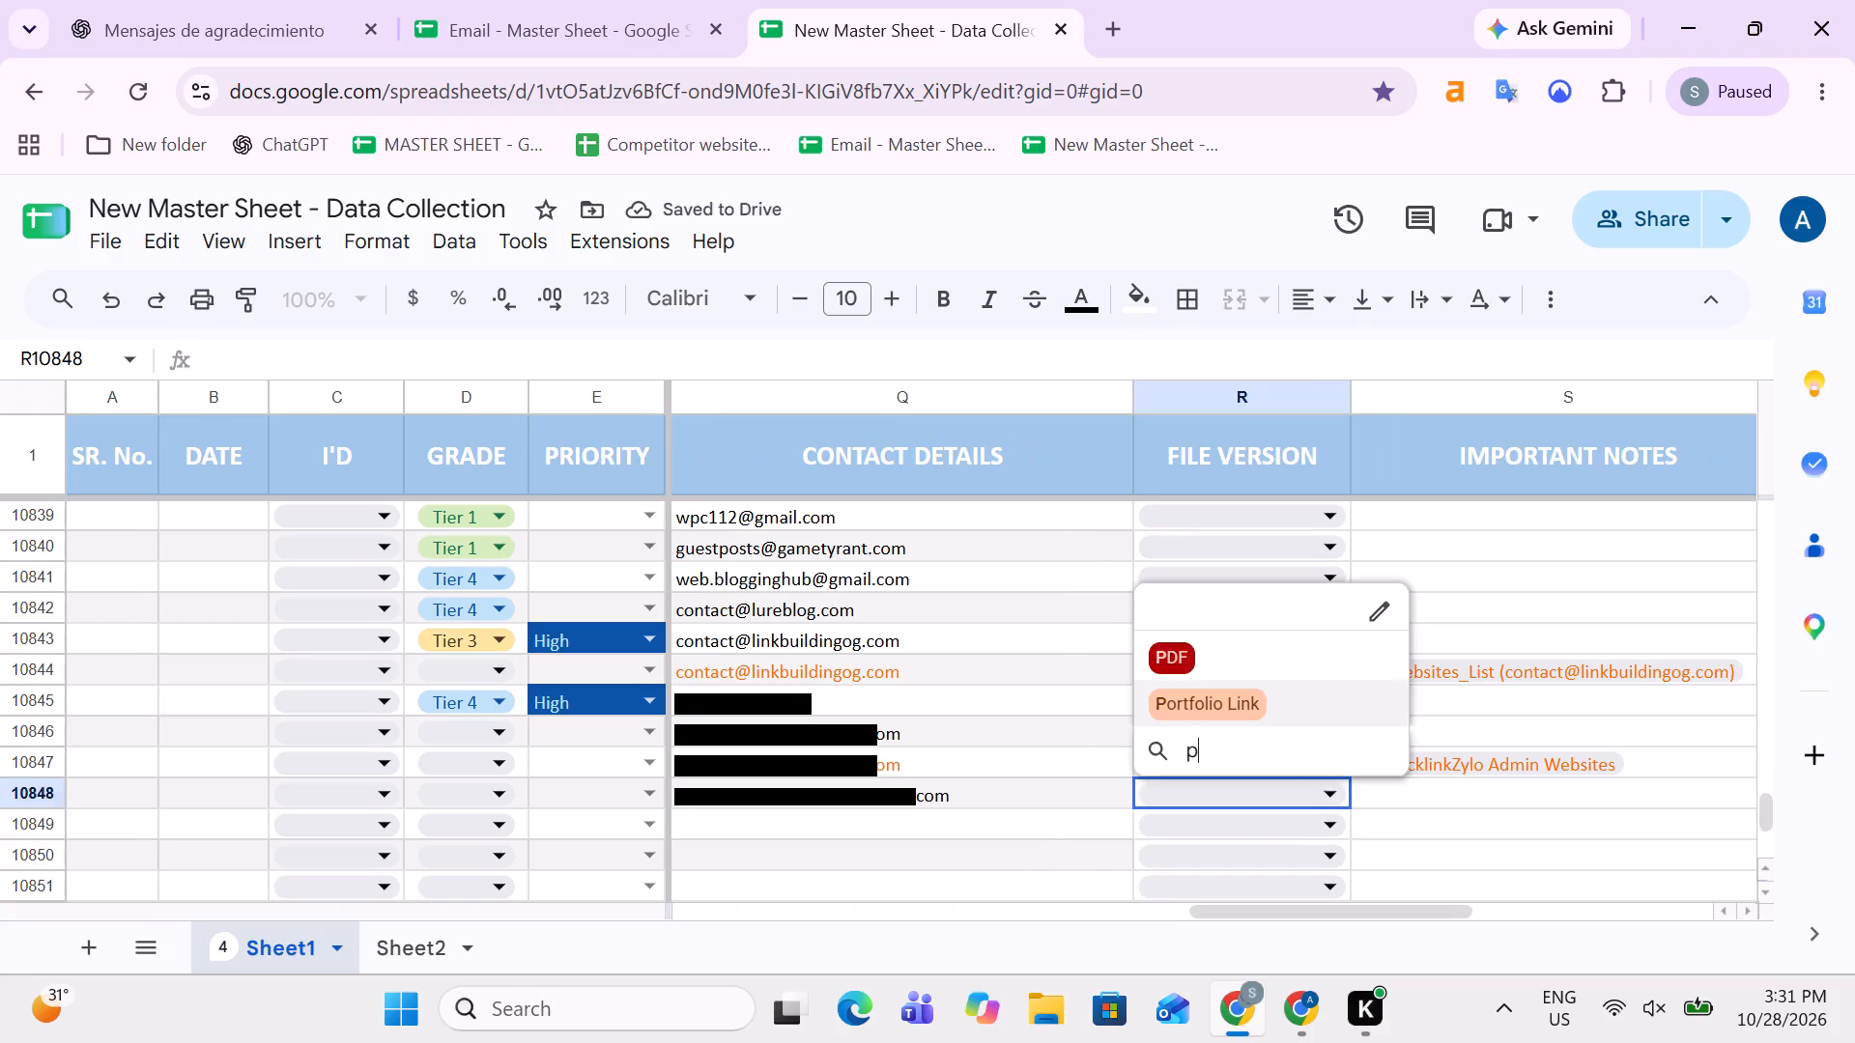
key("Return")
Reopen the closed International Price List page as the source for row 10848's important notes.
key("Up")
key("Right")
key("alt+Tab")
key("ctrl+shift+t")
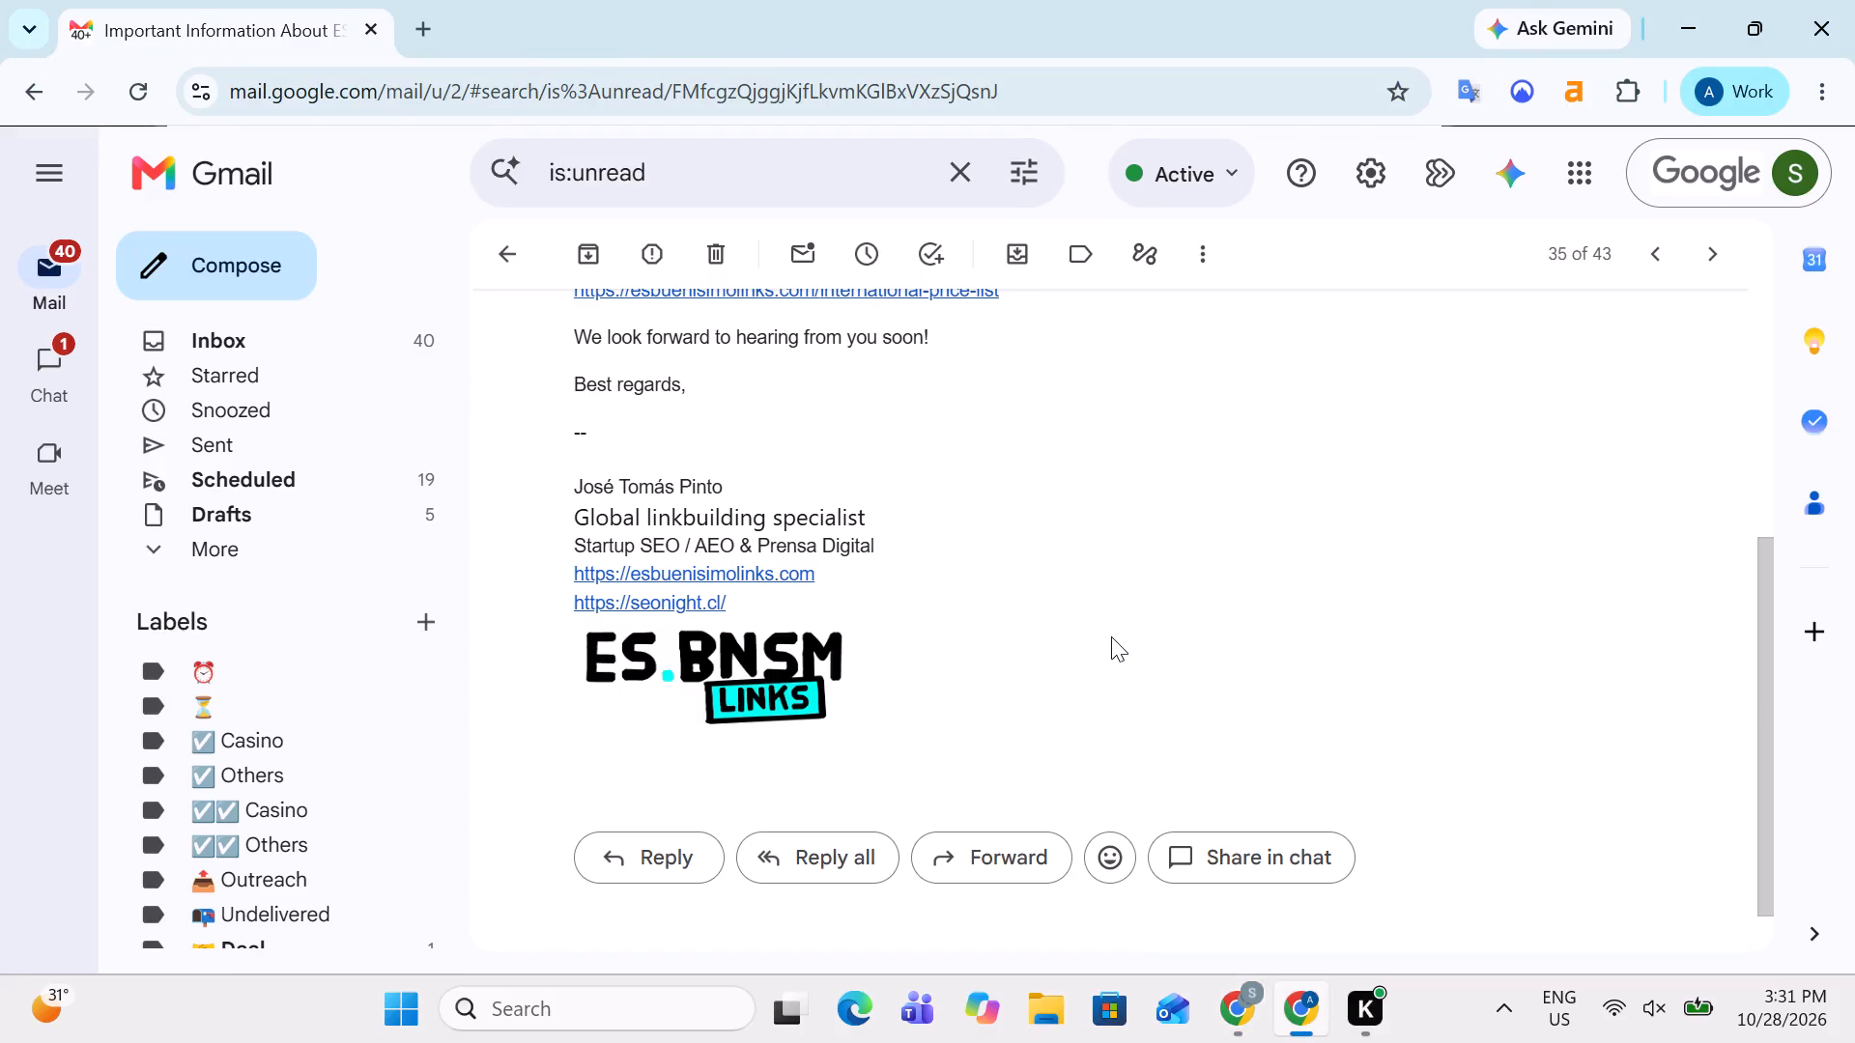
Copy the esbuenisimolinks.com/international-price-list address and paste it into the selected New Master Sheet cell.
left_click(603, 87)
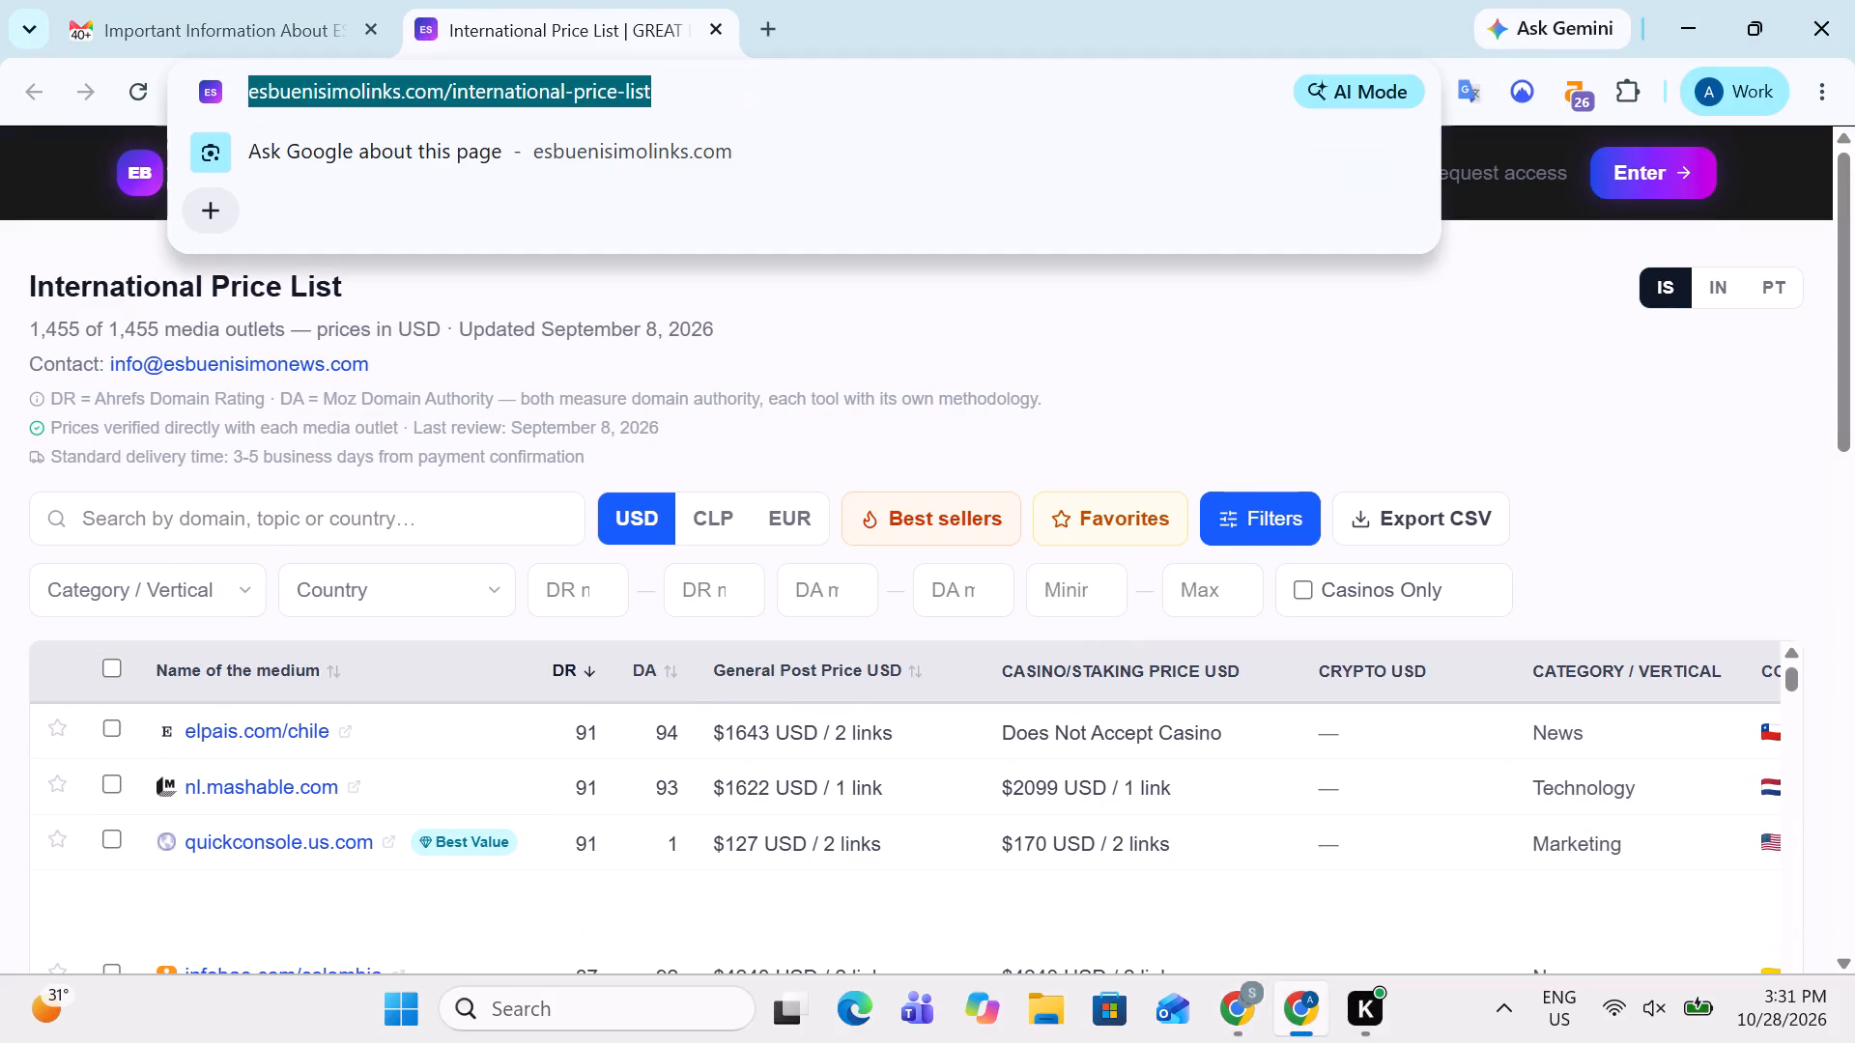
key("ctrl+c")
key("ctrl+c")
key("alt+Tab")
key("Return")
key("ctrl+v")
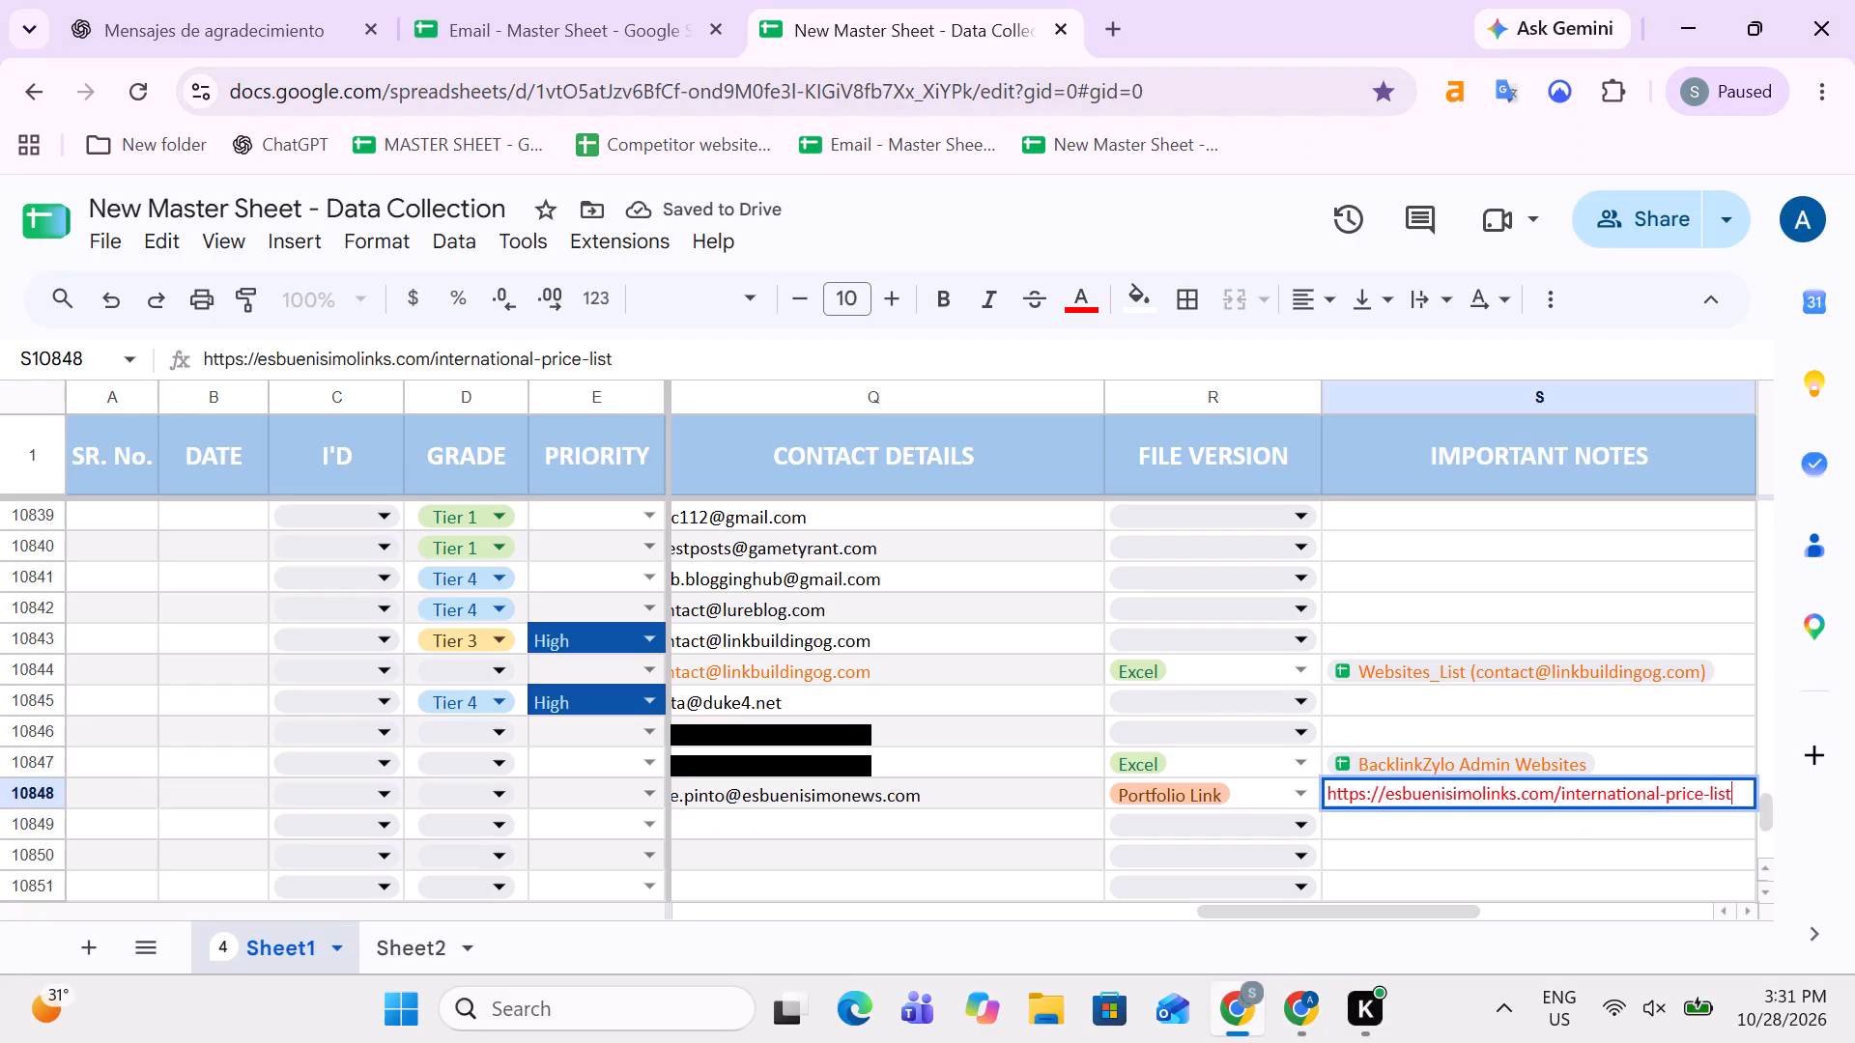
Commit the pasted price-list link and set the text colour of the entire row 10848 to orange.
key("Tab")
key("Right")
key("Left")
key("Left")
key("Left")
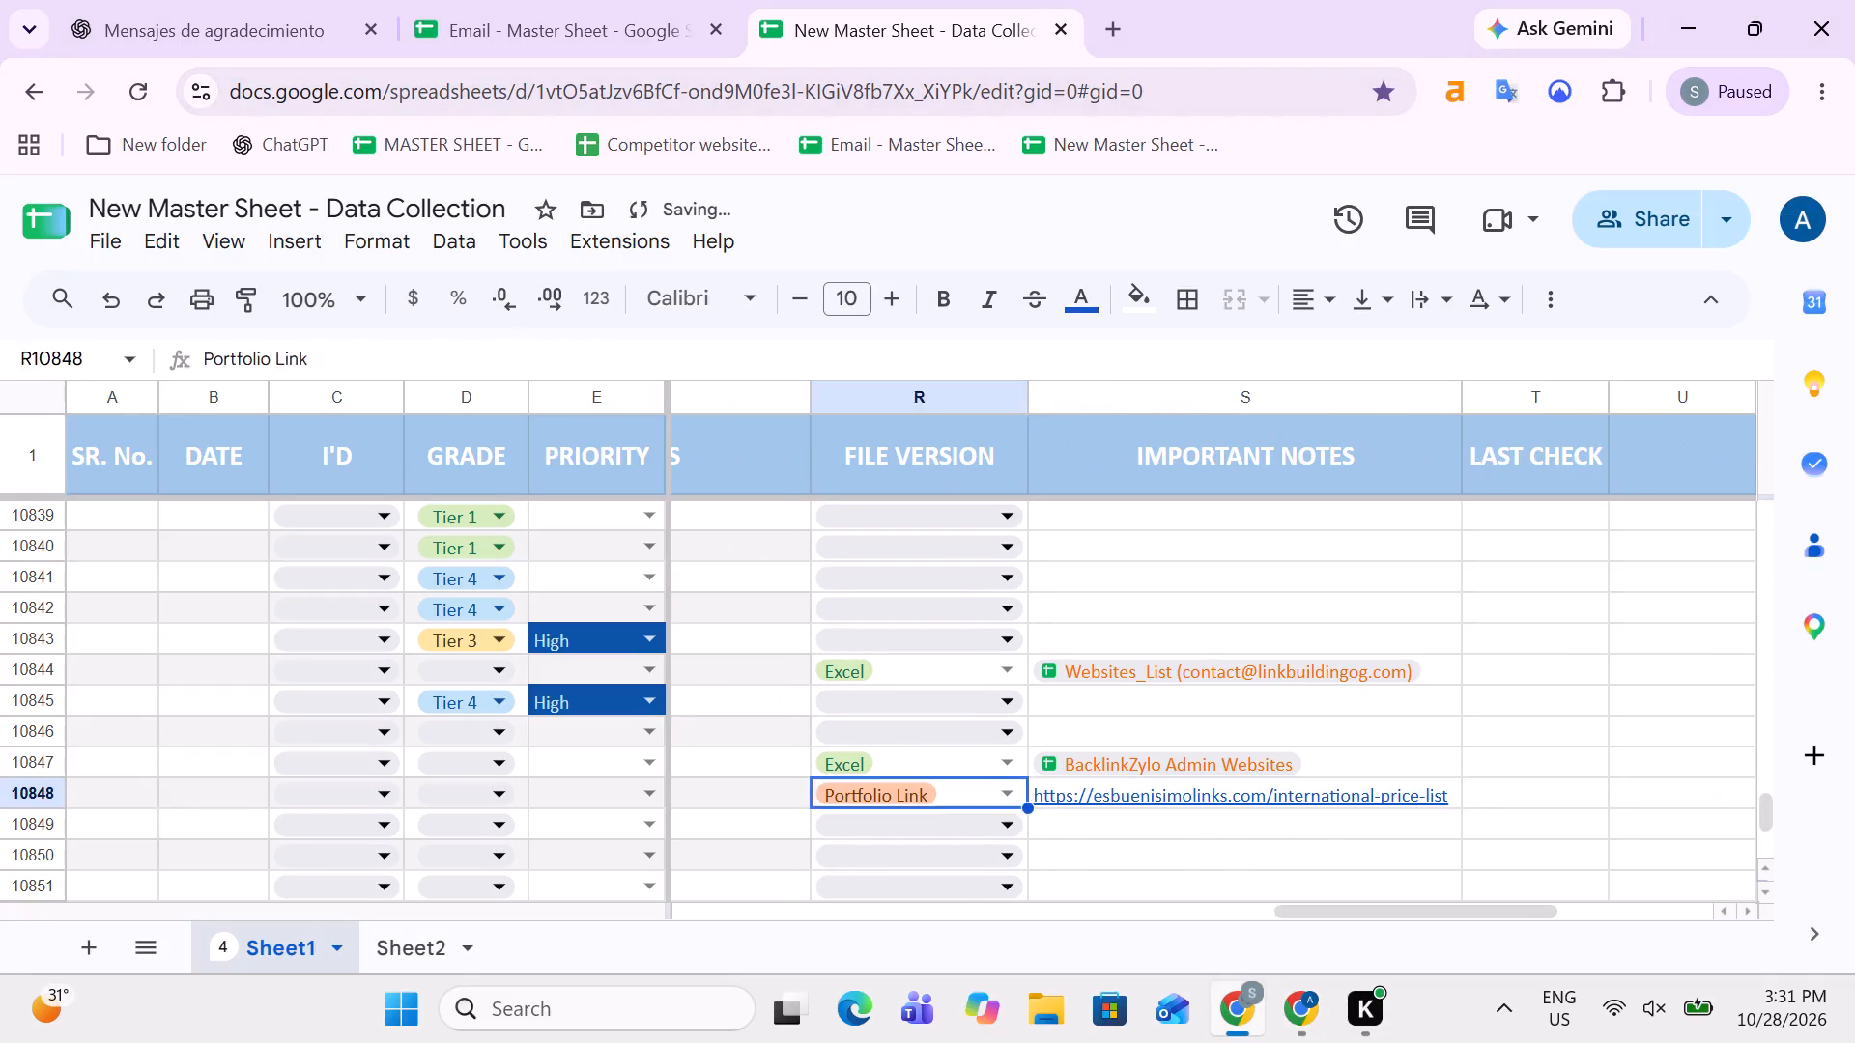
key("Right")
key("Left")
key("Left")
key("Left")
key("Left")
key("Left")
key("Left")
key("Left")
key("Left")
key("Left")
key("Left")
key("Left")
key("Left")
key("Left")
key("Left")
key("Left")
key("Left")
key("Left")
key("Left")
key("Left")
key("Left")
key("Right")
key("Right")
key("Right")
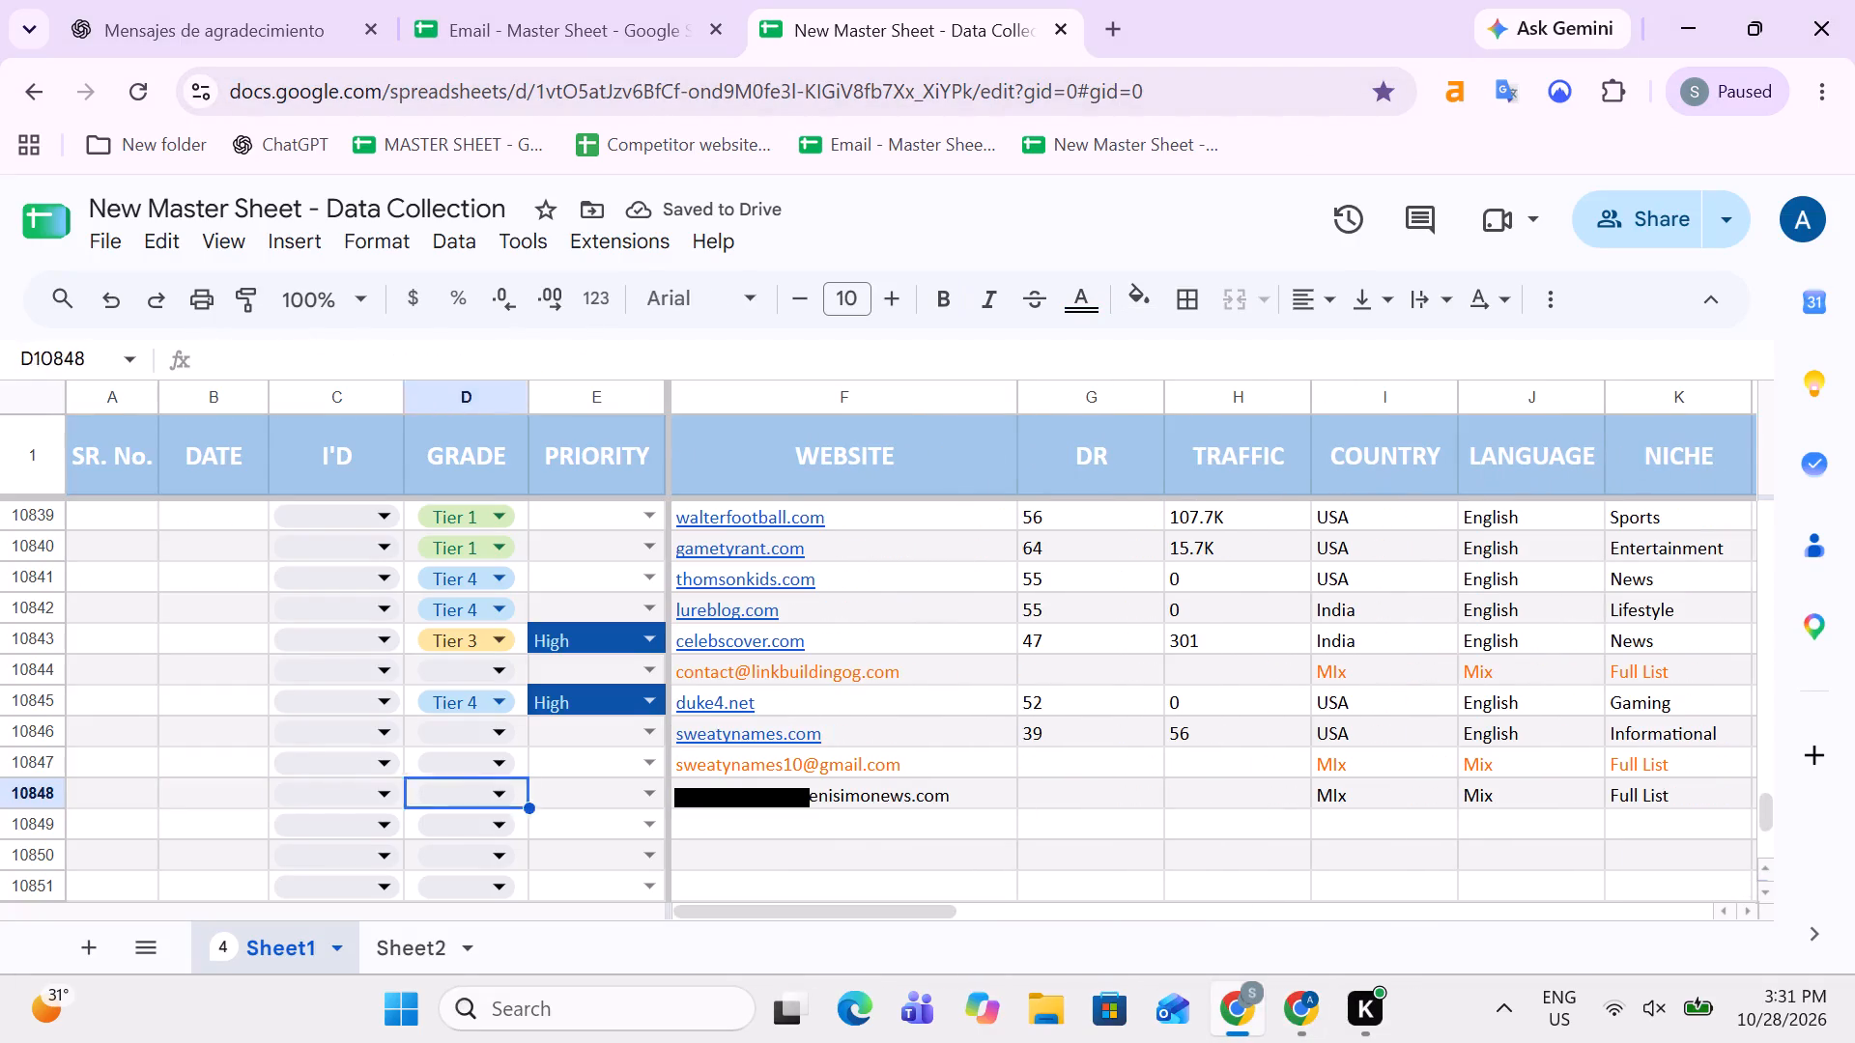
key("Right")
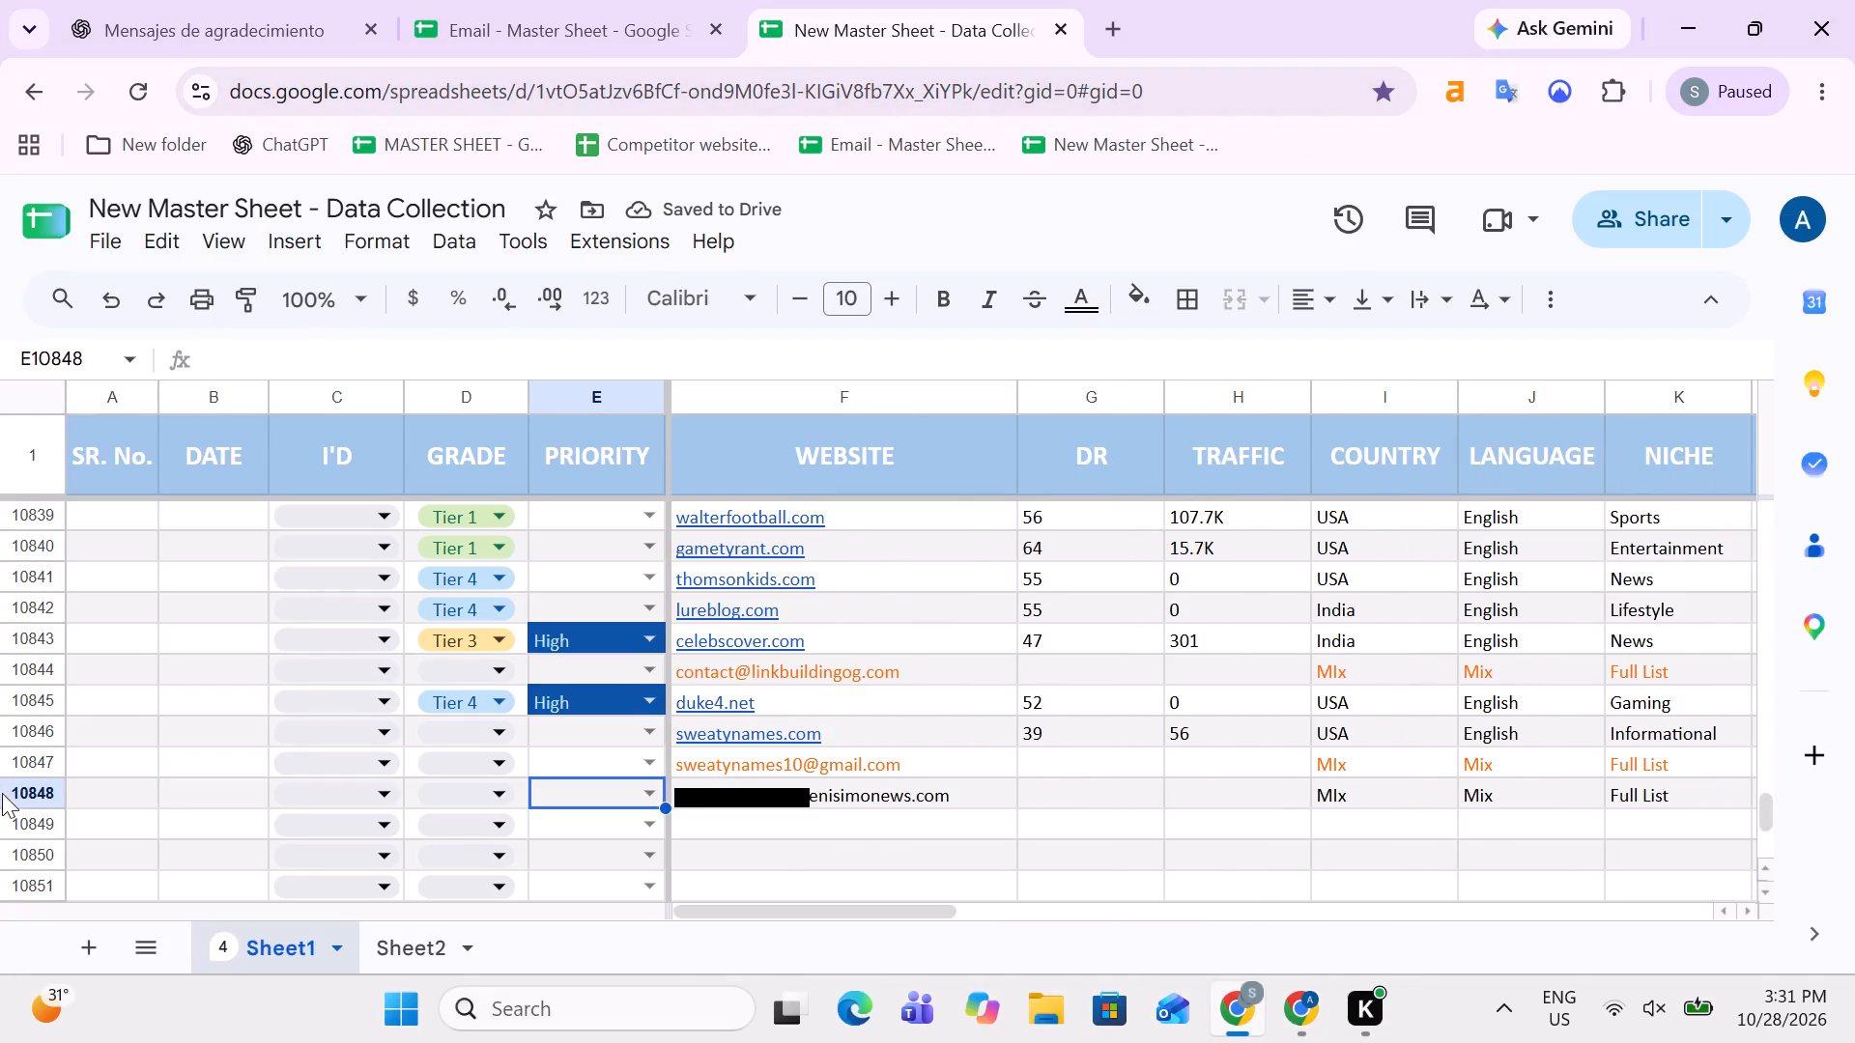
left_click(1, 795)
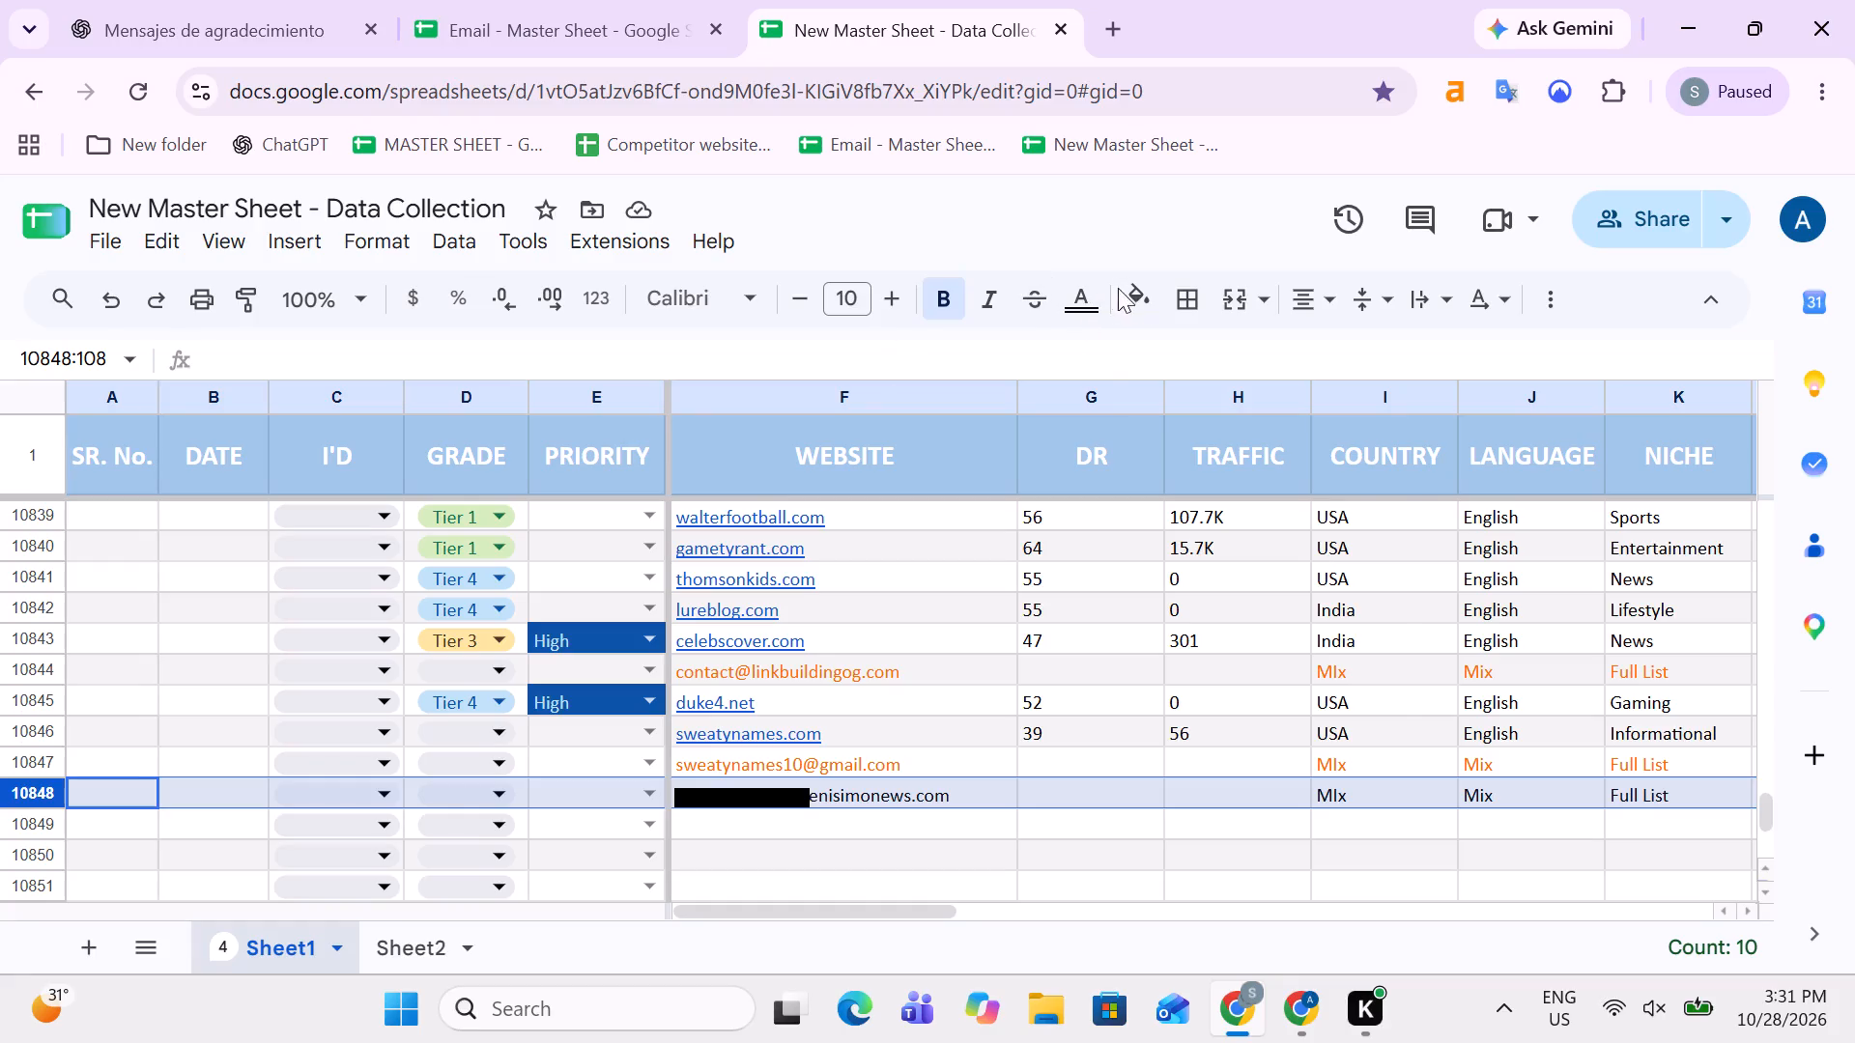
left_click(1079, 298)
left_click(1276, 686)
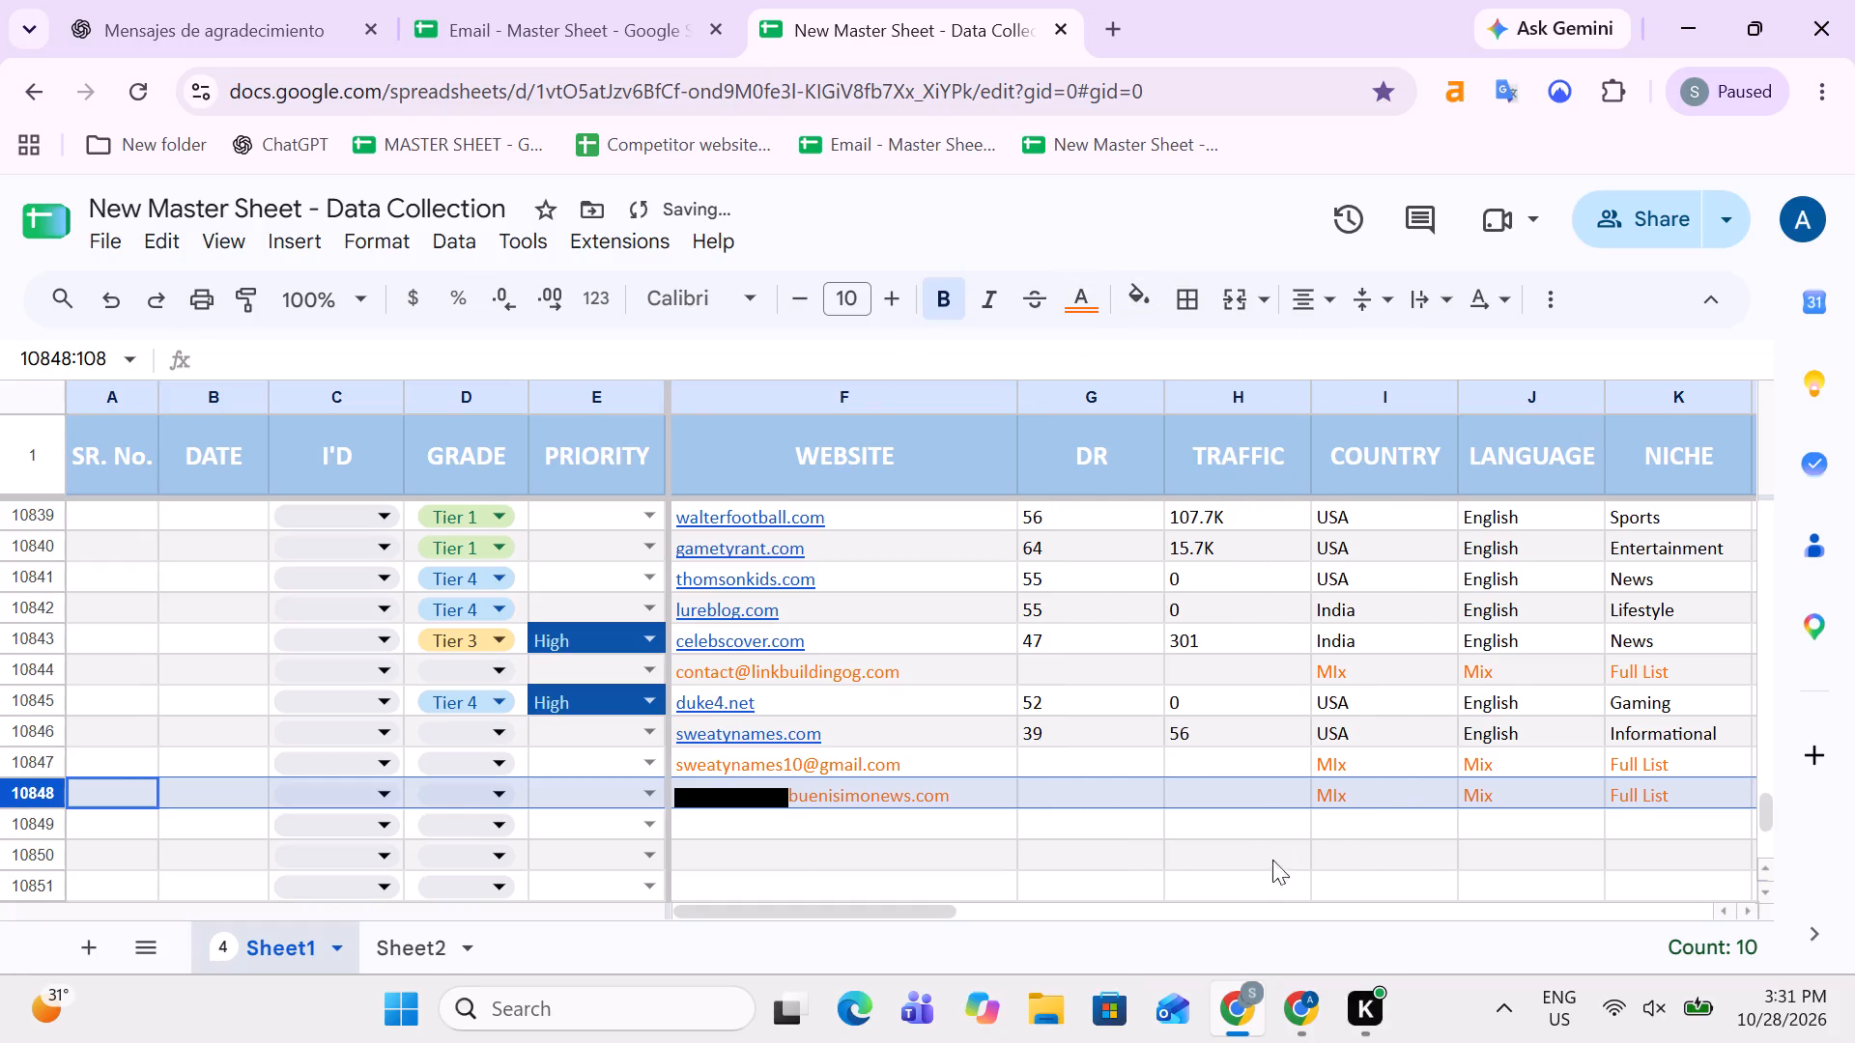
left_click(1243, 841)
key("Left")
key("Left")
key("Right")
key("Left")
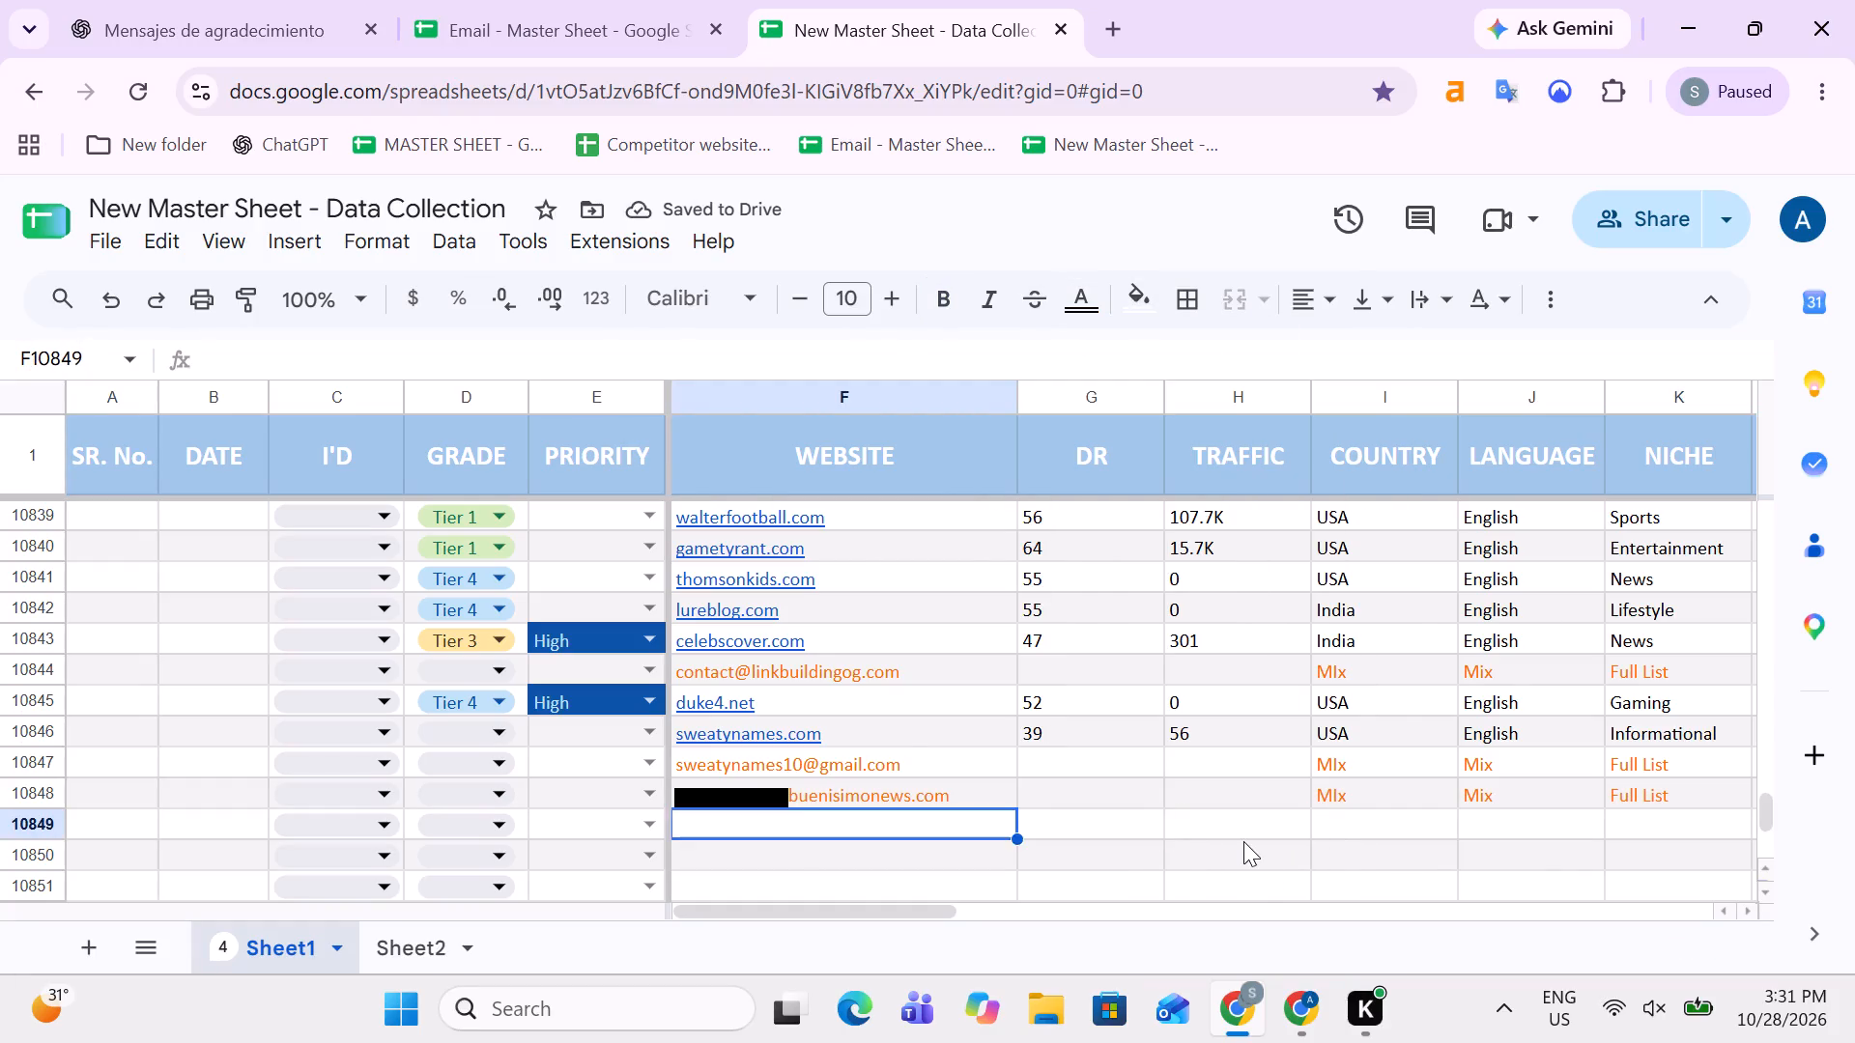
key("alt+Tab")
left_click(699, 27)
left_click(711, 31)
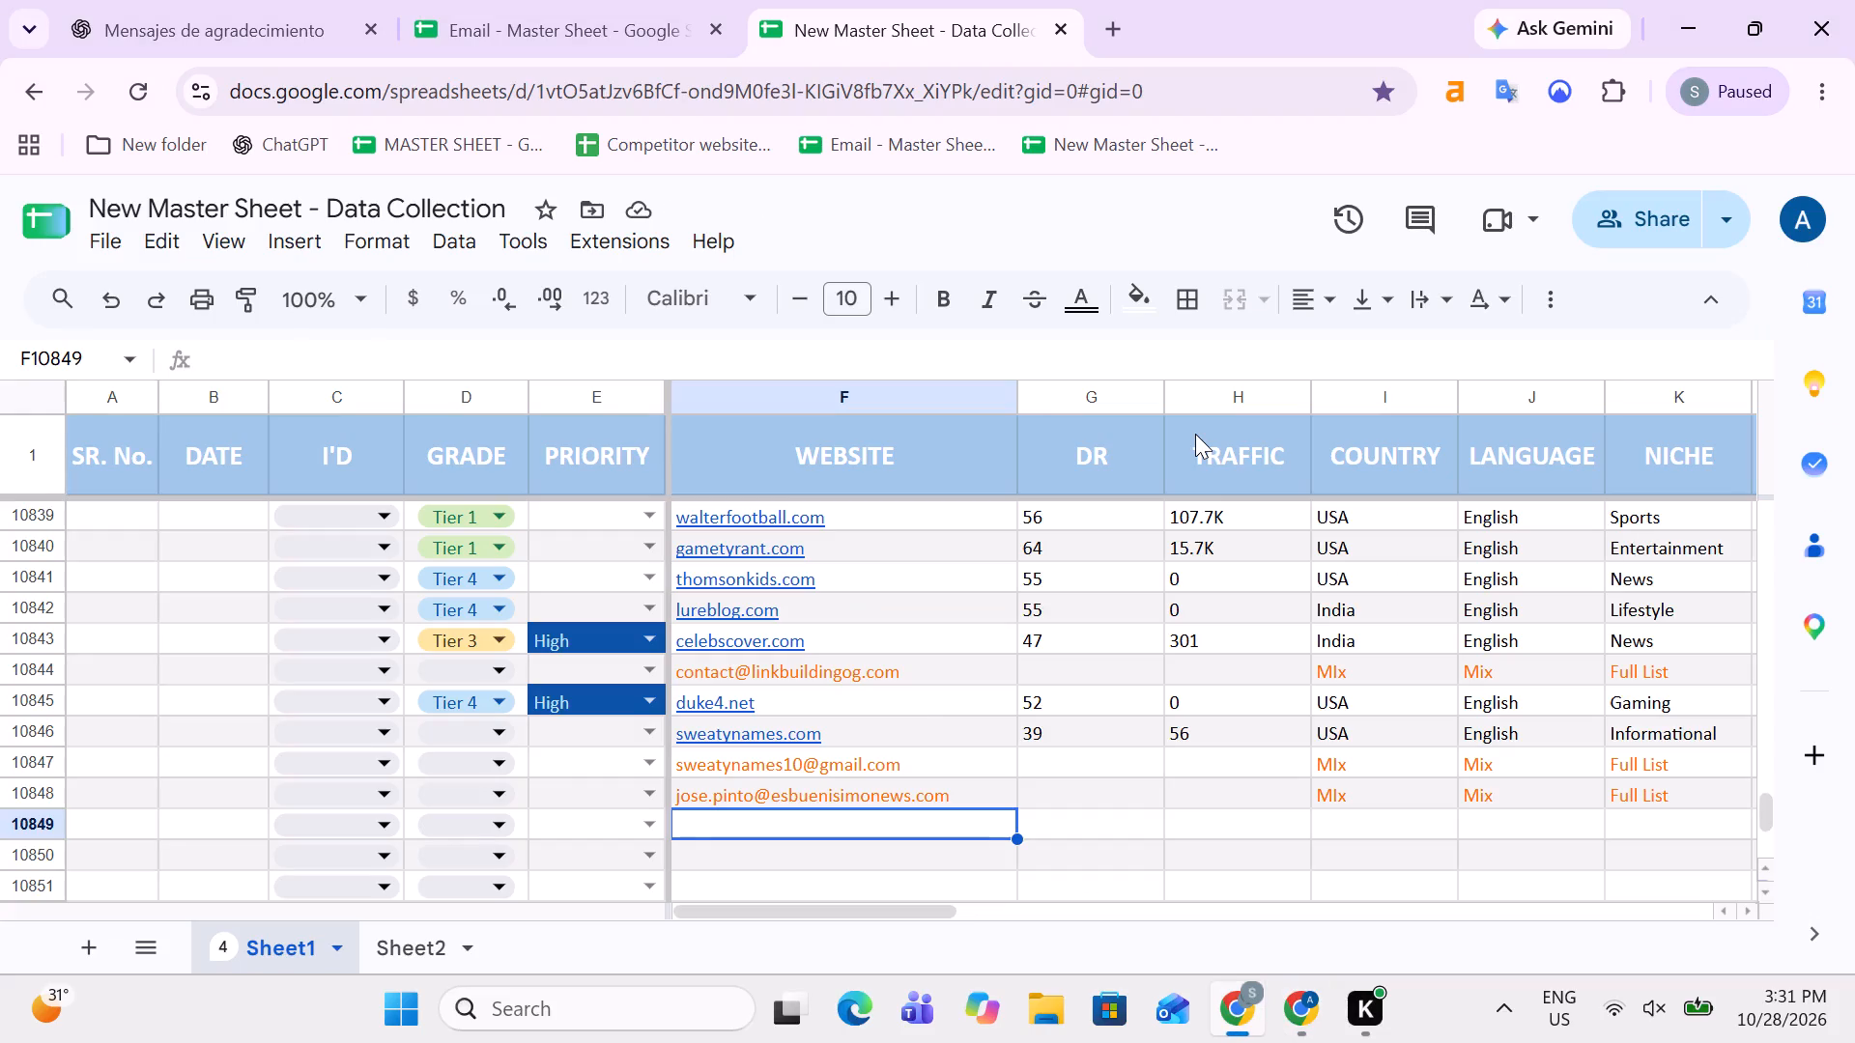
key("Up")
key("Right")
key("Right")
key("Right")
key("Right")
key("Right")
key("Right")
key("Right")
key("Right")
key("Left")
key("Right")
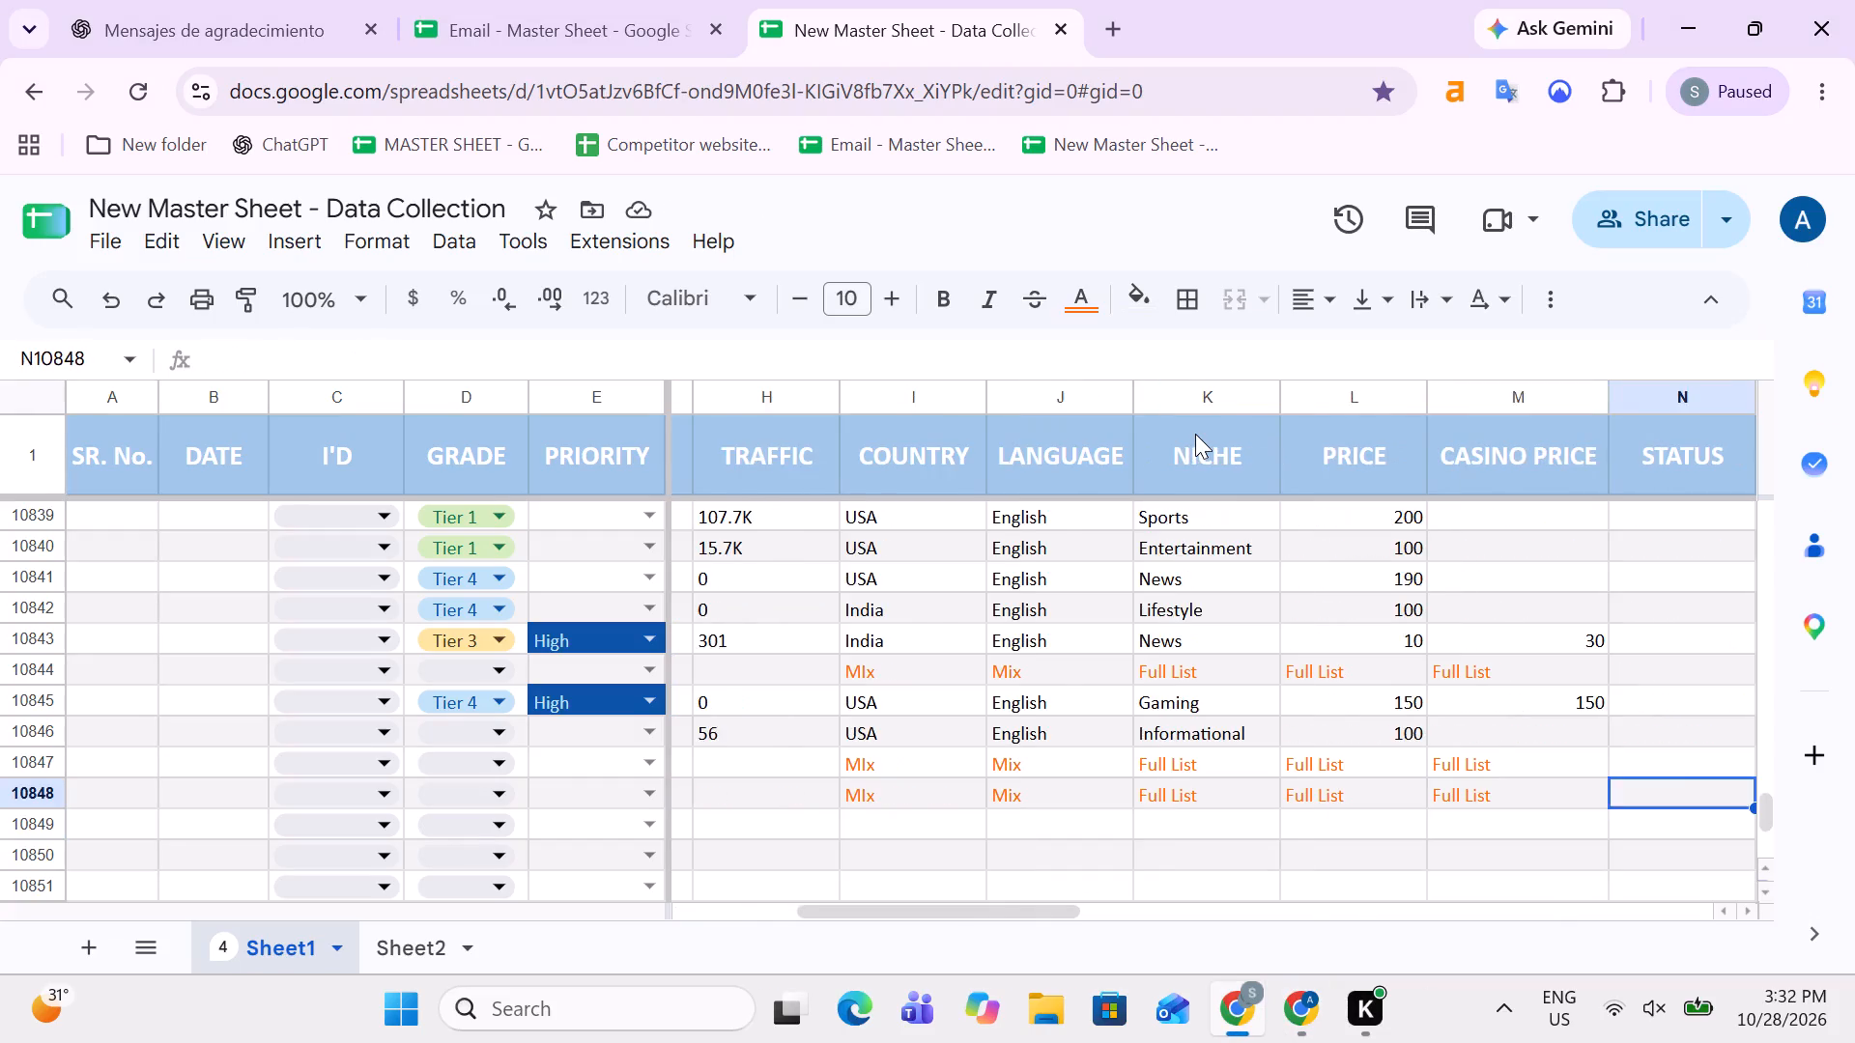
key("Right")
key("Right")
key("Right")
key("Right")
key("Left")
key("Left")
key("Left")
key("Left")
key("Left")
key("Left")
key("Left")
key("Left")
key("Left")
key("Left")
key("Left")
key("Left")
key("Left")
key("Left")
key("Left")
key("Left")
key("Left")
key("Left")
key("Left")
key("Left")
key("Right")
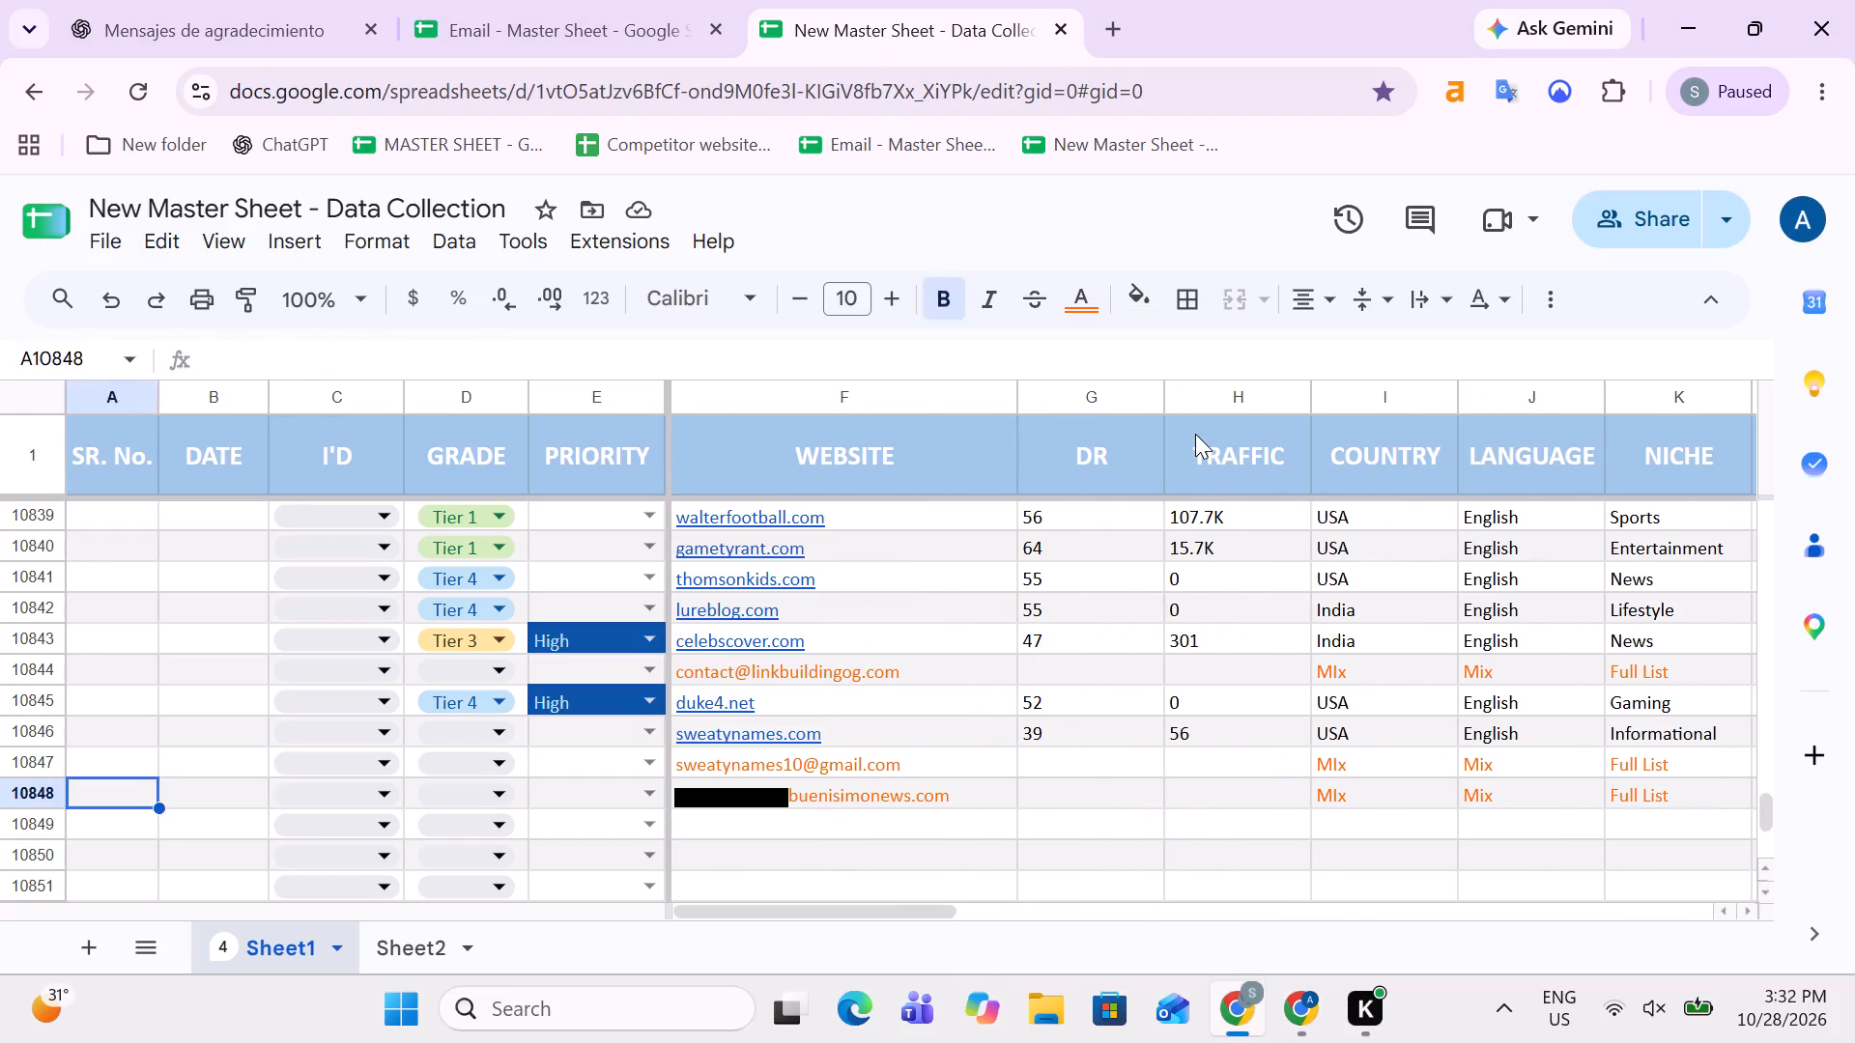
In row 10848's link policy, add Publisher and remove Reseller.
key("Right")
key("Right")
key("Right")
key("Right")
key("Right")
key("Right")
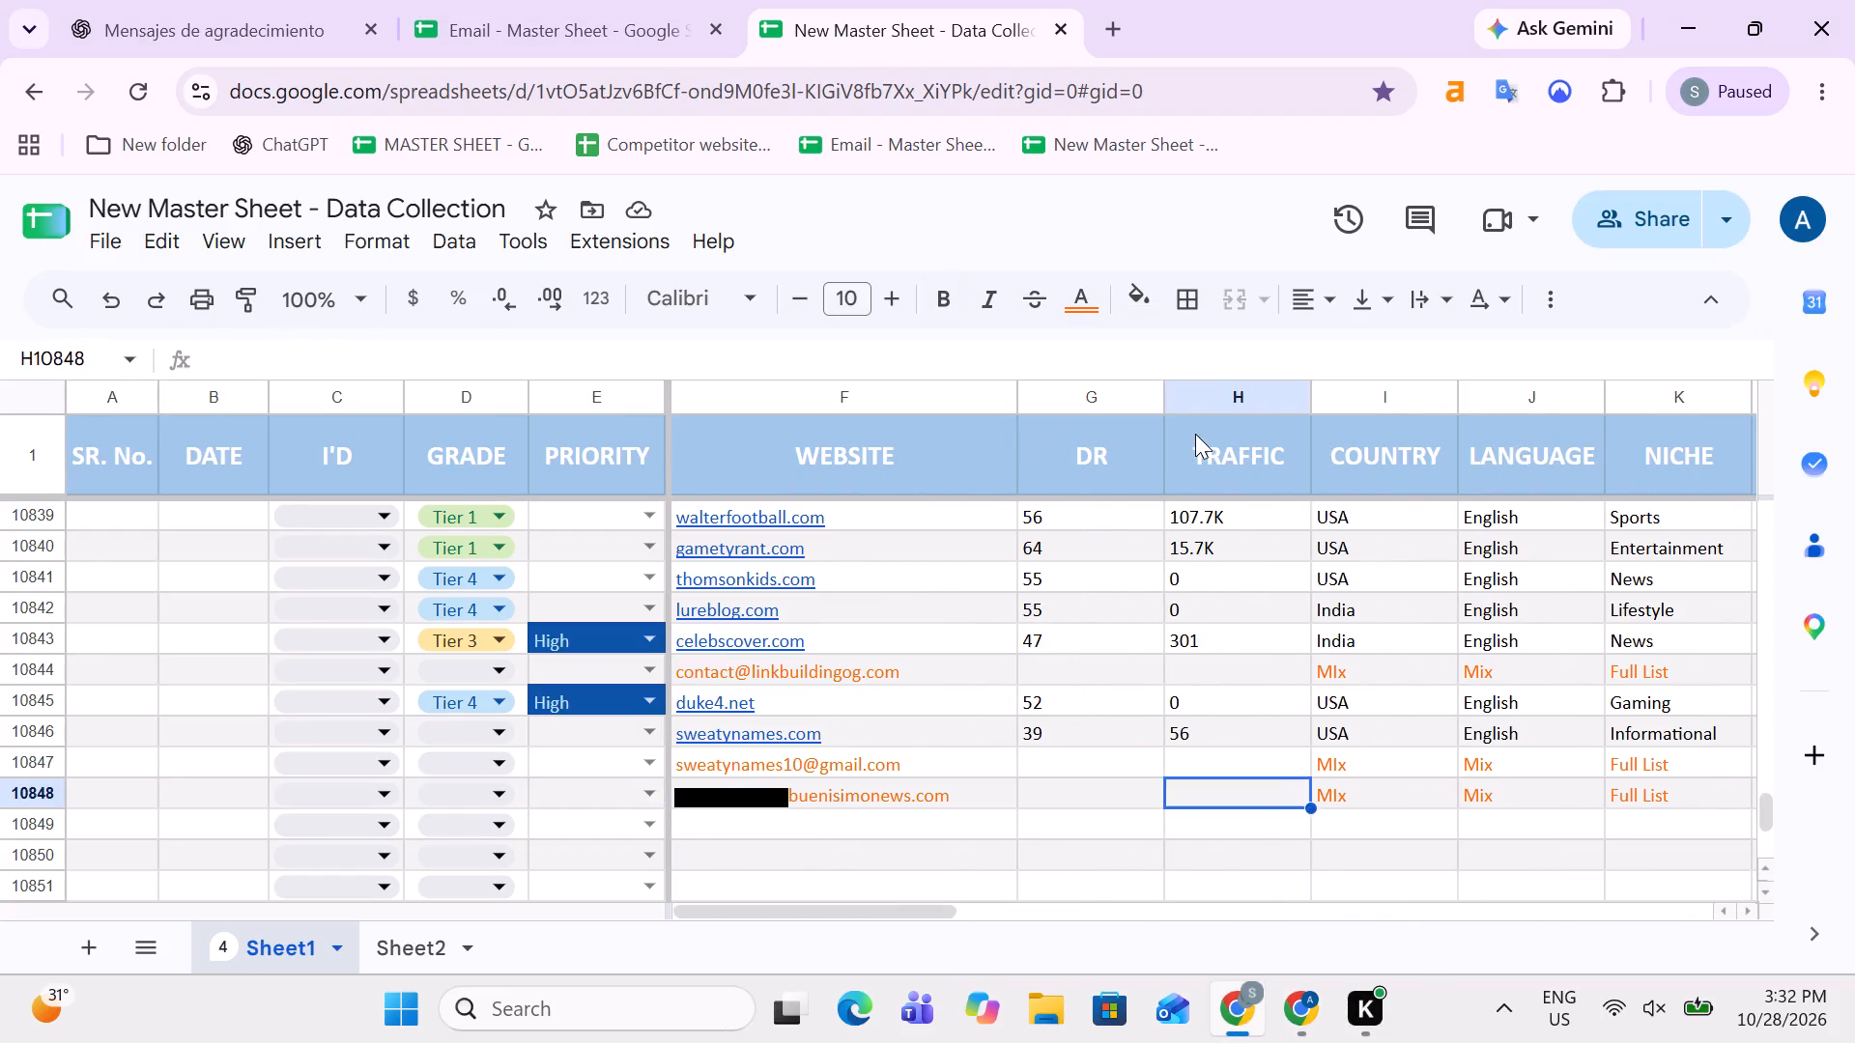
key("Right")
key("Right")
key("Right")
key("Right")
key("Right")
key("Right")
key("Right")
key("Right")
key("Left")
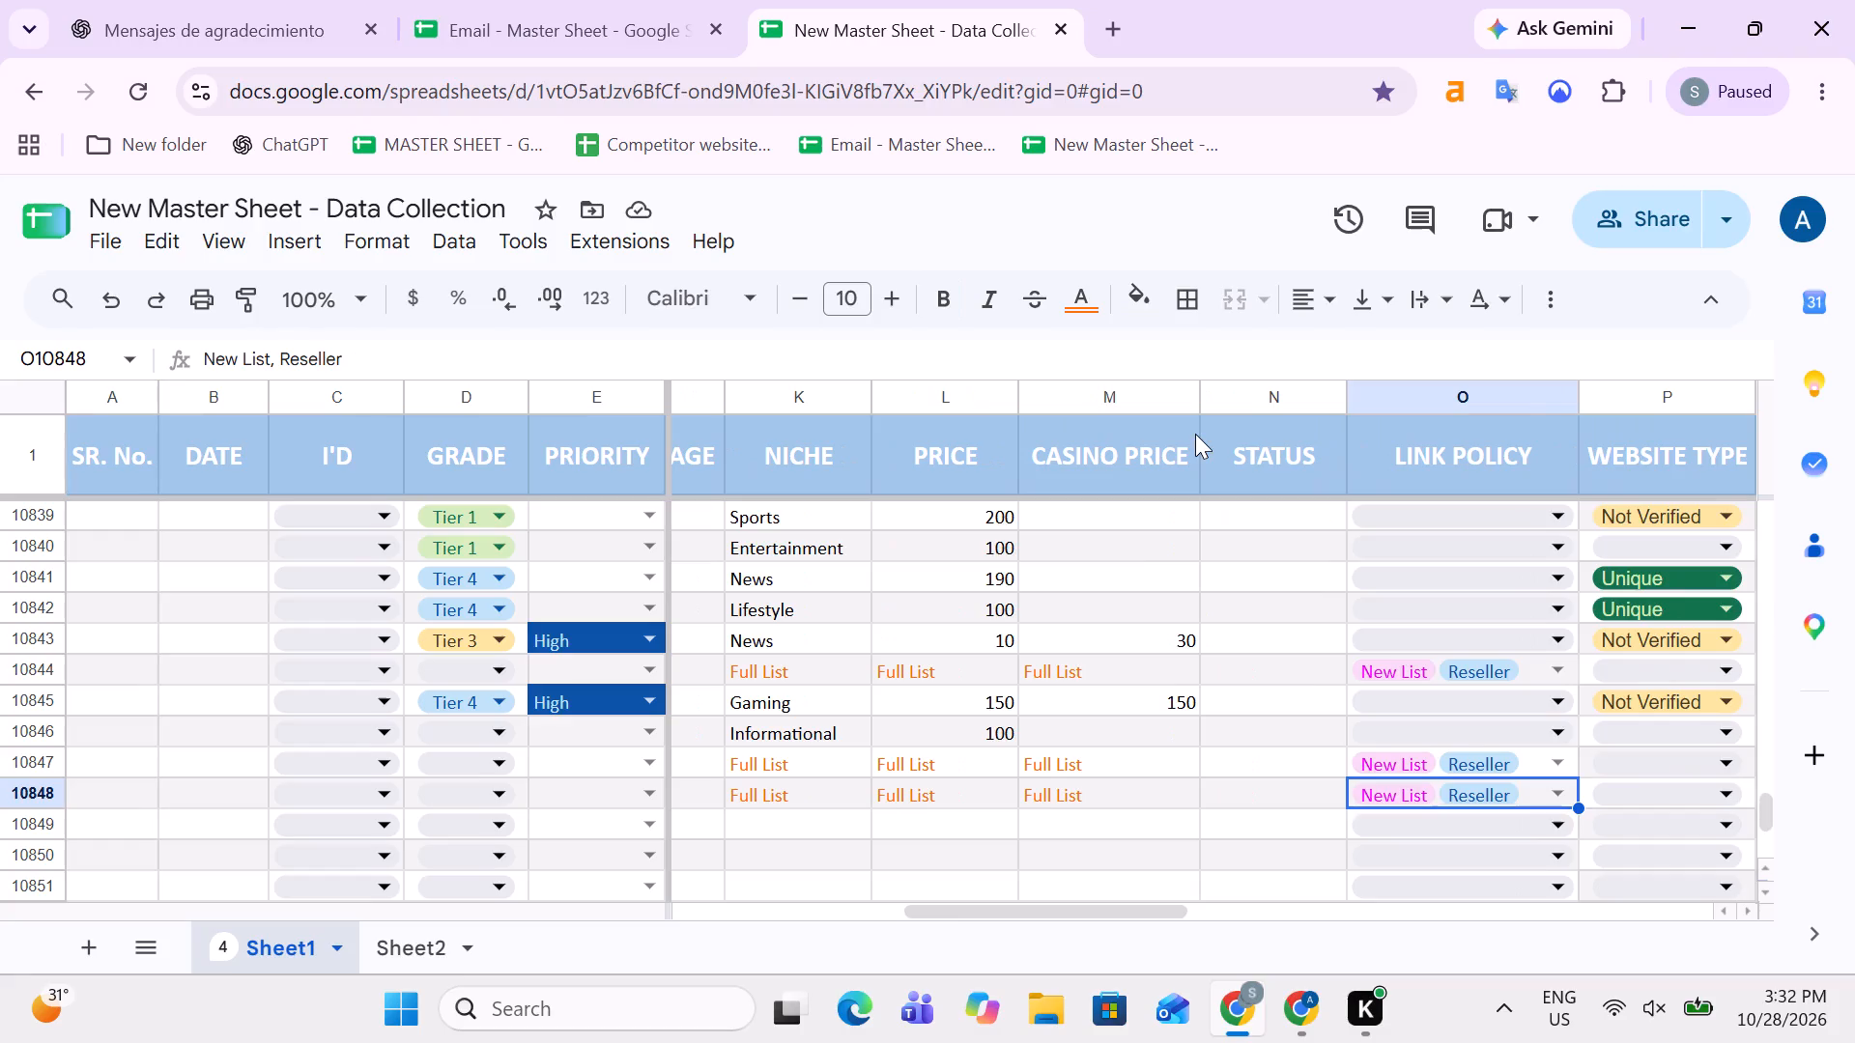
left_click(1557, 788)
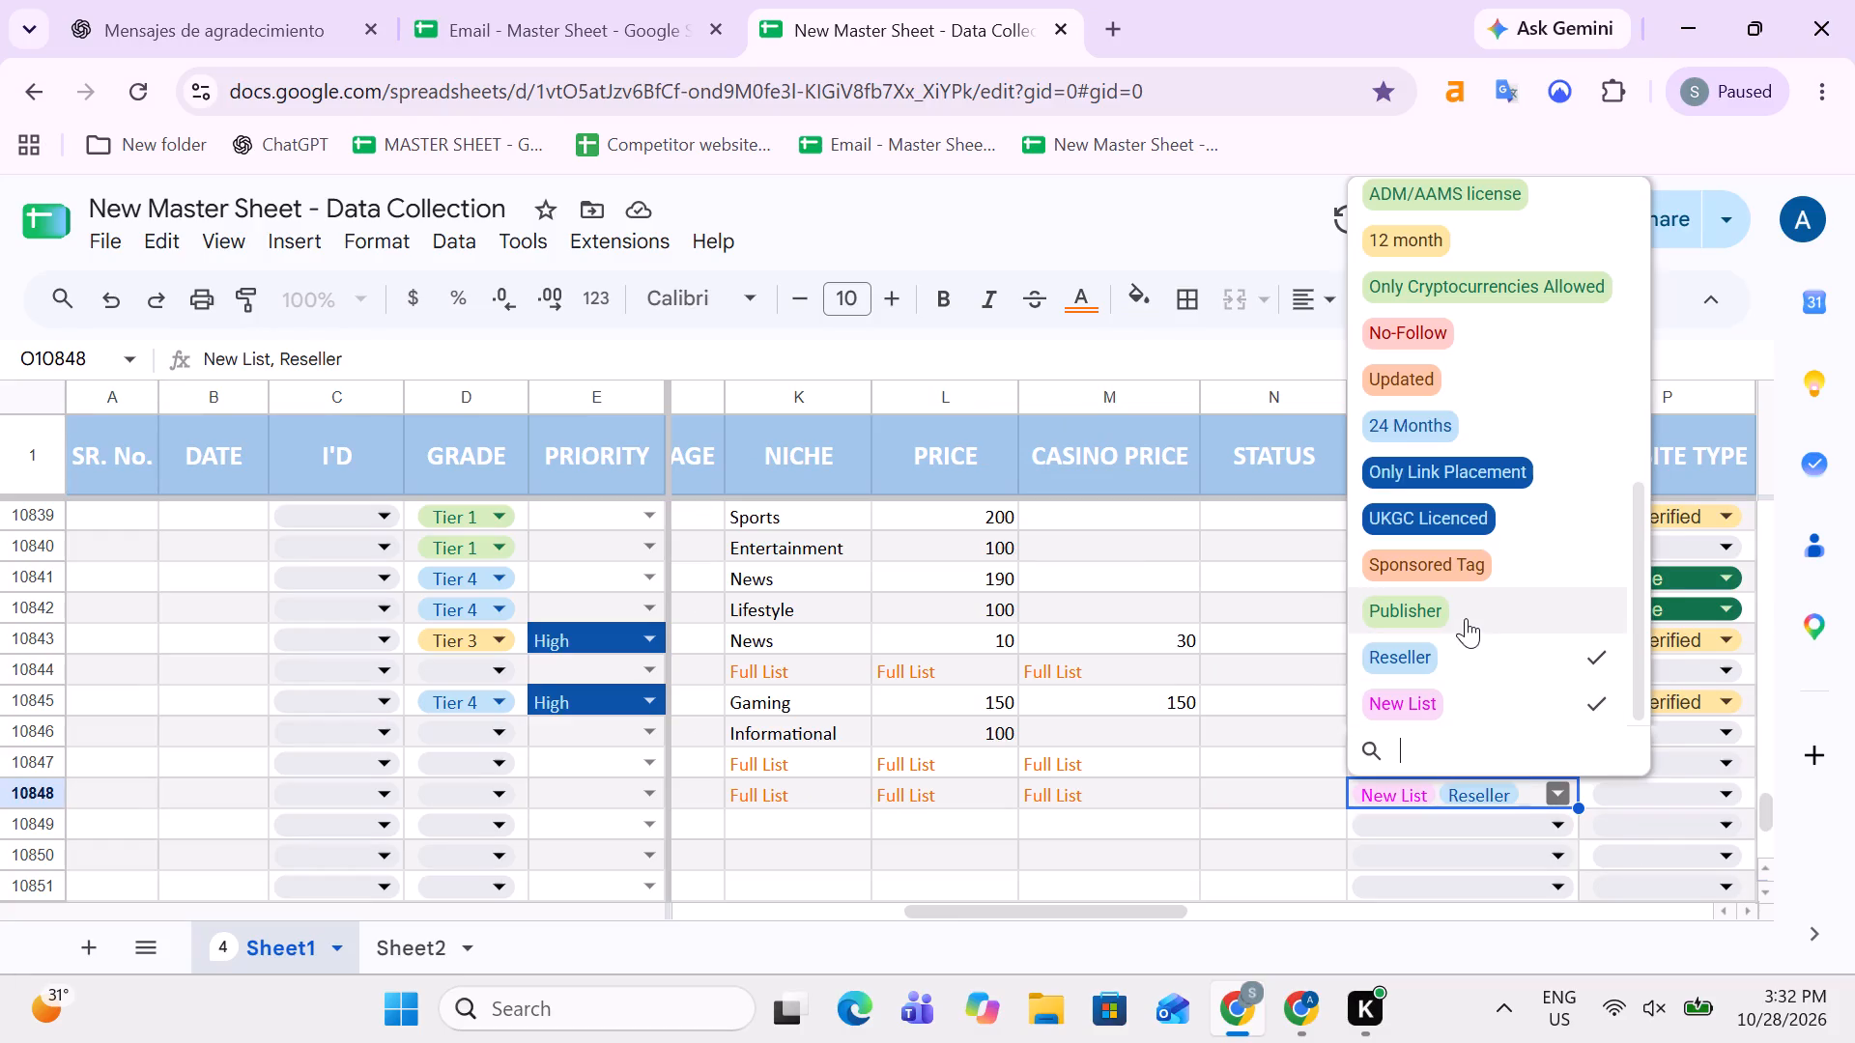
left_click(1454, 600)
left_click(1467, 653)
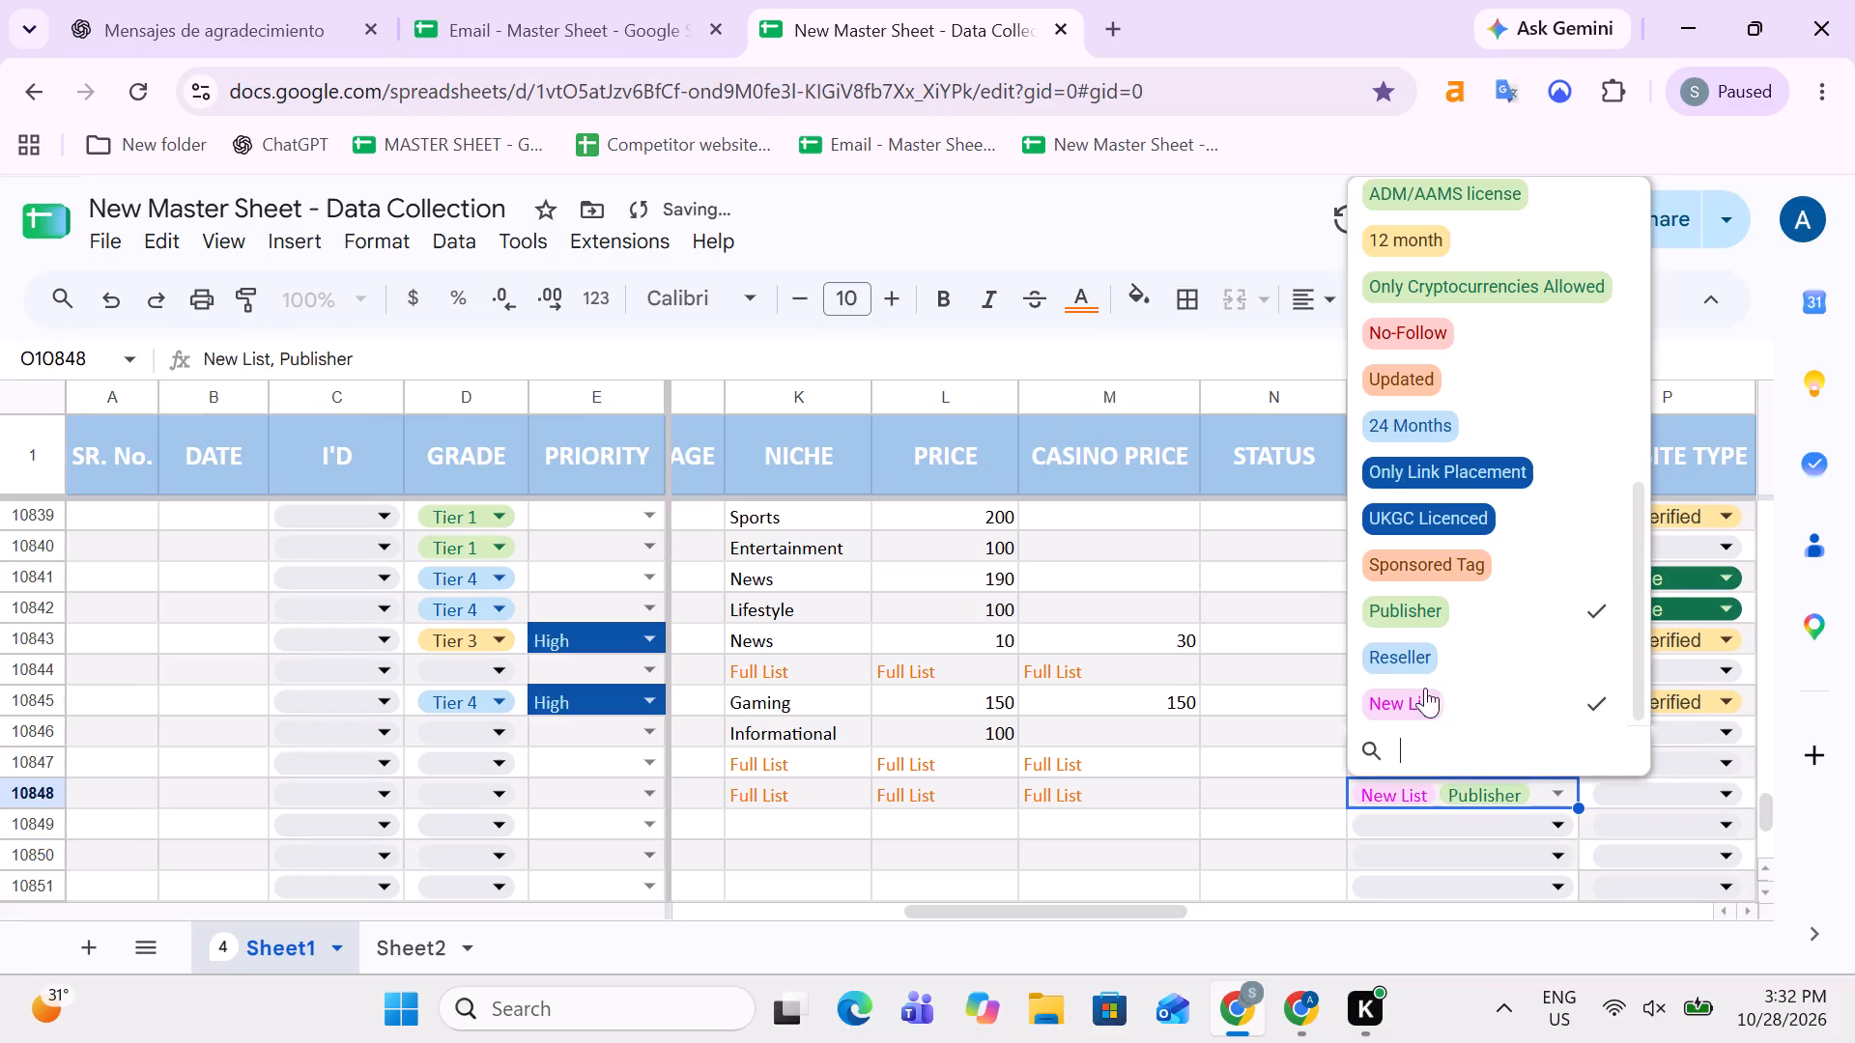
left_click(1232, 783)
Check row 10848 across to its important notes and back to the website cell.
key("Right")
key("Right")
key("Right")
key("Right")
key("Right")
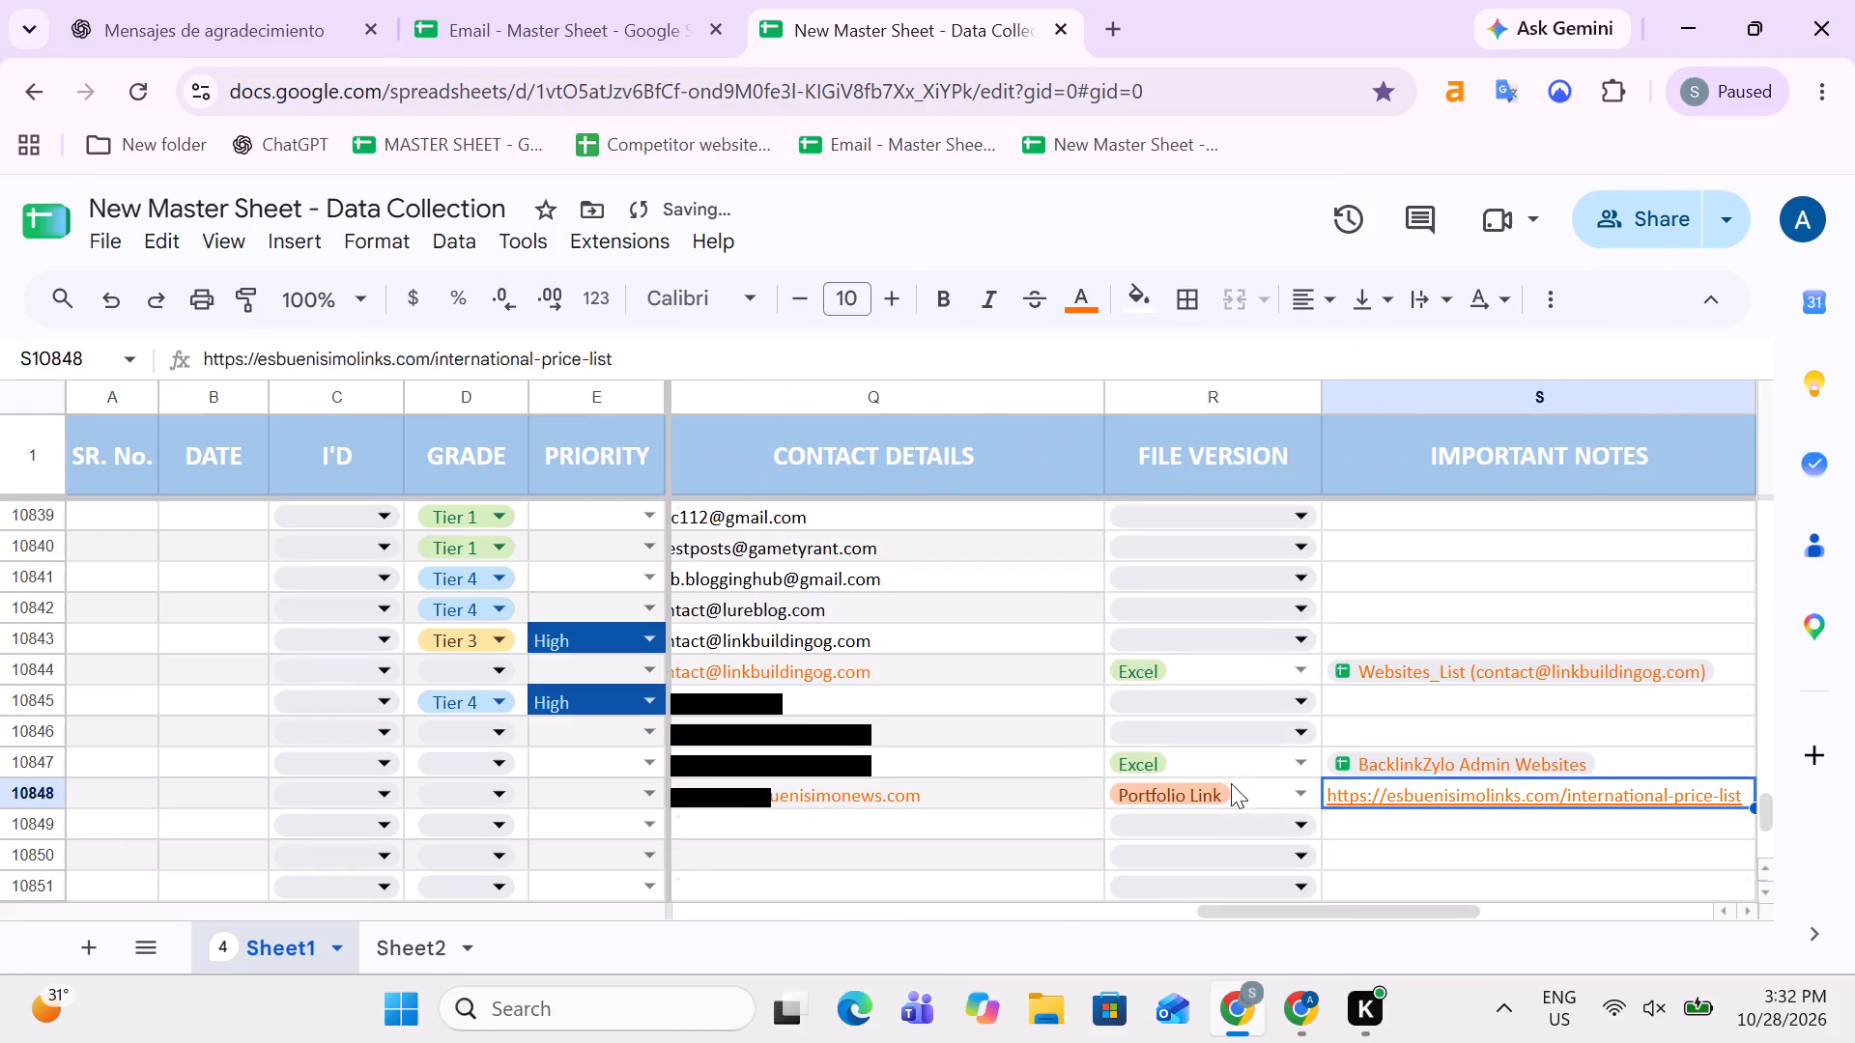
key("Left")
key("Left")
key("Left")
key("Left")
key("Left")
key("Left")
key("Left")
key("Left")
key("Left")
key("Left")
key("Left")
key("Left")
key("Left")
key("Left")
key("Left")
key("Left")
key("Right")
key("Right")
key("Right")
key("Right")
key("Left")
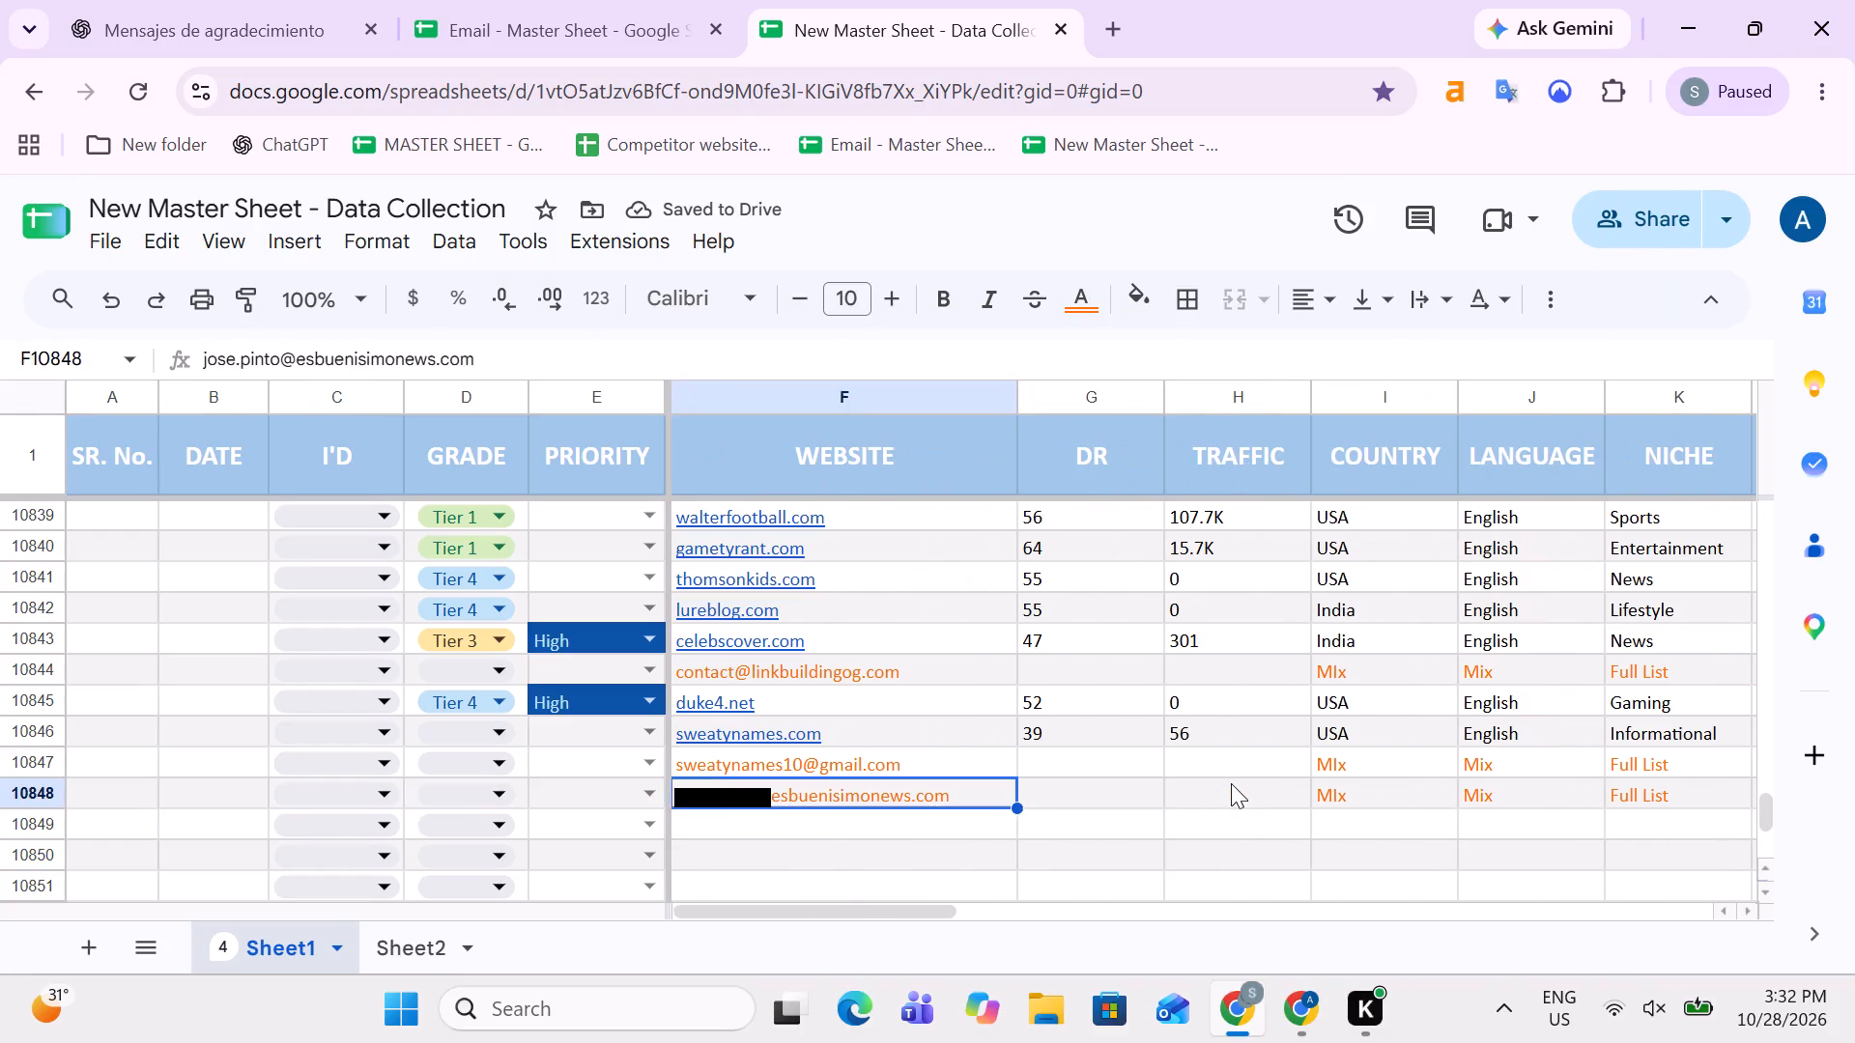
key("alt+Tab")
scroll(904, 674, "up", 13)
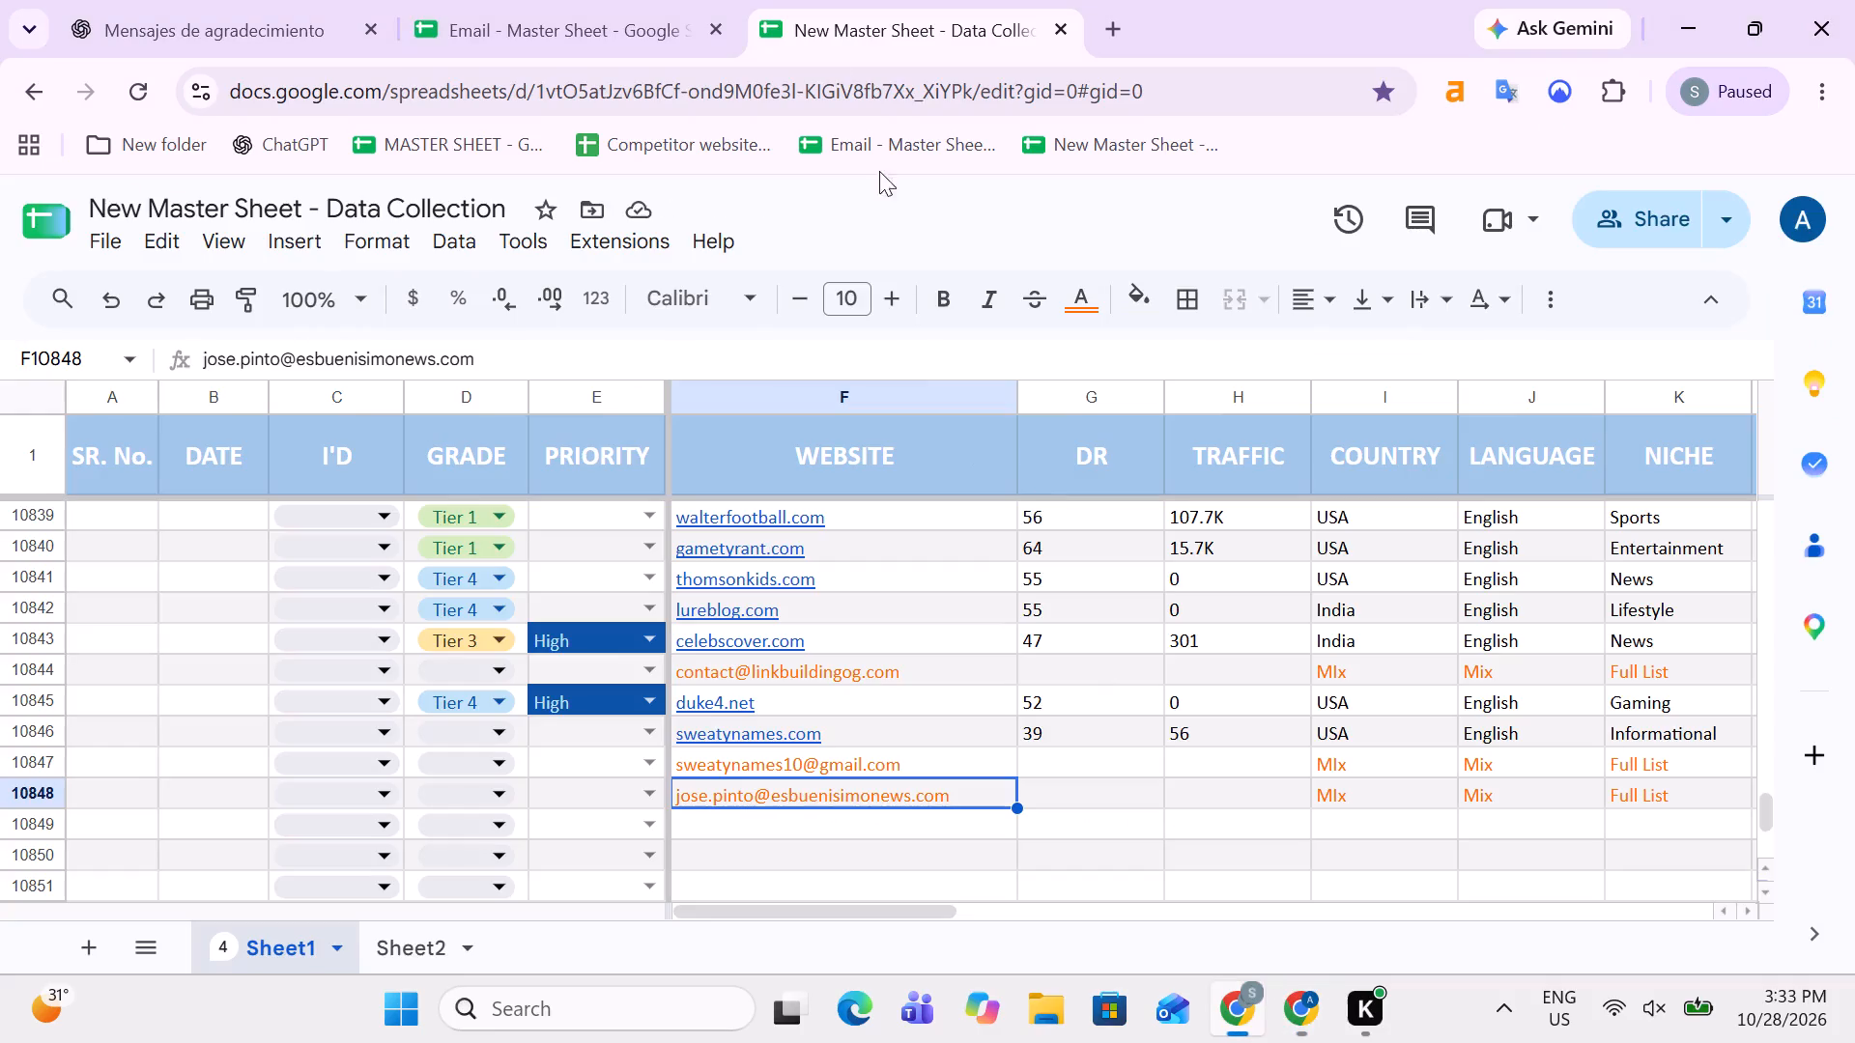
left_click(491, 0)
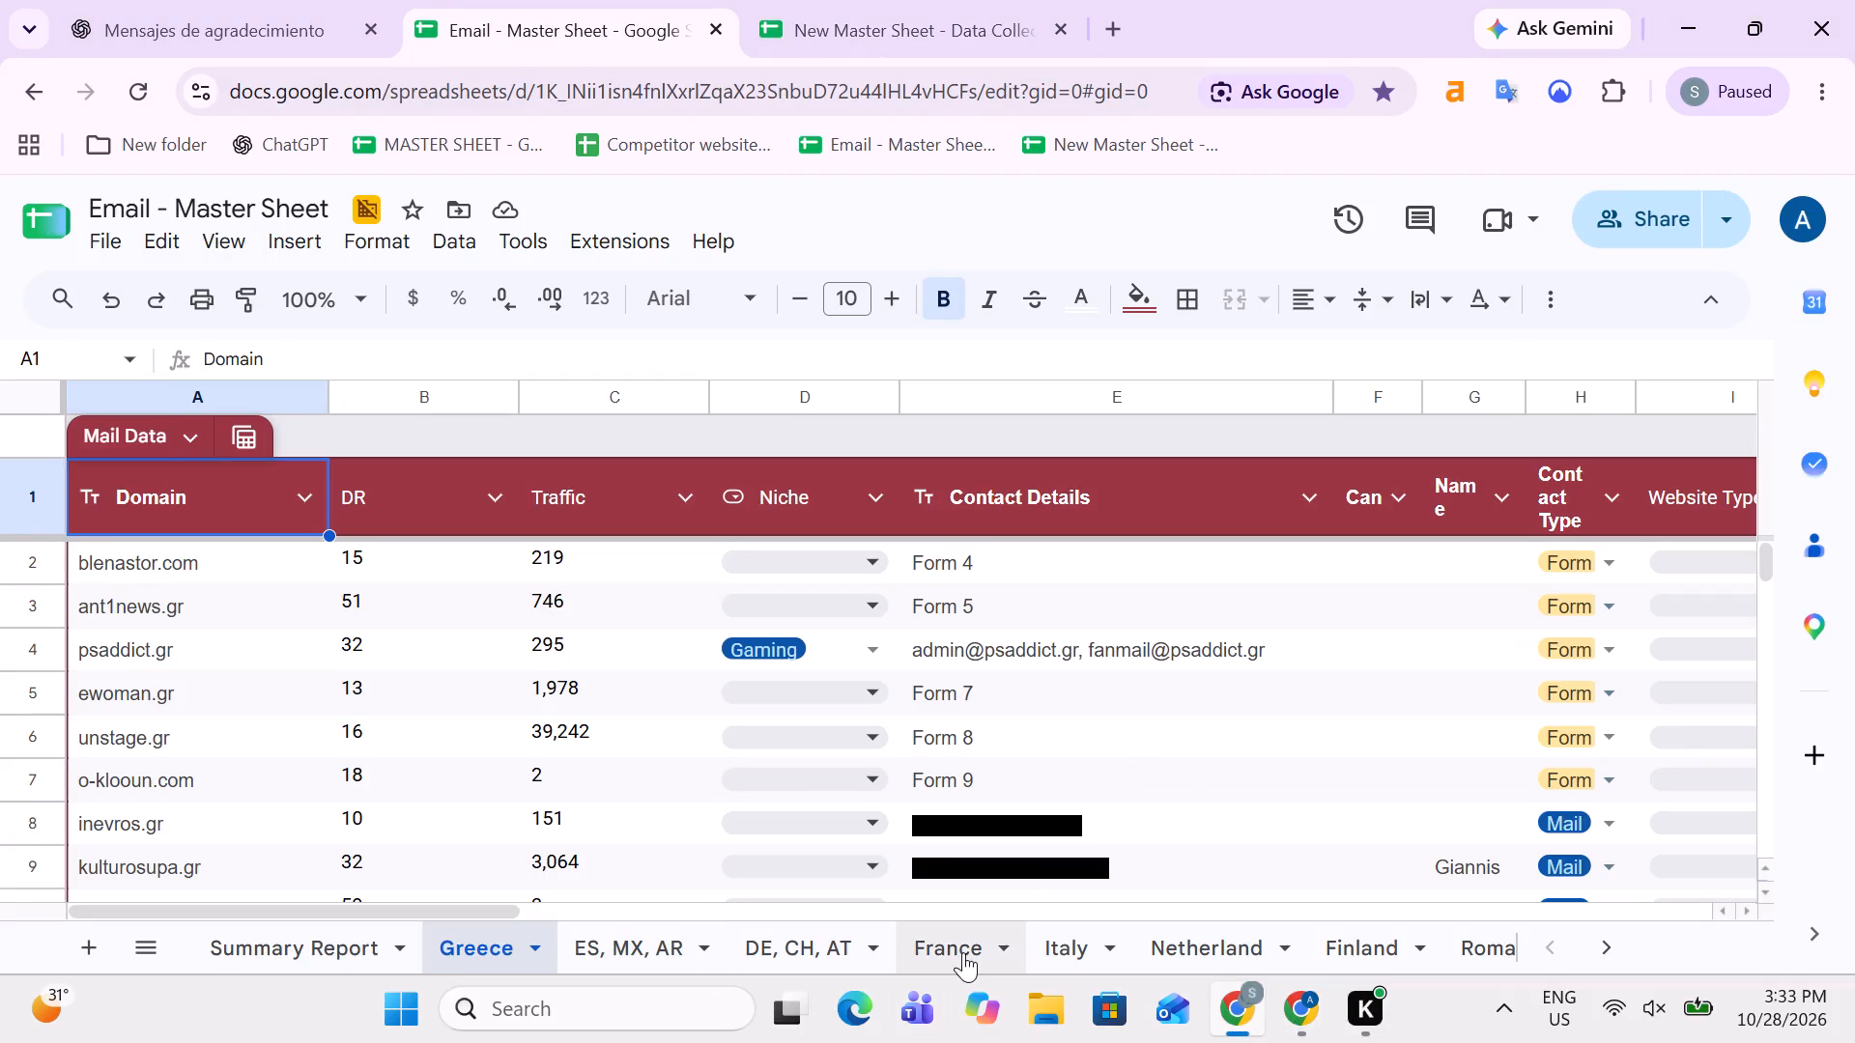
left_click(963, 952)
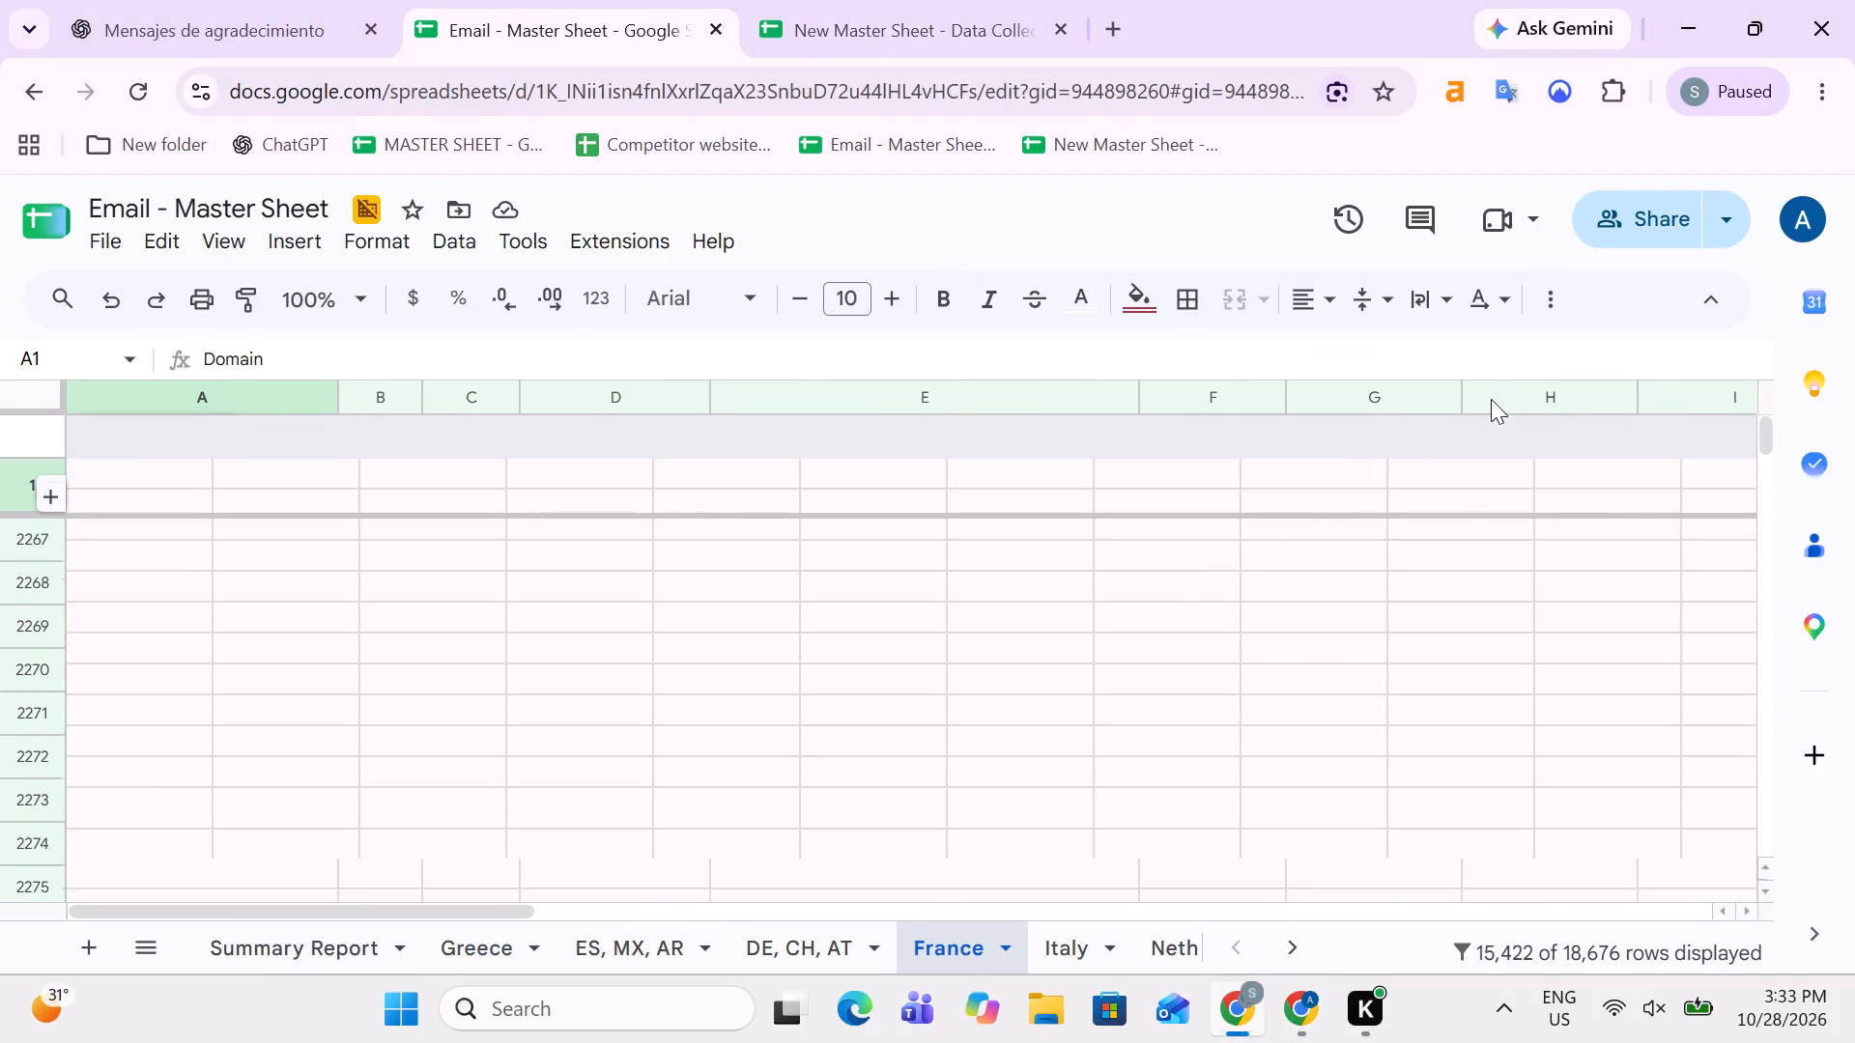
left_click(1562, 306)
left_click(1445, 352)
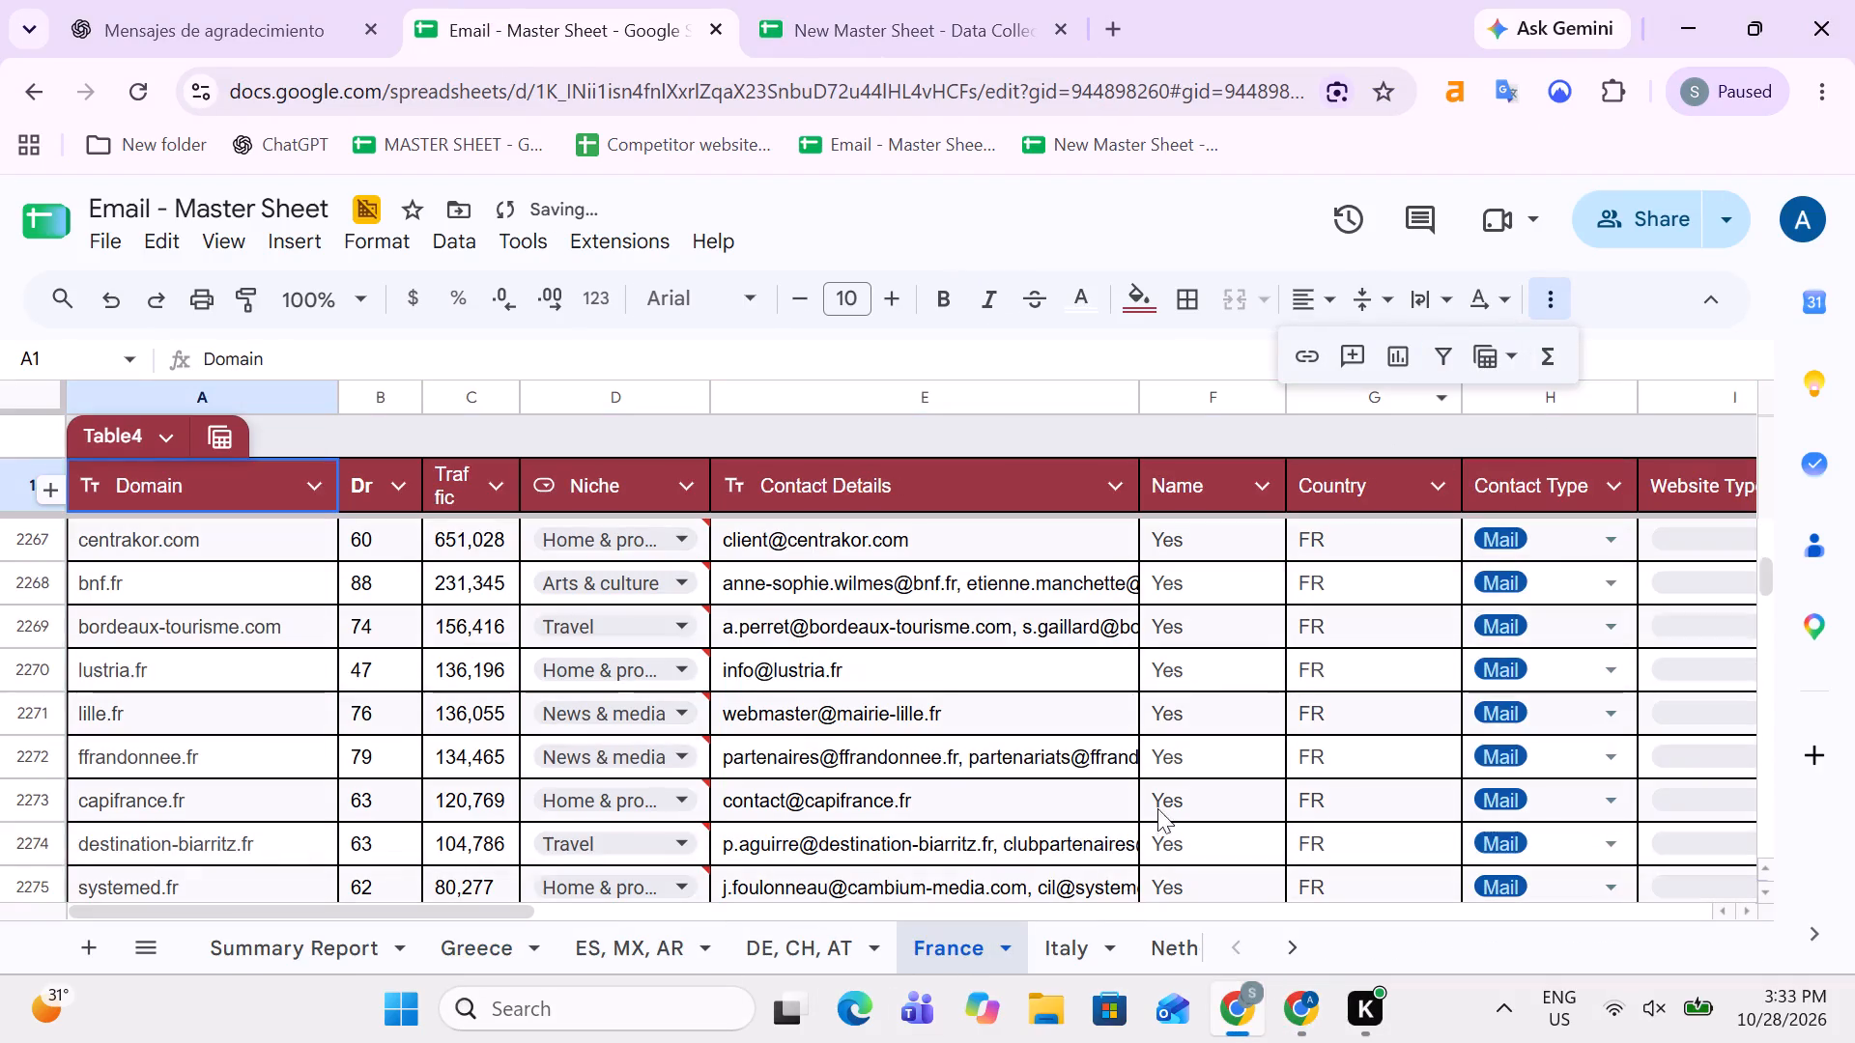
Search the France sheet for visite360pro.com and step through the matches.
key("ctrl+f")
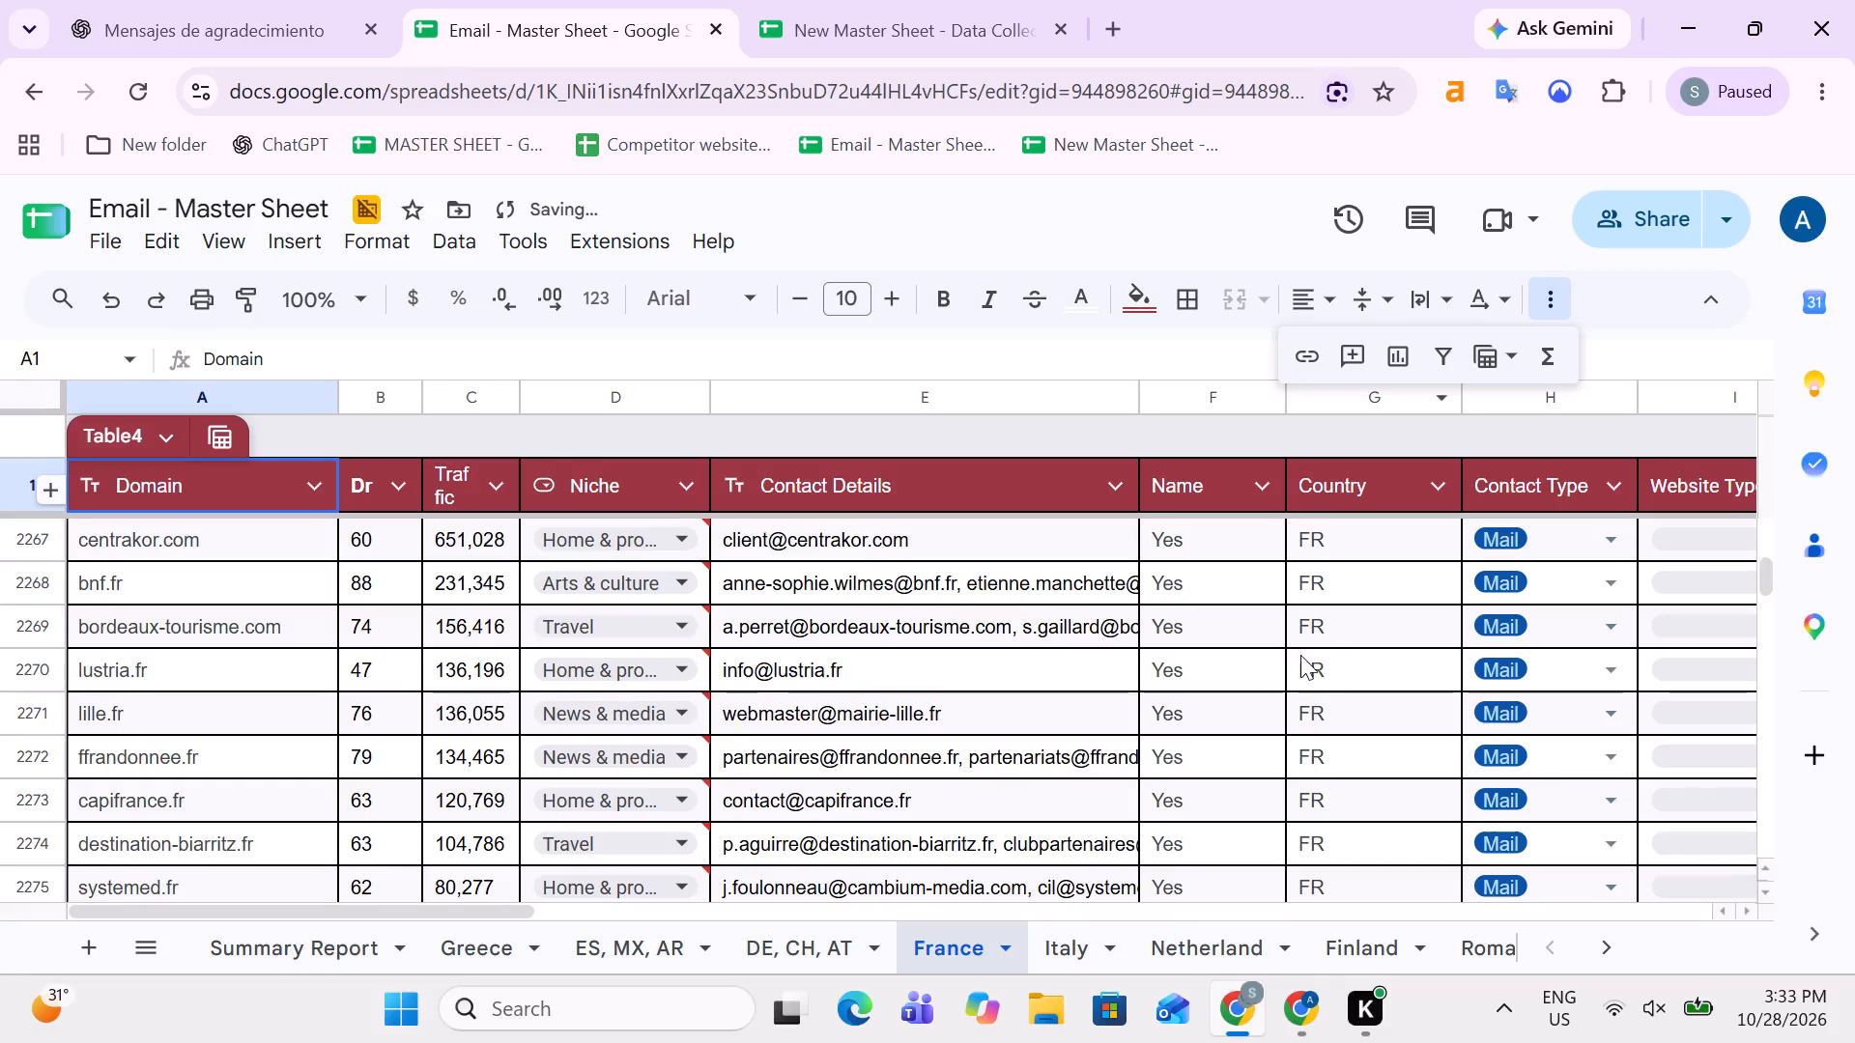
left_click(1240, 684)
left_click(1317, 391)
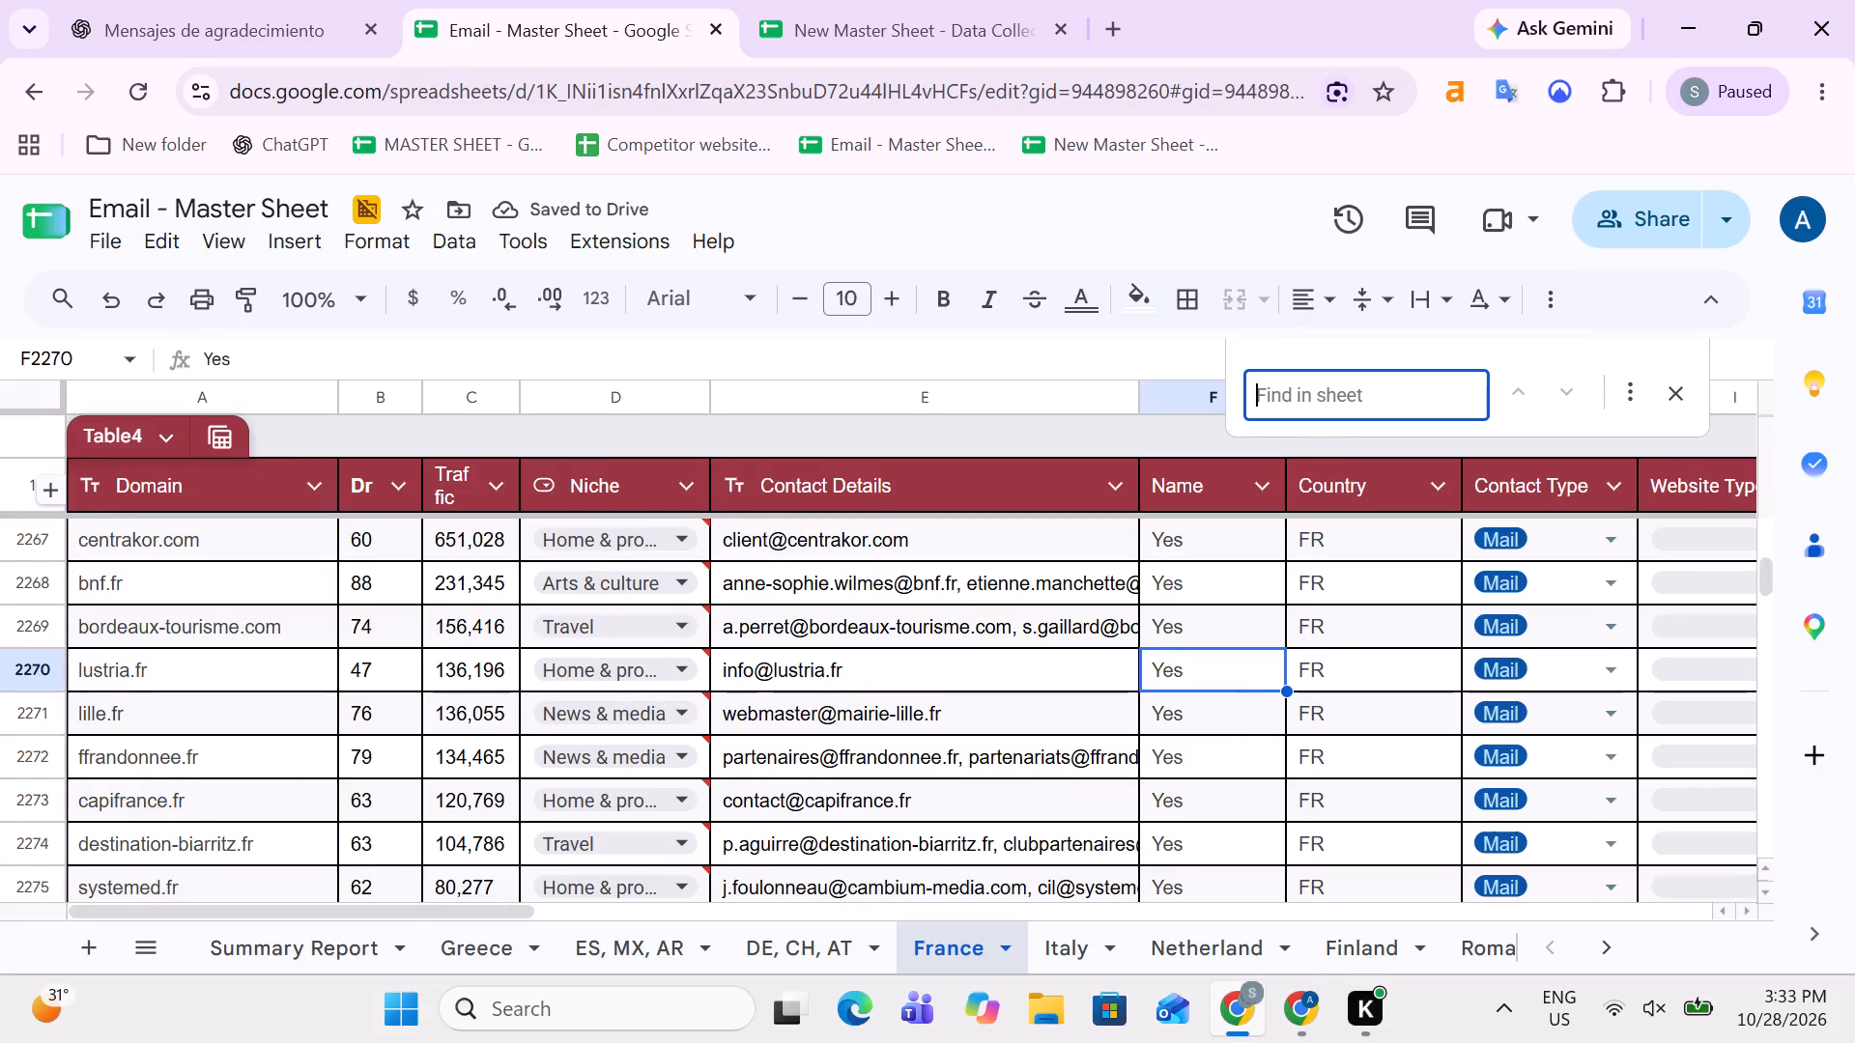
key("ctrl+v")
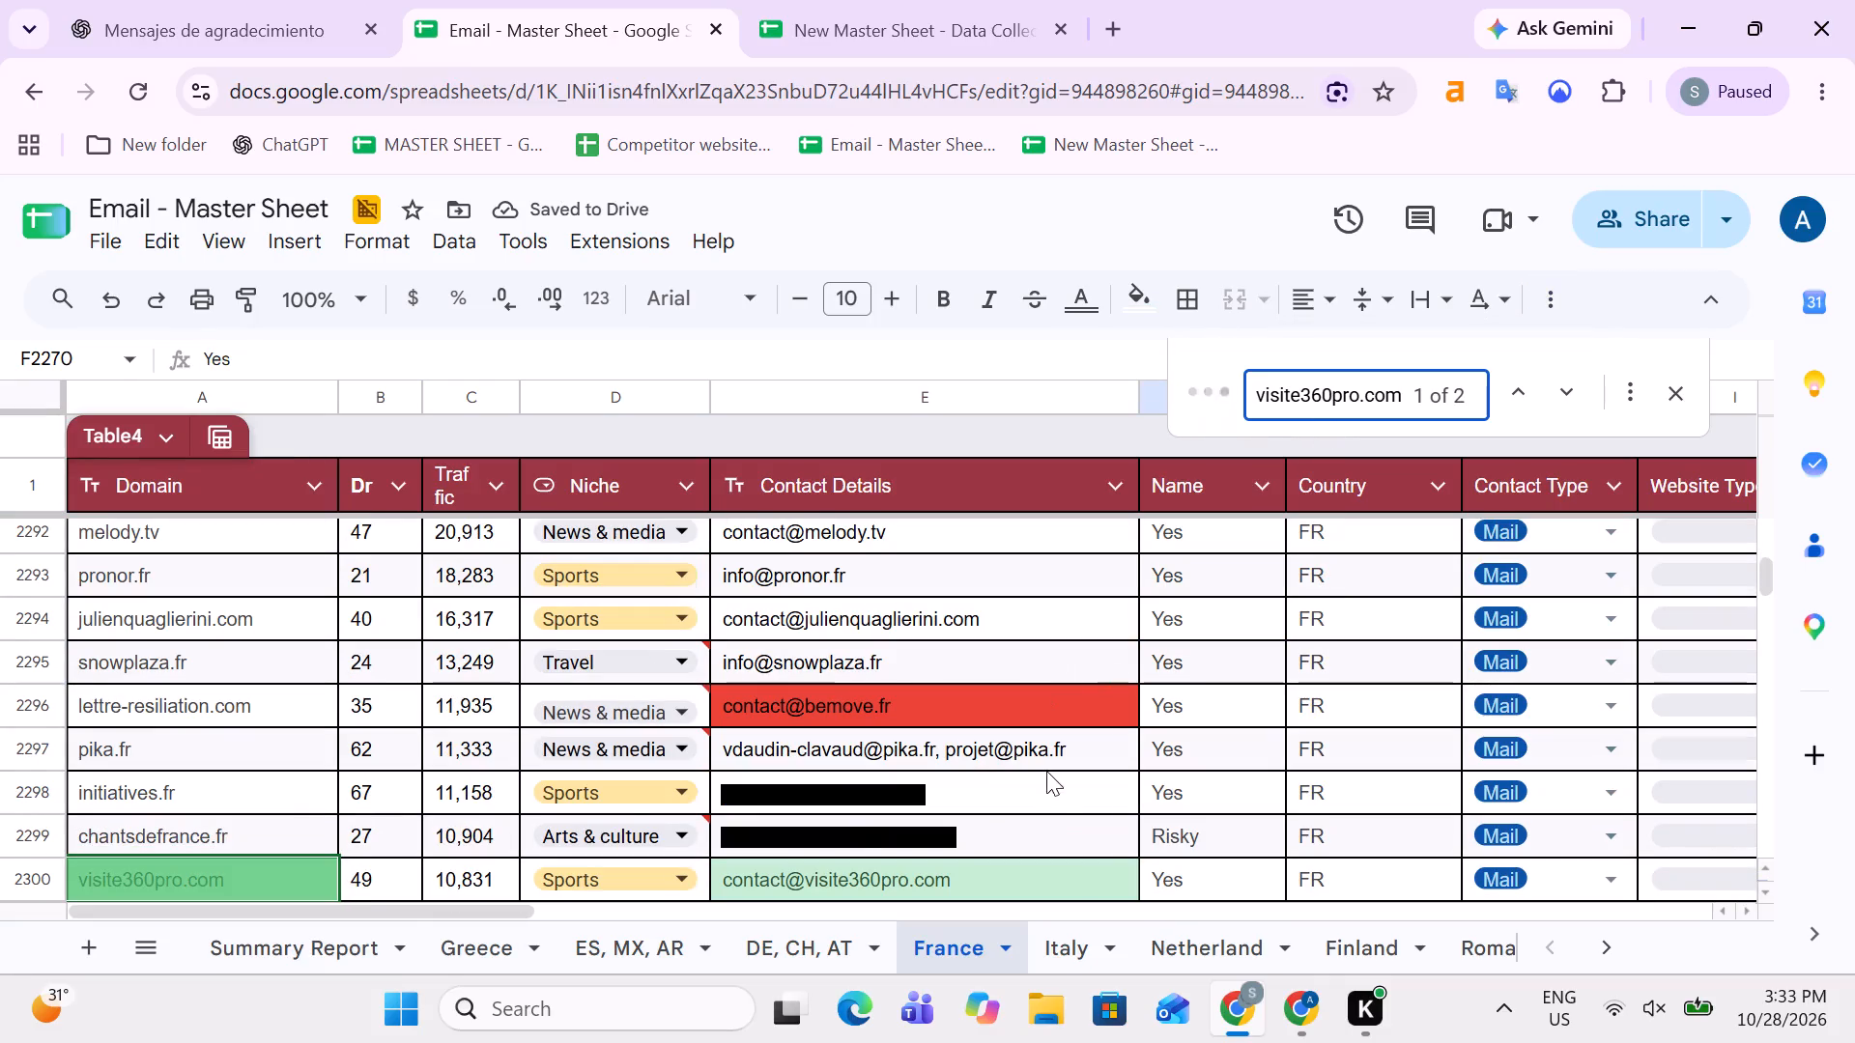
left_click(1560, 386)
left_click(1560, 386)
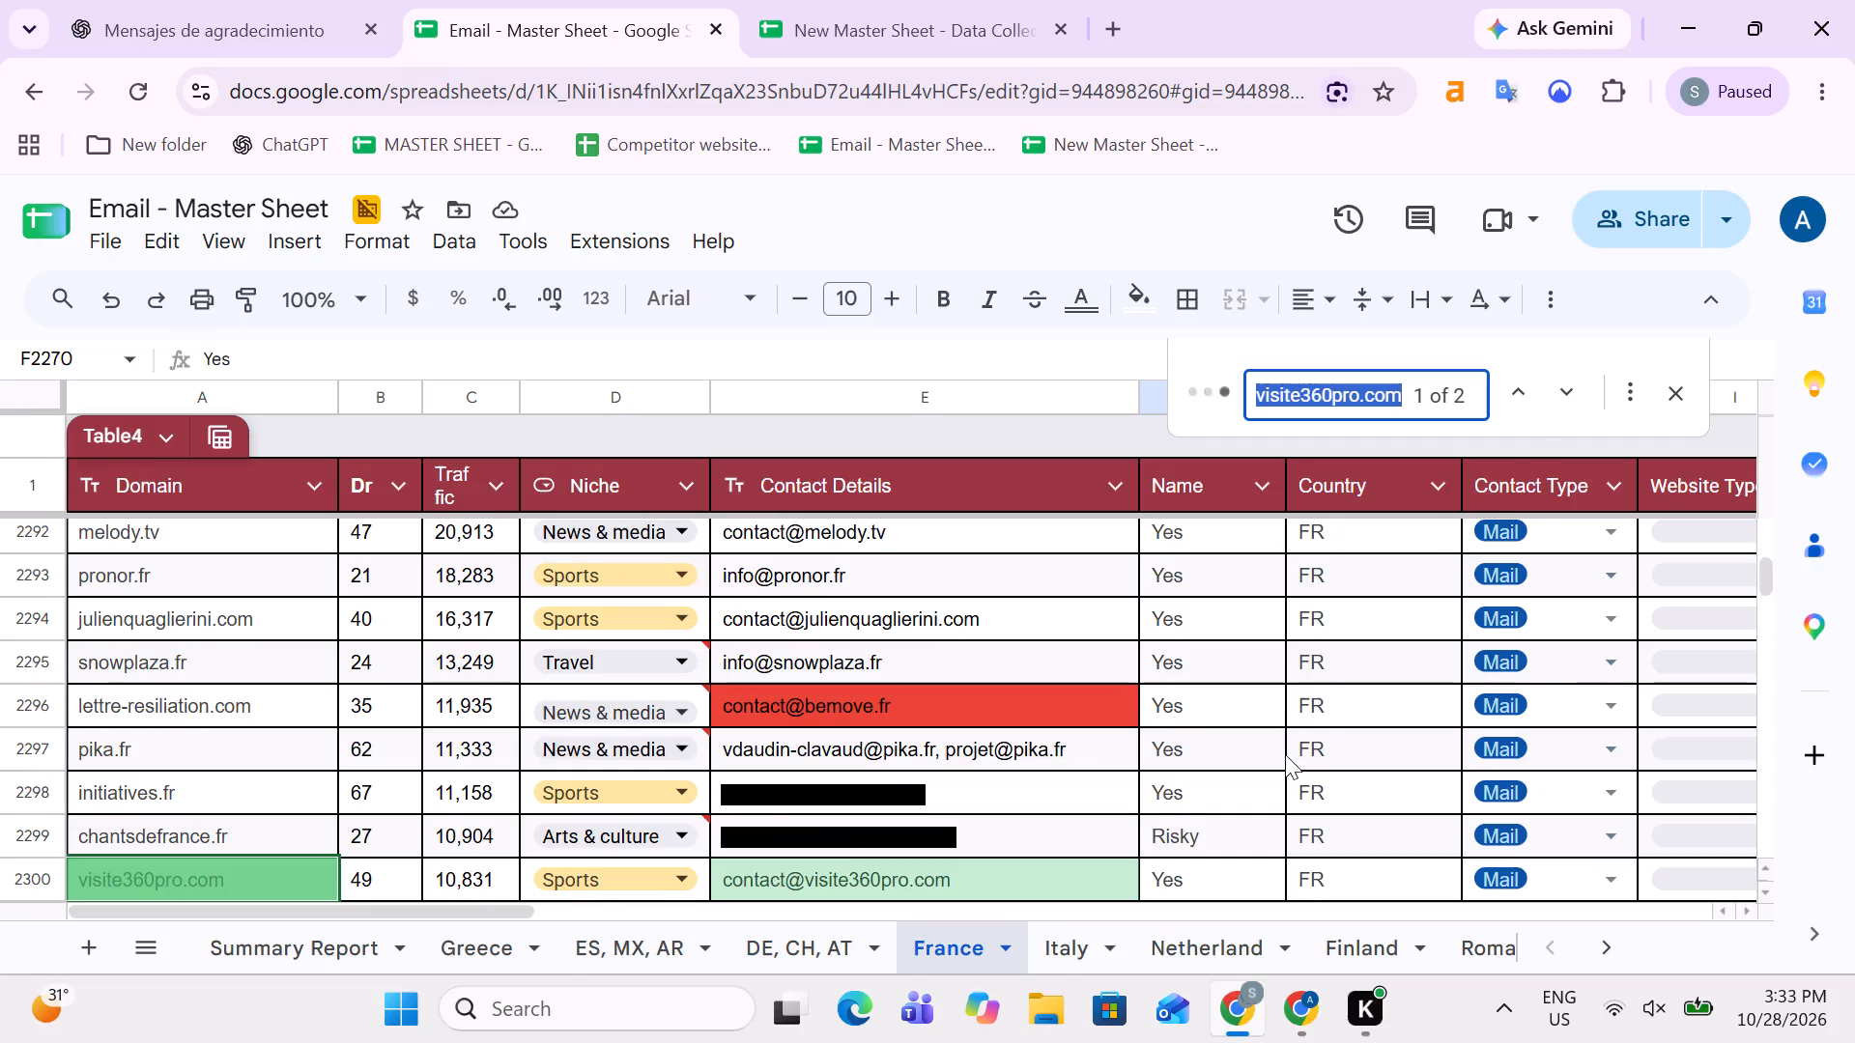
key("alt+Tab")
scroll(1058, 621, "down", 5)
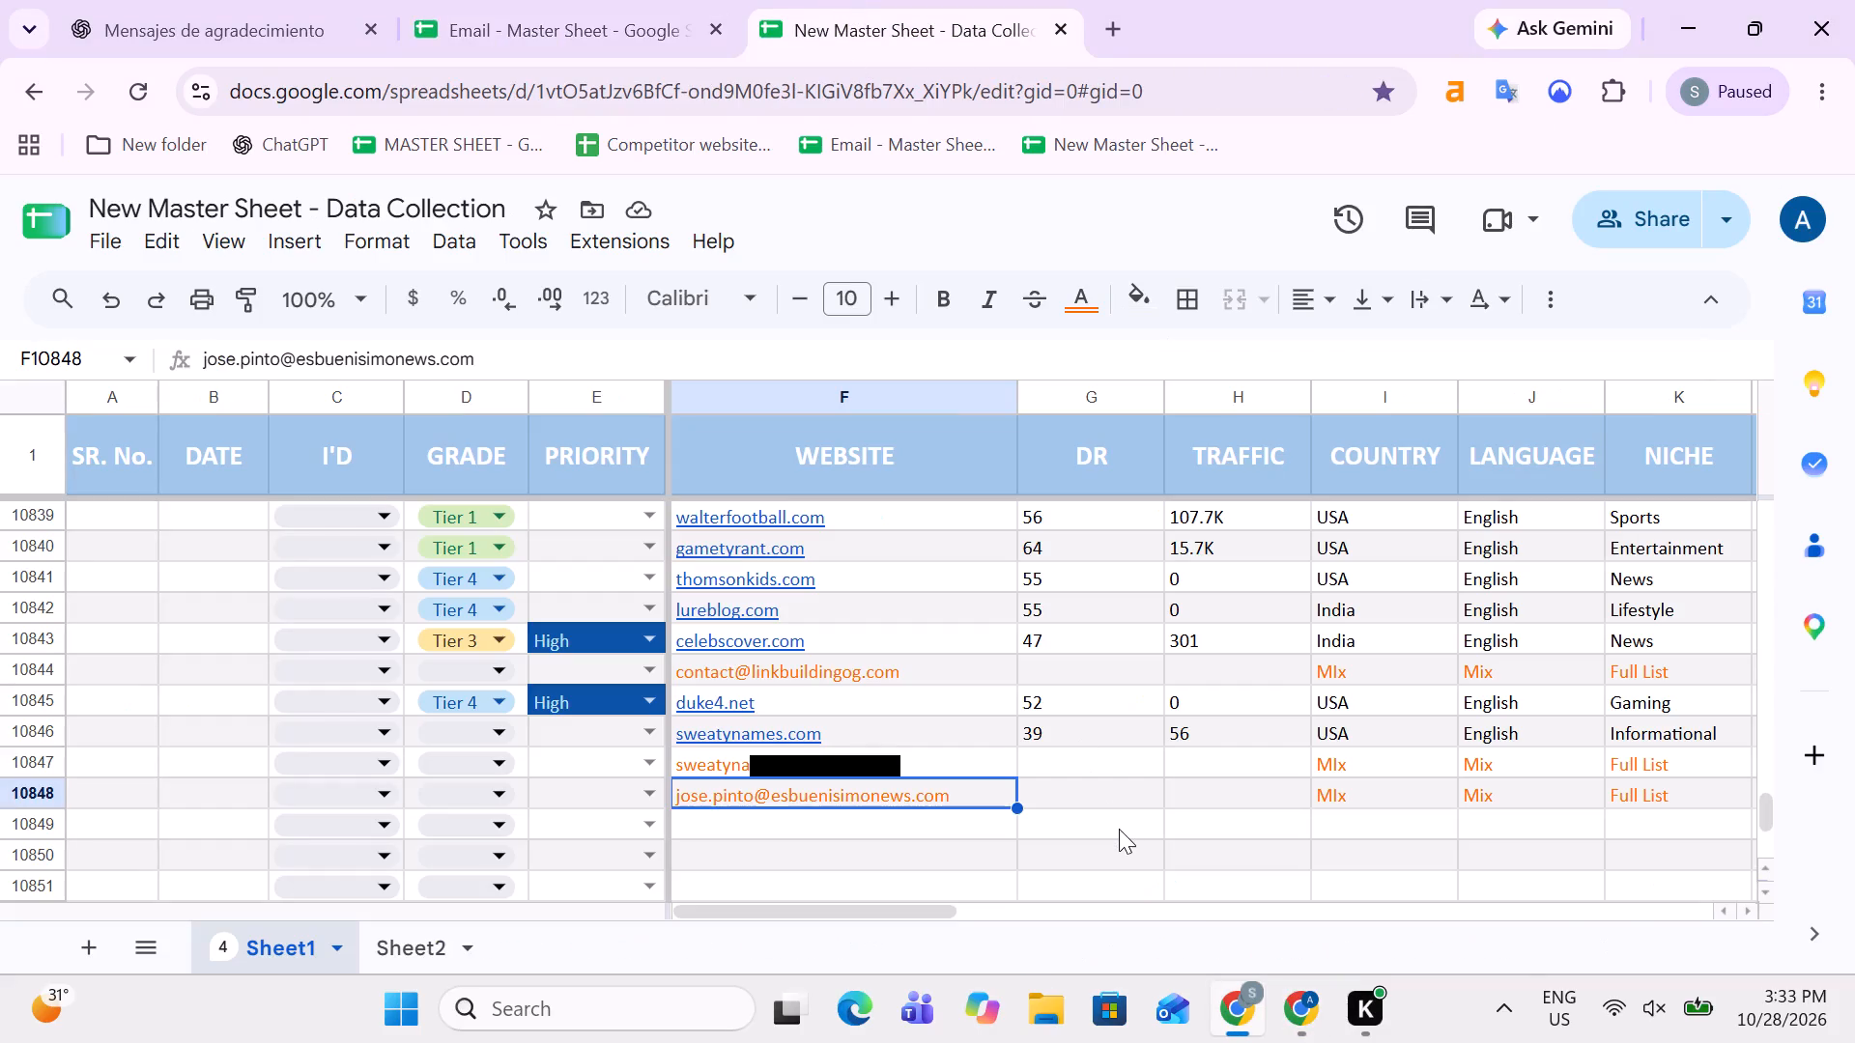
key("ctrl+f")
key("ctrl+v")
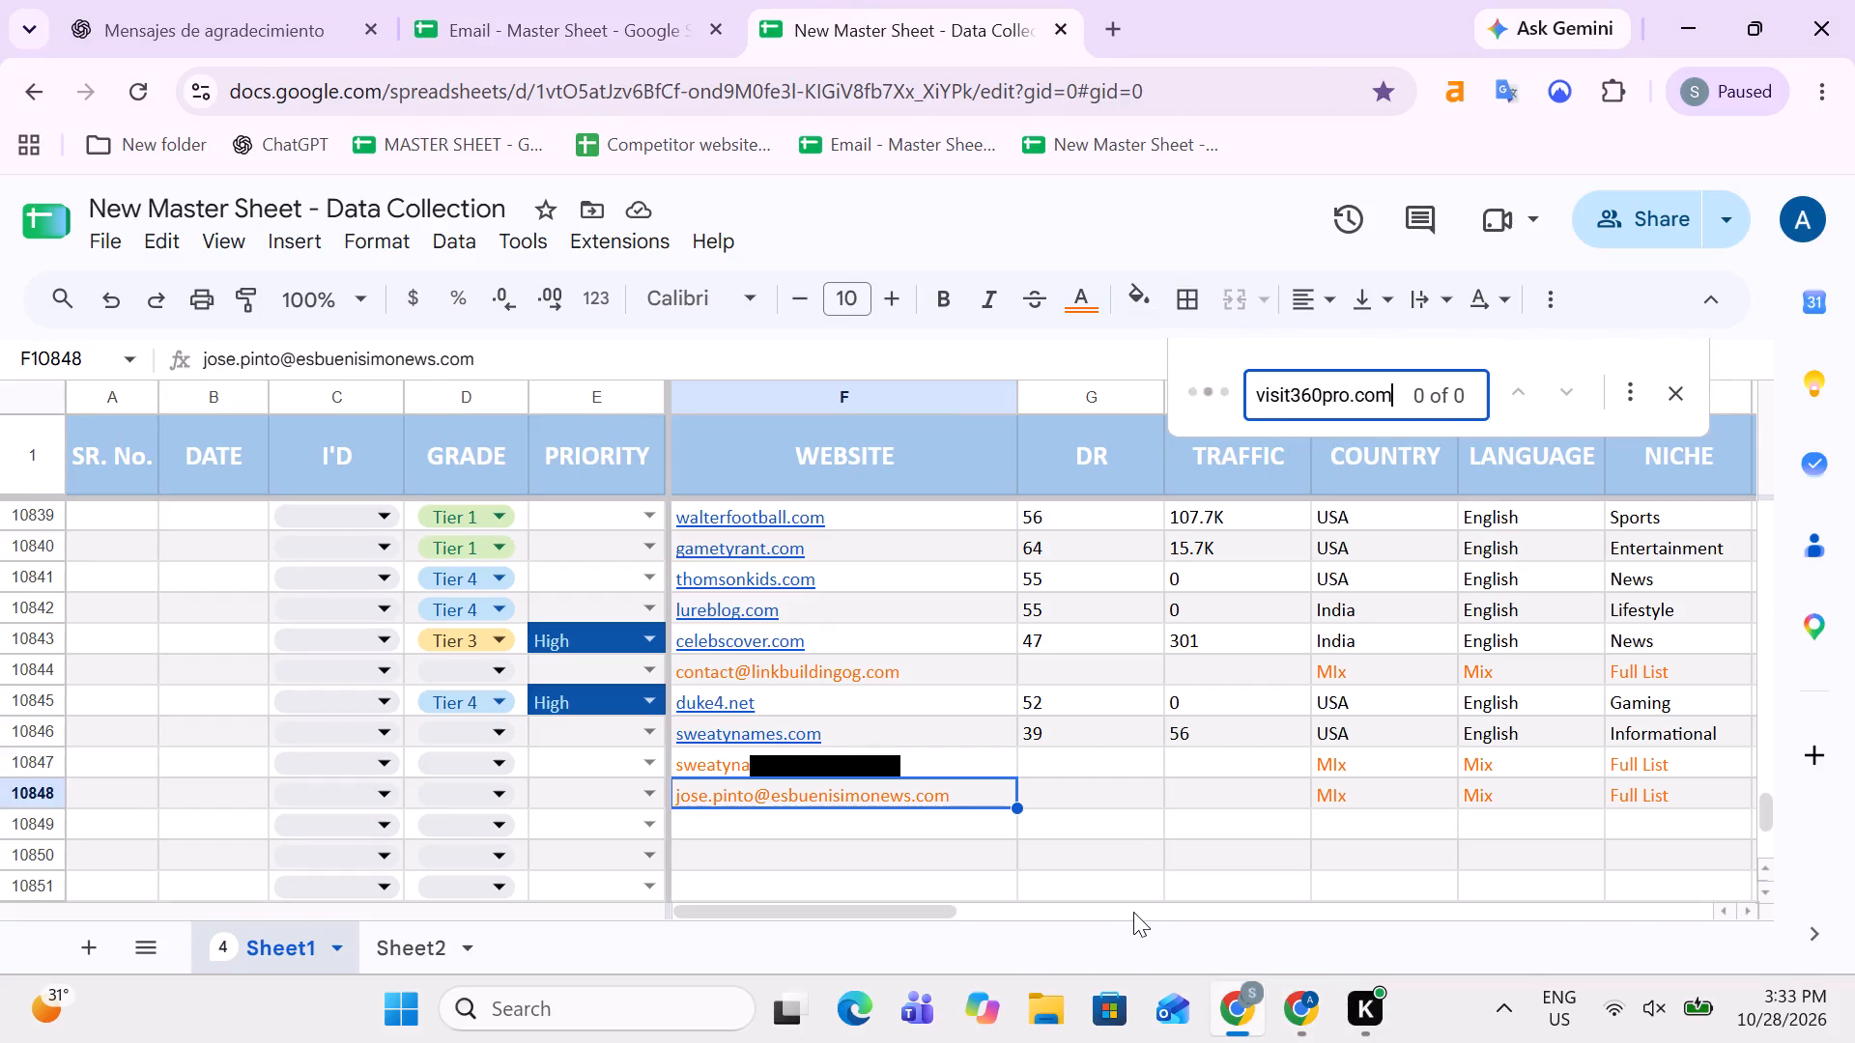
left_click(1685, 405)
key("alt+Tab")
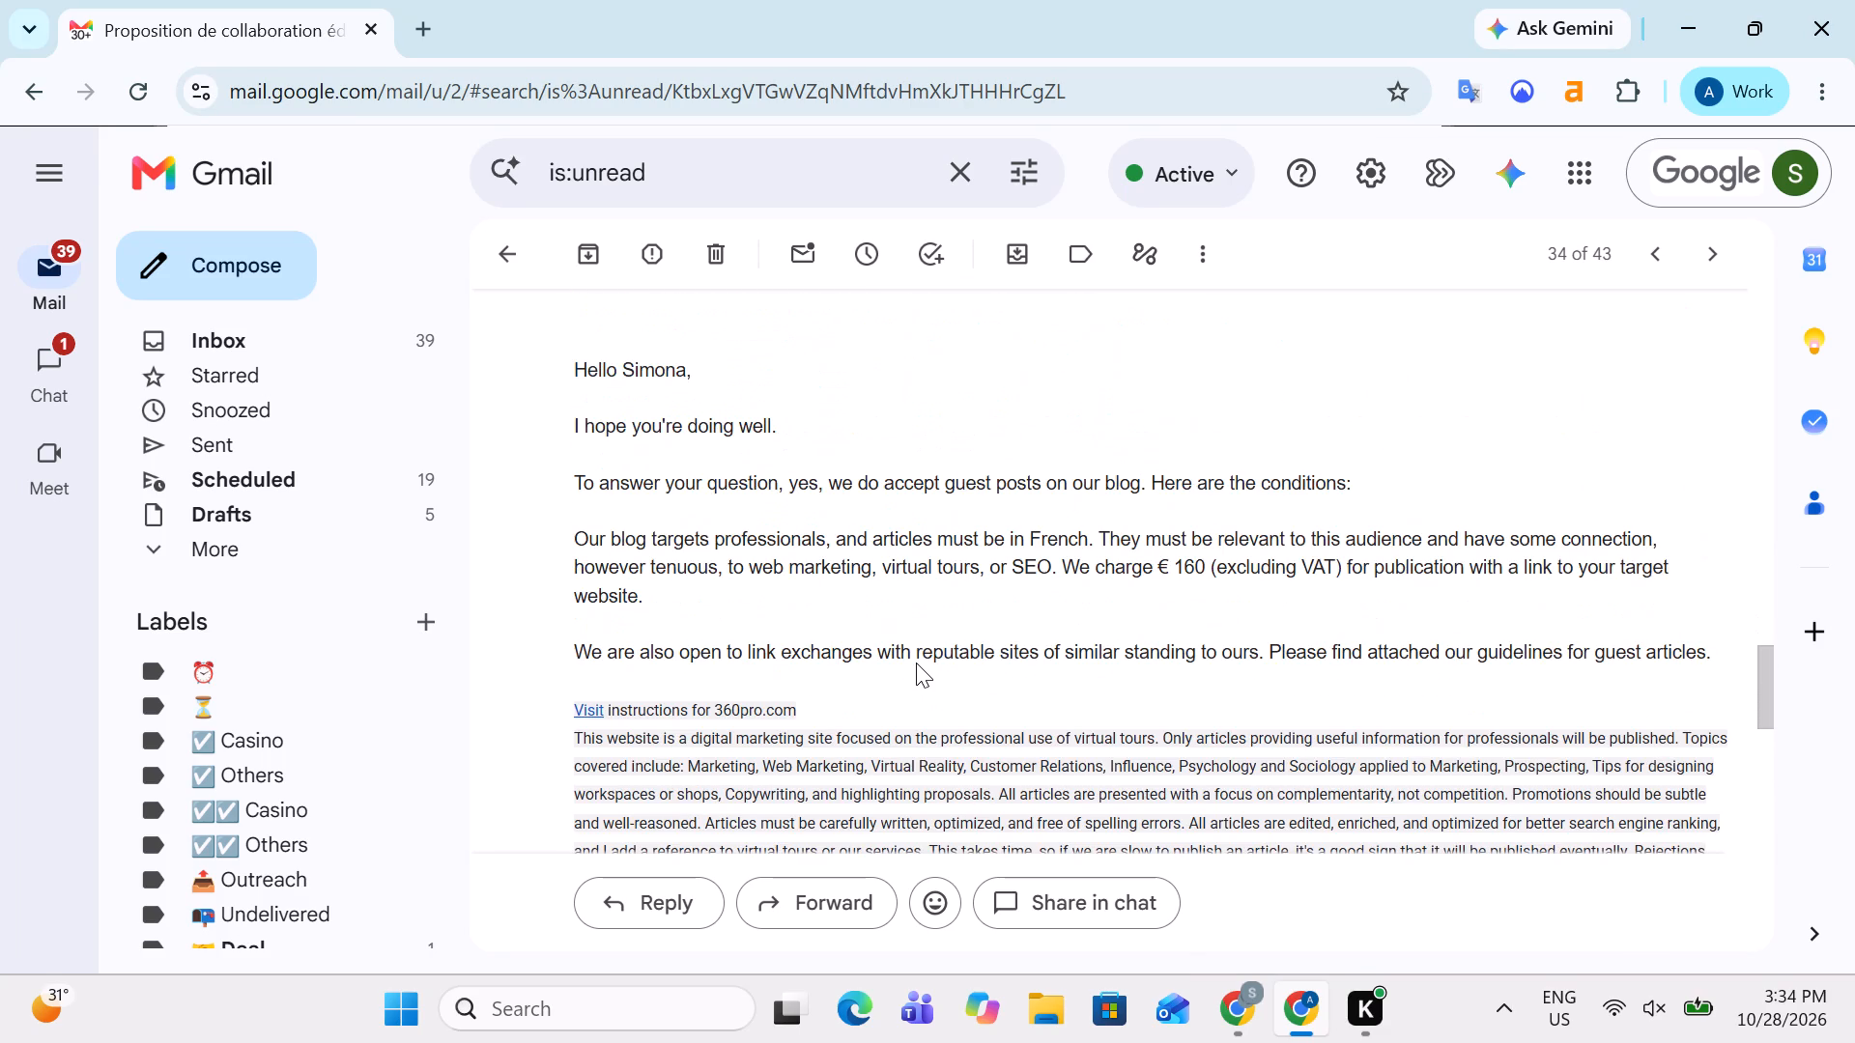
Read the translated visit360pro.com reply for its guest post conditions, article guidelines, publication rates and link terms.
scroll(916, 662, "up", 15)
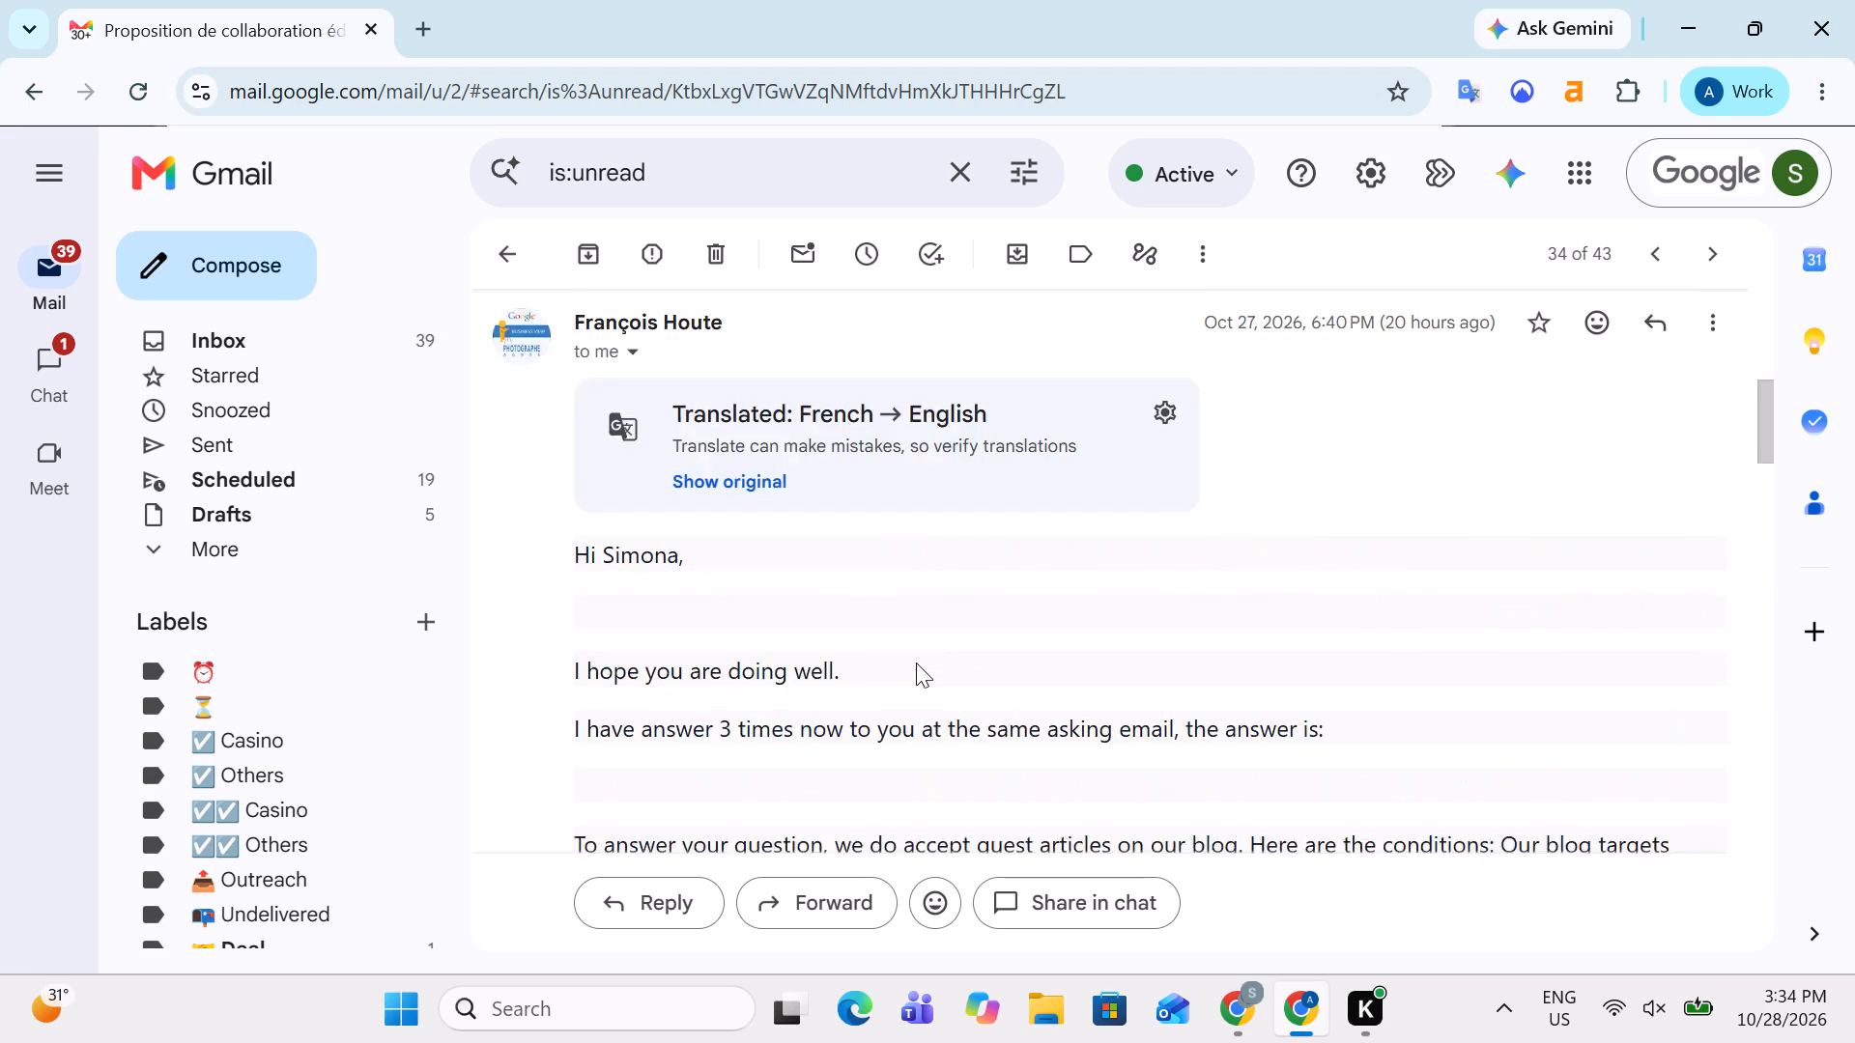
scroll(916, 662, "up", 2)
scroll(916, 662, "down", 2)
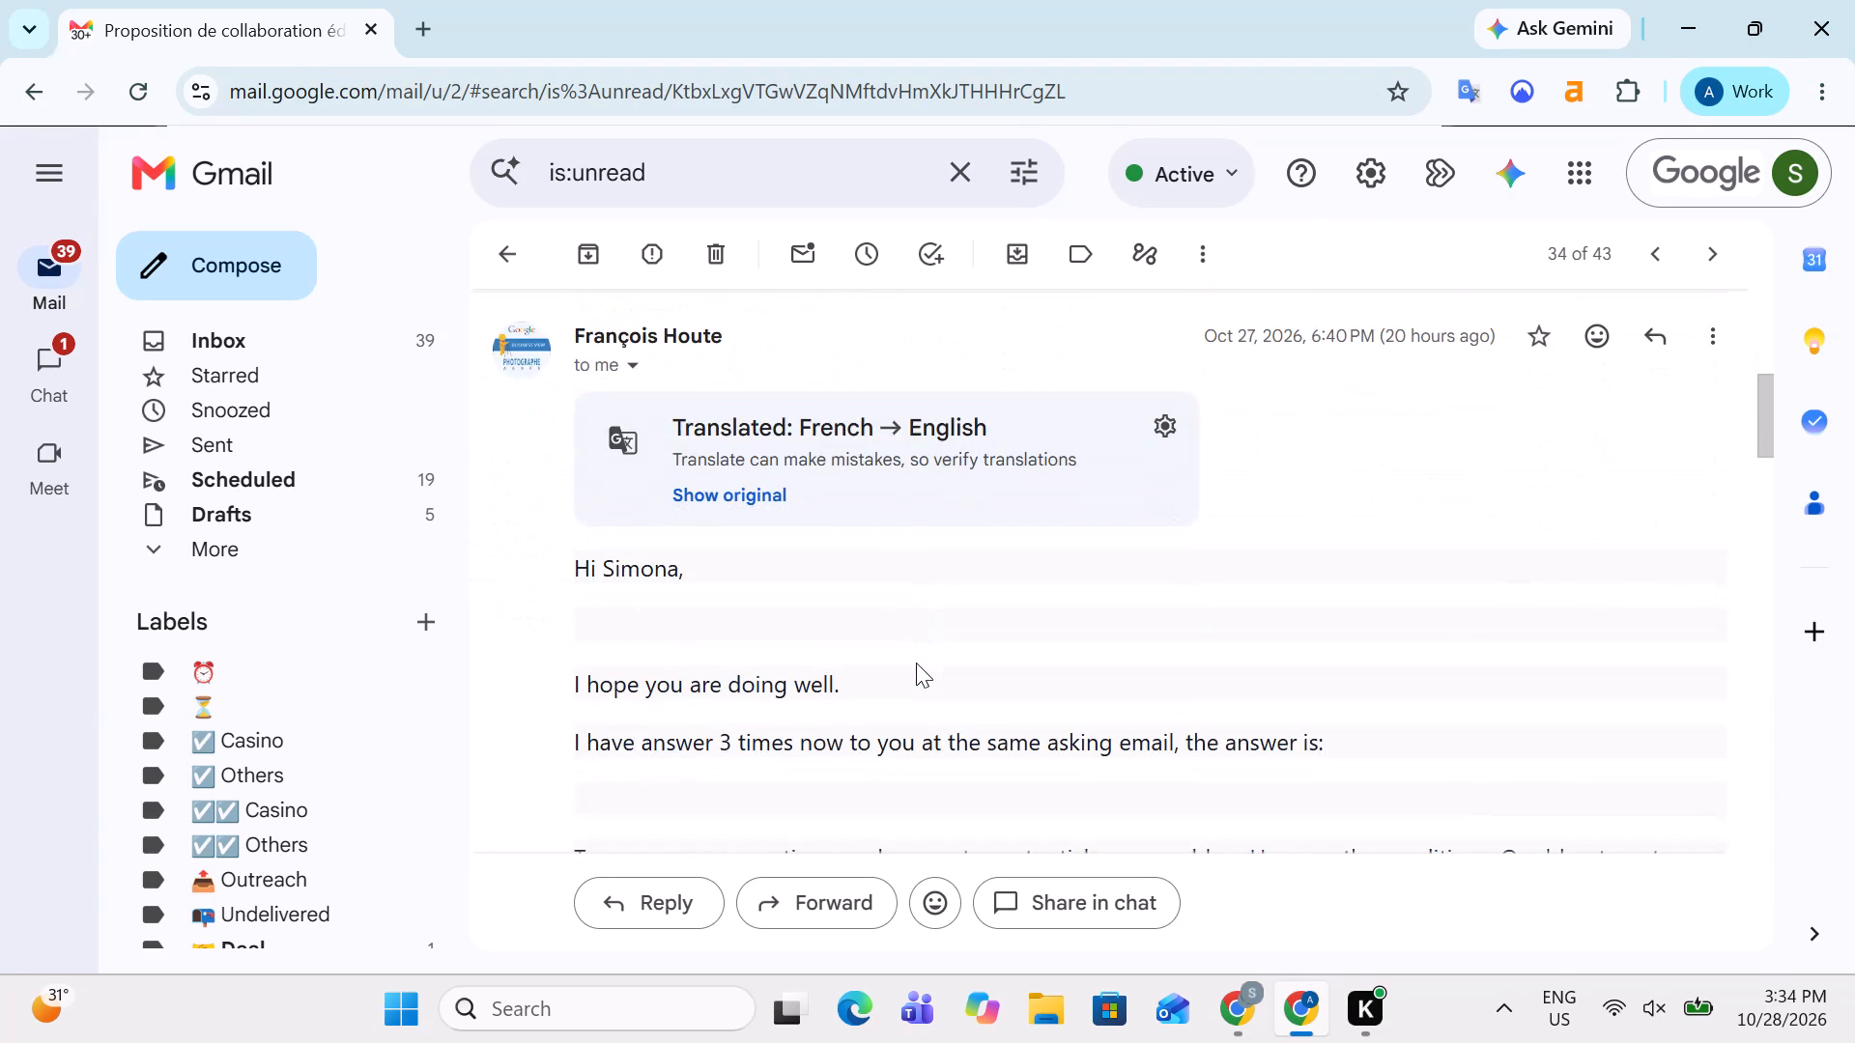
scroll(916, 662, "down", 2)
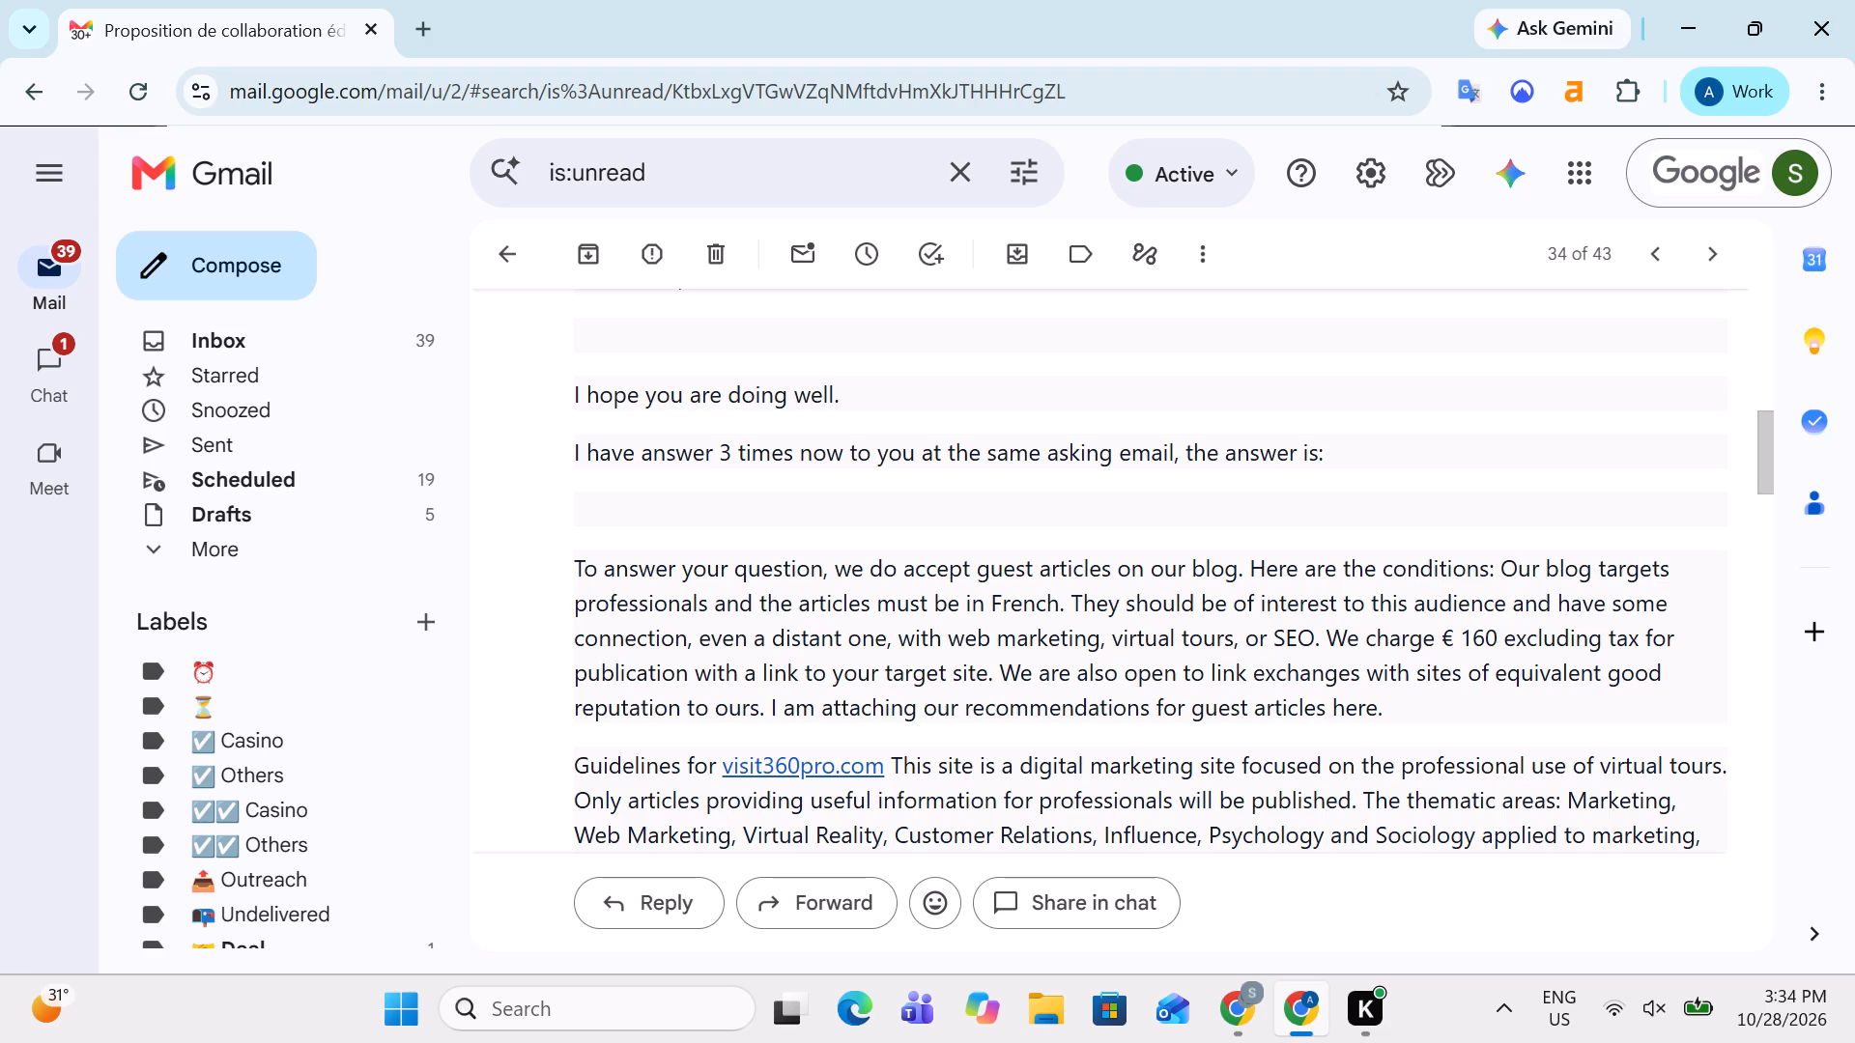
scroll(1067, 542, "down", 1)
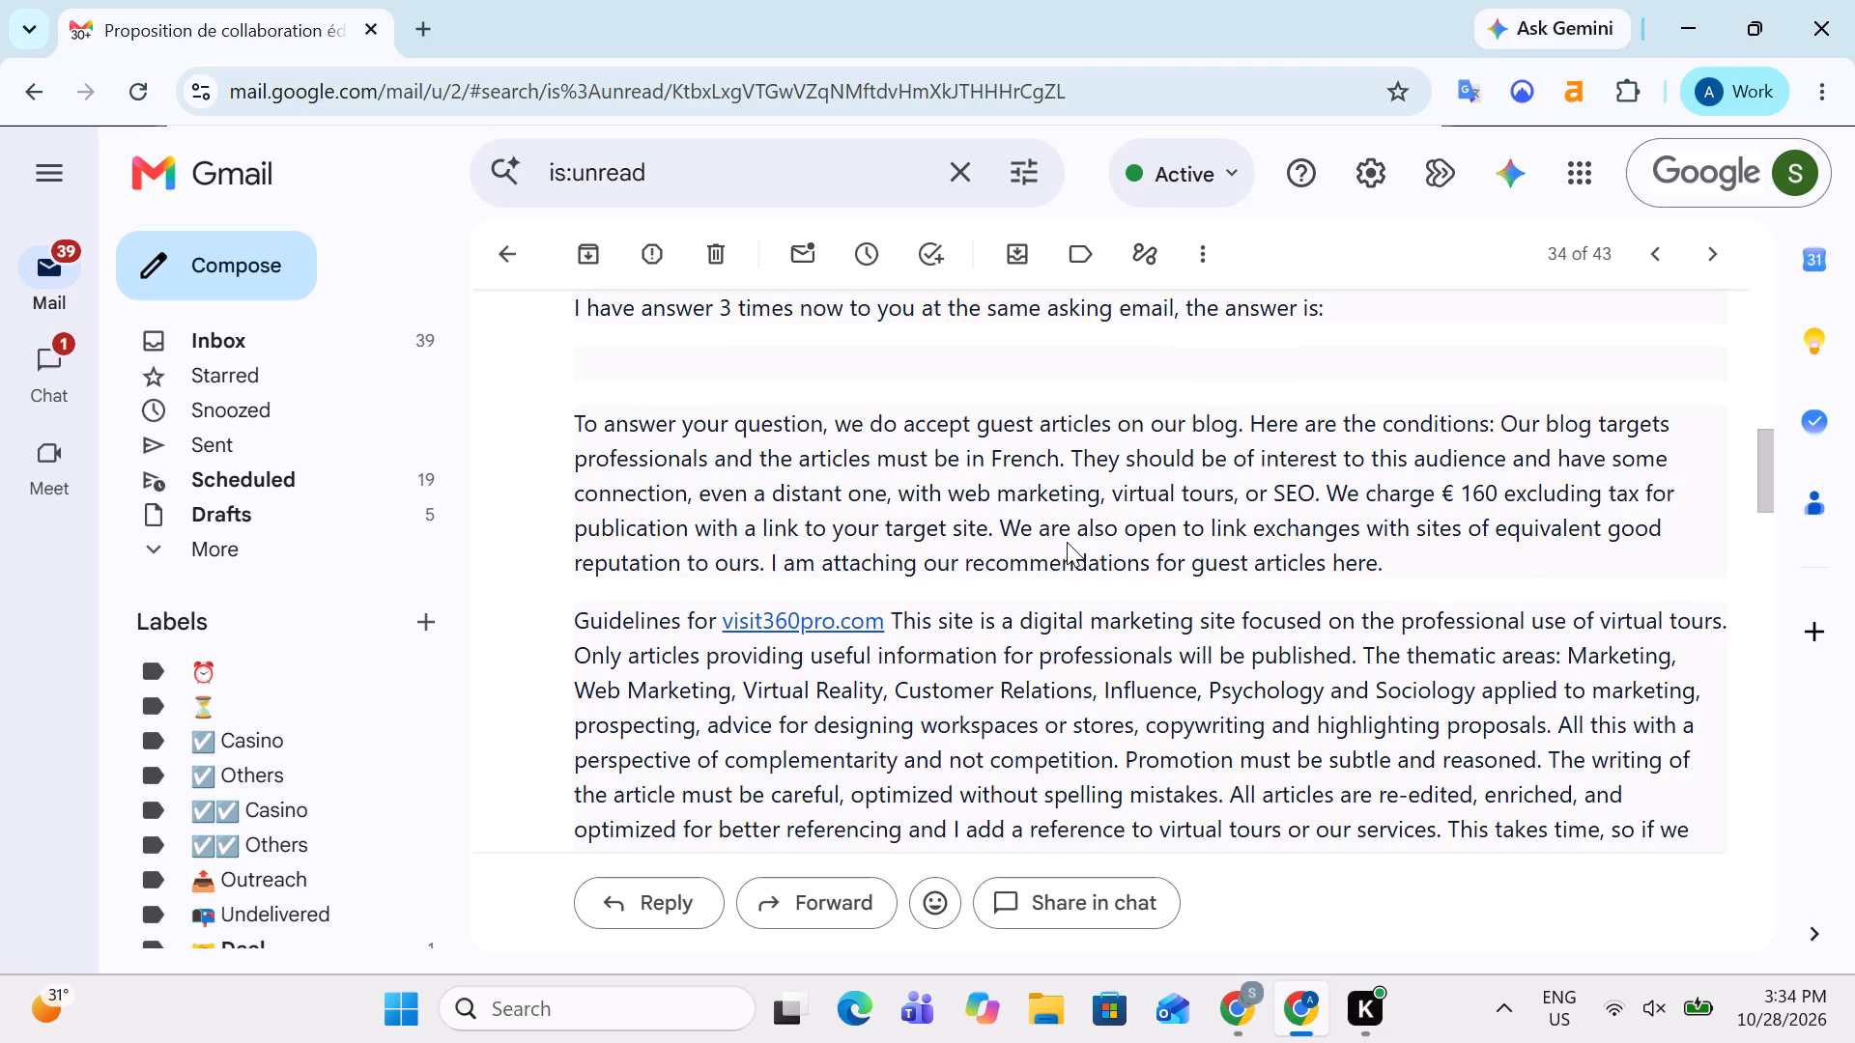
scroll(1121, 570, "down", 2)
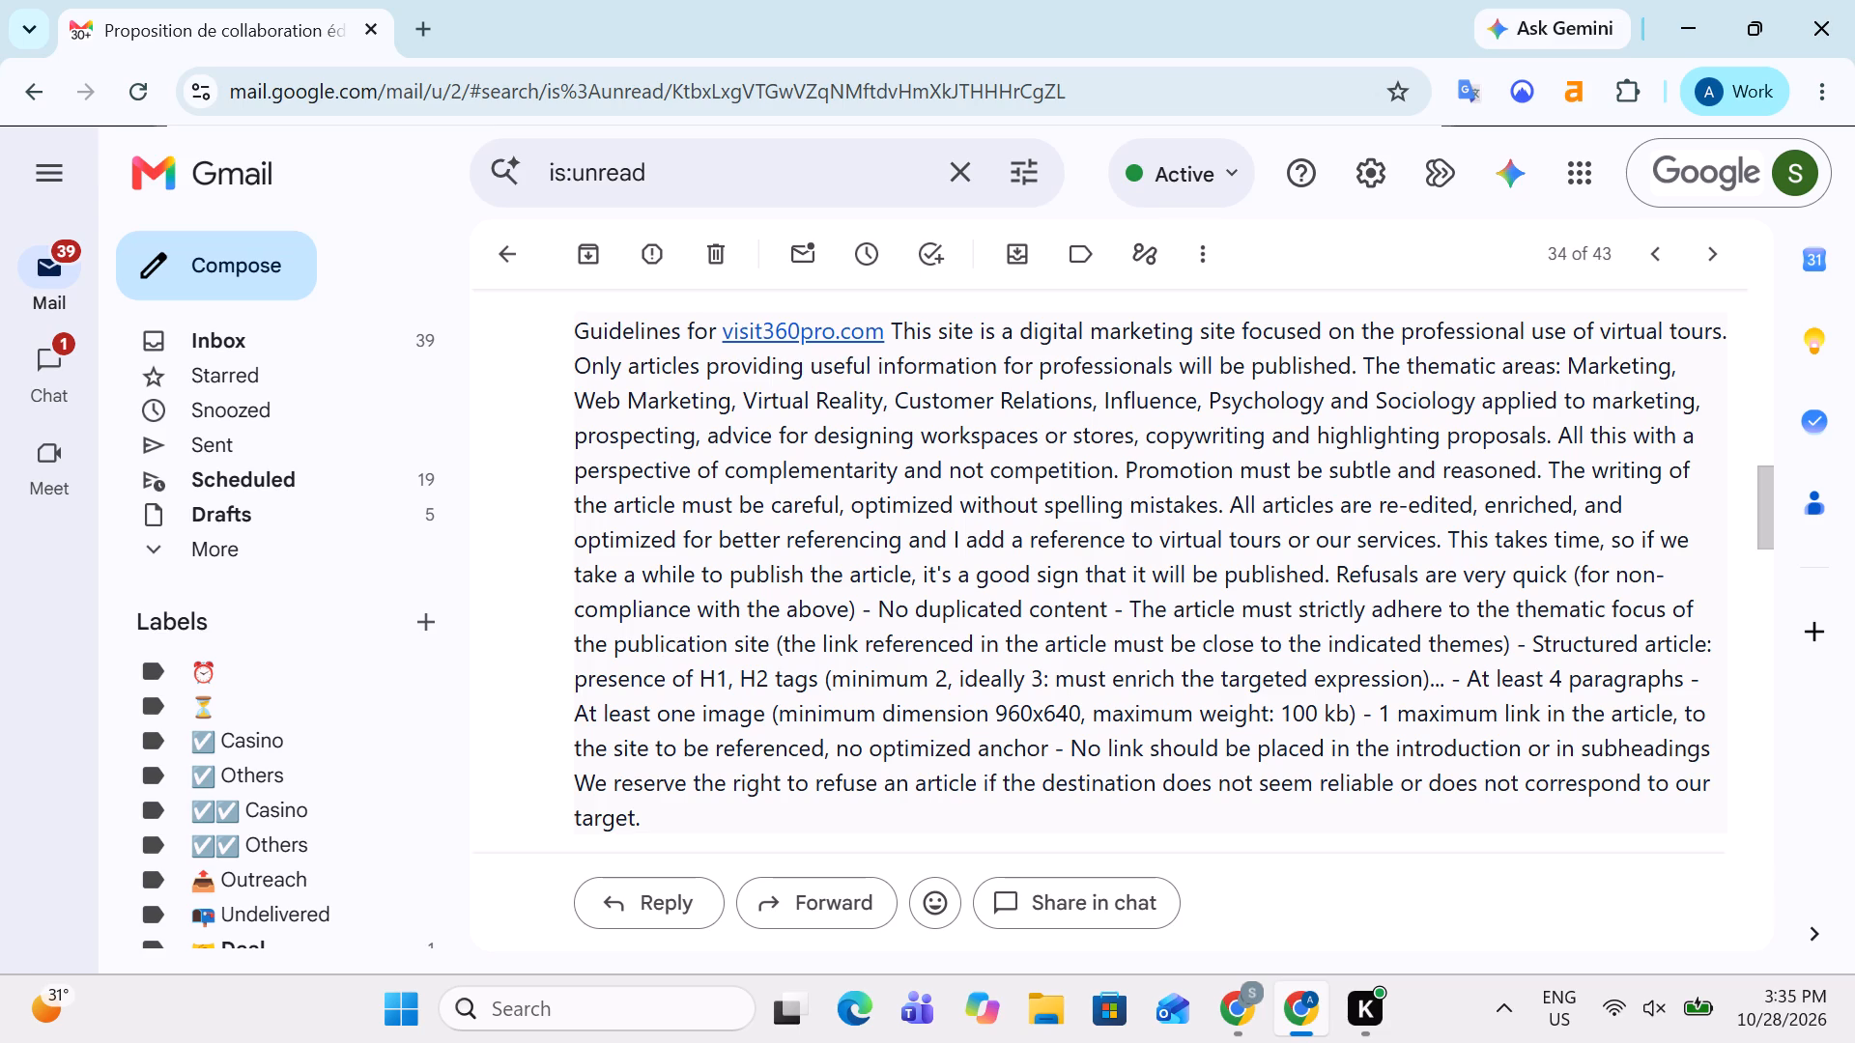
scroll(1080, 681, "down", 3)
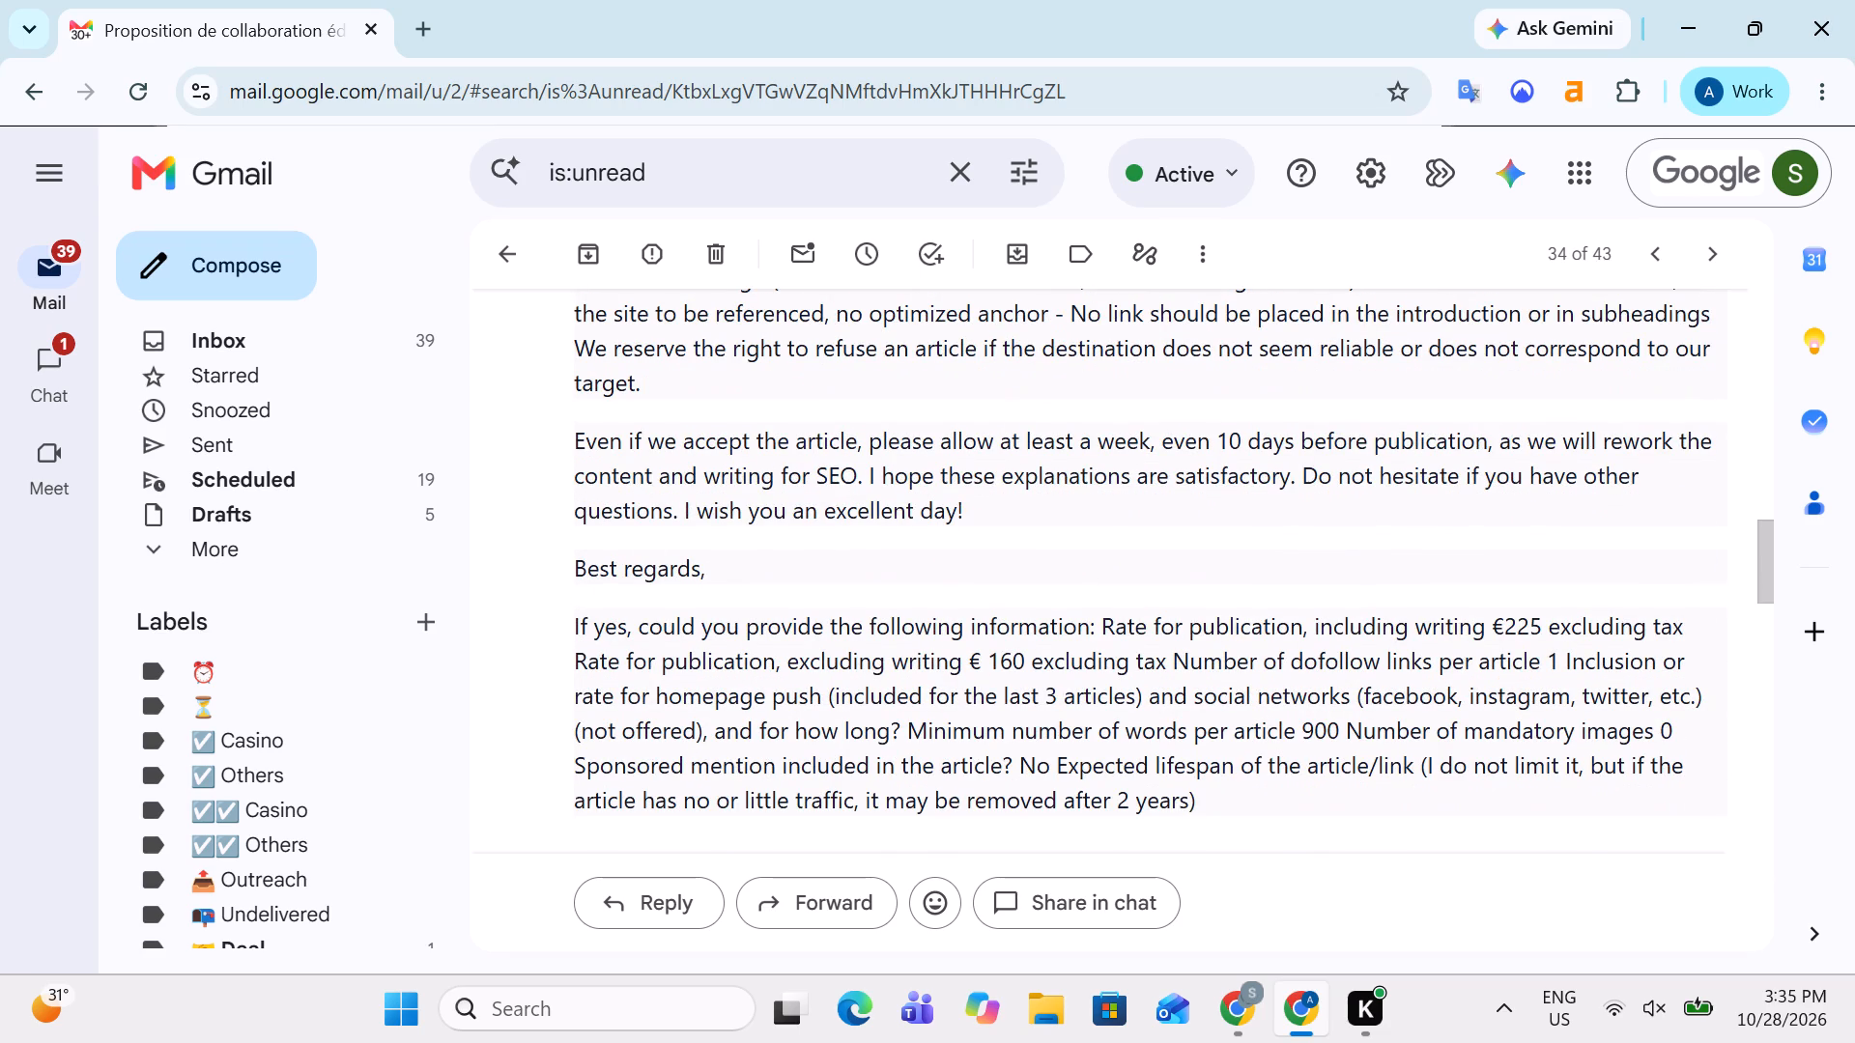
scroll(752, 493, "up", 1)
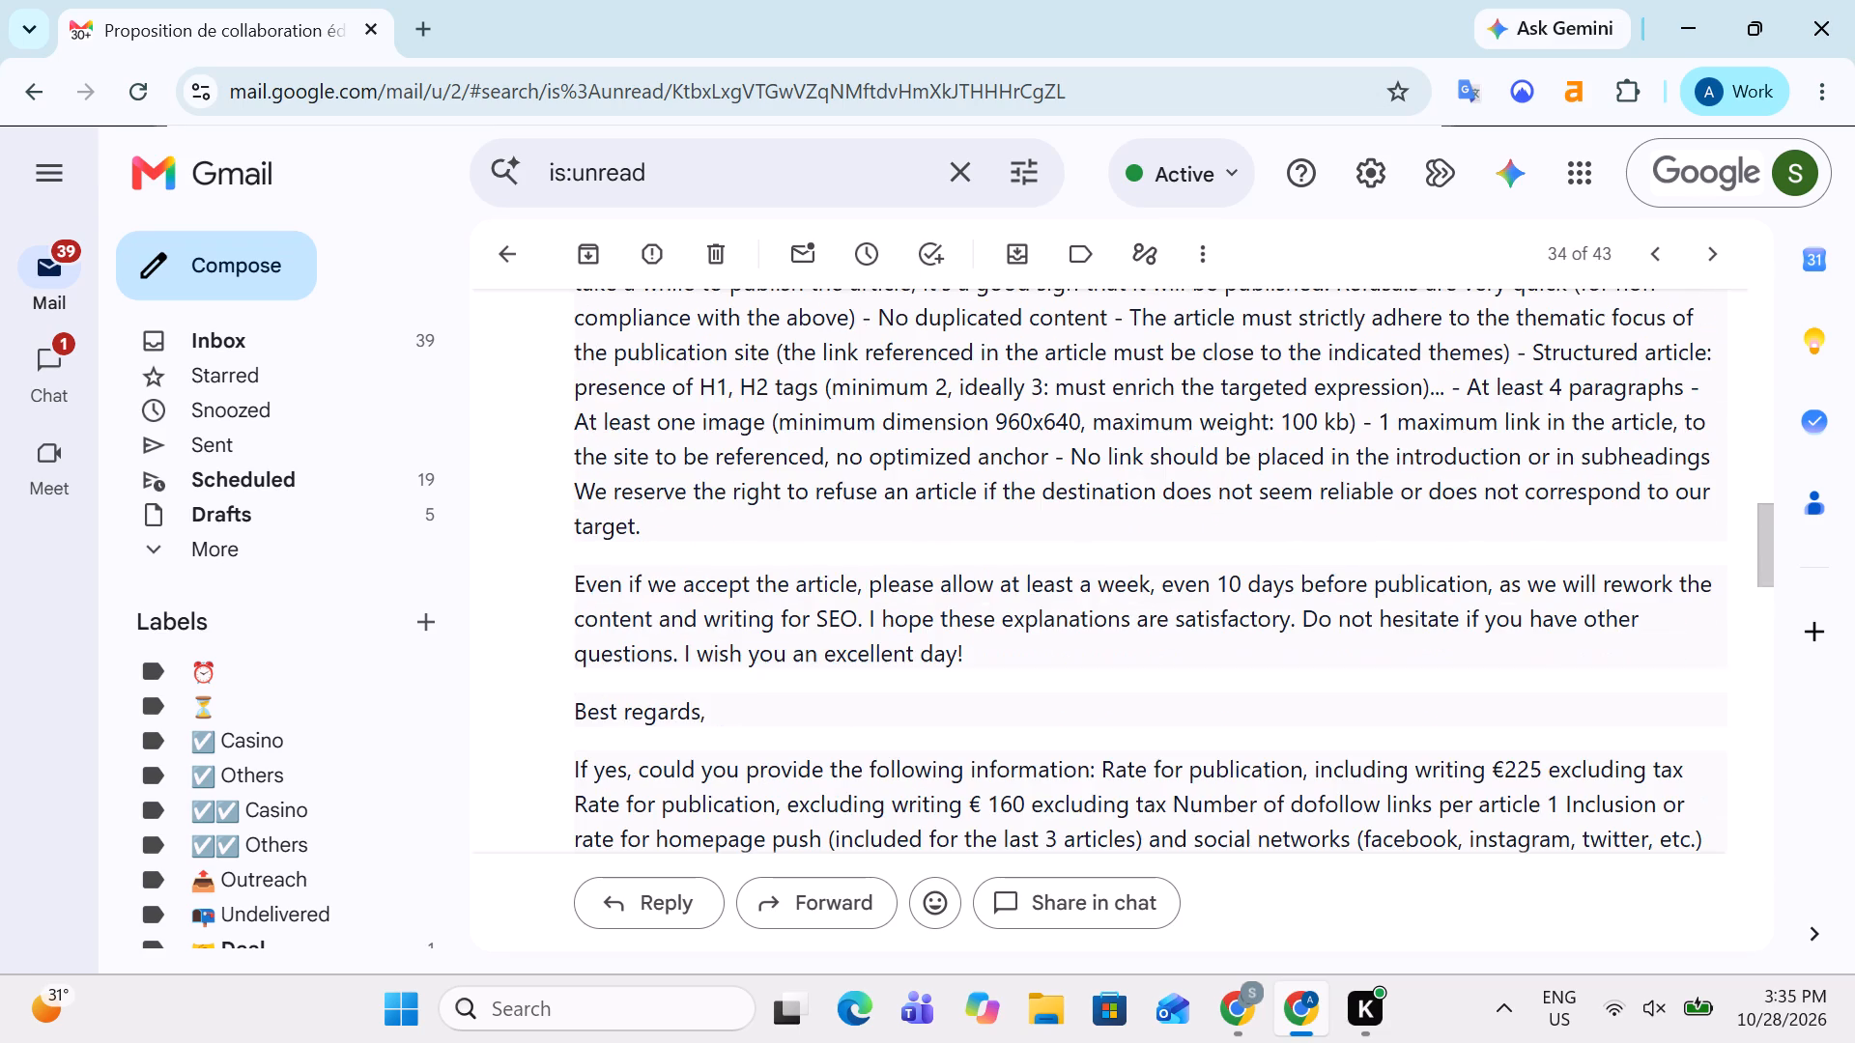
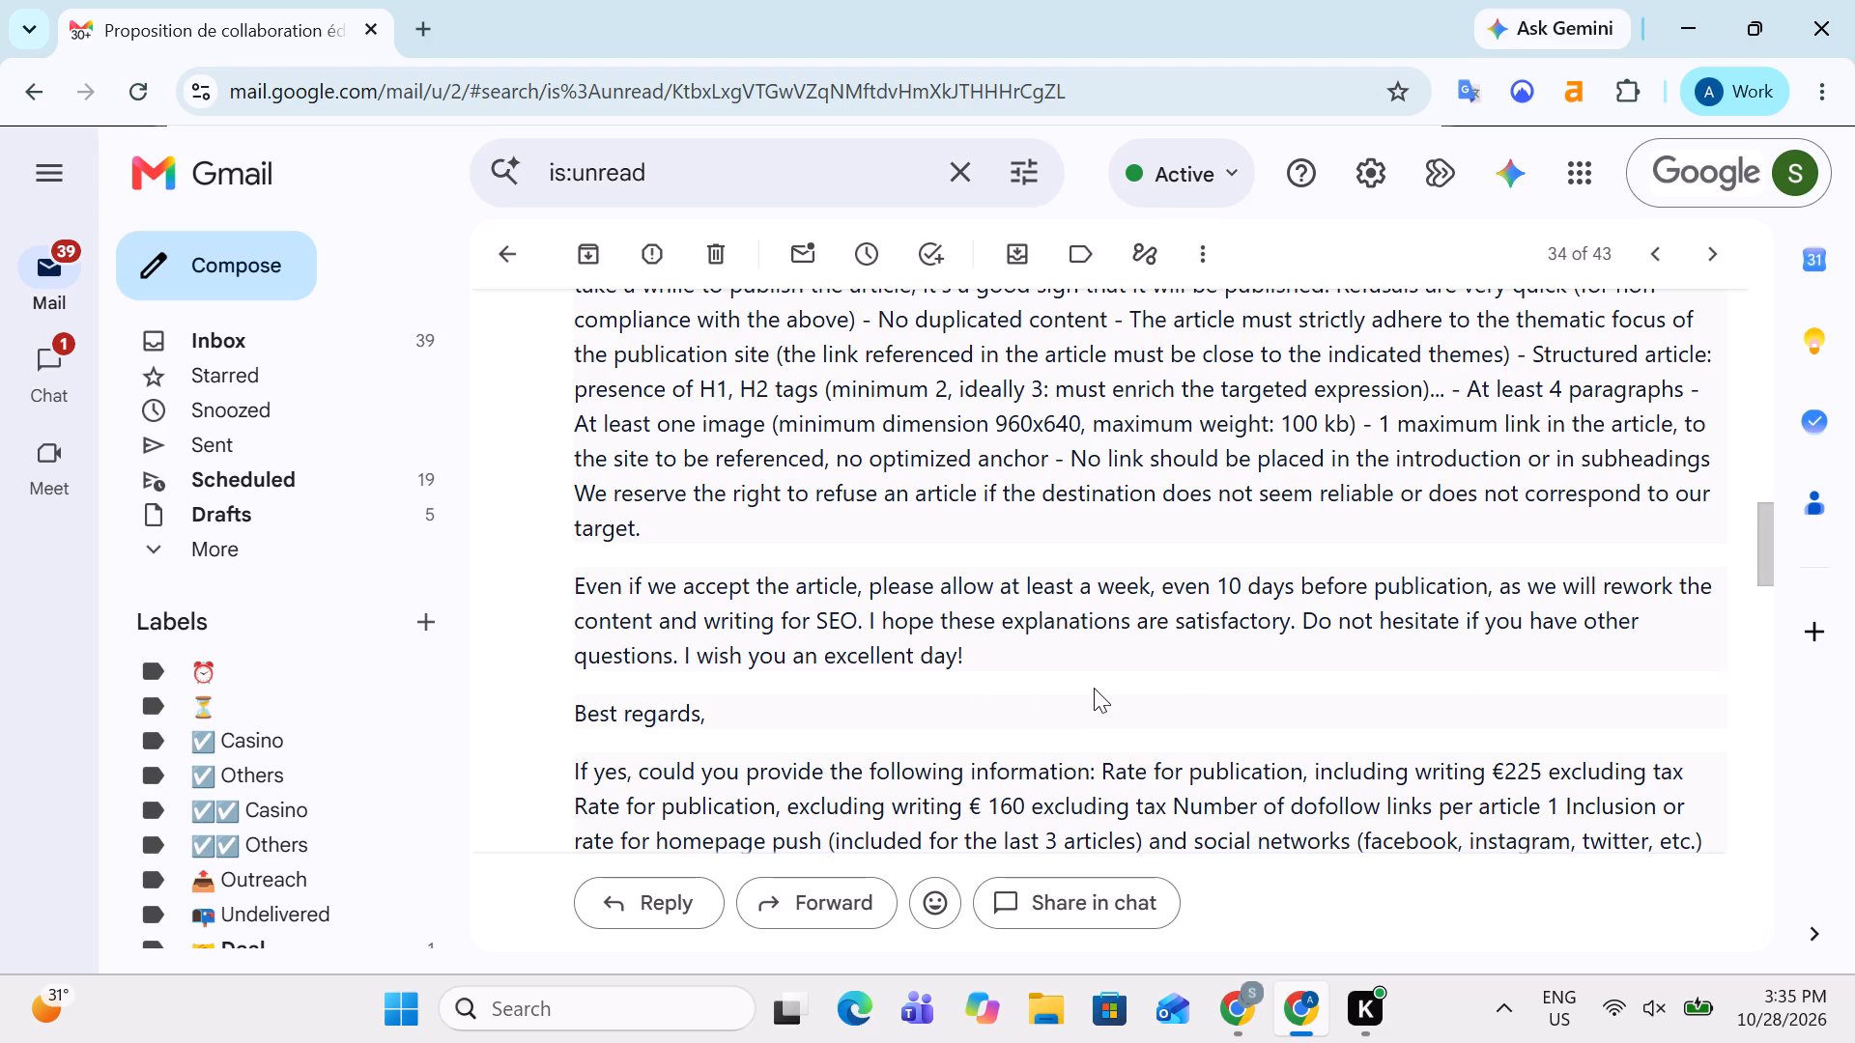
Read the rest of the translated visite360pro.com reply, covering its publication rates, article conditions and list of example publications.
scroll(1079, 690, "down", 2)
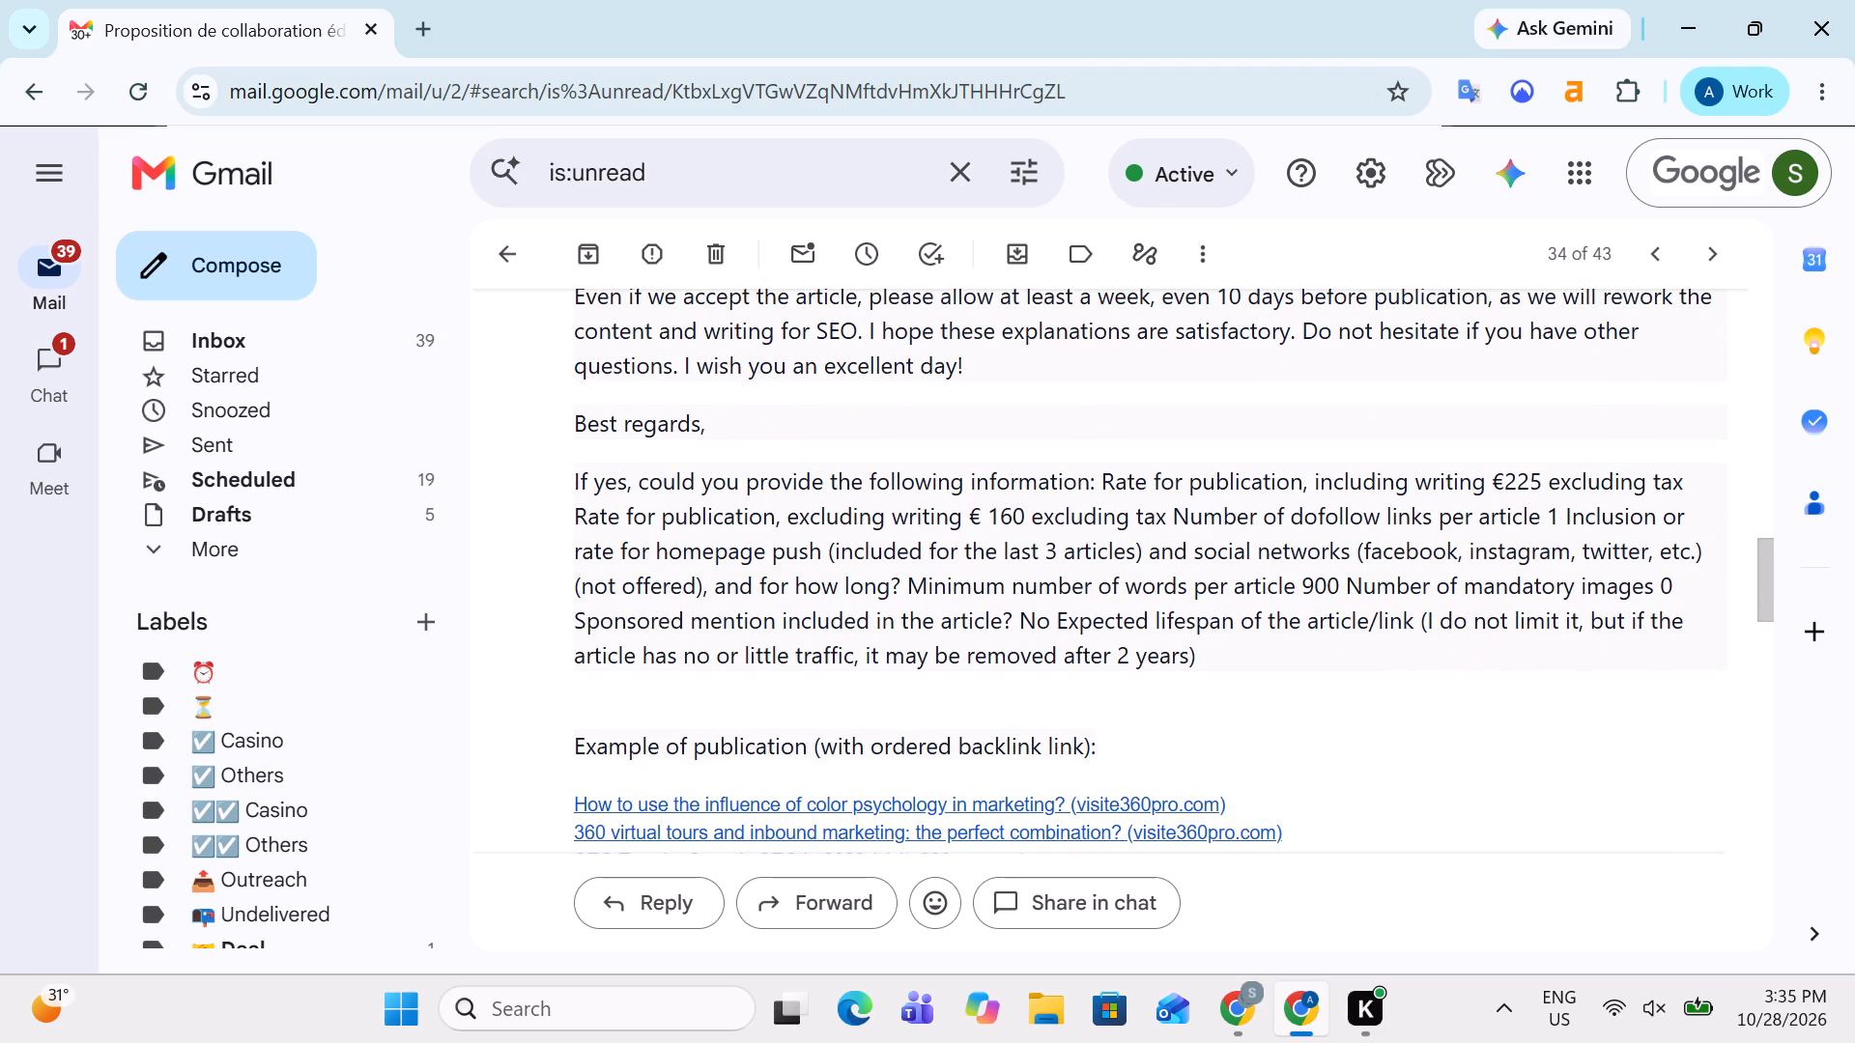
scroll(1223, 579, "down", 1)
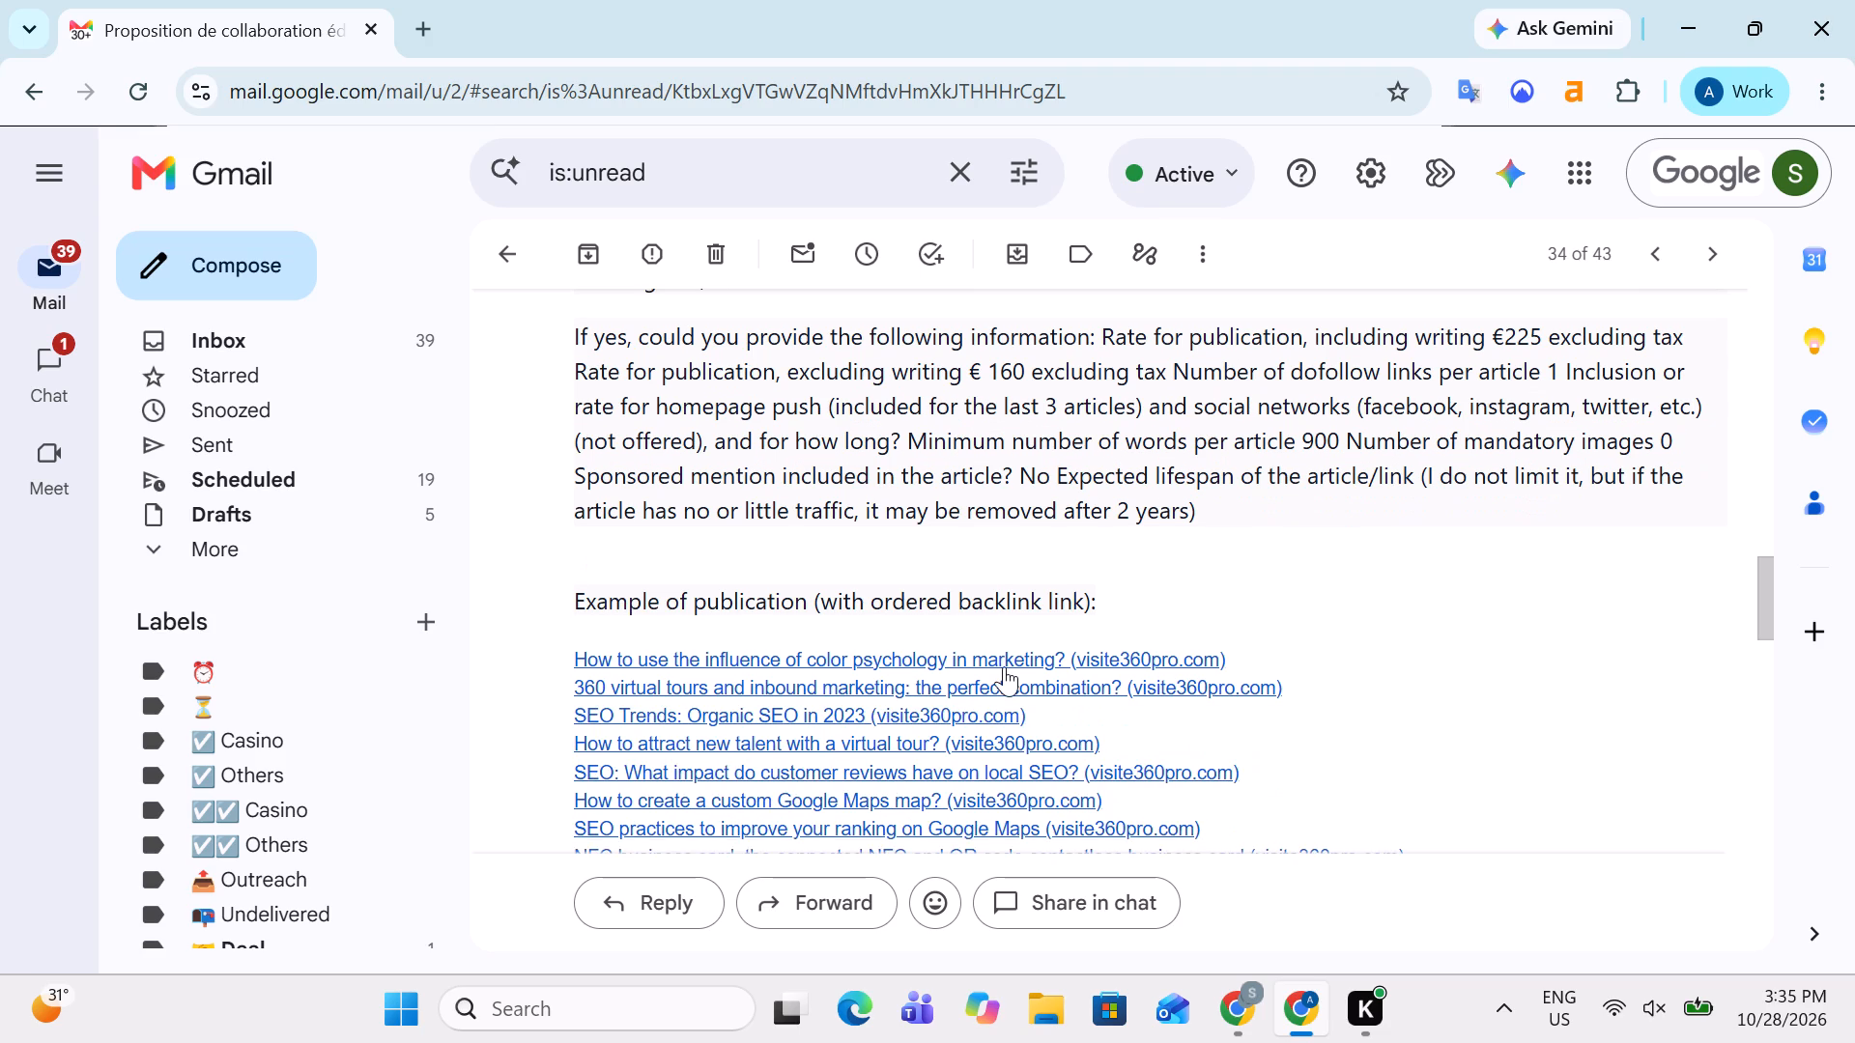
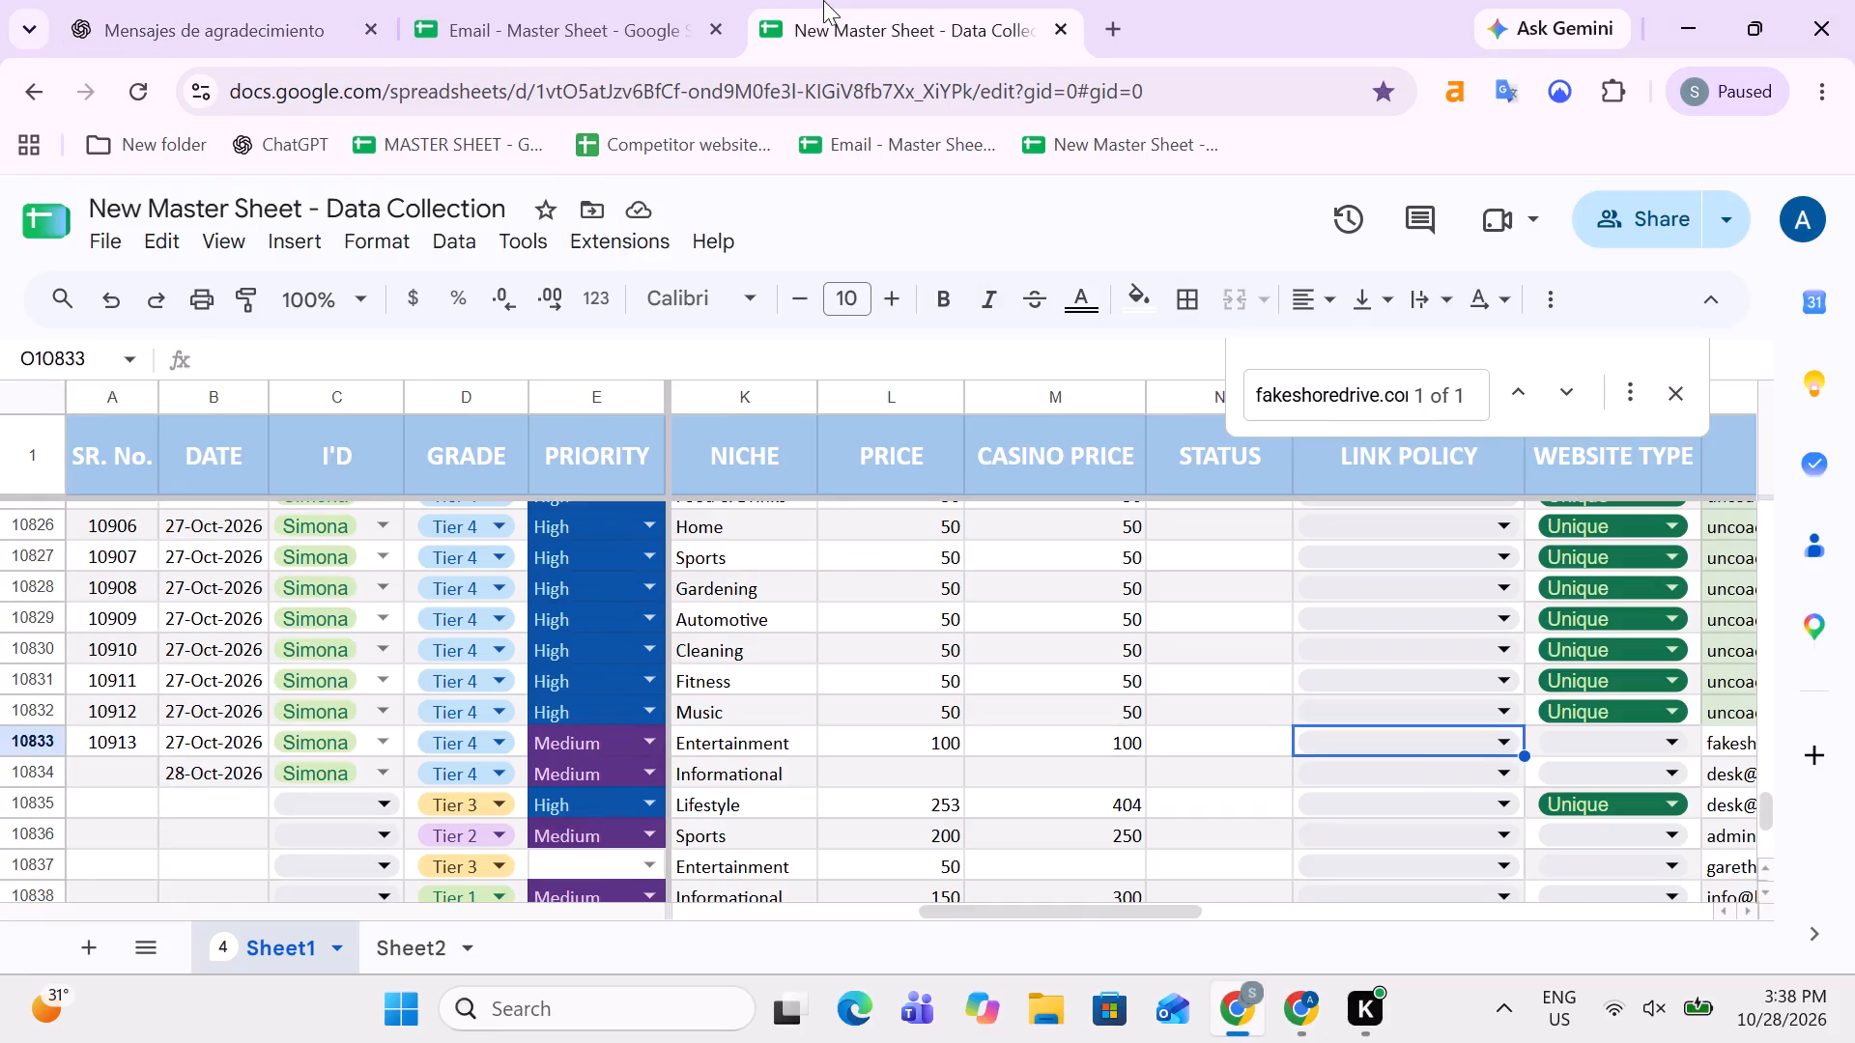
key("Right")
key("Right")
key("Right")
key("Right")
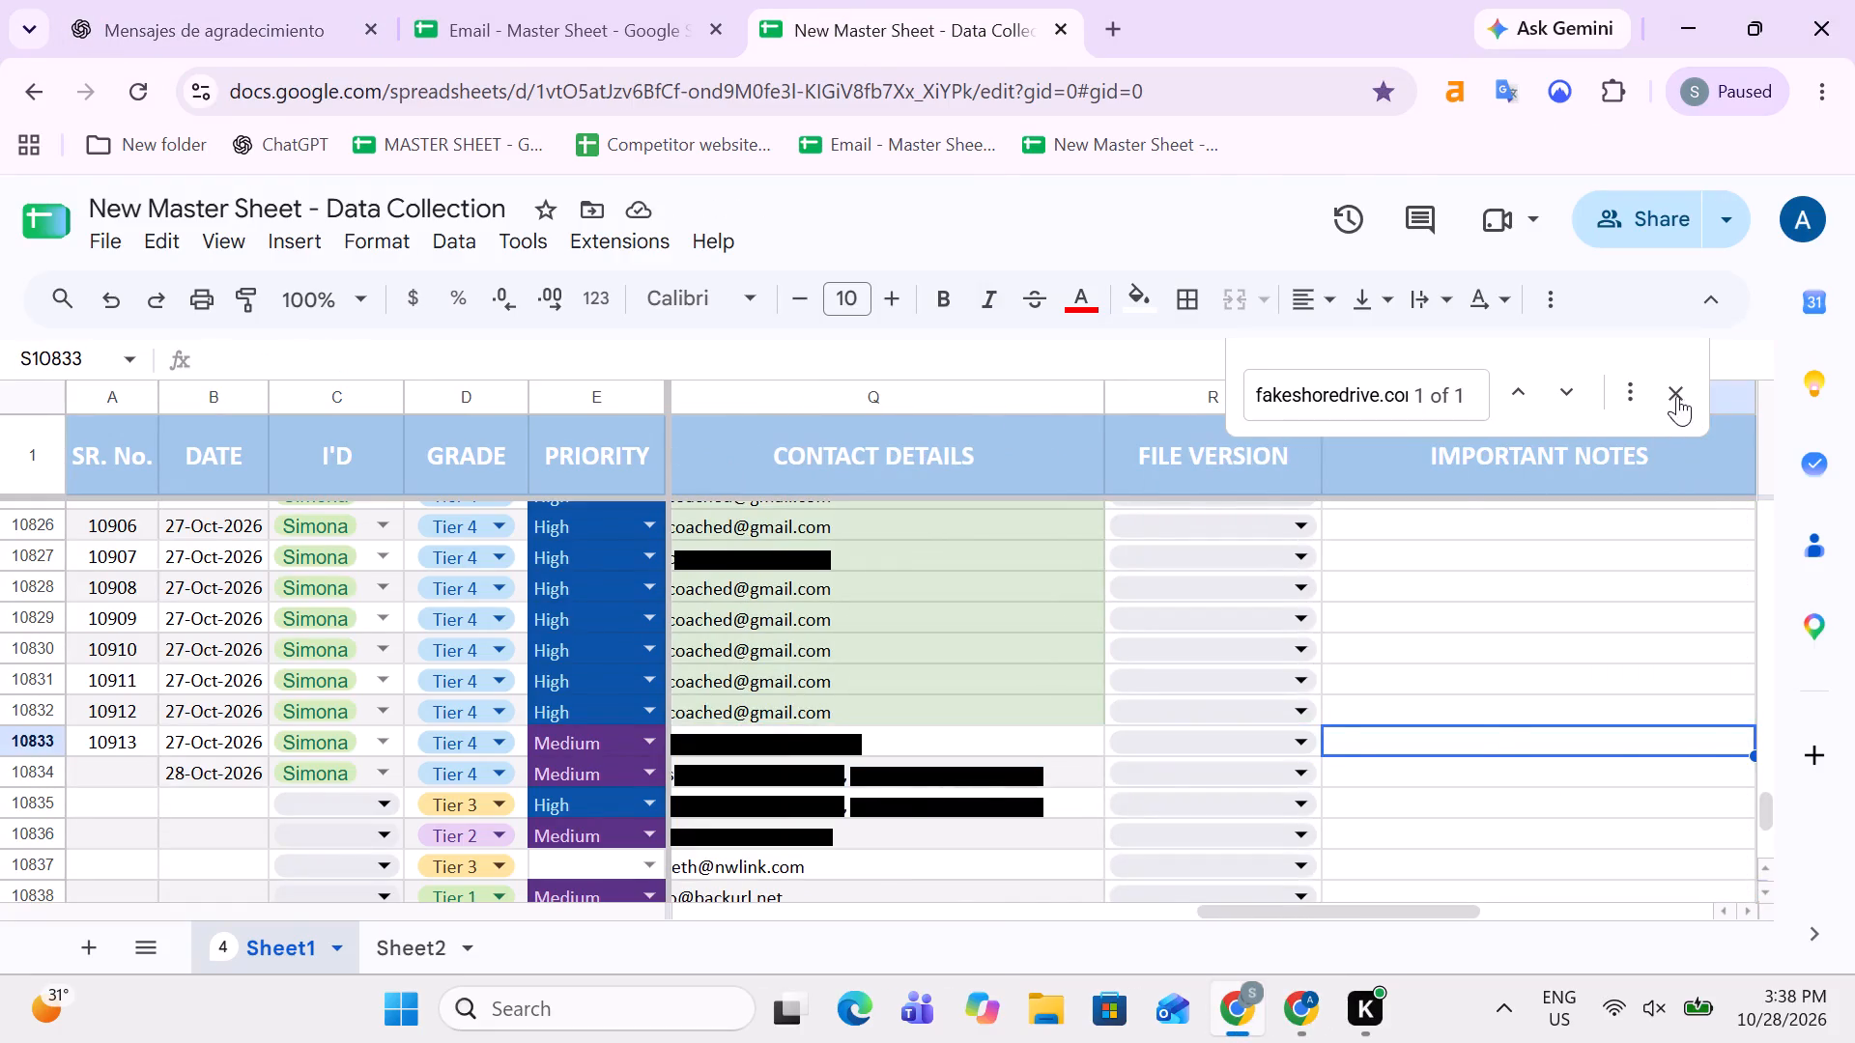
left_click(1676, 395)
key("Left")
key("Left")
key("Right")
key("Right")
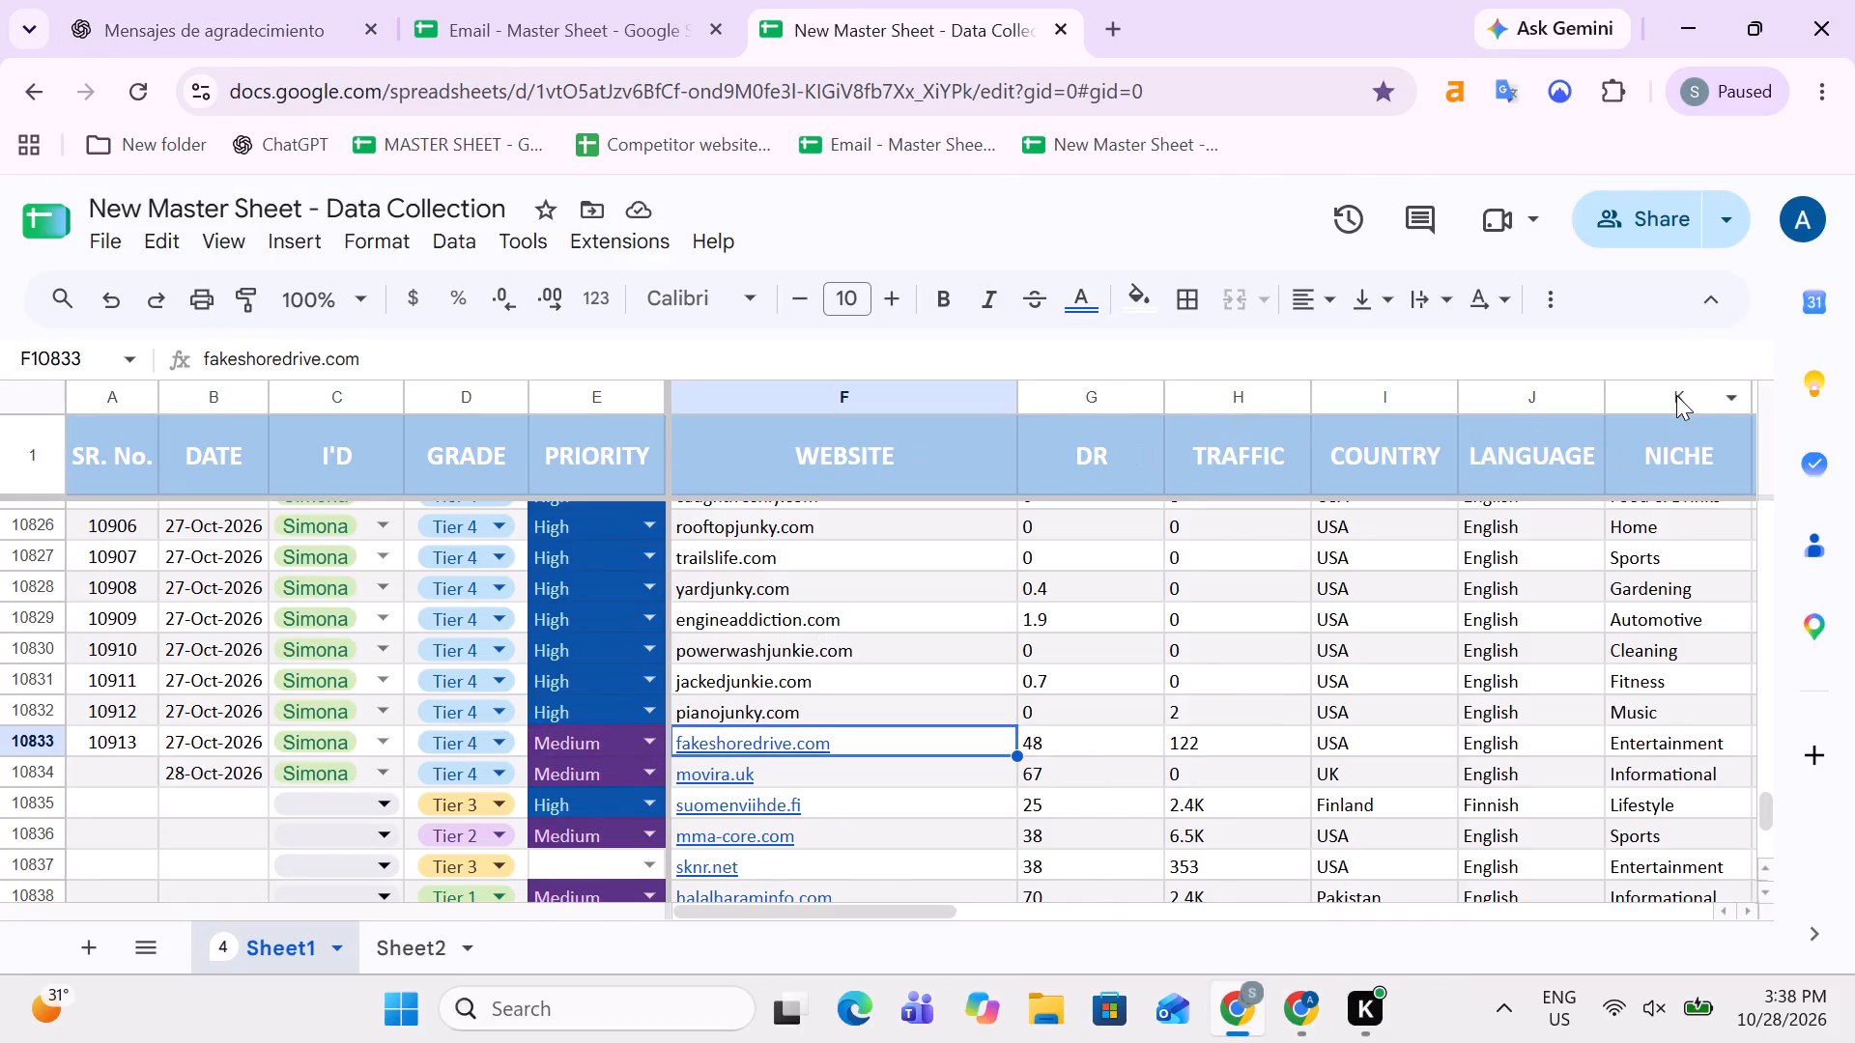
key("alt+Tab")
scroll(1332, 602, "down", 2)
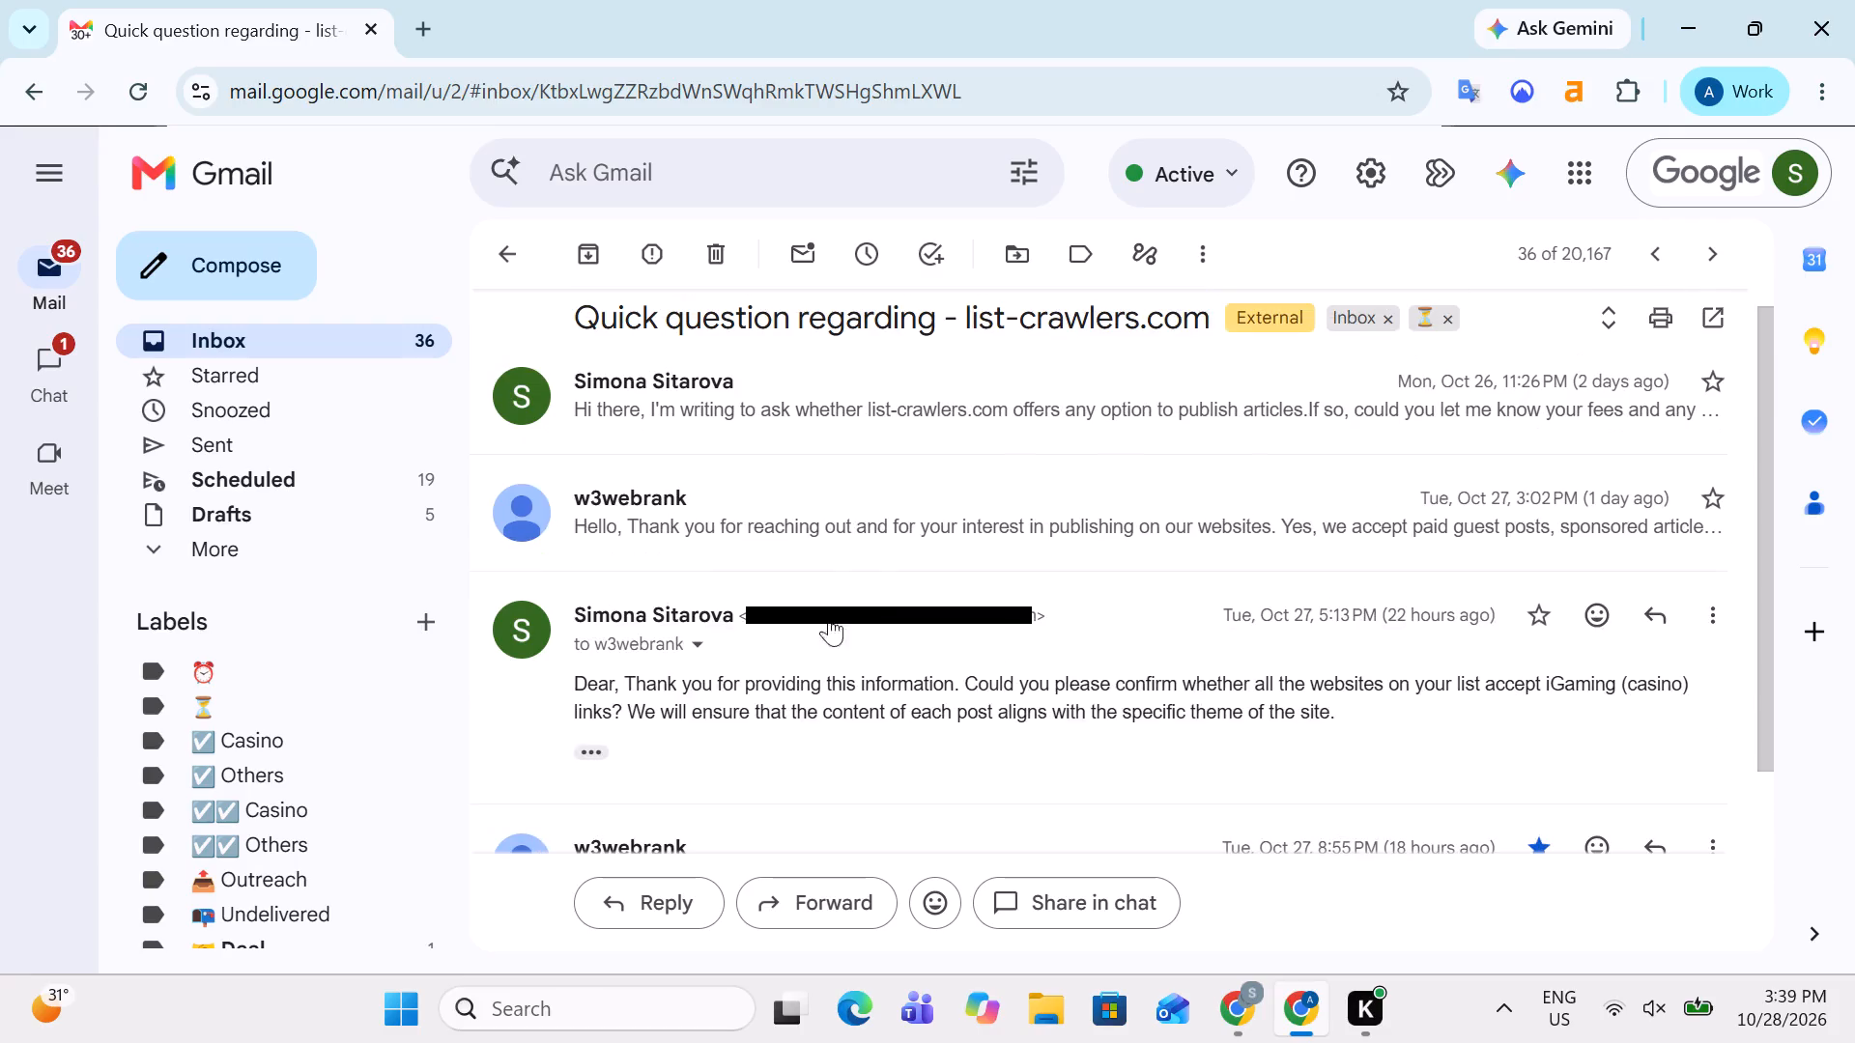
left_click(859, 507)
scroll(922, 661, "down", 3)
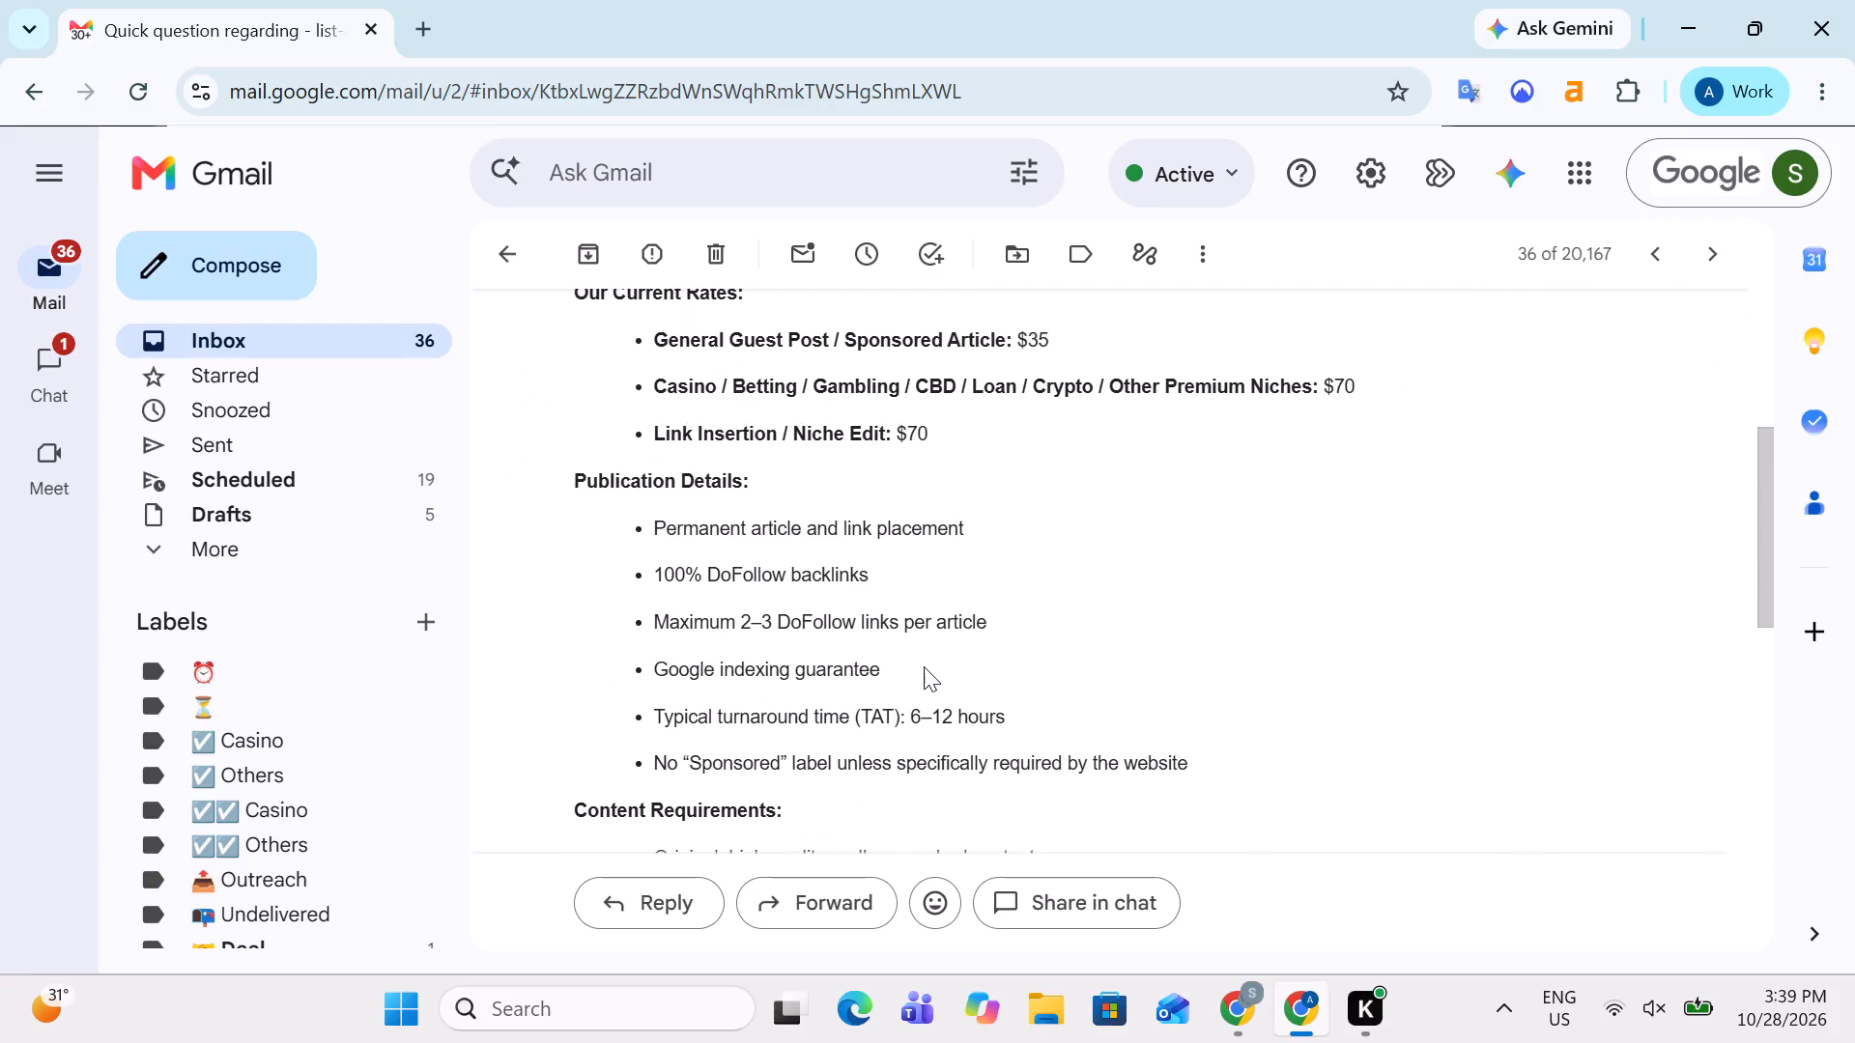
scroll(924, 666, "up", 1)
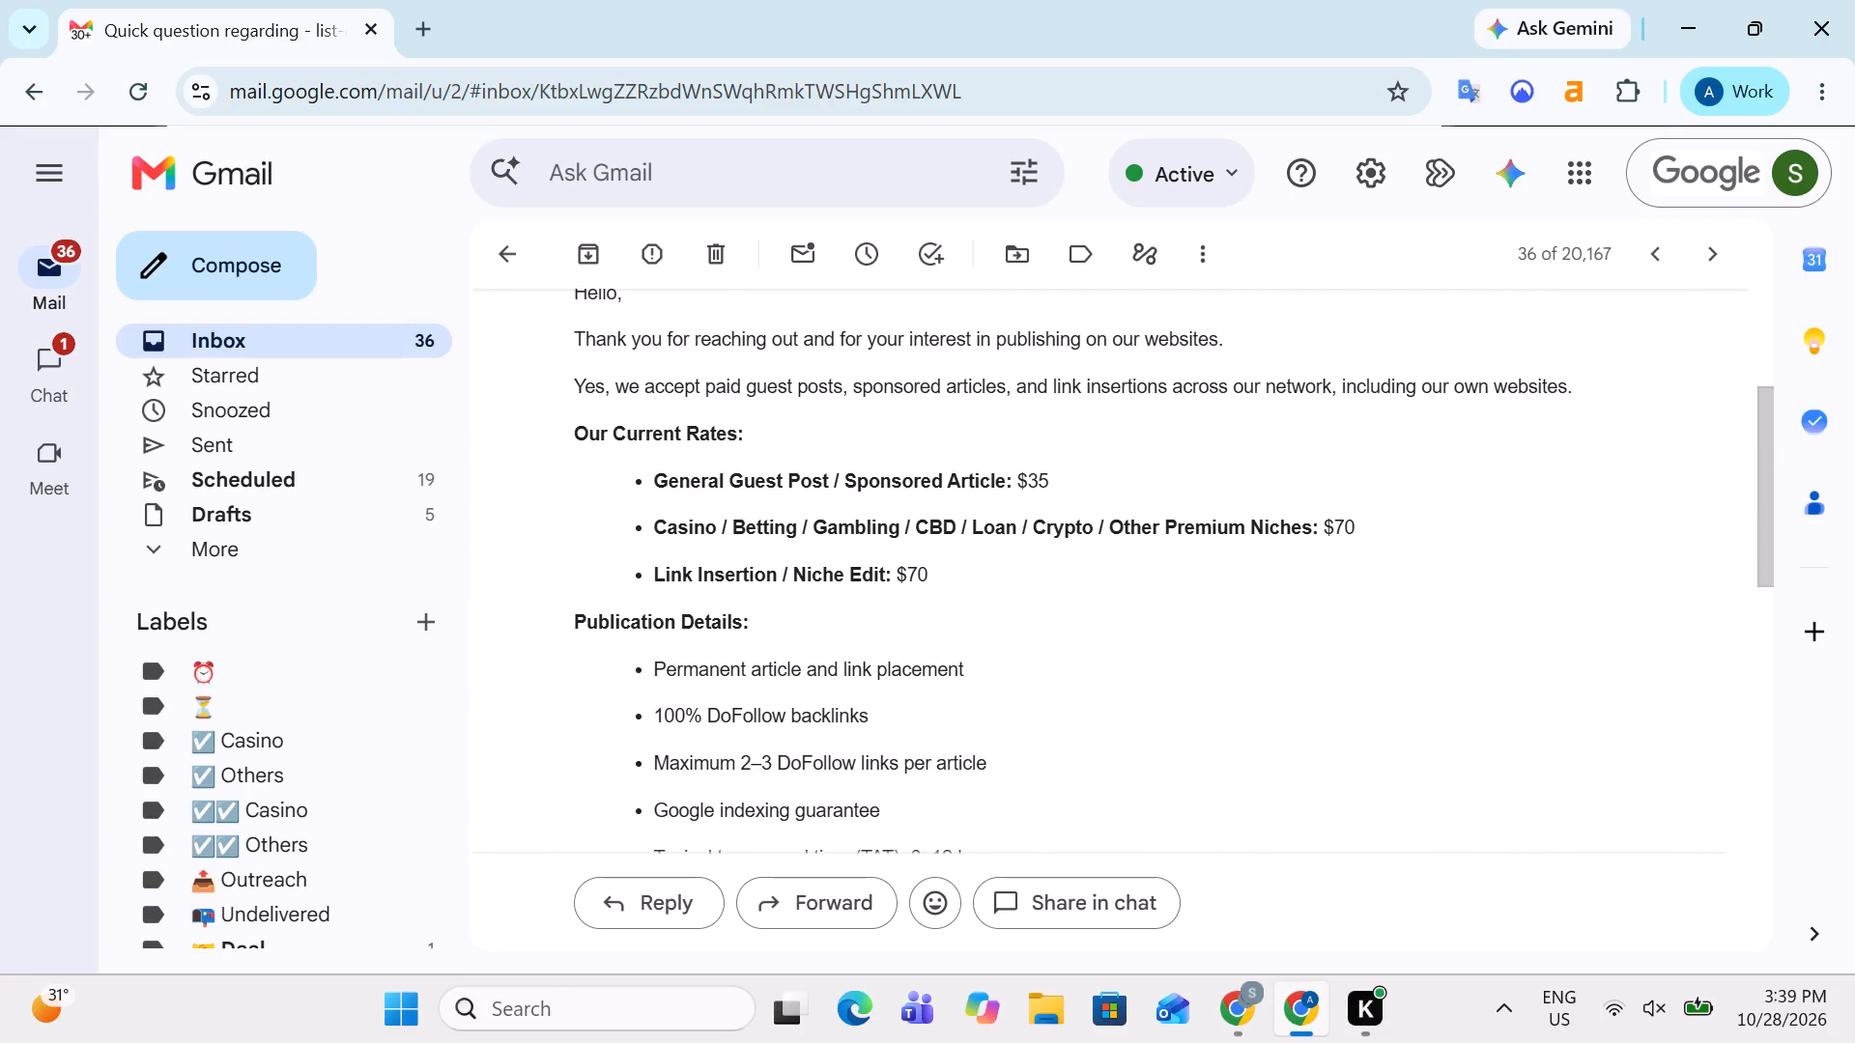
scroll(928, 665, "down", 6)
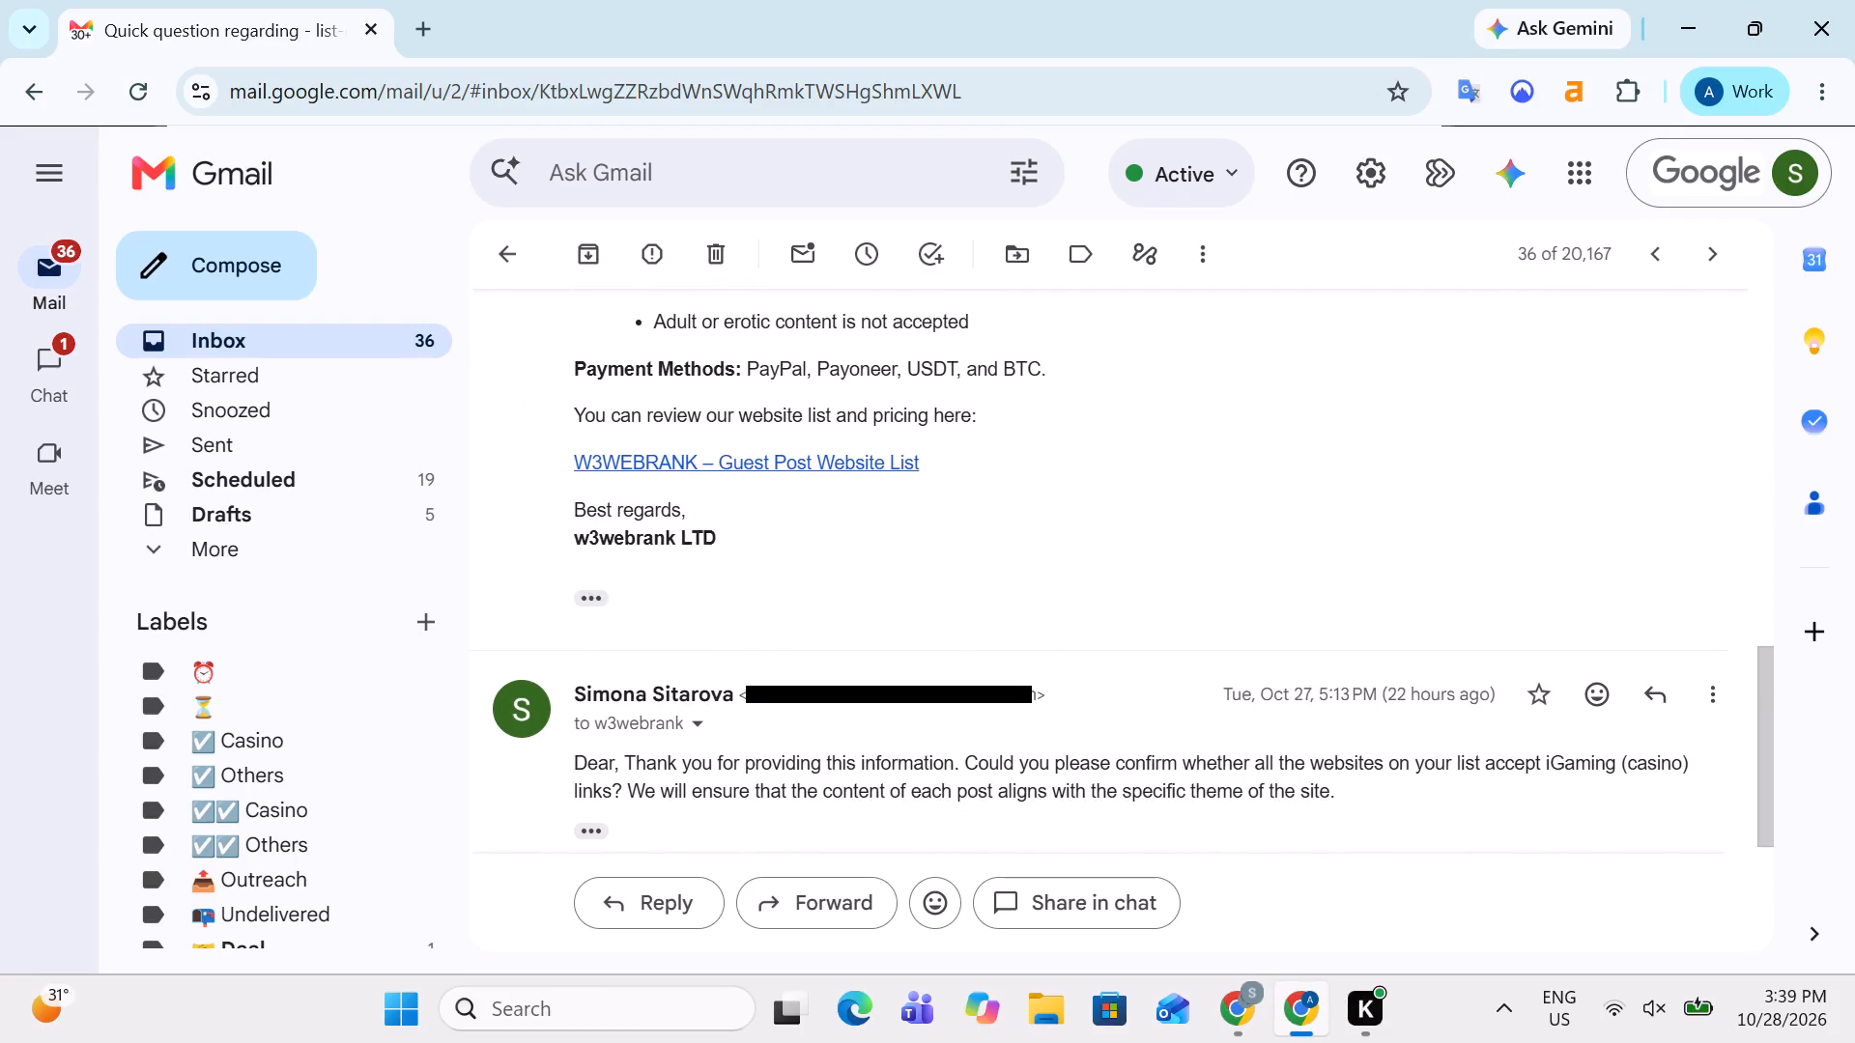
Open the W3WEBRANK guest post website list linked in the reply, review its sites, filters and prices, and close it.
left_click(842, 457)
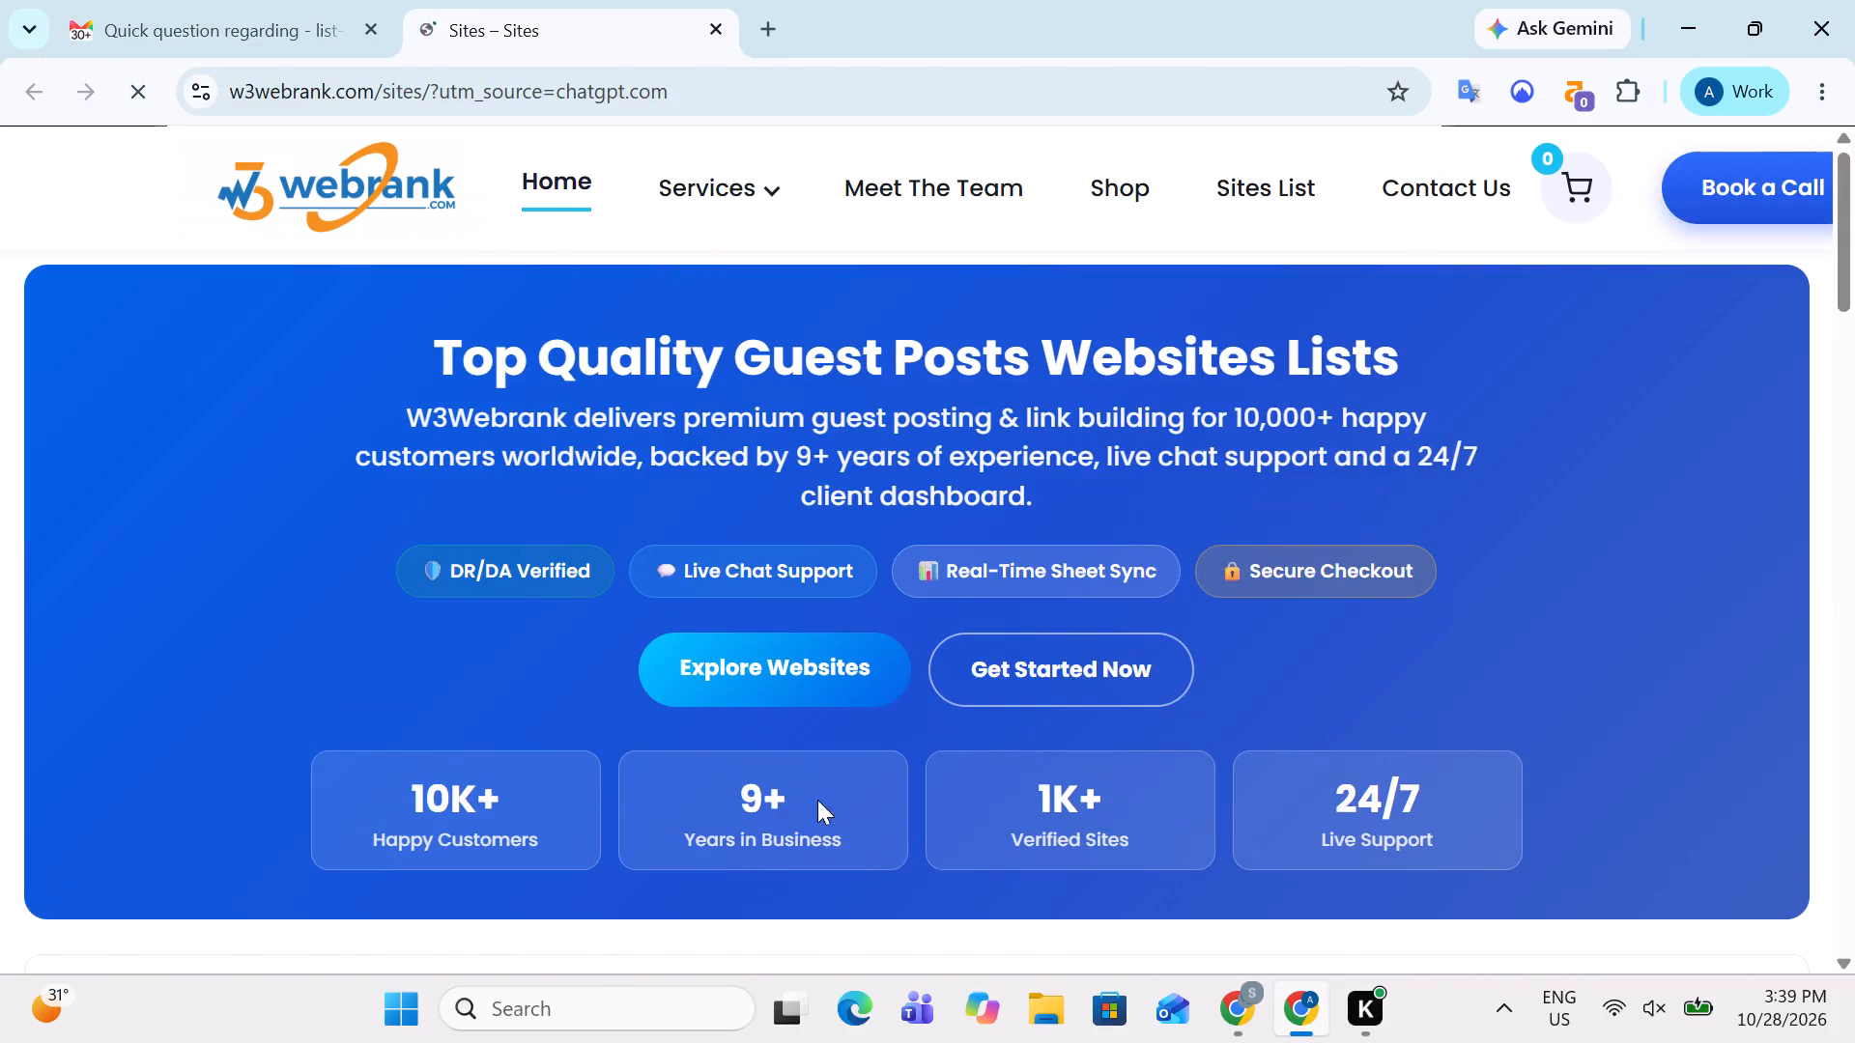
scroll(1142, 628, "down", 3)
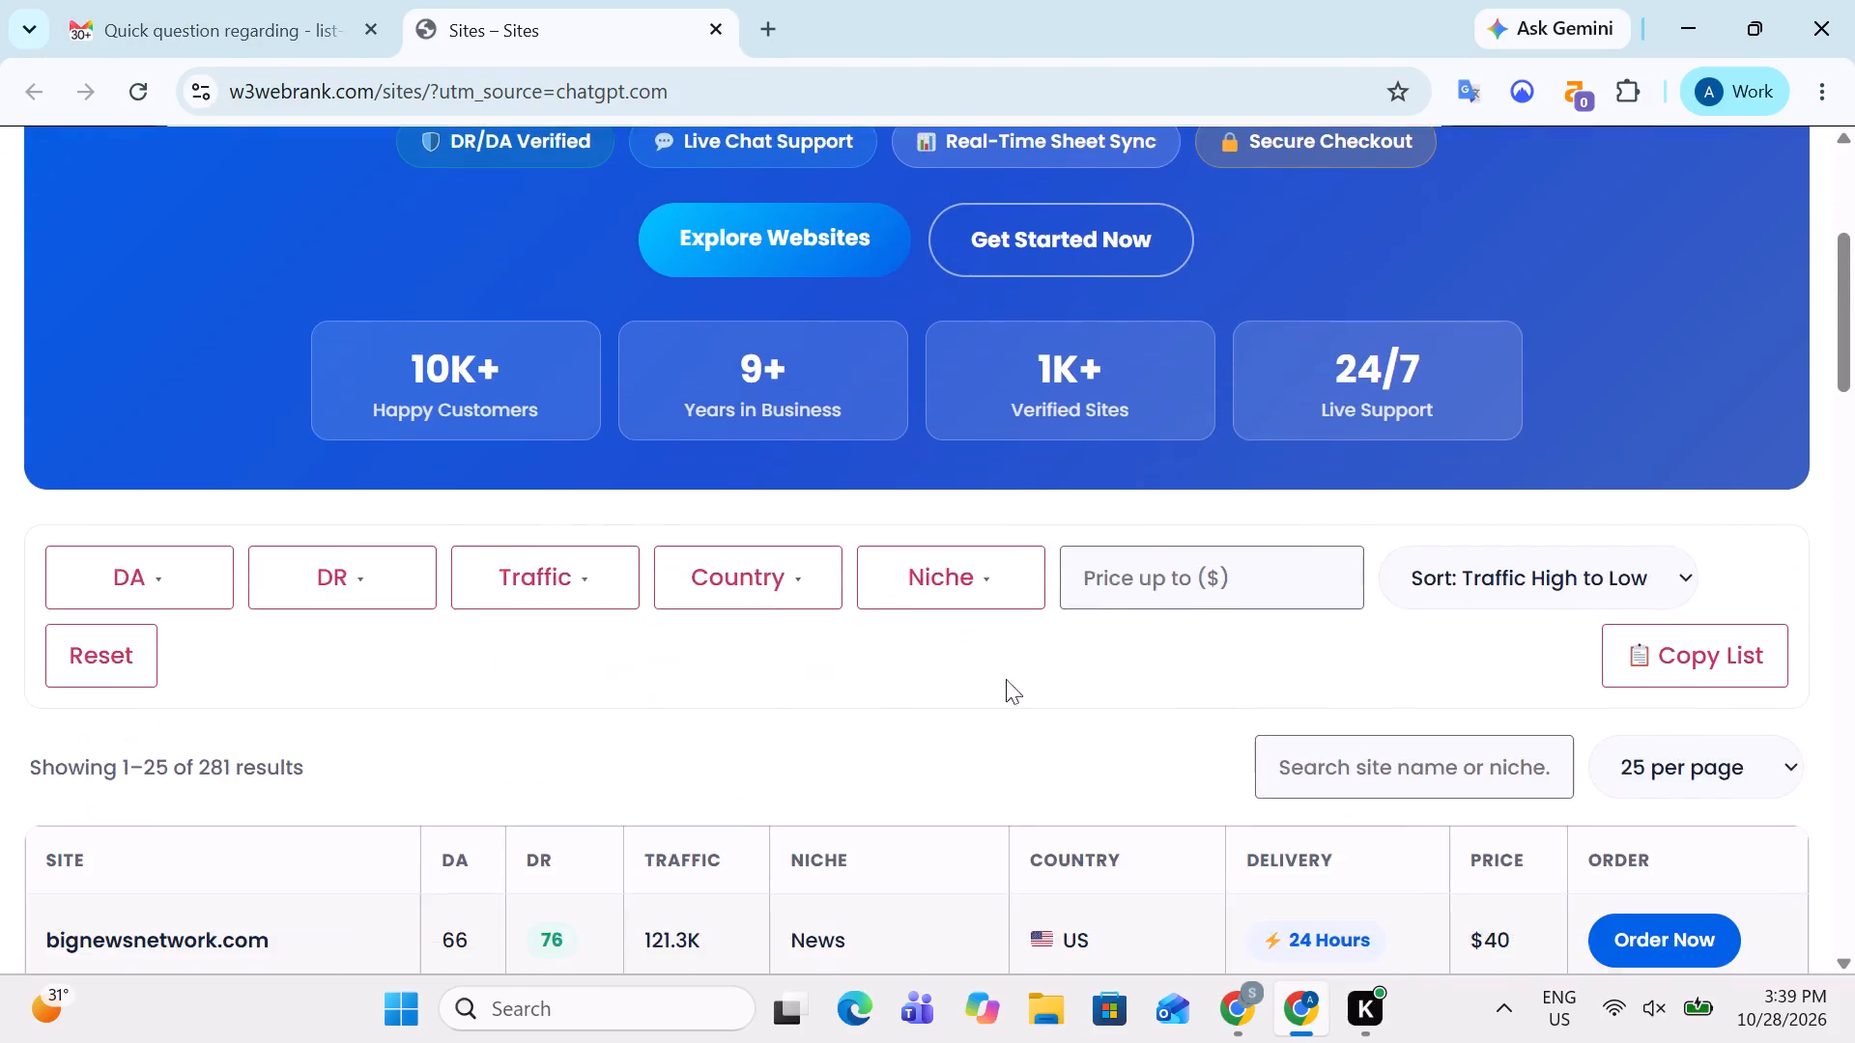
scroll(984, 685, "down", 3)
scroll(1546, 641, "up", 1)
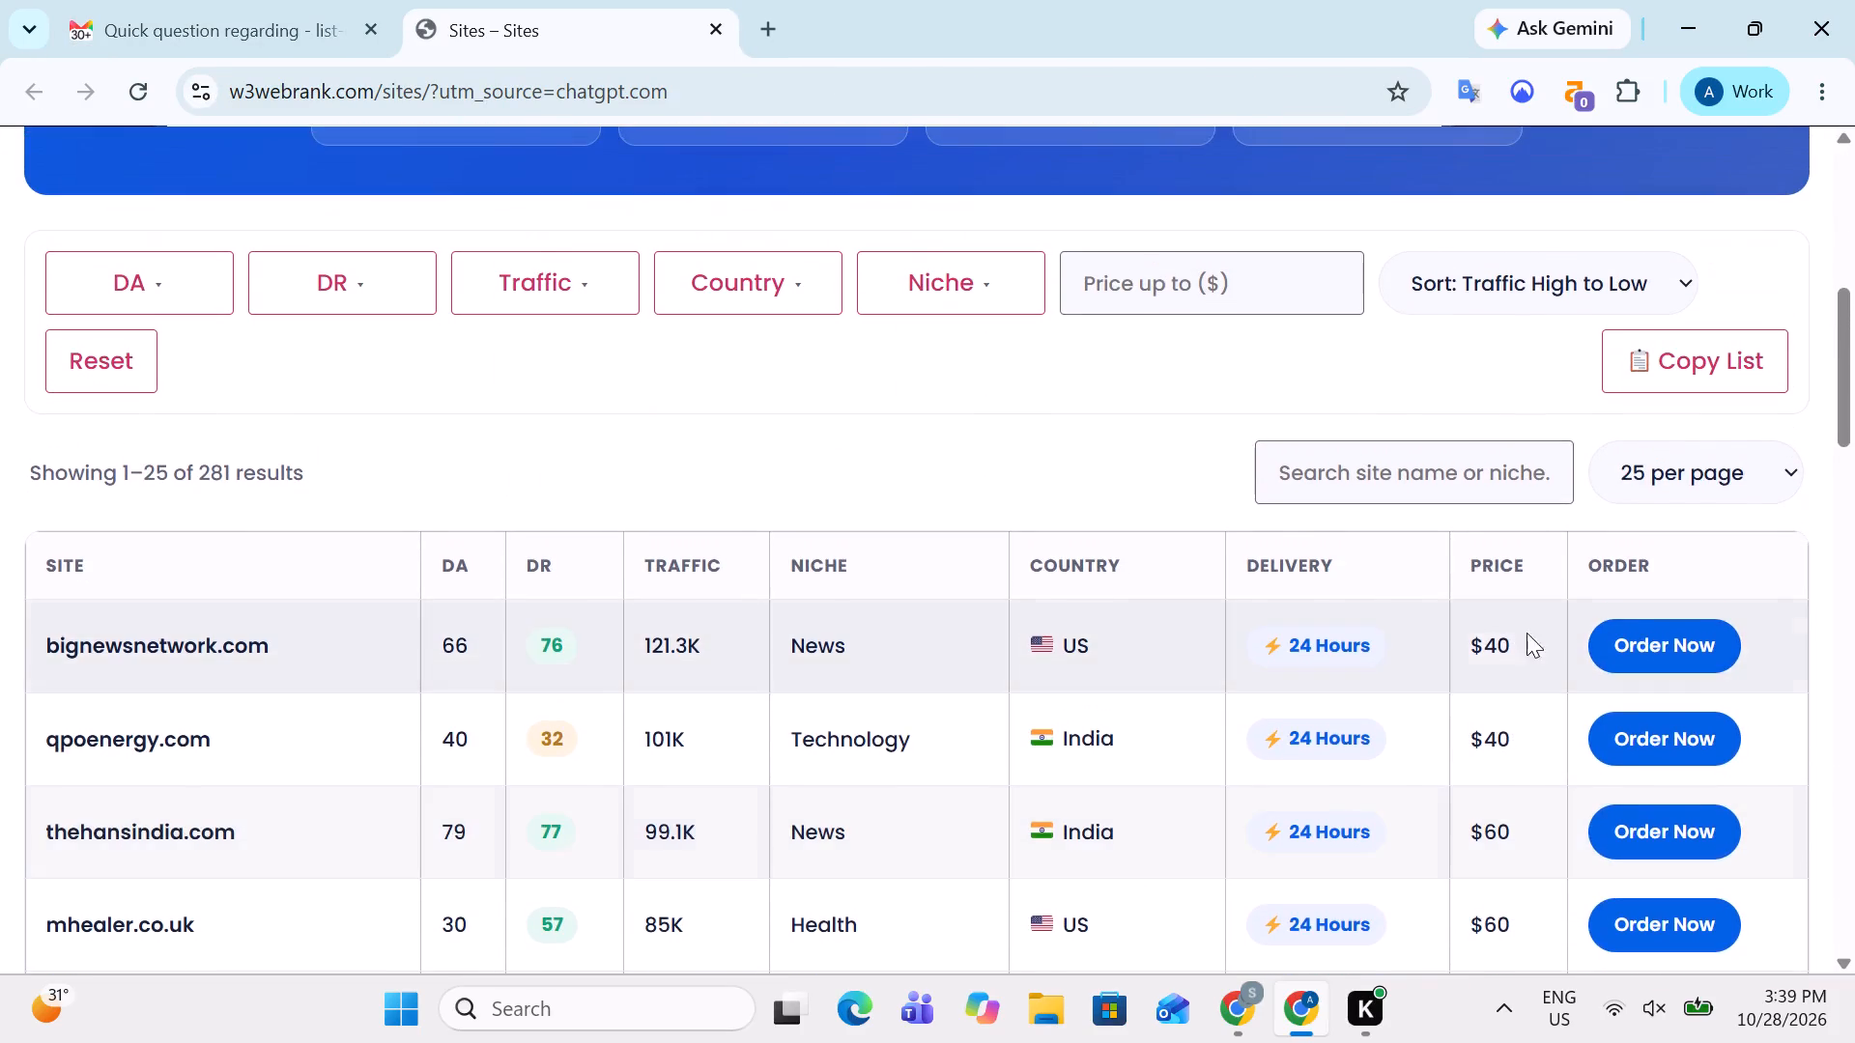
scroll(1361, 583, "up", 2)
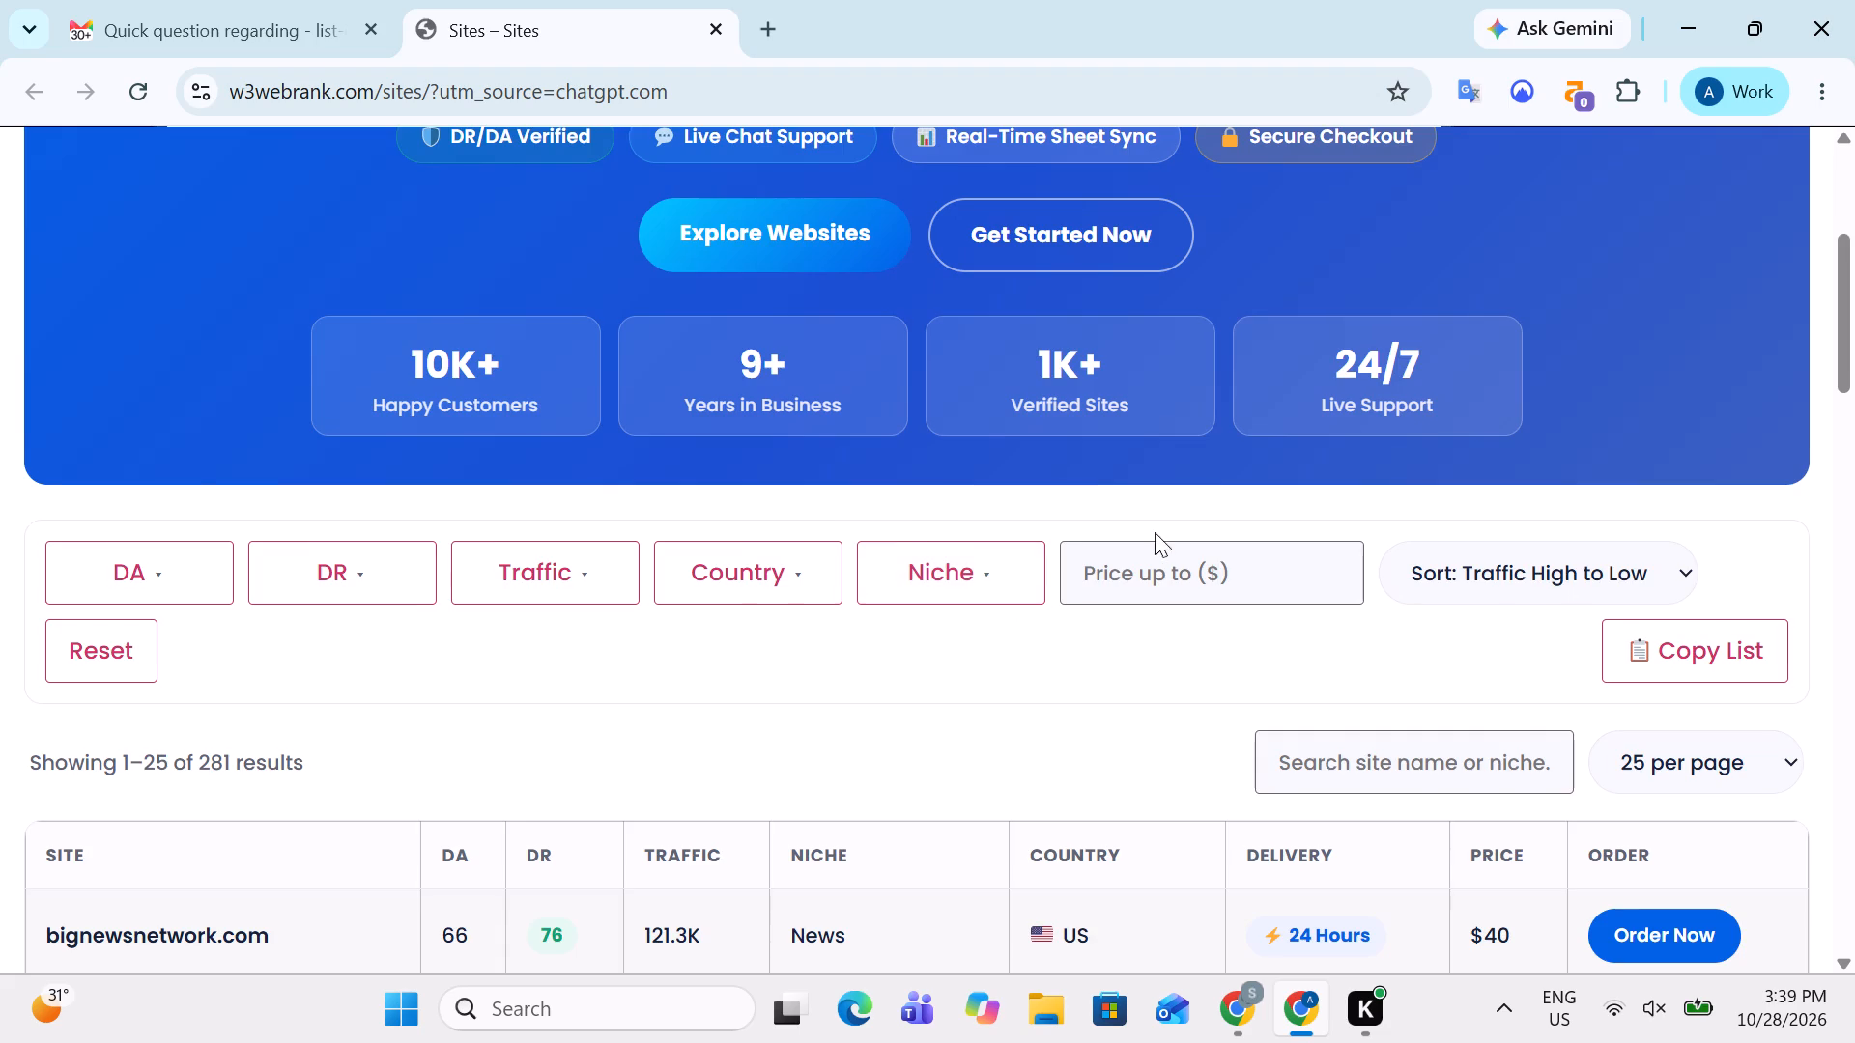
scroll(1155, 532, "up", 1)
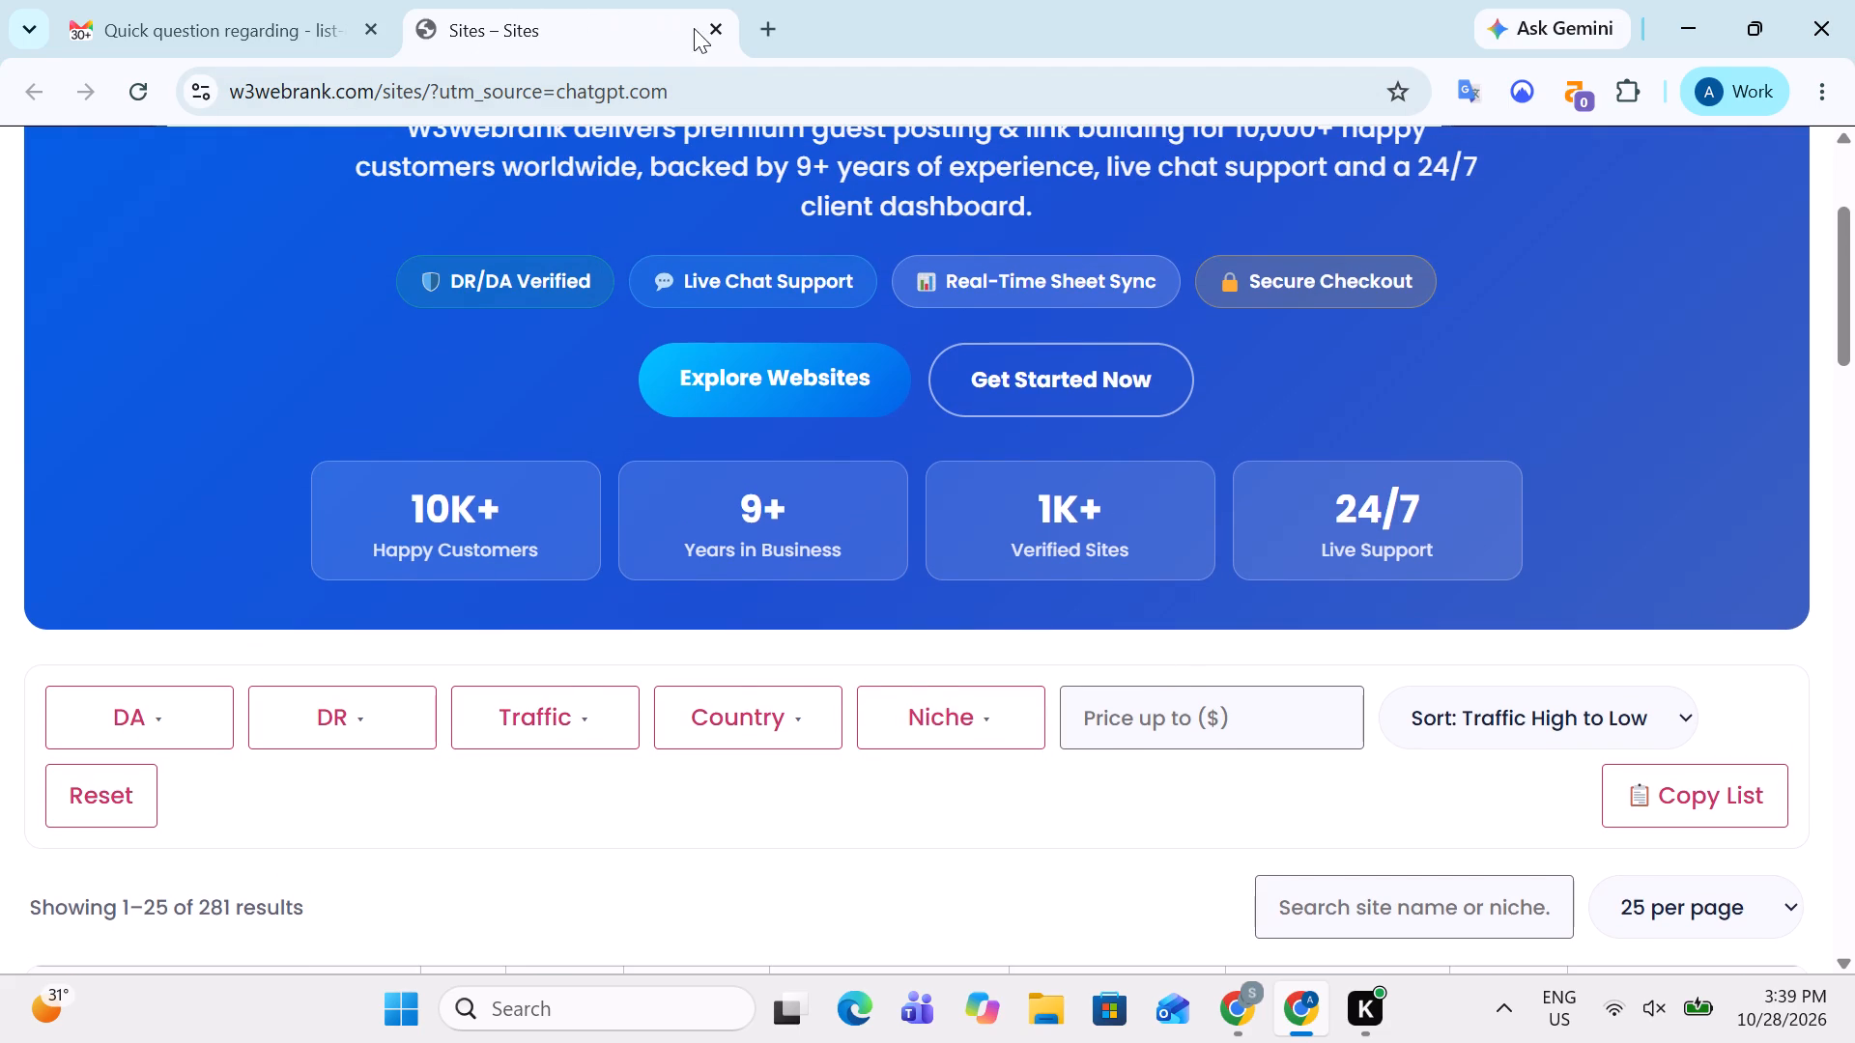
left_click(713, 32)
Start a reply to w3webrank's latest message in the list-crawlers.com conversation.
scroll(925, 493, "down", 5)
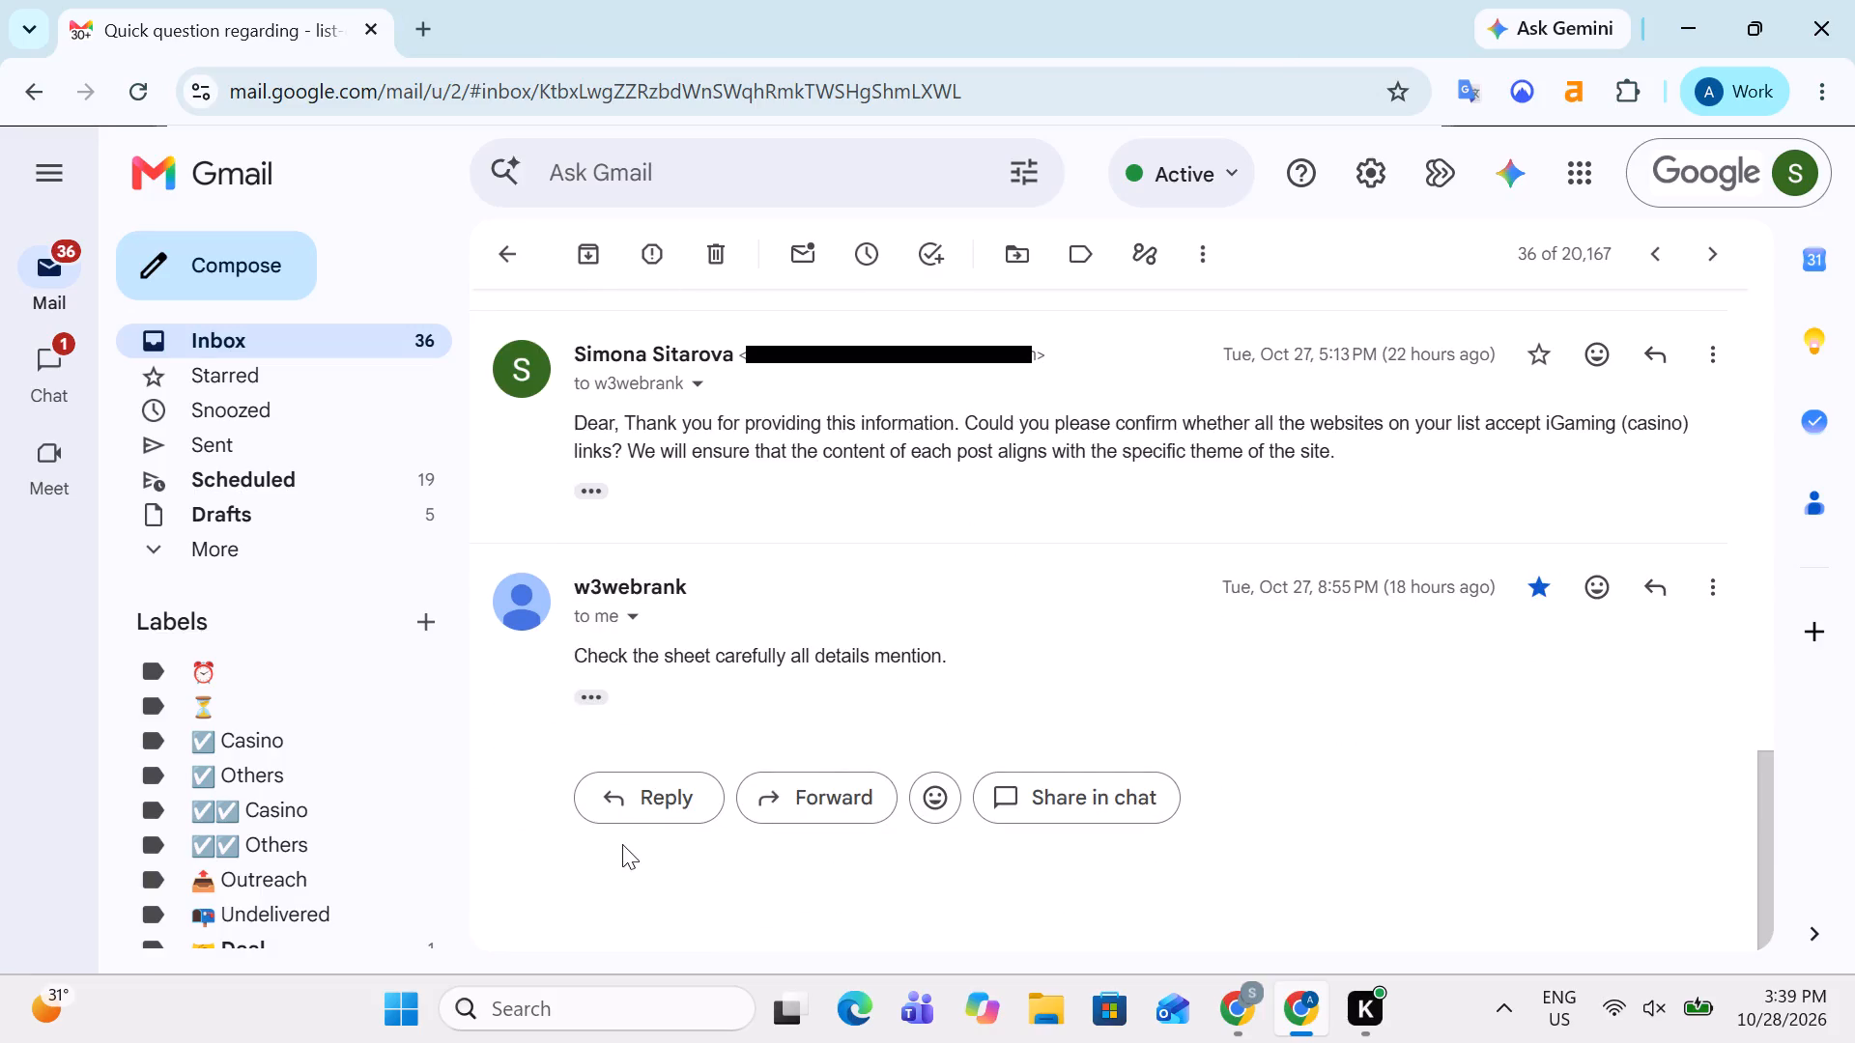
left_click(643, 821)
scroll(804, 665, "up", 1)
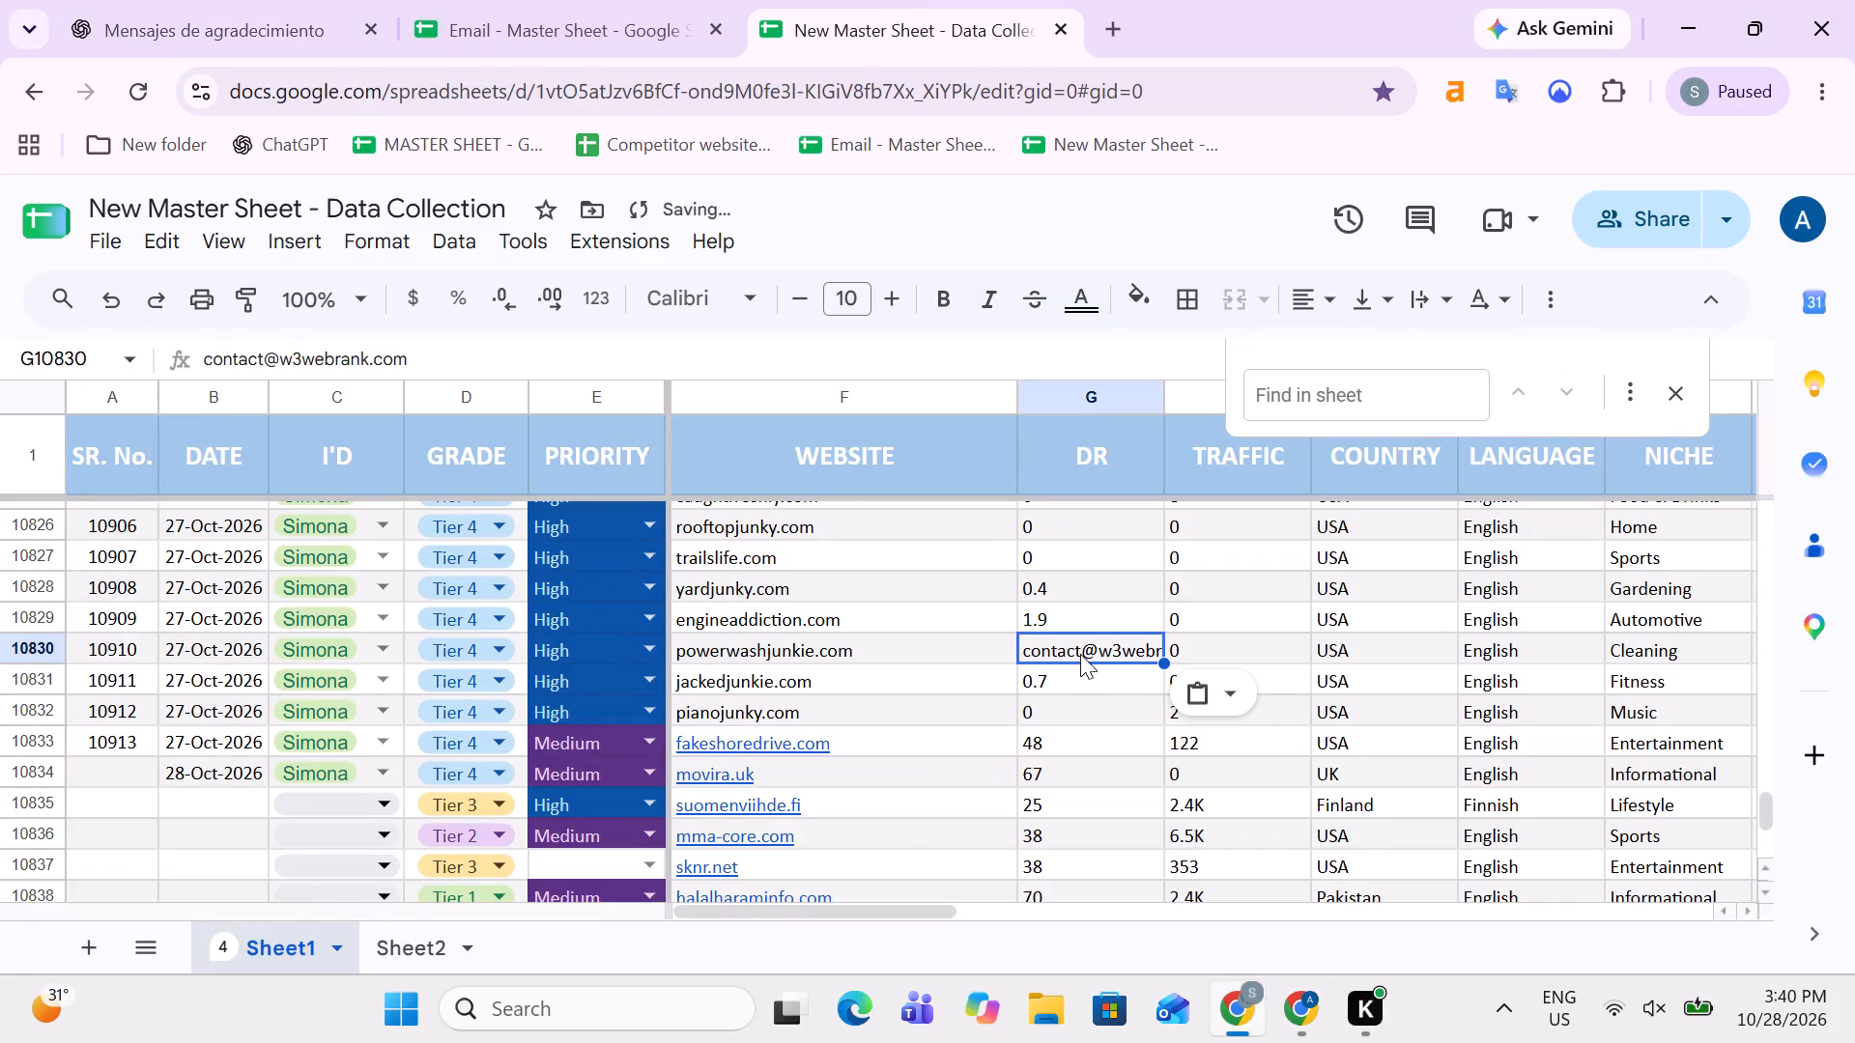
Undo the contact address pasted into the DR cell of the powerwashjunkie.com row.
key("ctrl+z")
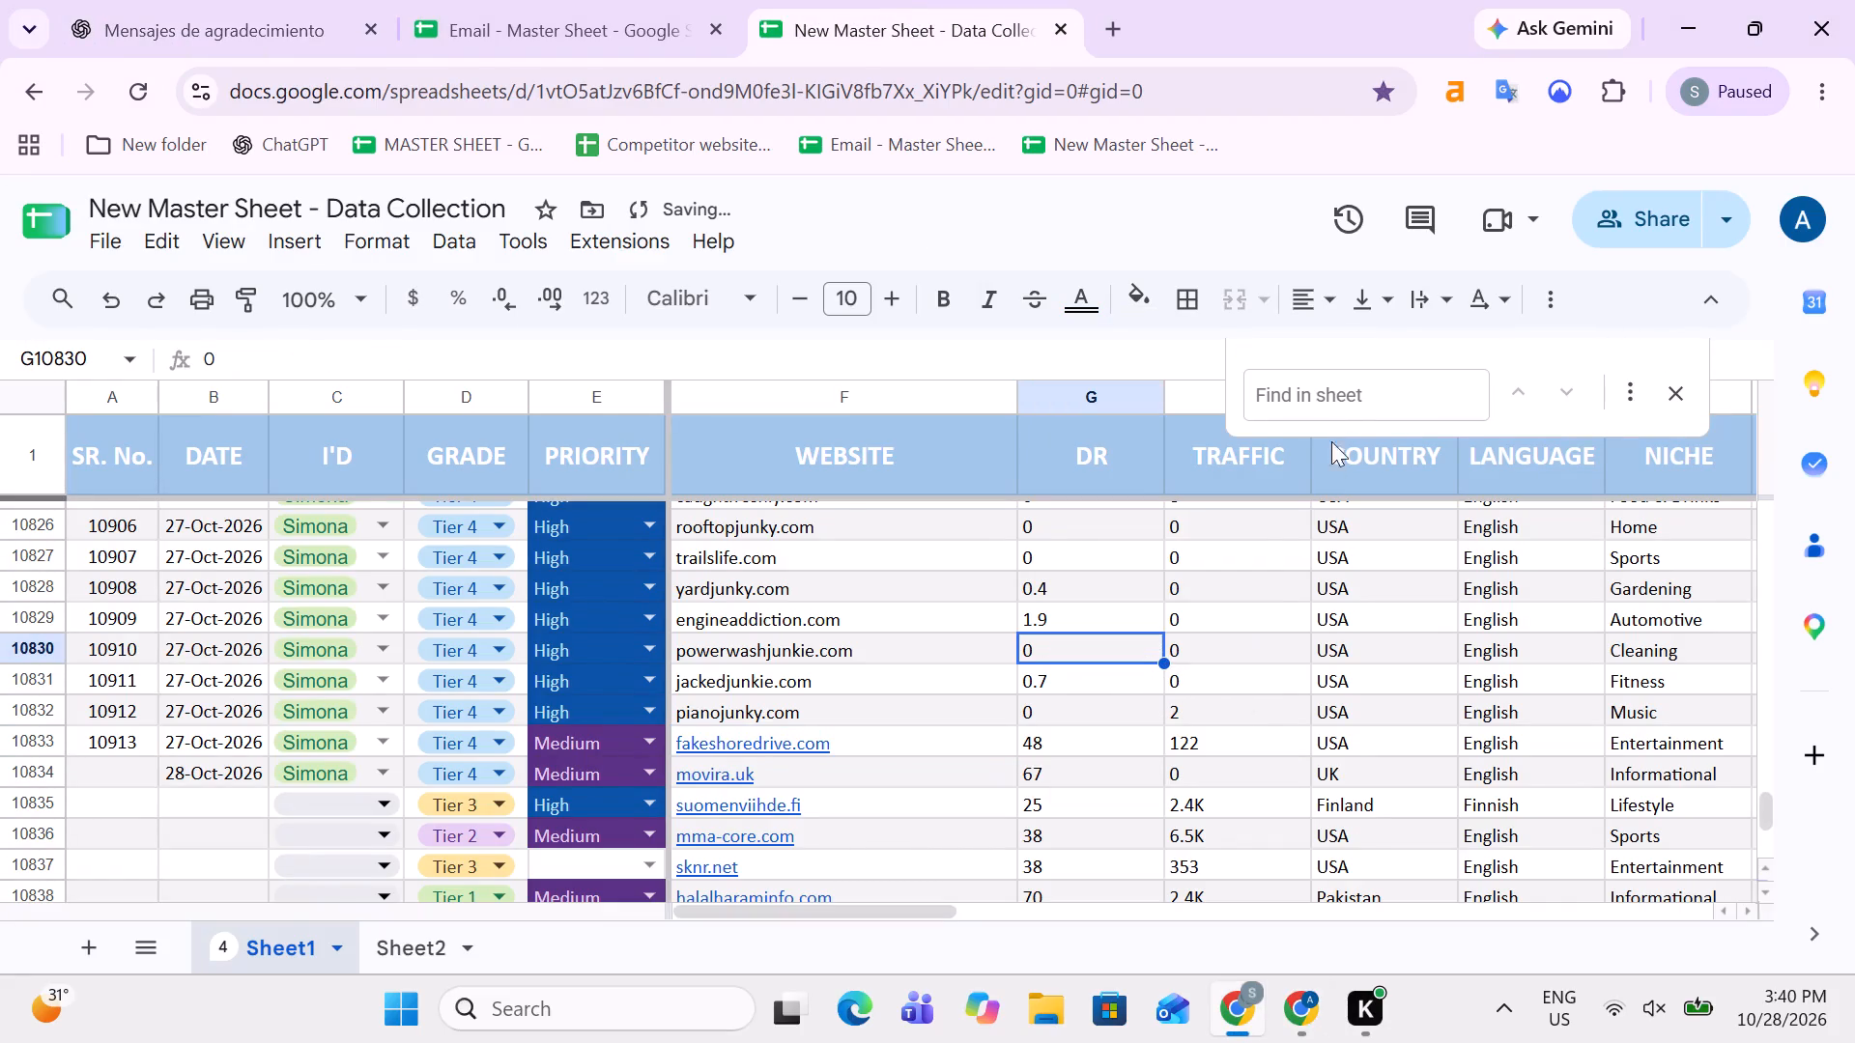
Search the New Master Sheet for the copied w3webrank.com contact address and view the matching rows.
left_click(1329, 404)
key("ctrl+v")
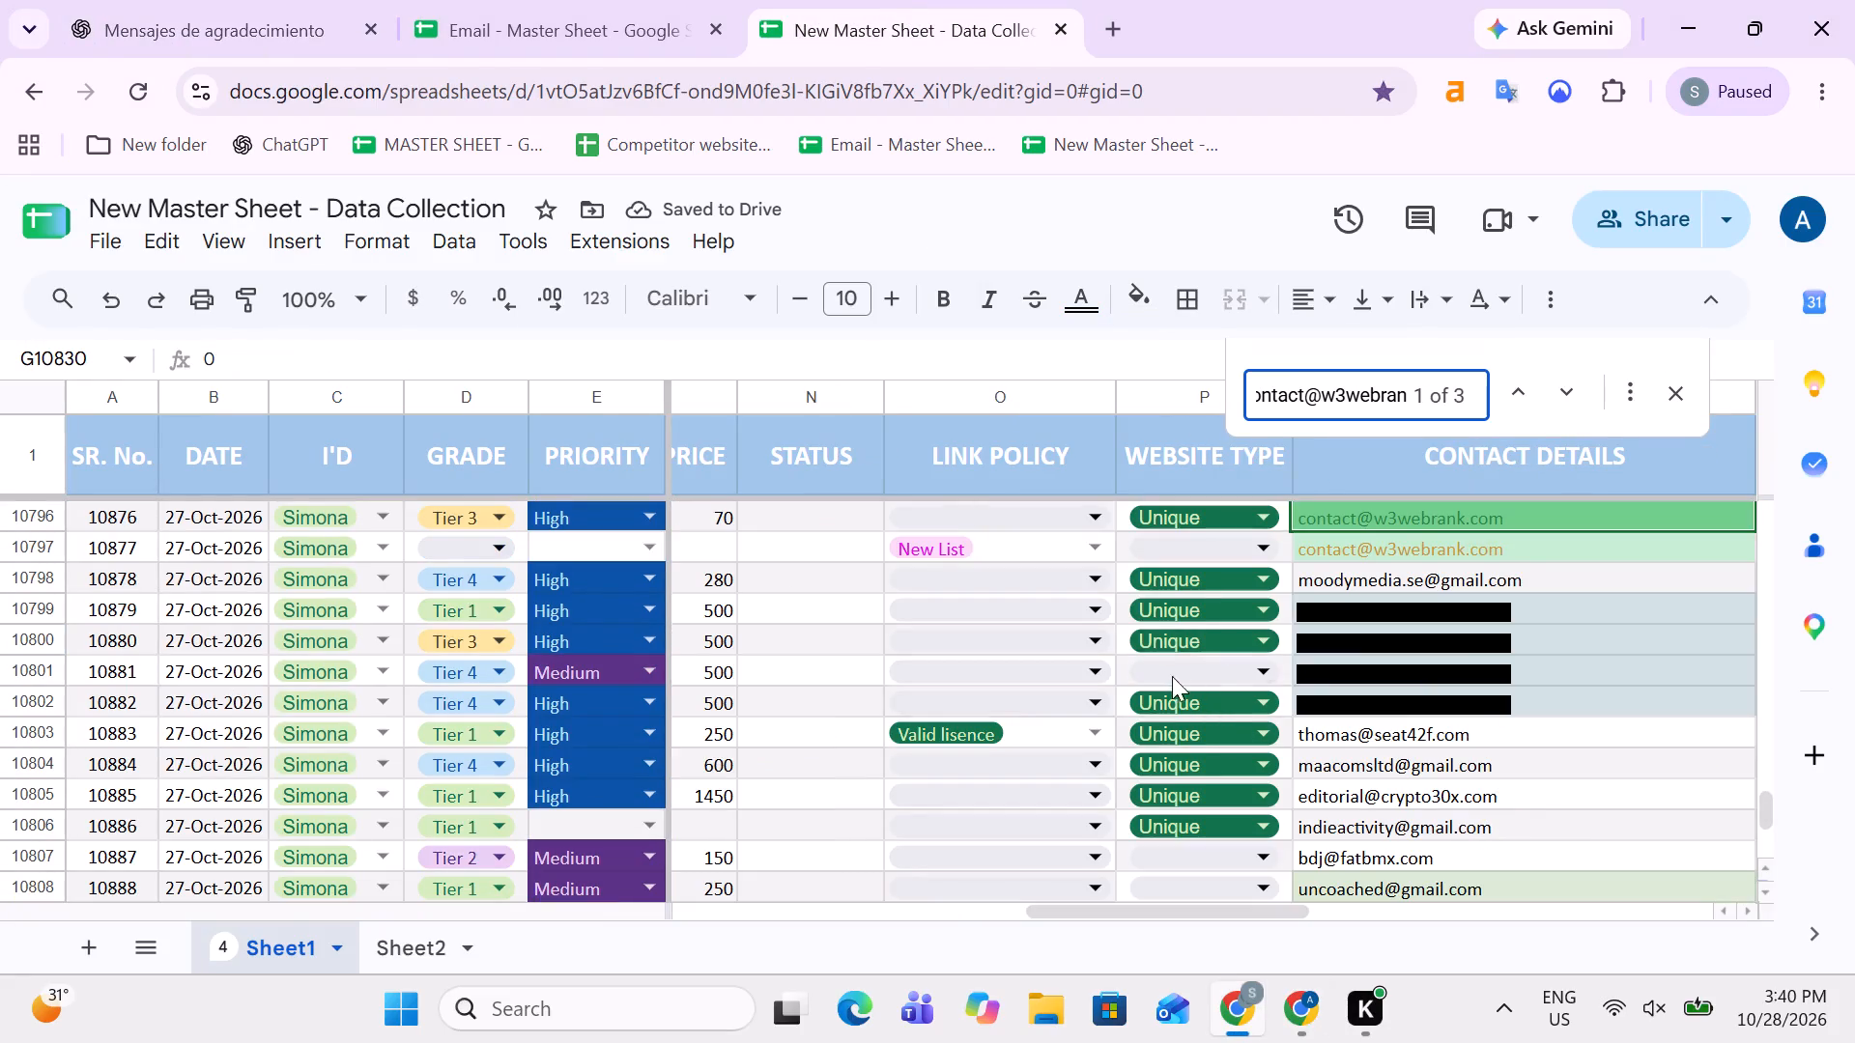
scroll(1168, 679, "up", 1)
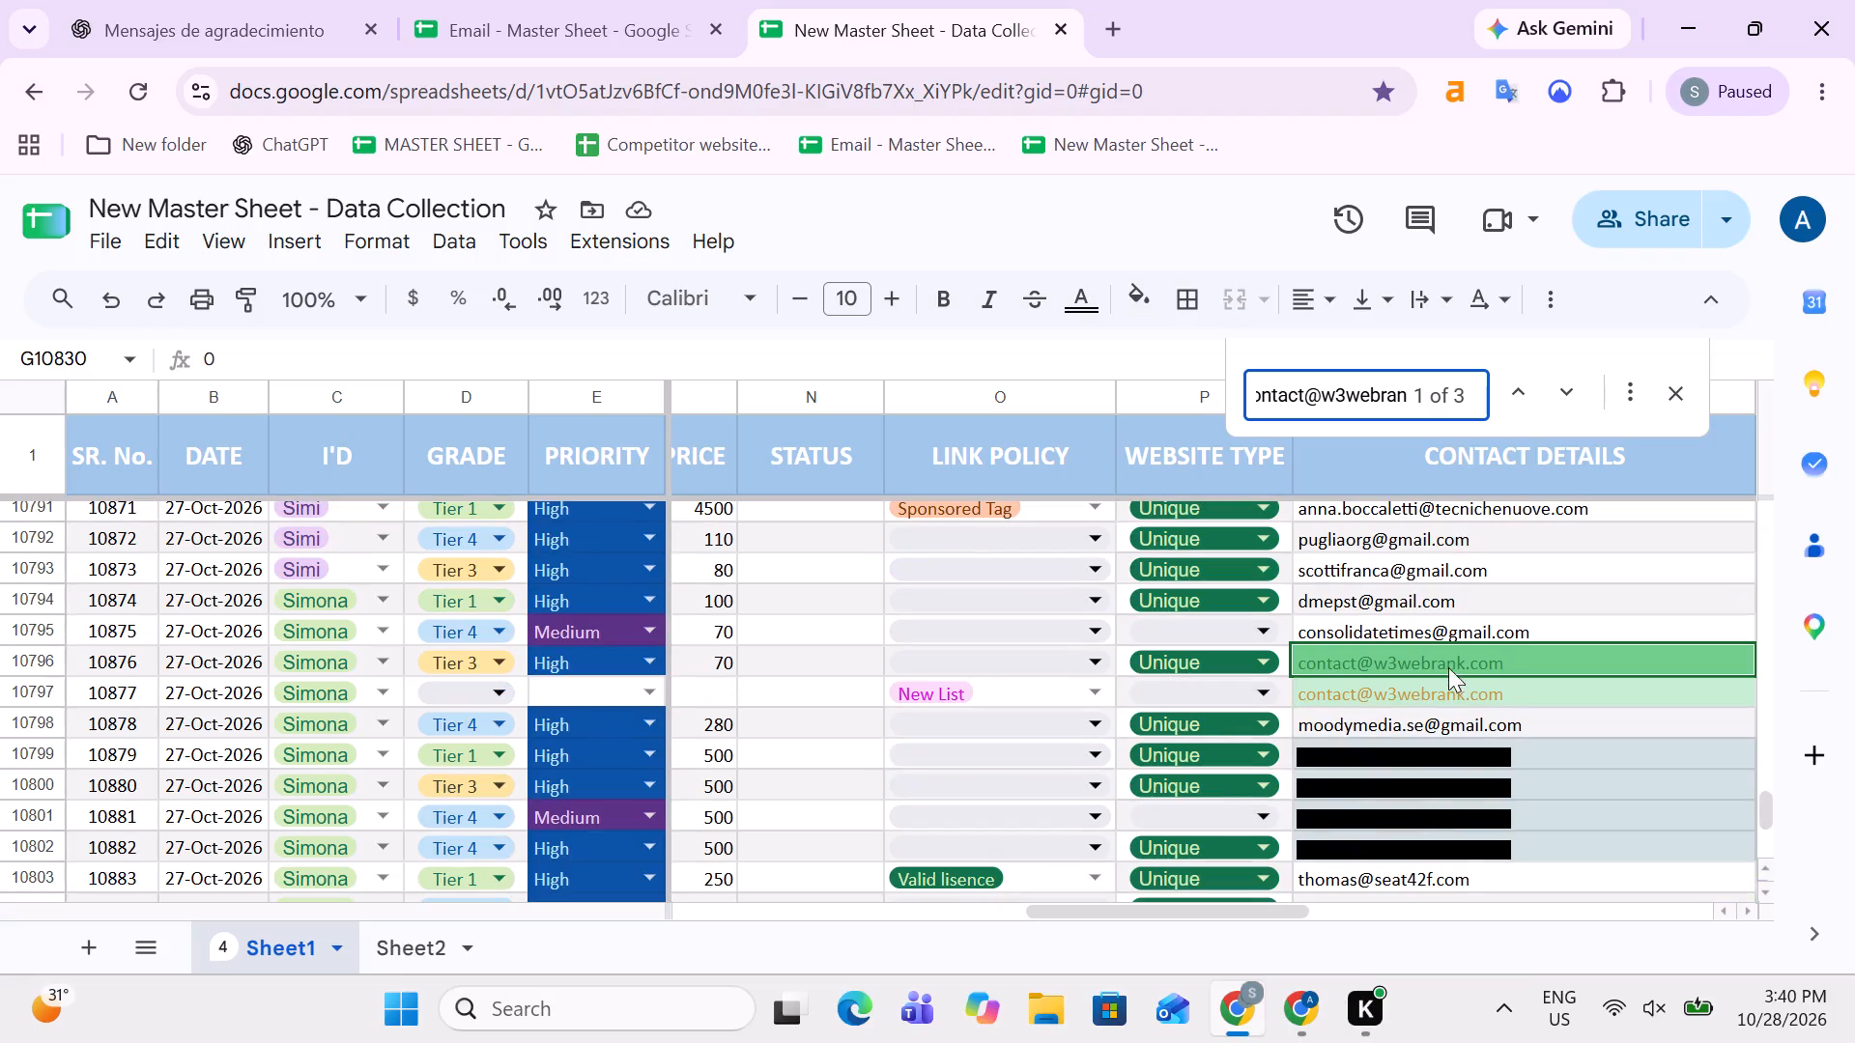